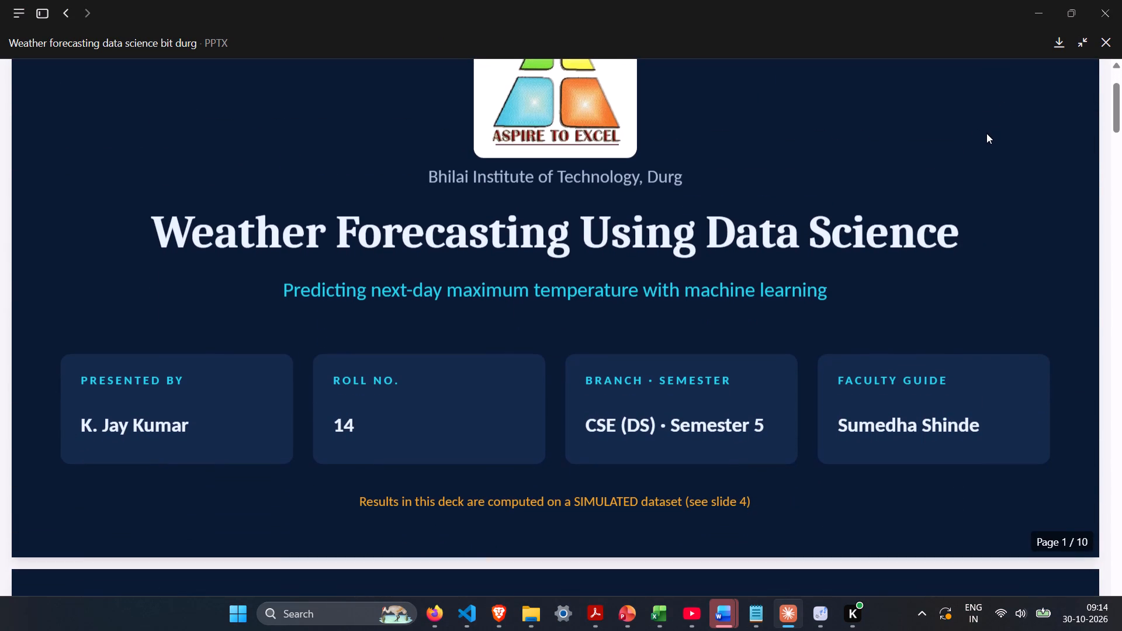
scroll(986, 133, down, 2)
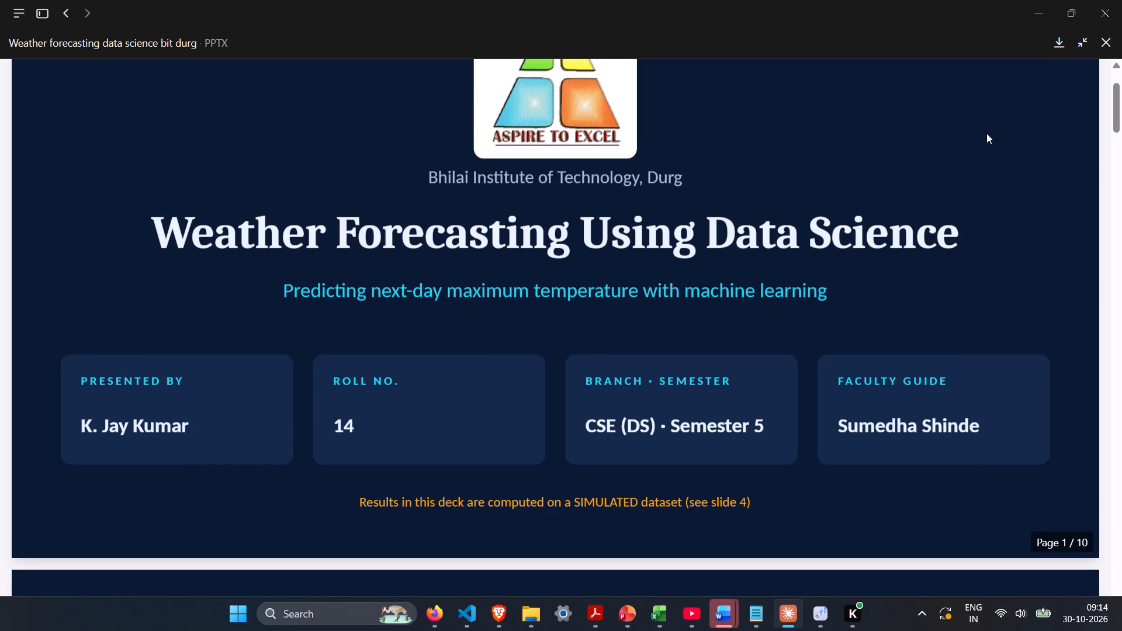
scroll(986, 133, down, 1)
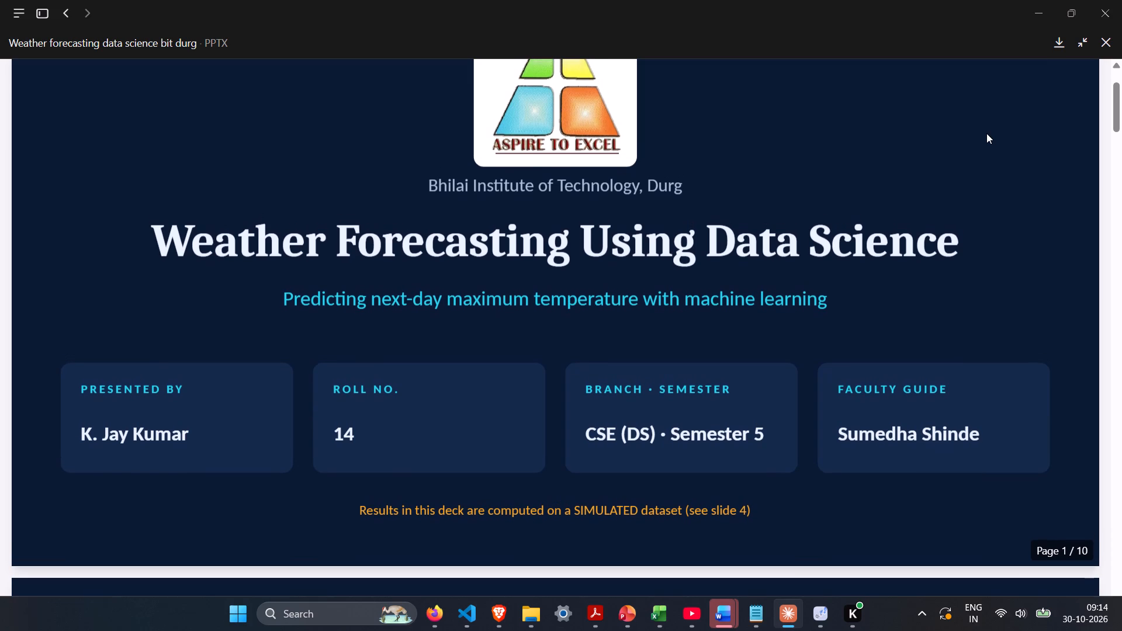
scroll(986, 133, down, 1)
drag(944, 148, 959, 253)
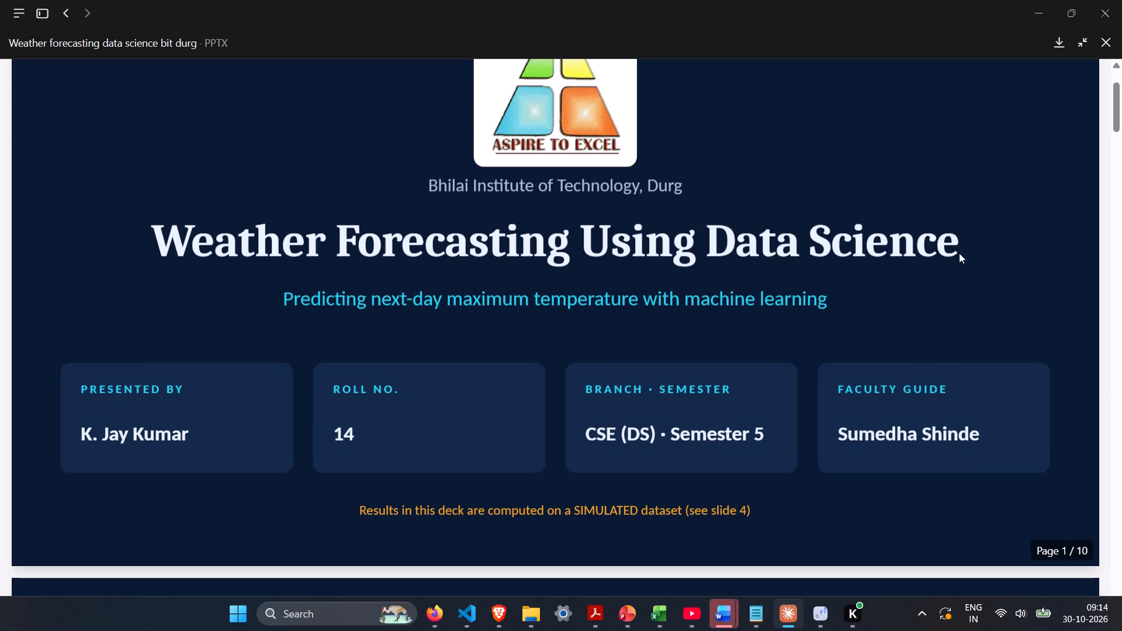
drag(959, 253, 961, 247)
drag(961, 247, 918, 251)
drag(885, 349, 919, 518)
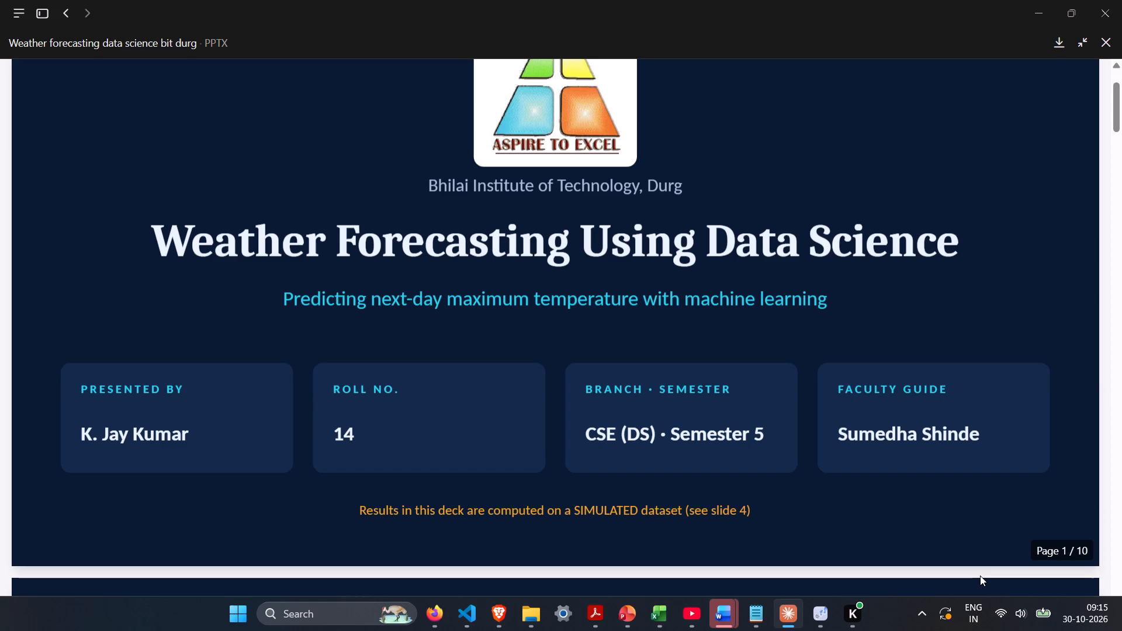
Examine the problem definition slide of Claude's deck, covering the problem statement and the four reason cards.
scroll(980, 575, down, 2)
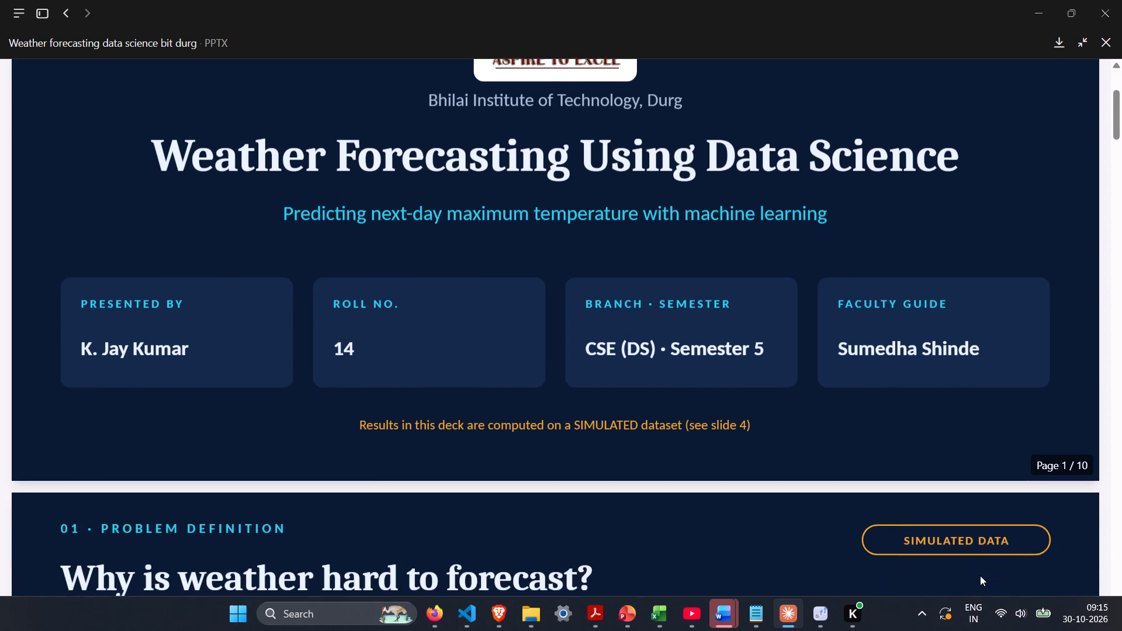
scroll(980, 575, down, 2)
scroll(833, 383, down, 4)
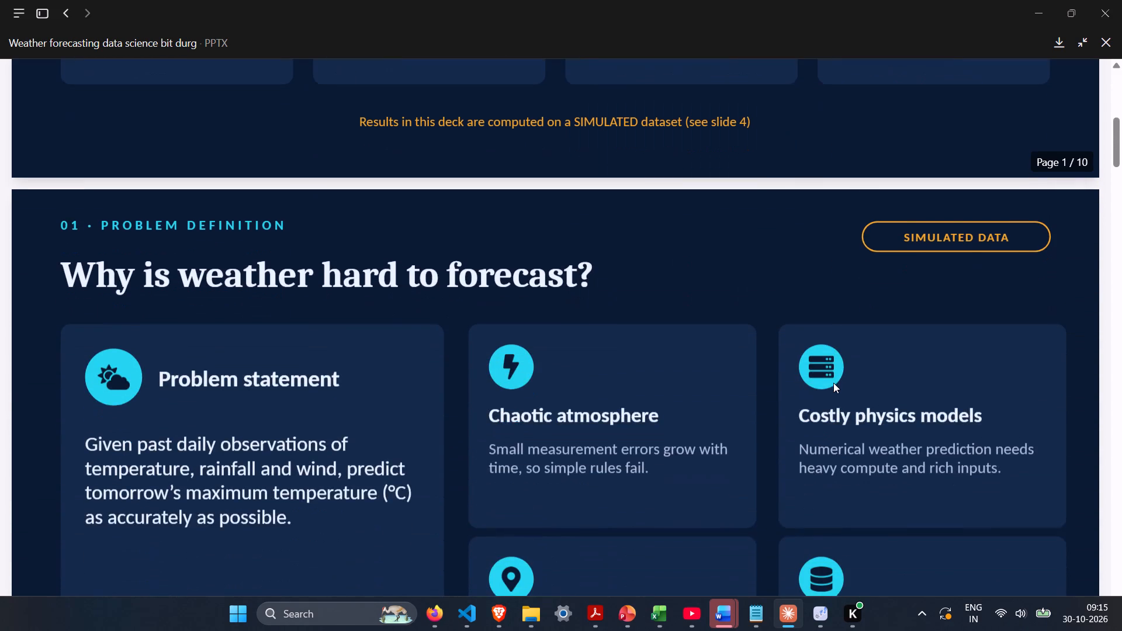
scroll(833, 383, down, 1)
scroll(759, 315, down, 1)
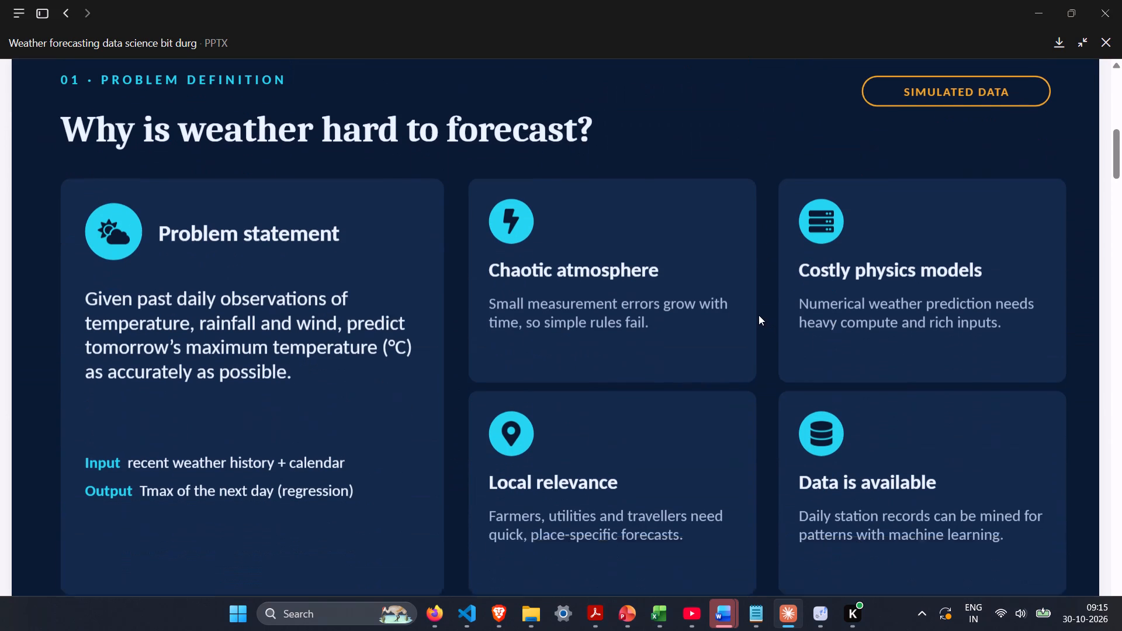
scroll(759, 315, down, 1)
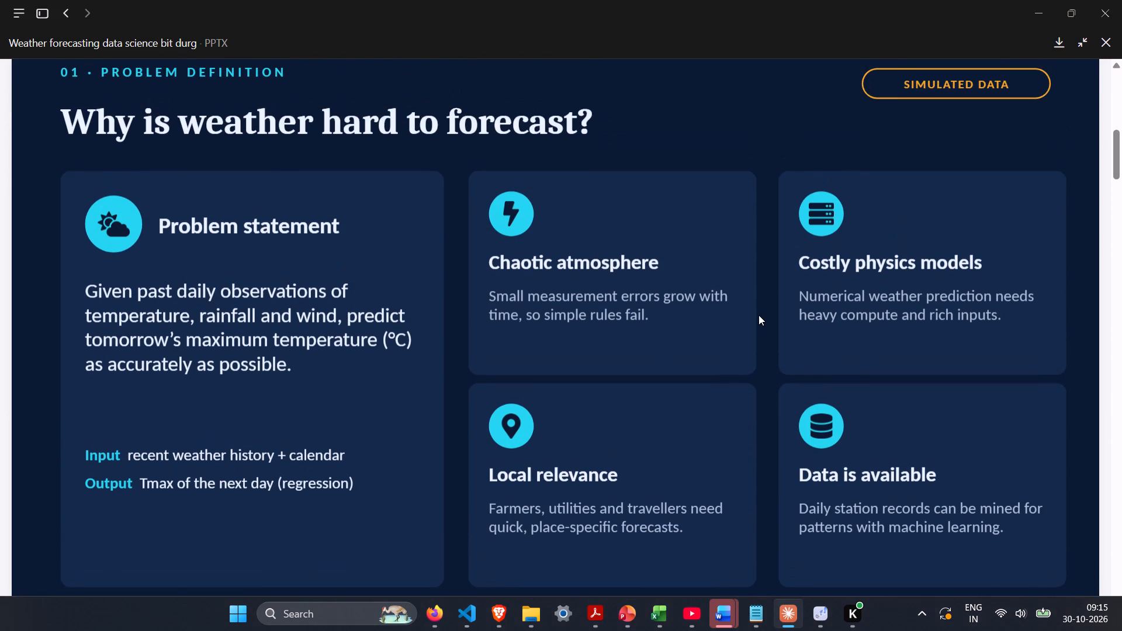
scroll(759, 315, up, 2)
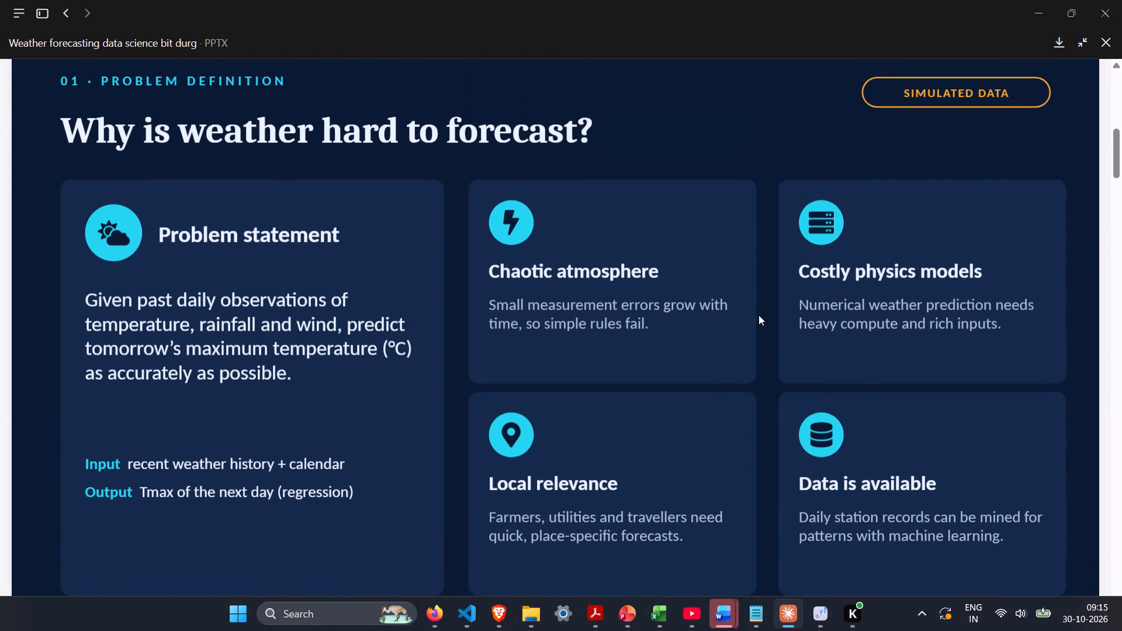
scroll(759, 315, up, 4)
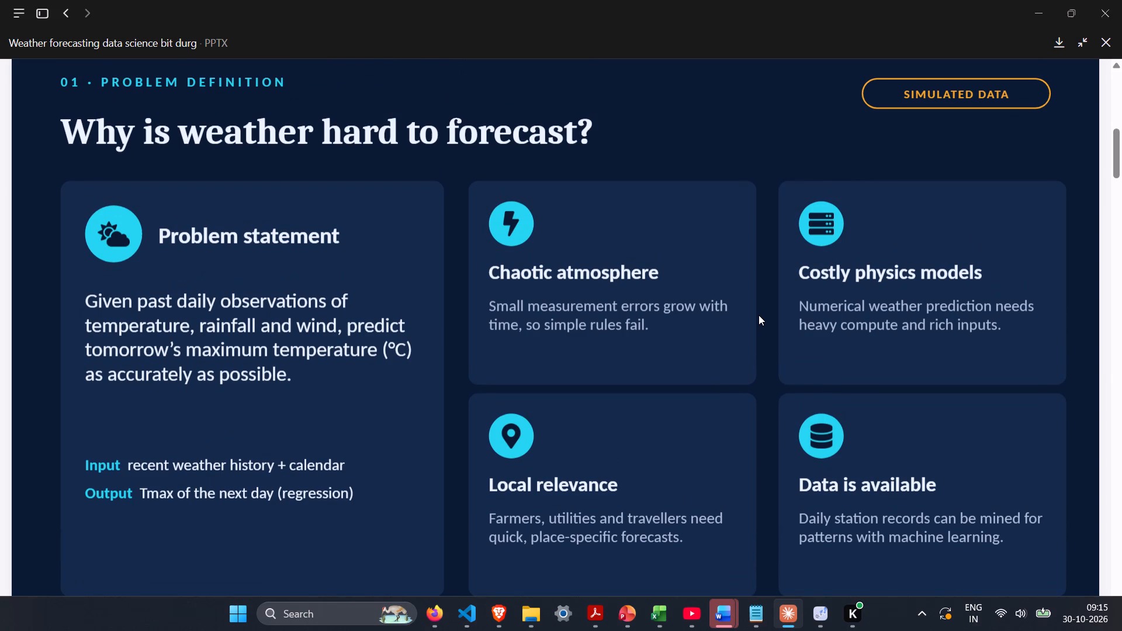
Examine the proposed solution slide of Claude's deck, covering the five-stage pipeline and the objectives.
scroll(759, 315, down, 3)
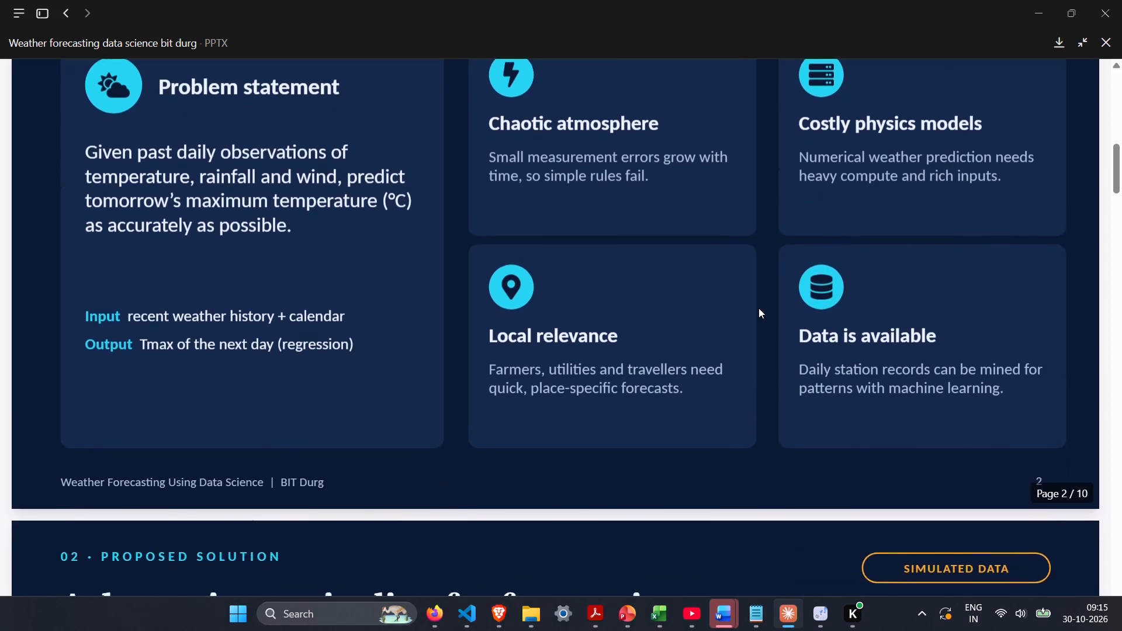
scroll(759, 308, down, 3)
scroll(759, 308, up, 1)
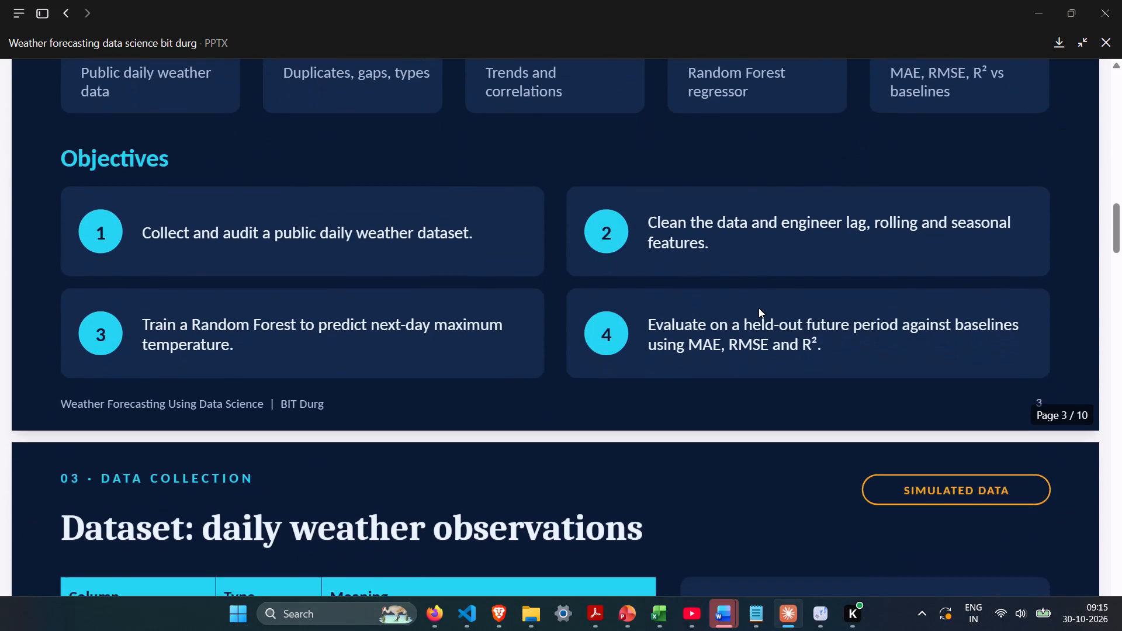
scroll(759, 308, up, 2)
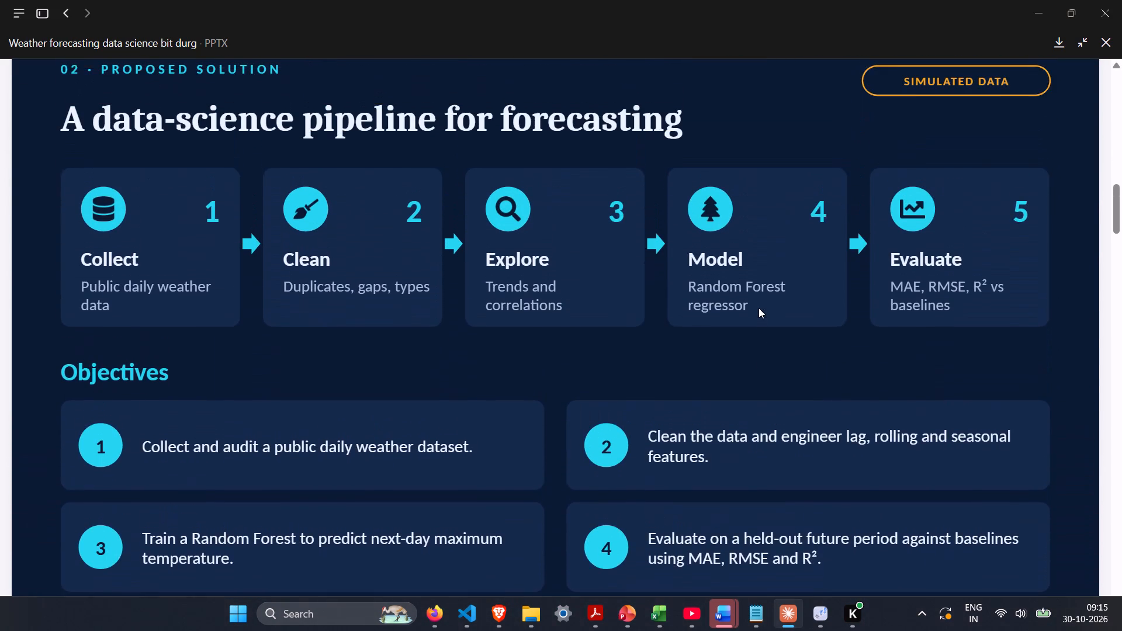
scroll(759, 308, up, 1)
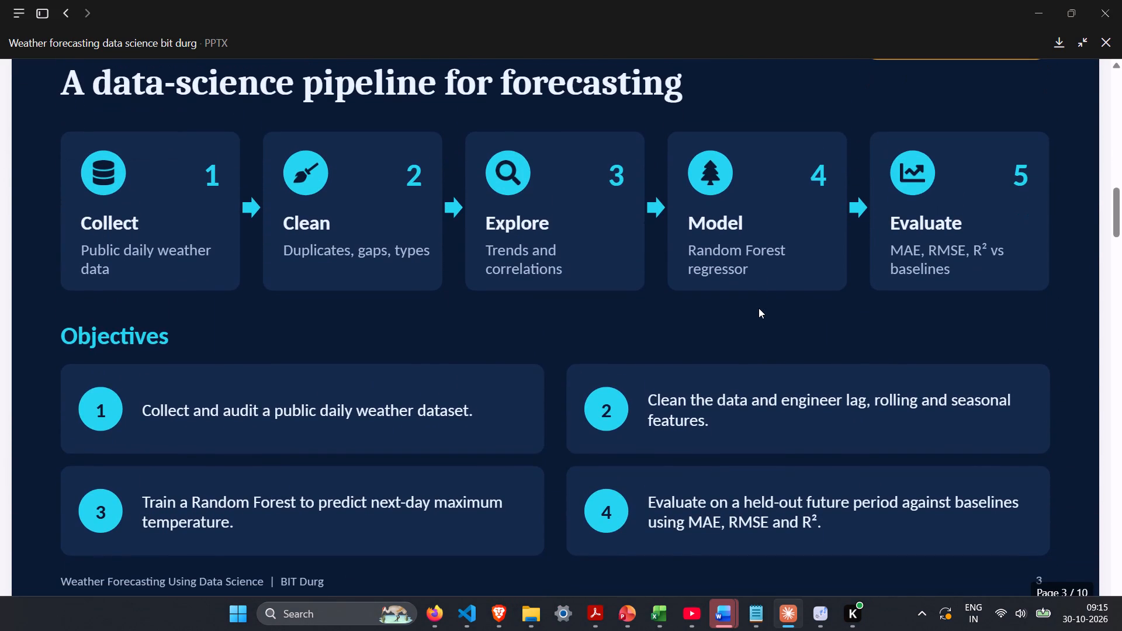
Examine the data collection and data preprocessing slides of Claude's deck, including the dataset table, source citation and cleaning cards.
scroll(759, 308, down, 4)
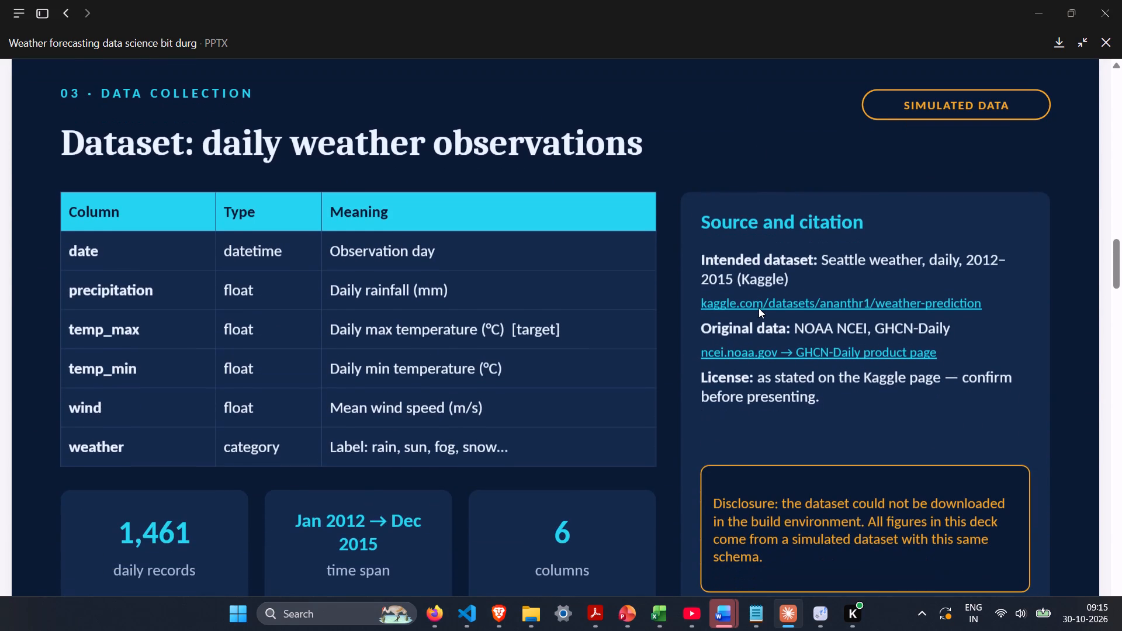
scroll(759, 308, down, 1)
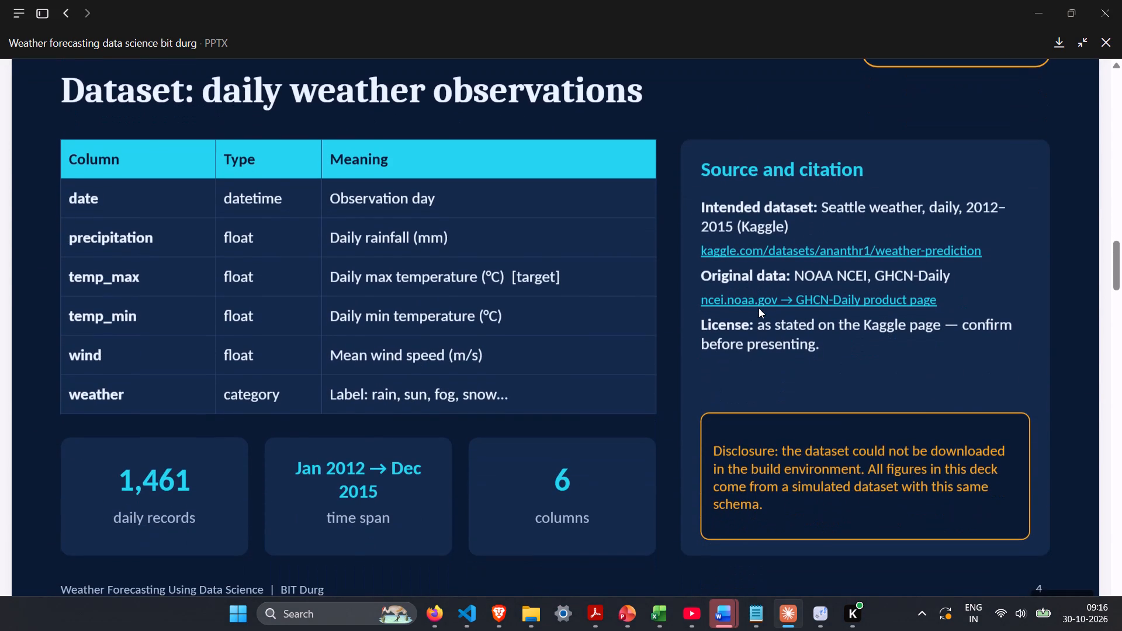
scroll(759, 308, down, 1)
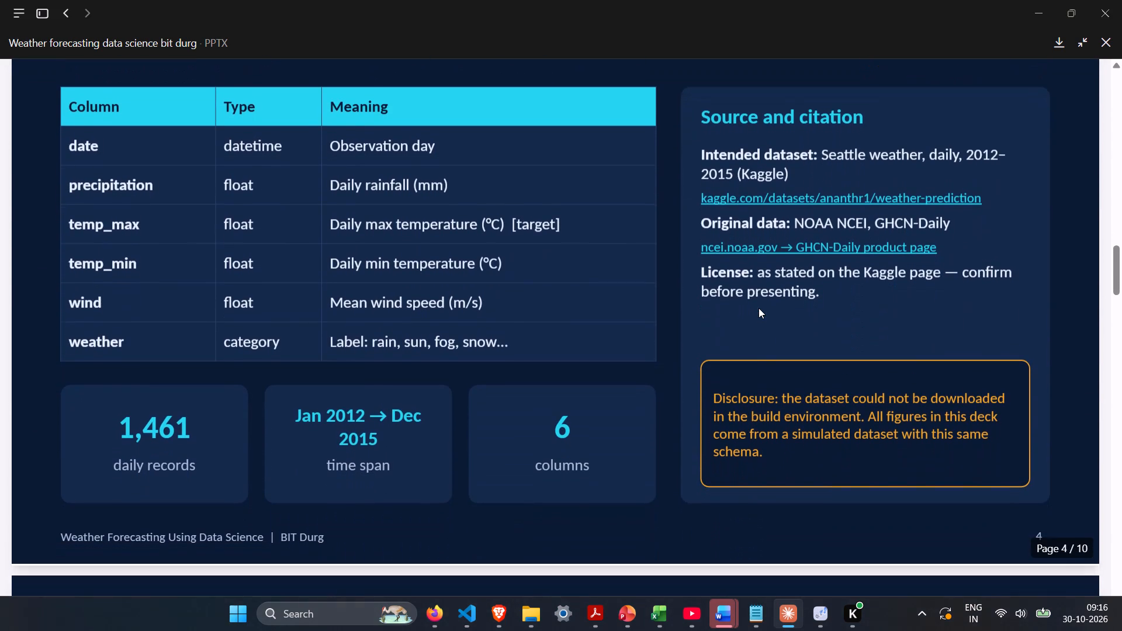
scroll(759, 308, down, 3)
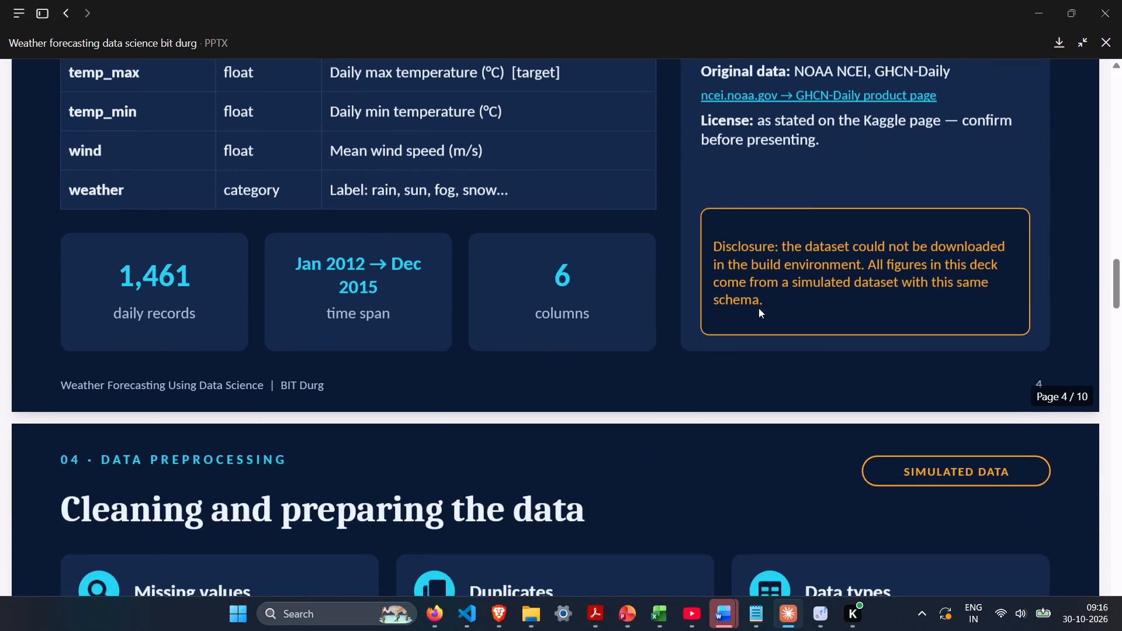
scroll(759, 308, down, 3)
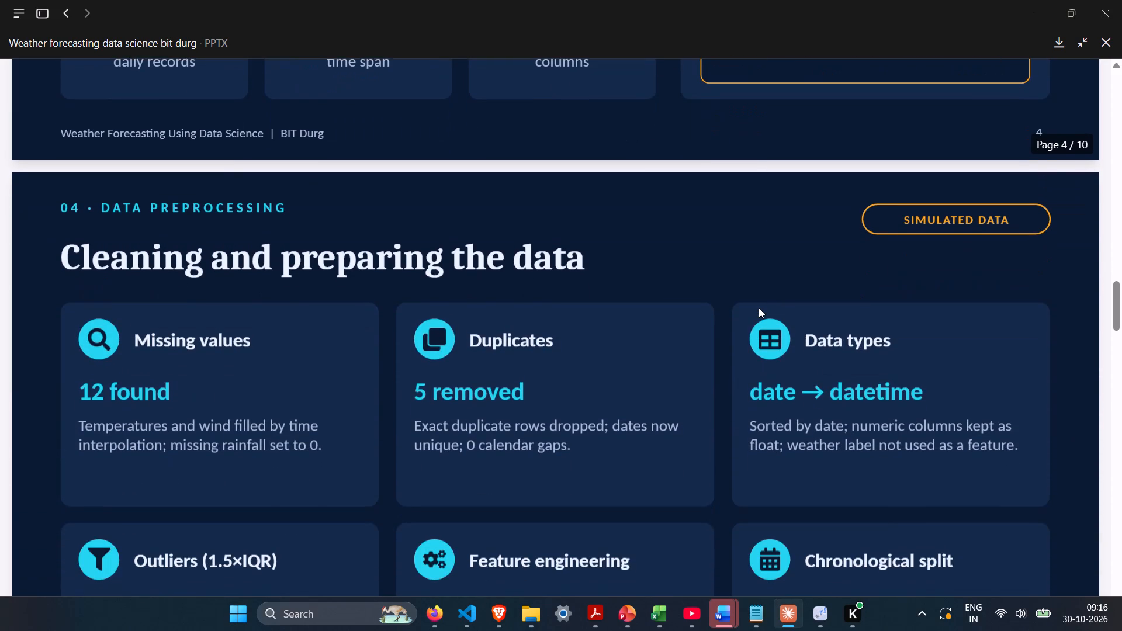
scroll(759, 308, down, 1)
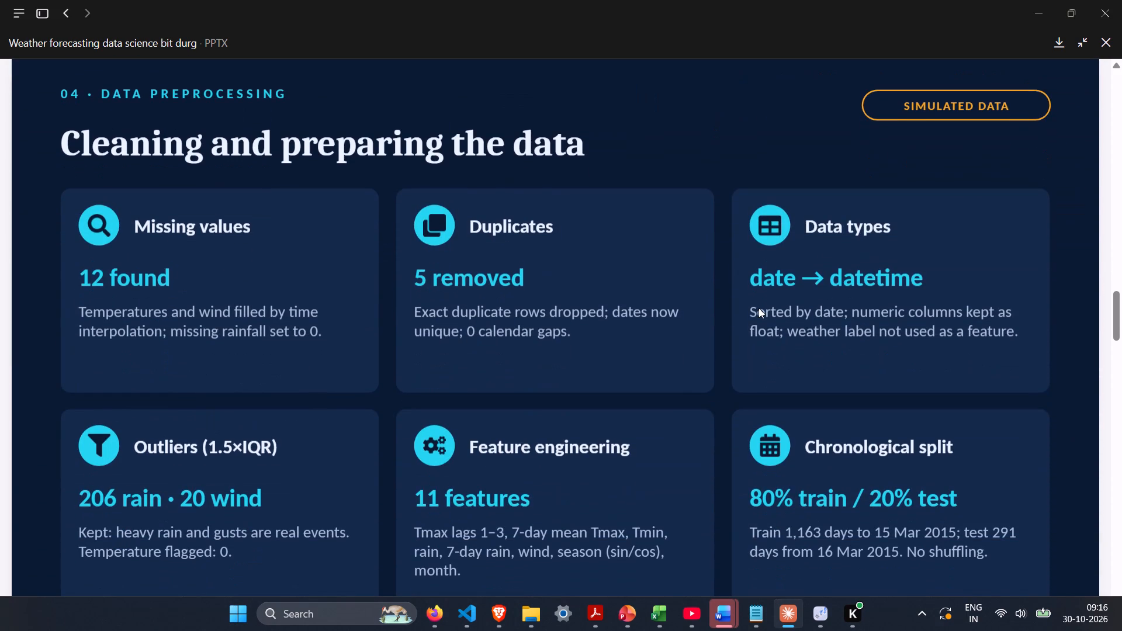
Examine the exploratory data analysis slide of Claude's deck, including its statistics cards, temperature and rainfall charts, distribution and correlation matrix.
scroll(759, 308, down, 4)
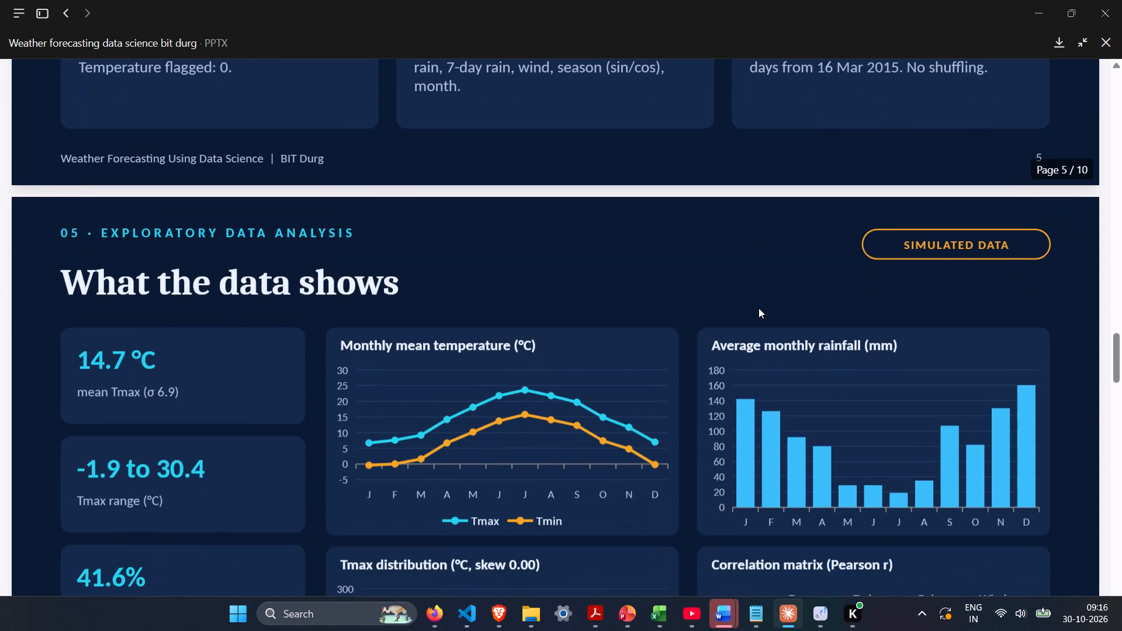
scroll(759, 308, down, 3)
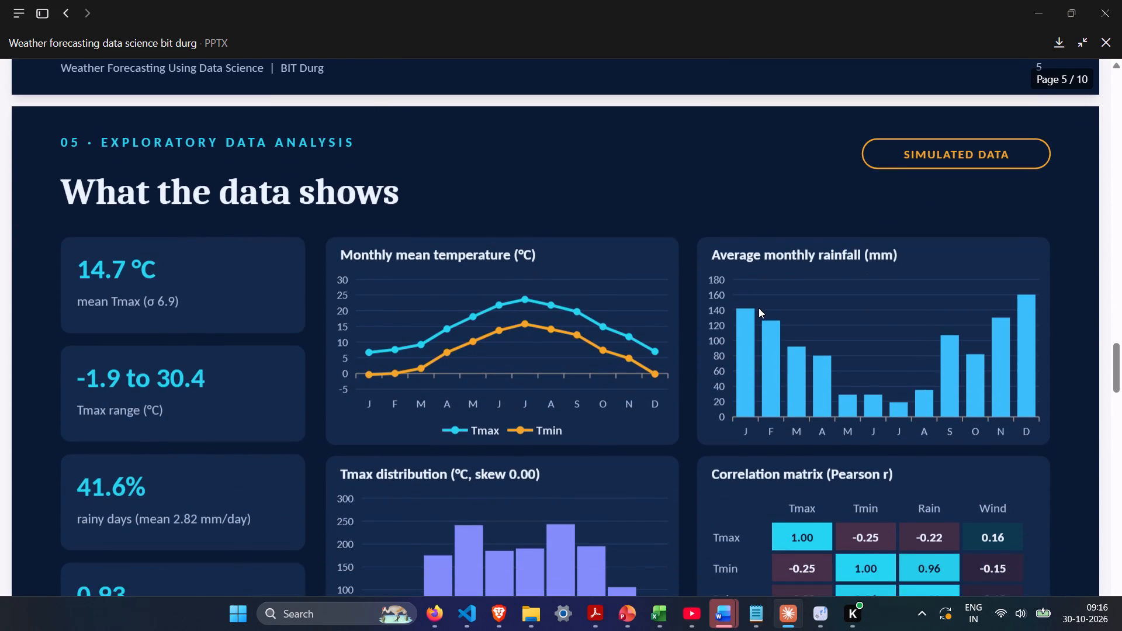
scroll(759, 308, down, 1)
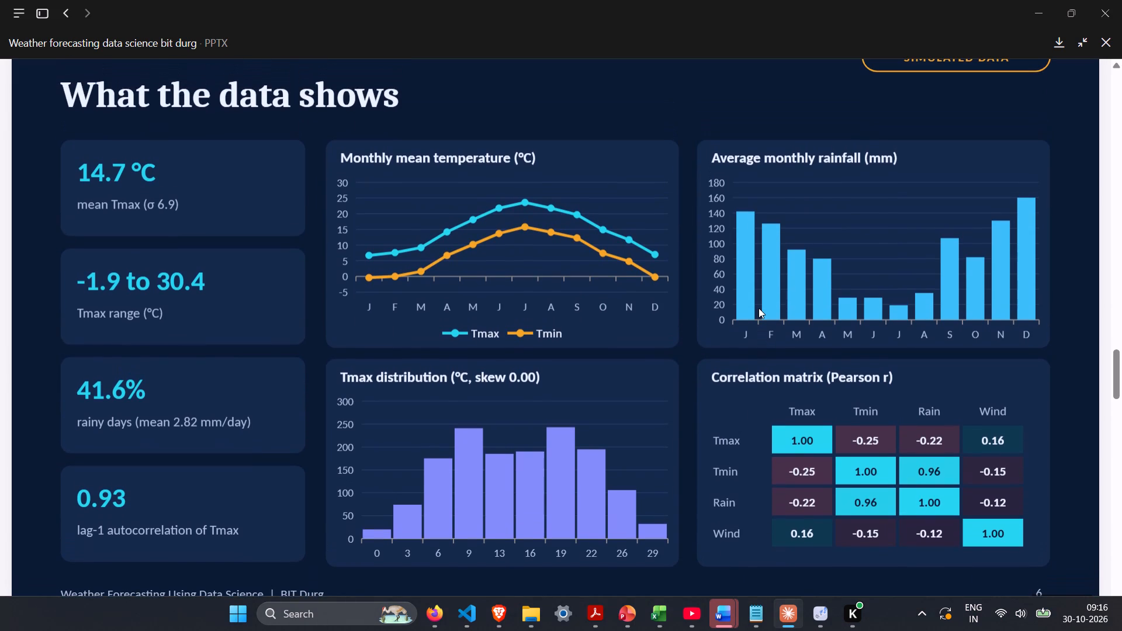
scroll(759, 308, up, 2)
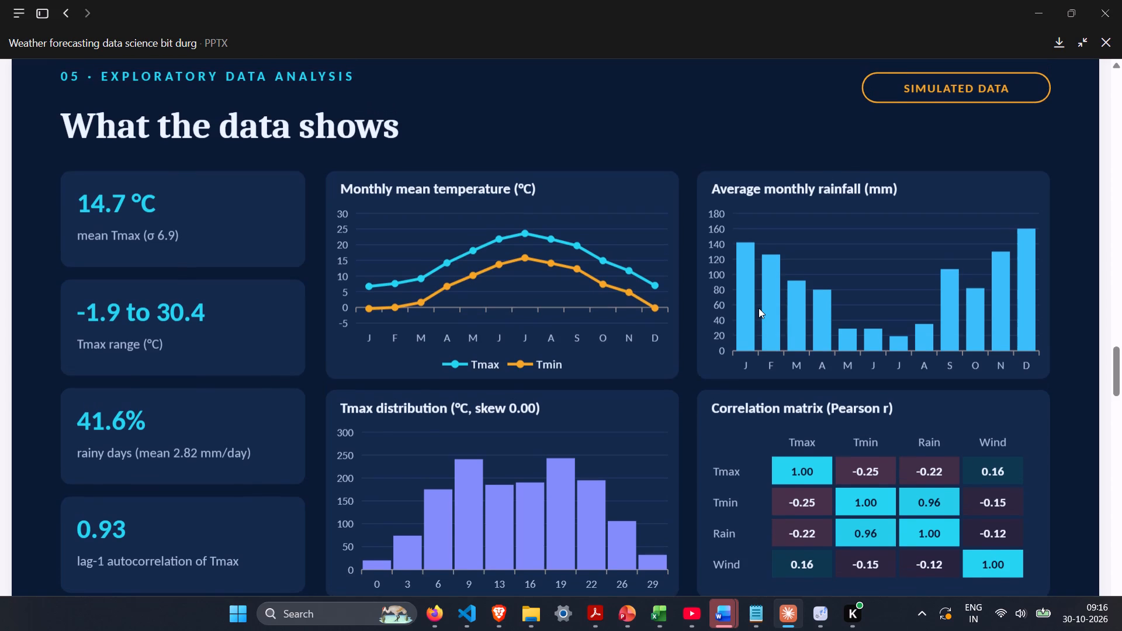
scroll(759, 308, up, 1)
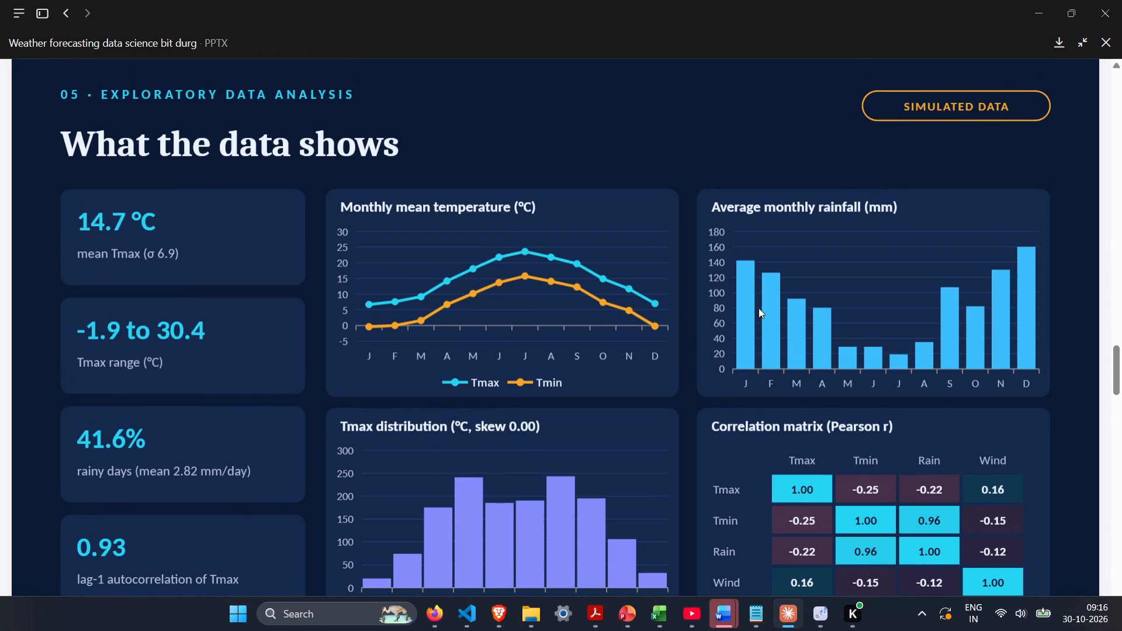
scroll(759, 308, down, 1)
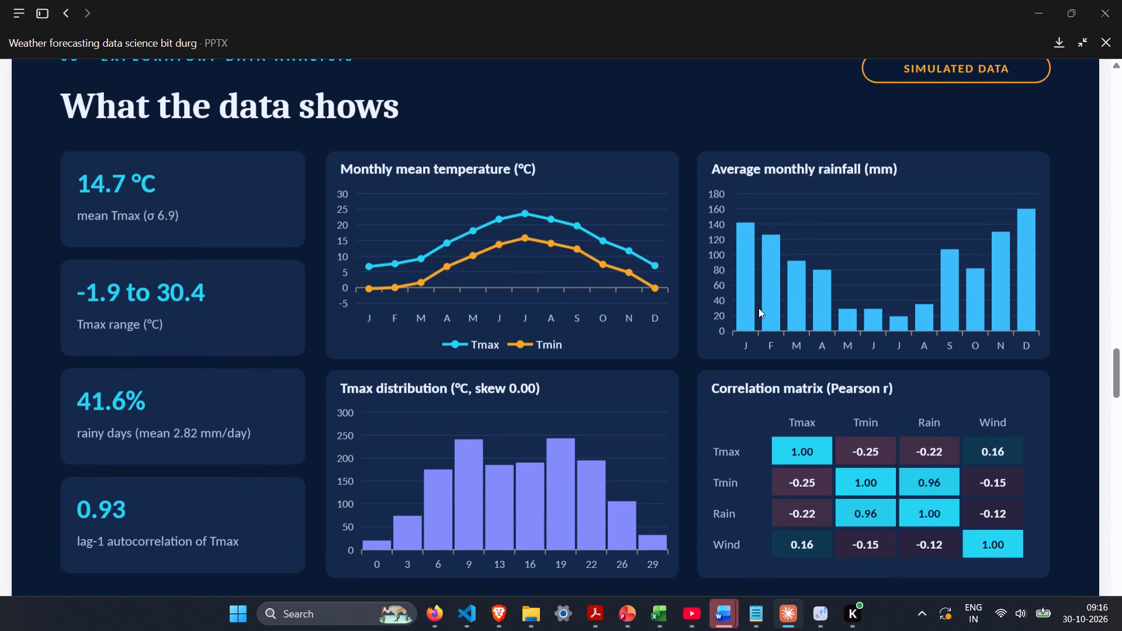
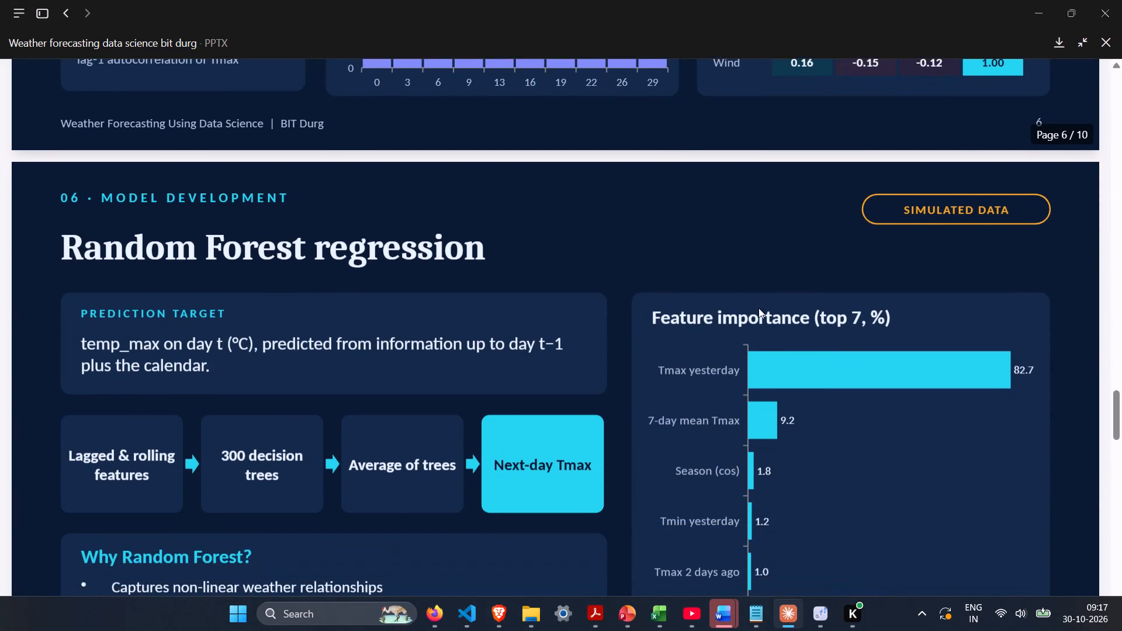
scroll(759, 308, down, 2)
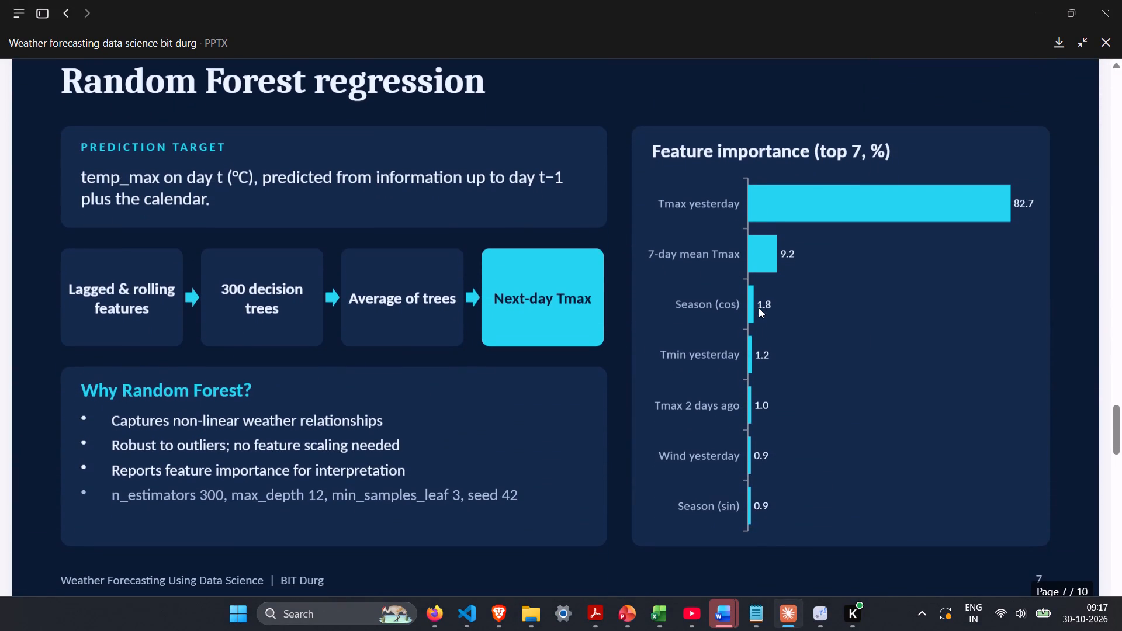
scroll(764, 287, down, 4)
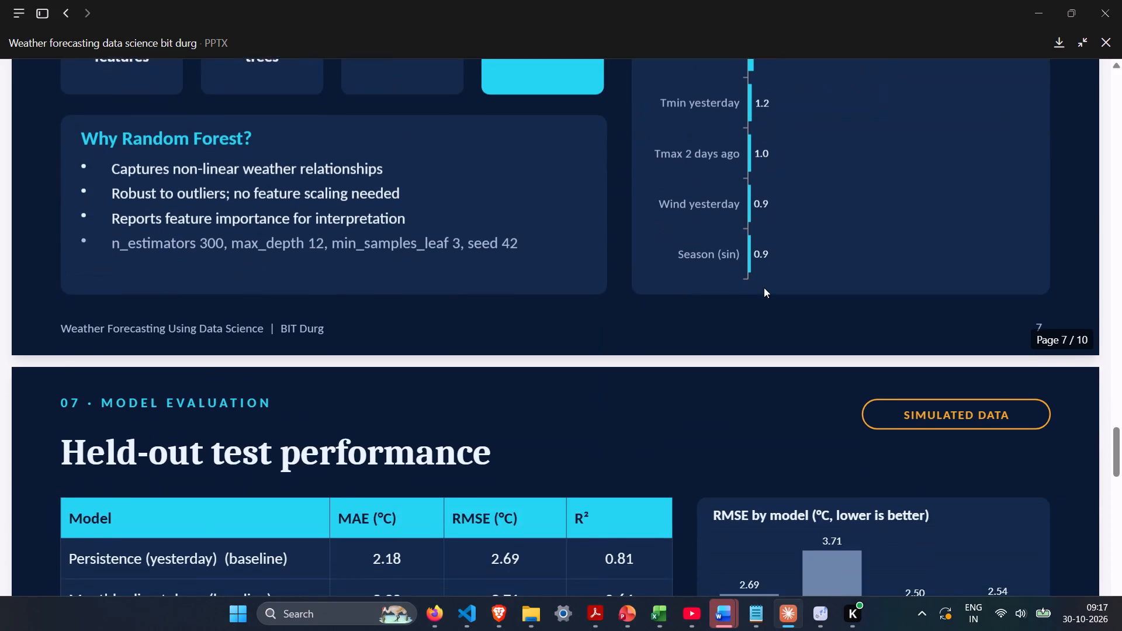
scroll(764, 287, down, 4)
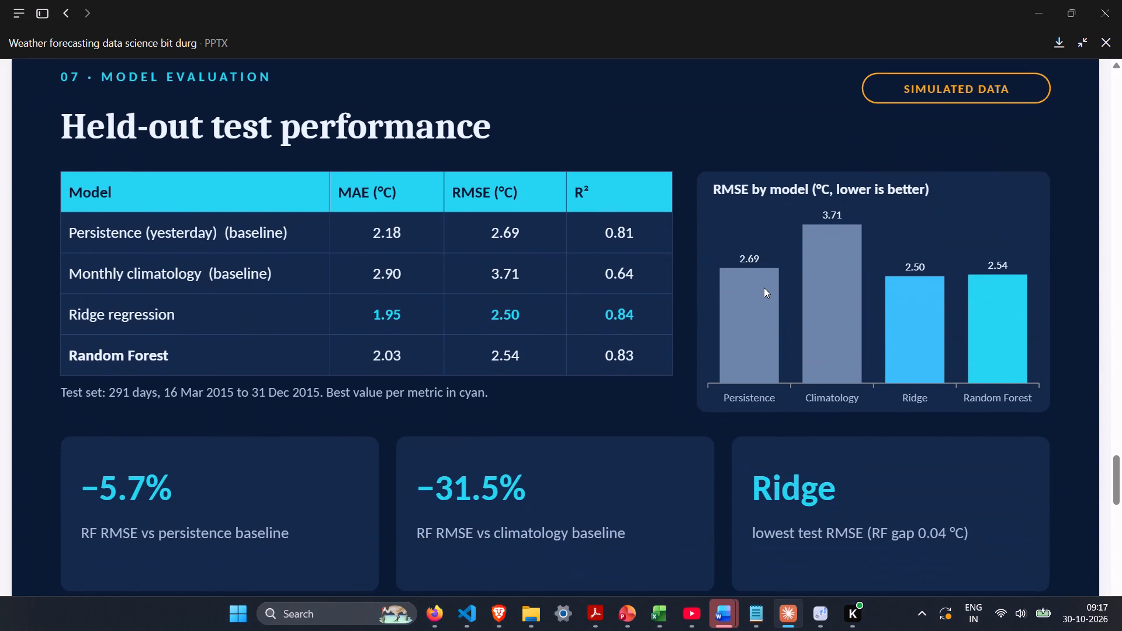
scroll(764, 287, down, 1)
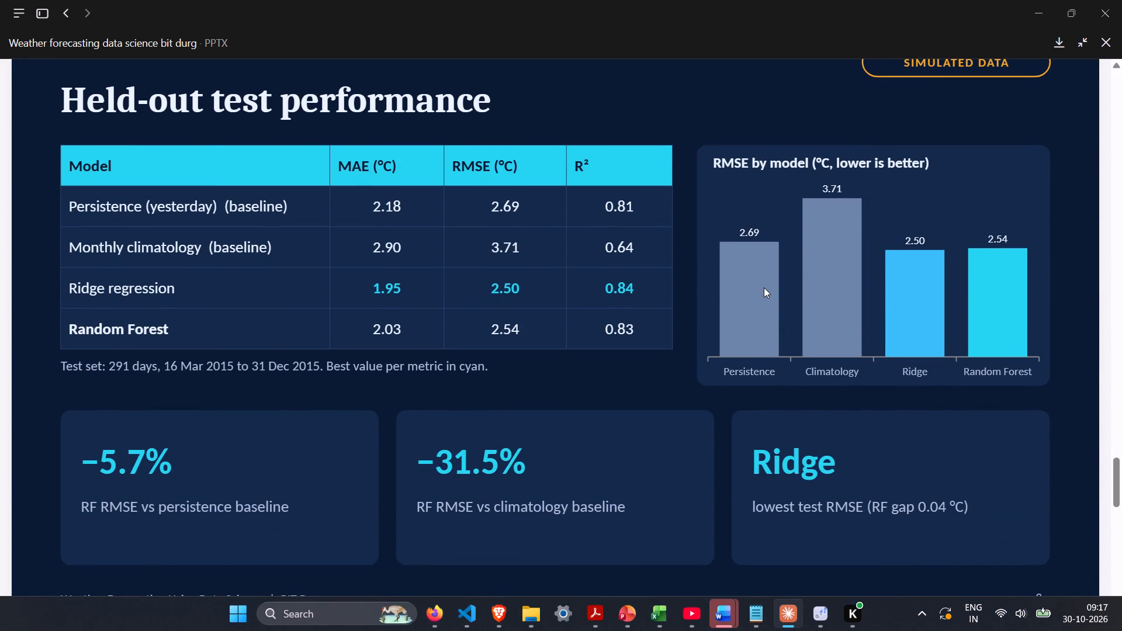
scroll(764, 287, down, 3)
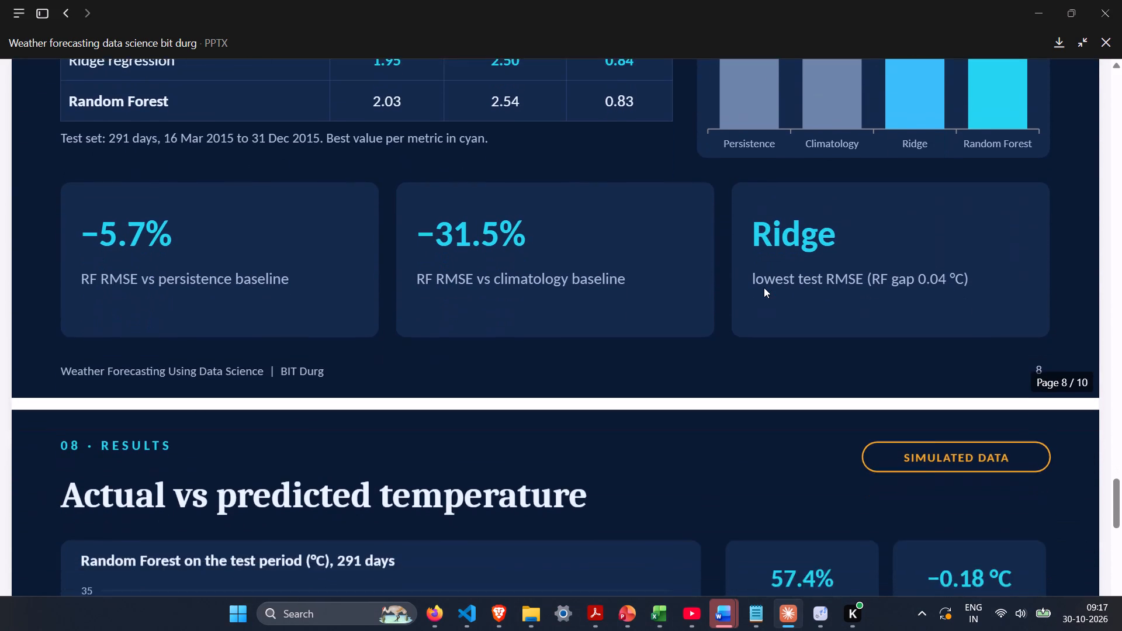
Examine the results and conclusion slides of Claude's deck, covering the actual versus predicted chart, findings, key takeaways and future work.
scroll(764, 287, down, 4)
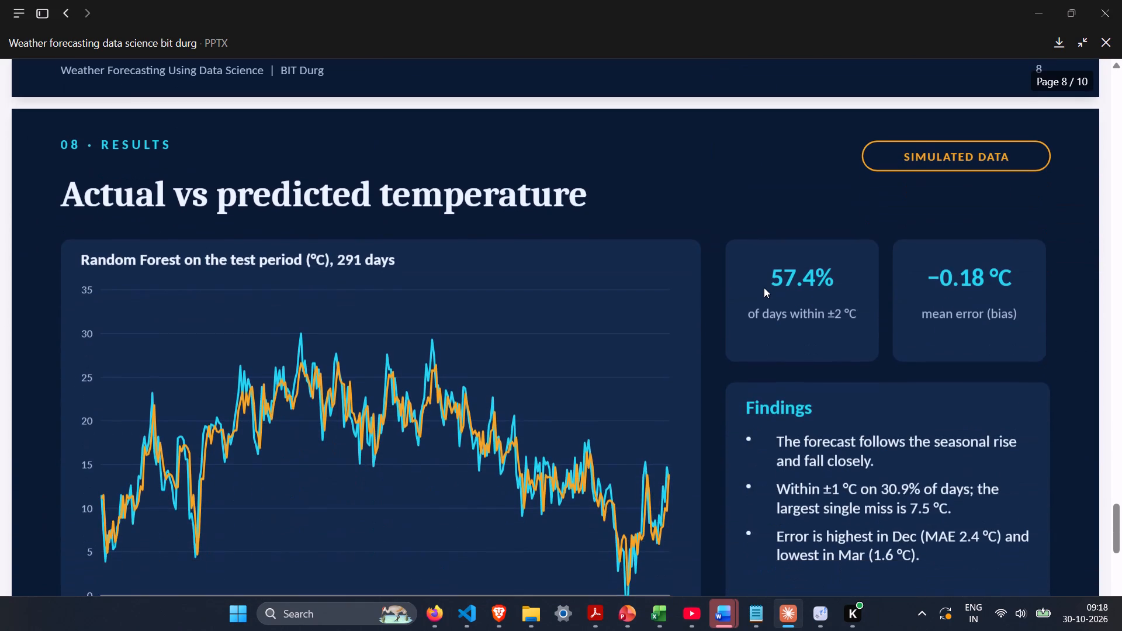
scroll(764, 287, down, 3)
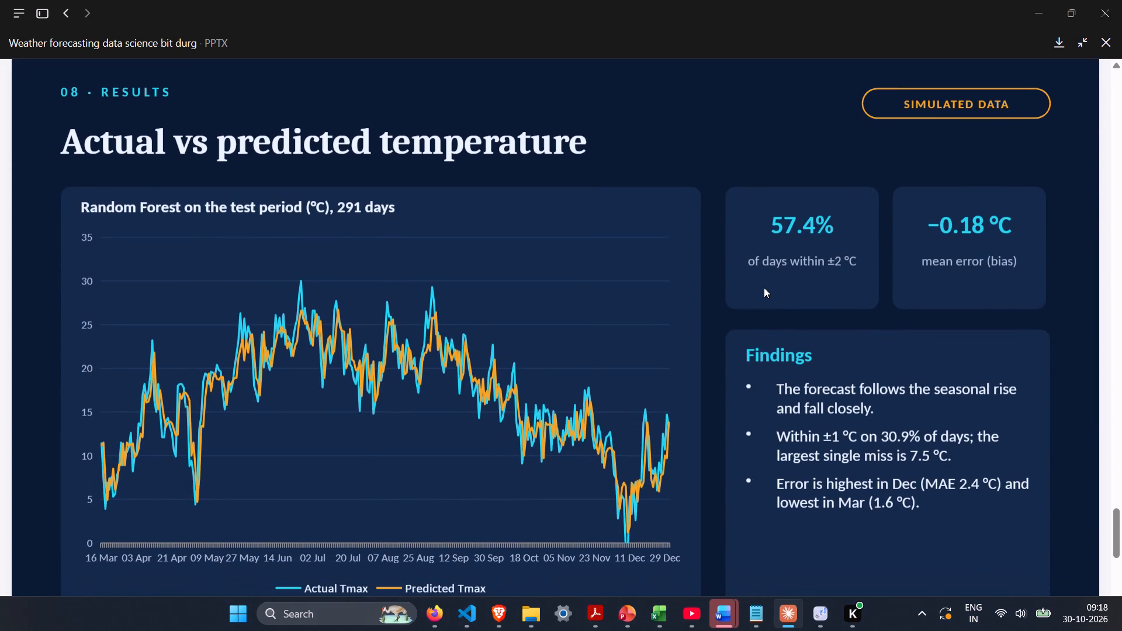
scroll(764, 287, down, 2)
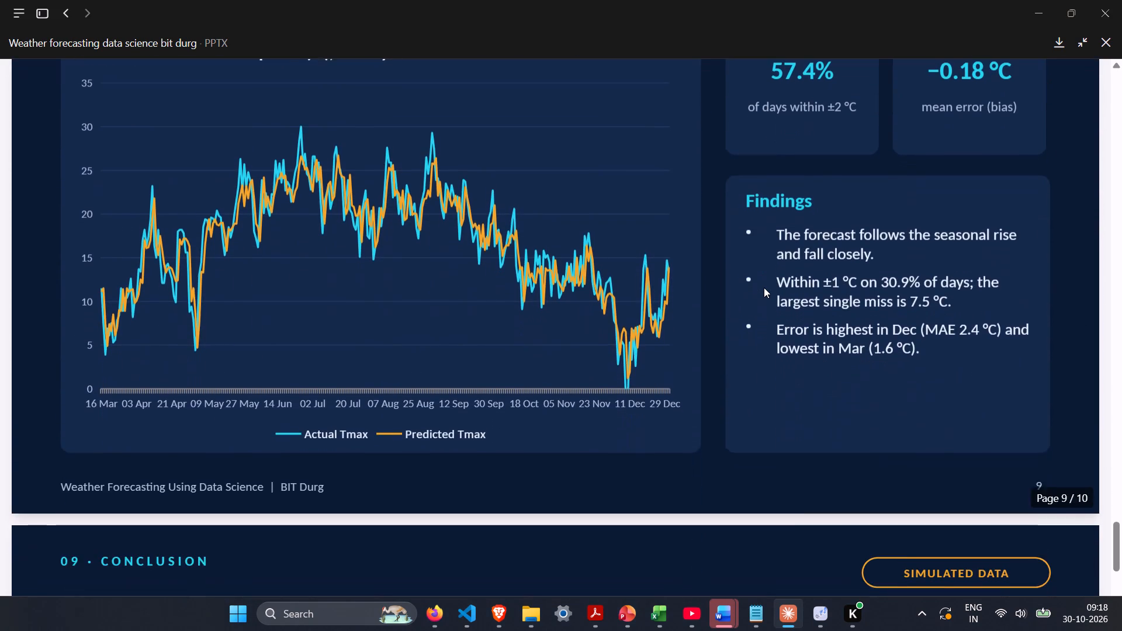
scroll(764, 287, down, 4)
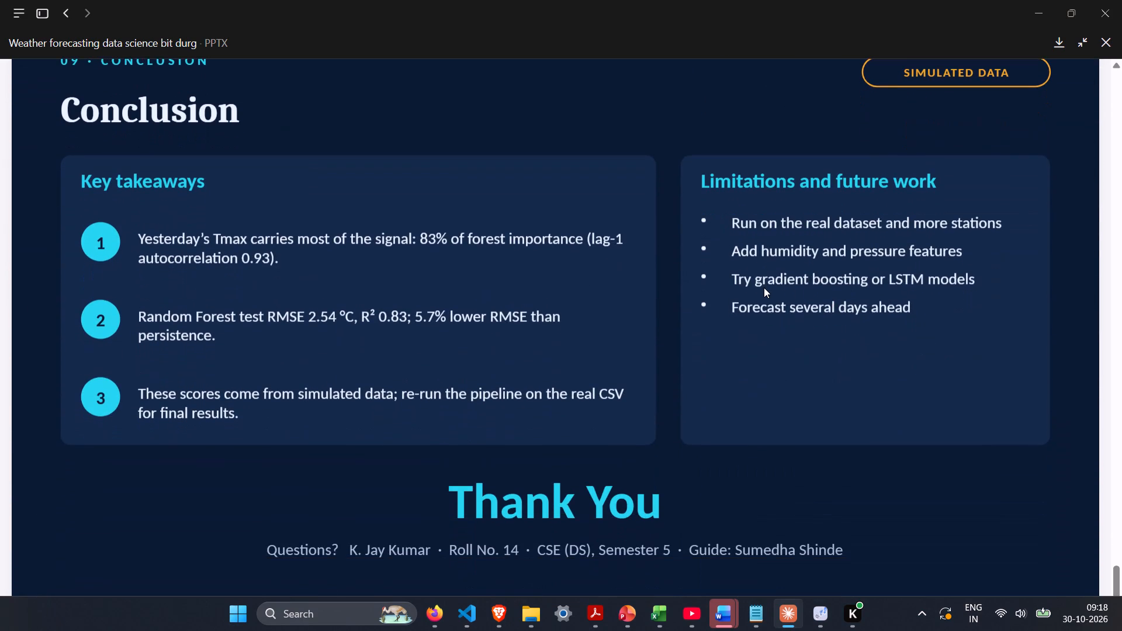
scroll(764, 287, down, 1)
Go back through Claude's deck to the title slide and review its logo, title and presenter detail cards.
scroll(764, 287, up, 4)
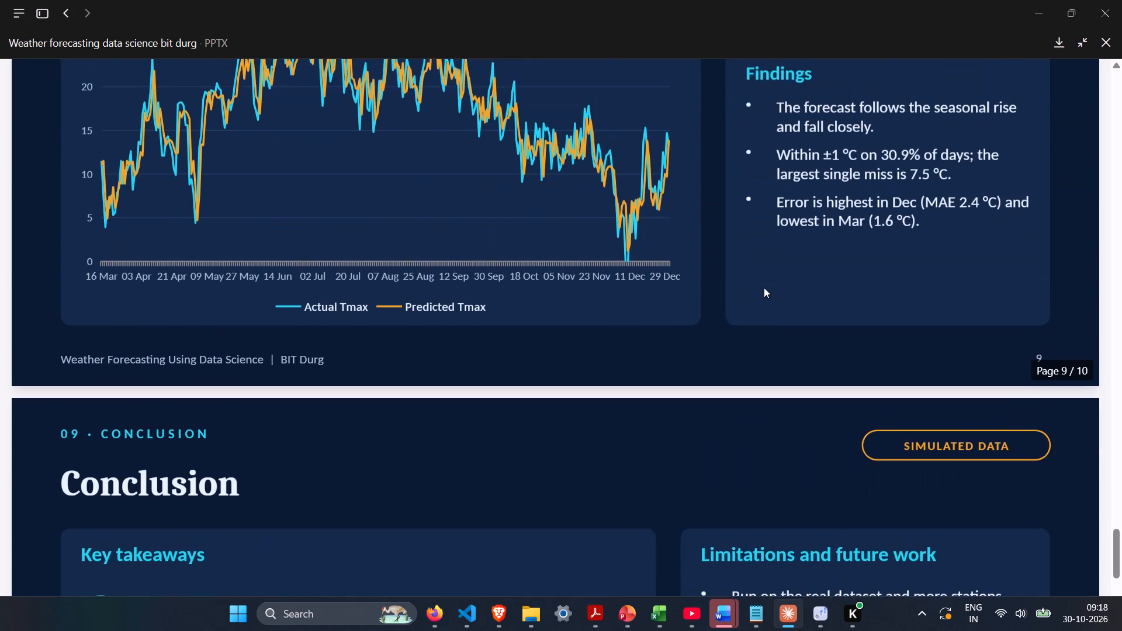
scroll(764, 287, up, 9)
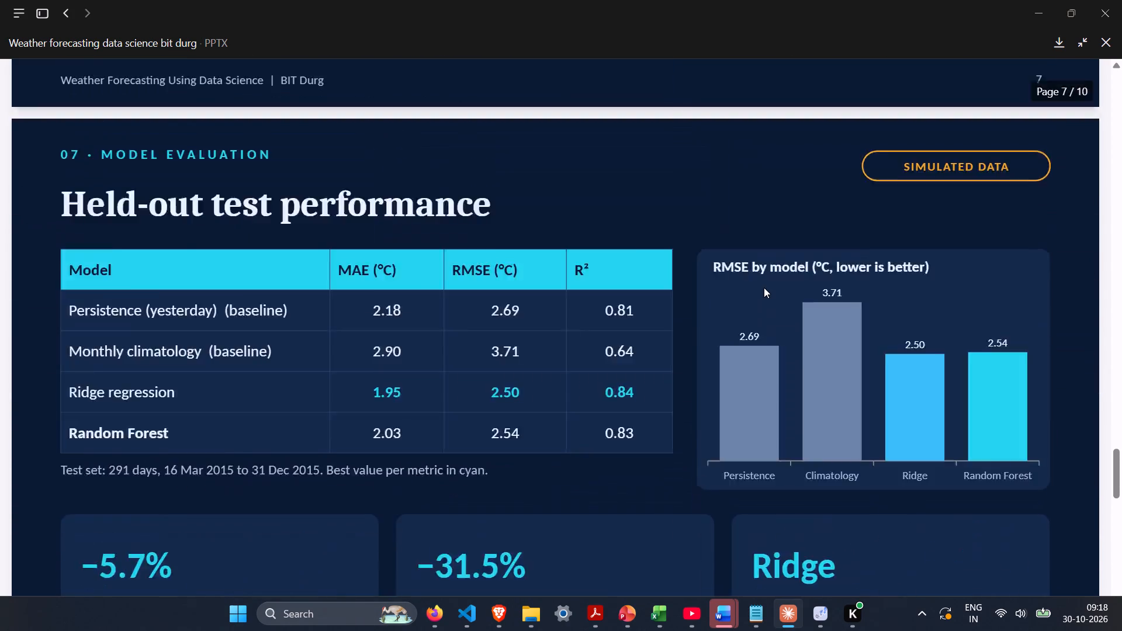
scroll(764, 287, up, 10)
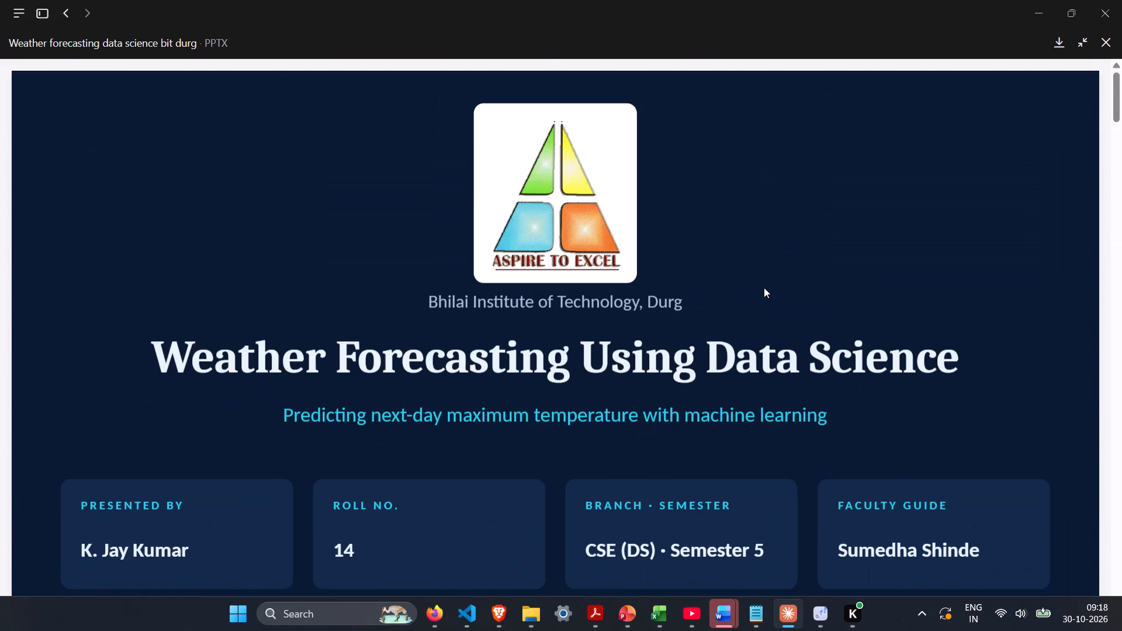
scroll(764, 287, up, 1)
scroll(764, 287, down, 5)
scroll(764, 287, up, 7)
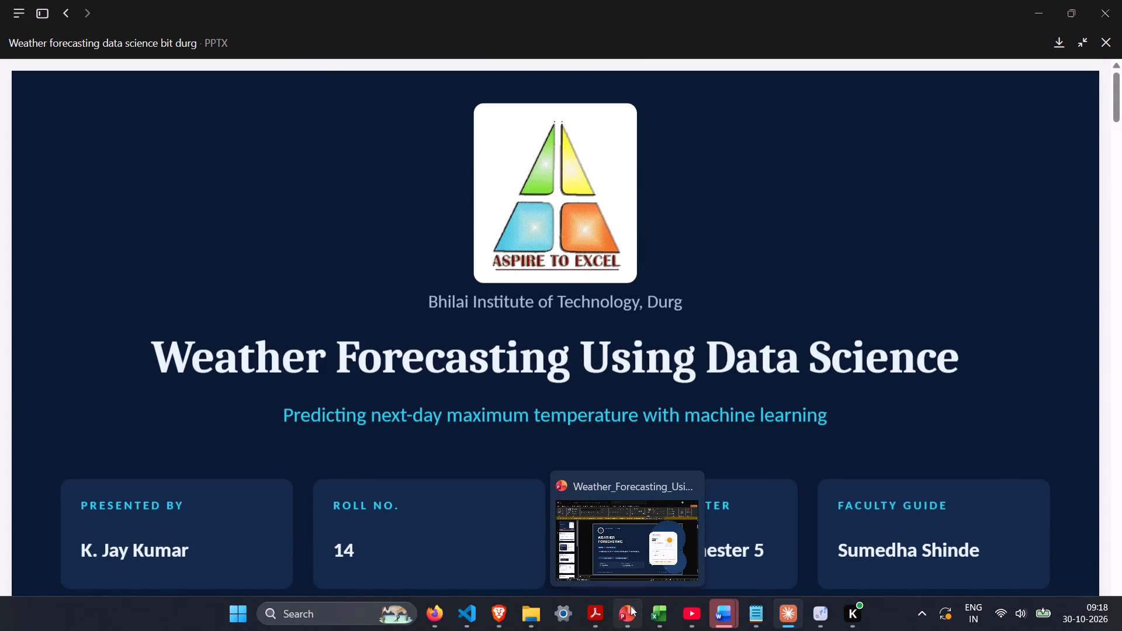
Switch to the PowerPoint deck and delete the "B.Tech • PROJECT PRESENTATION" text from its title slide.
click(631, 606)
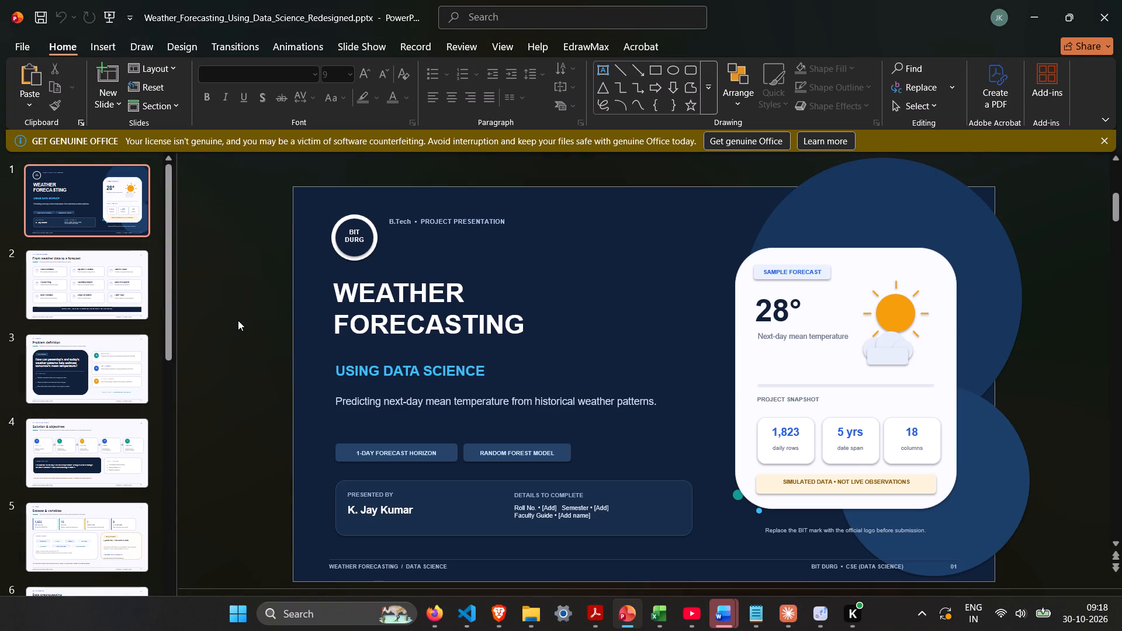
scroll(259, 317, up, 1)
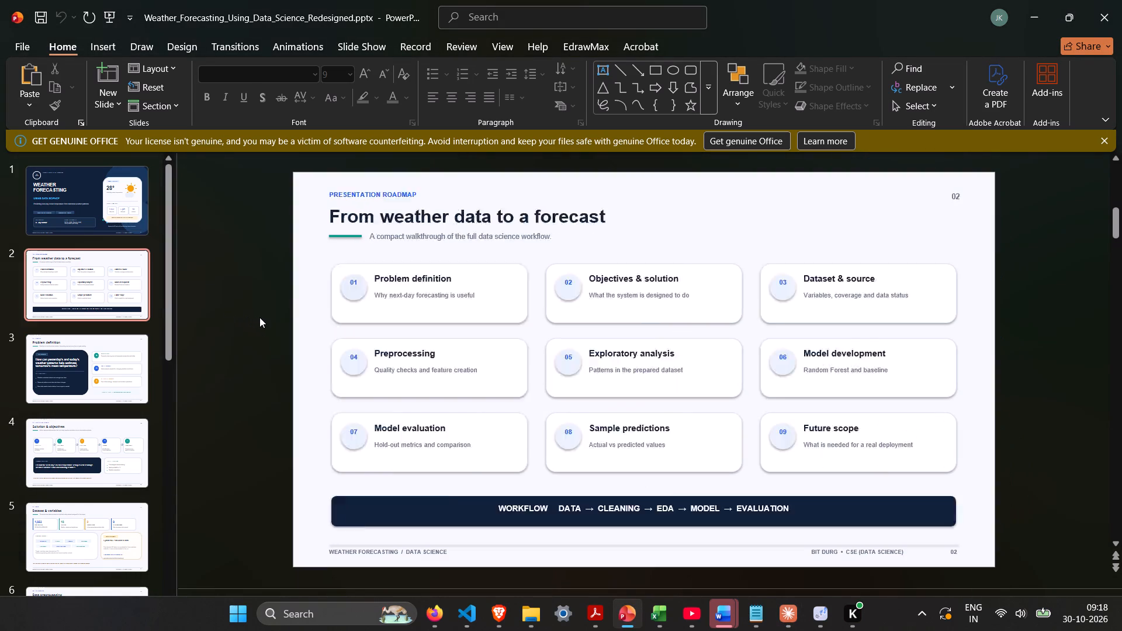
scroll(259, 317, up, 1)
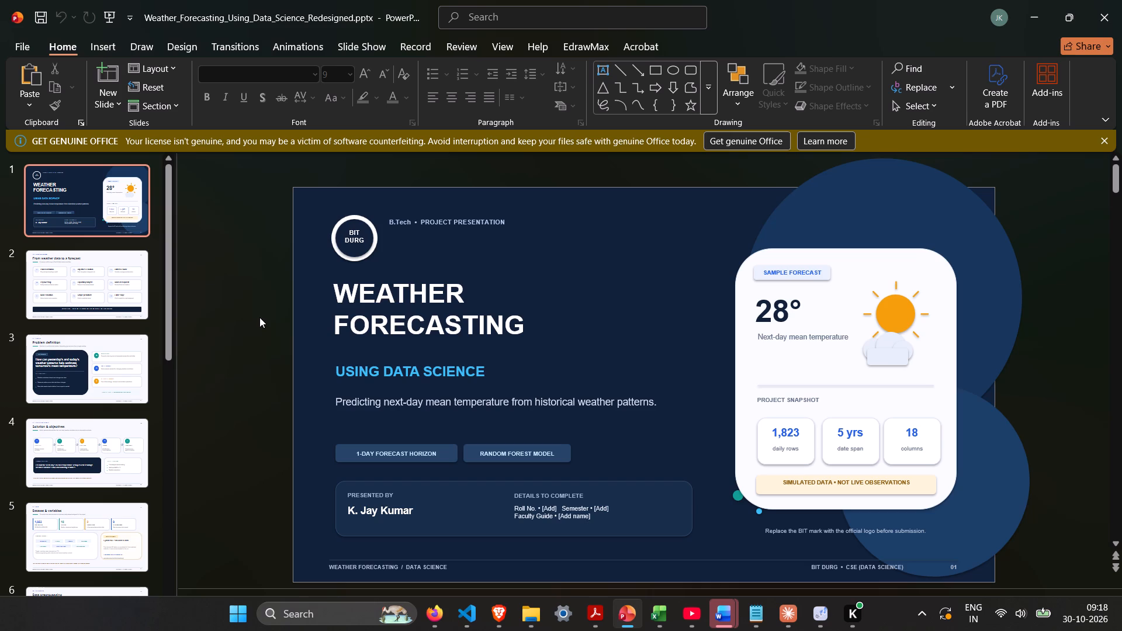
click(458, 227)
key(BackSpace)
Delete the note about replacing the BIT mark with the official logo, below the forecast card on the title slide.
click(805, 535)
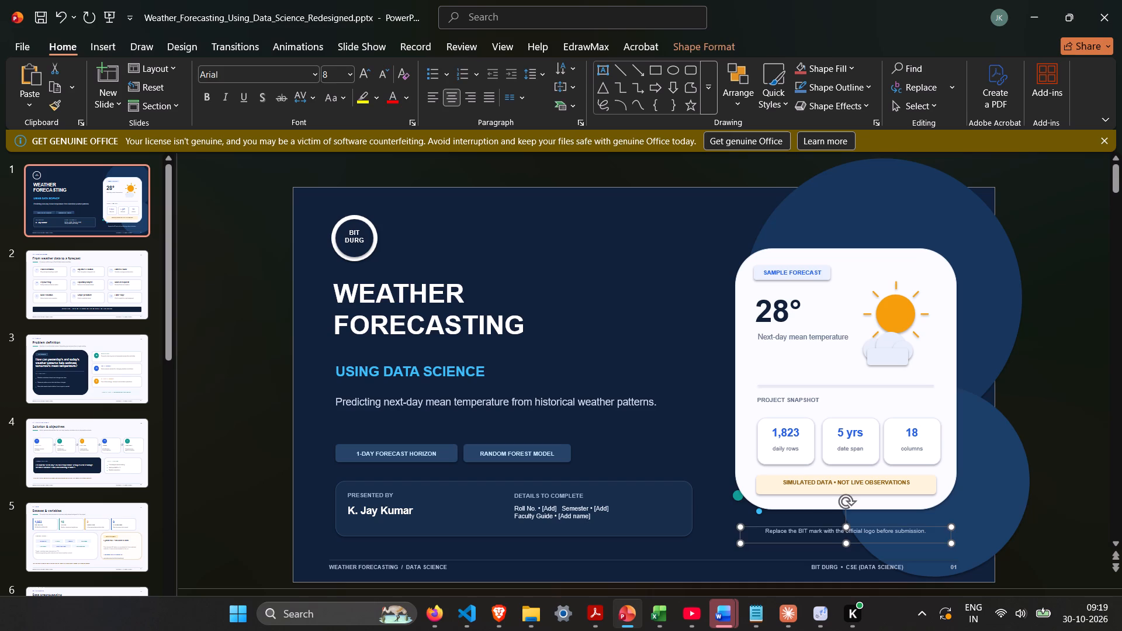
key(Delete)
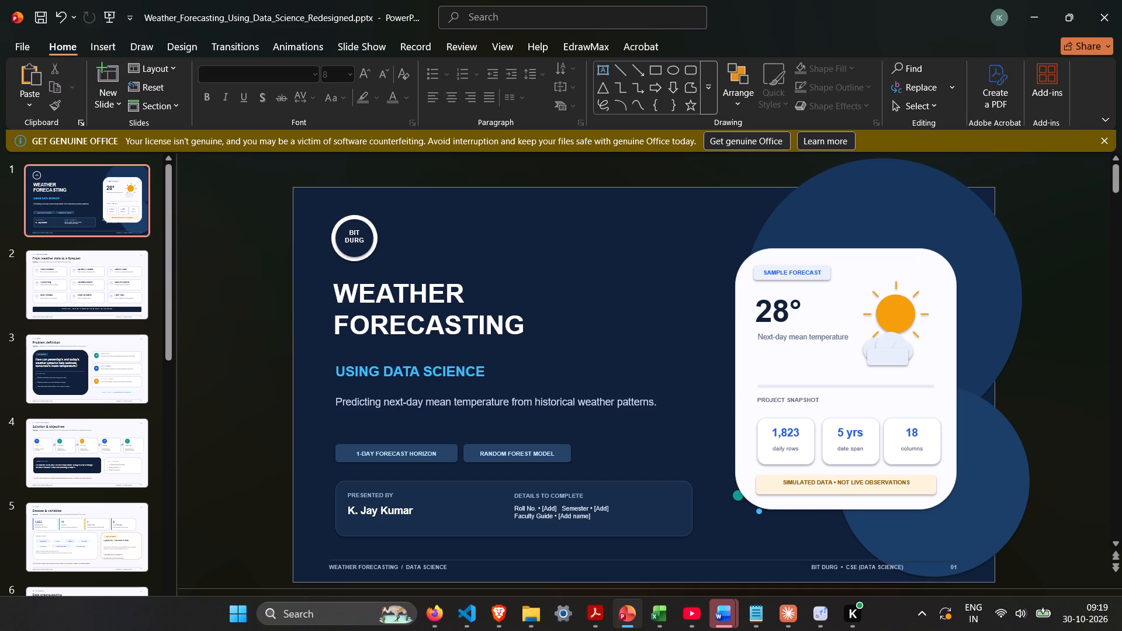
Delete the "DETAILS TO COMPLETE" heading from the presenter card on the title slide.
click(539, 493)
key(Delete)
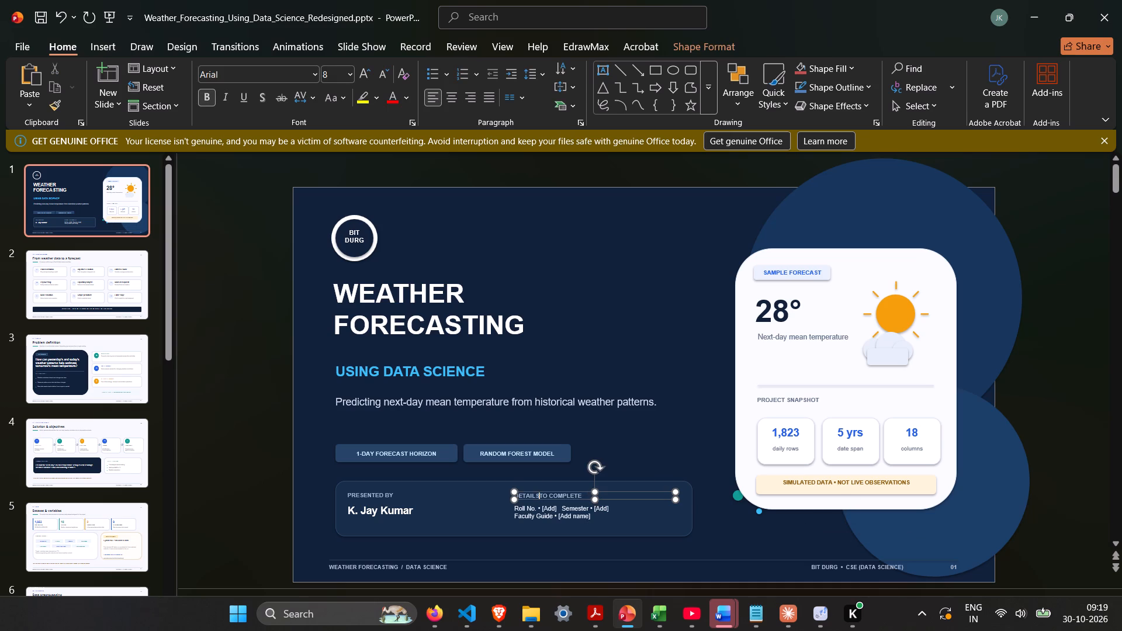
key(Delete)
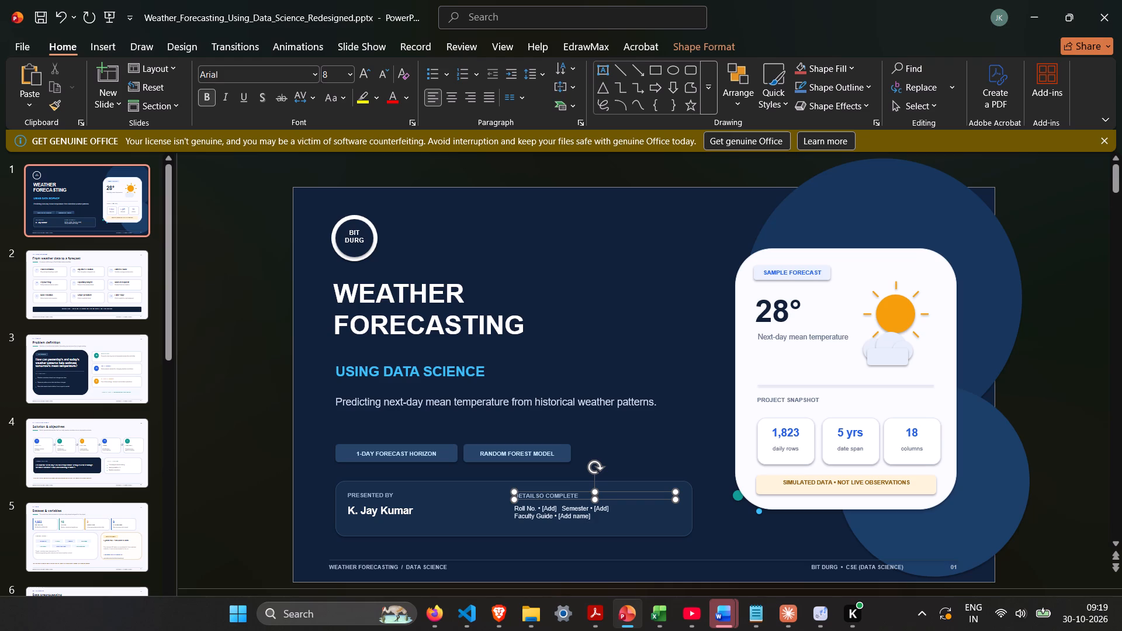
click(553, 493)
click(579, 496)
key(Delete)
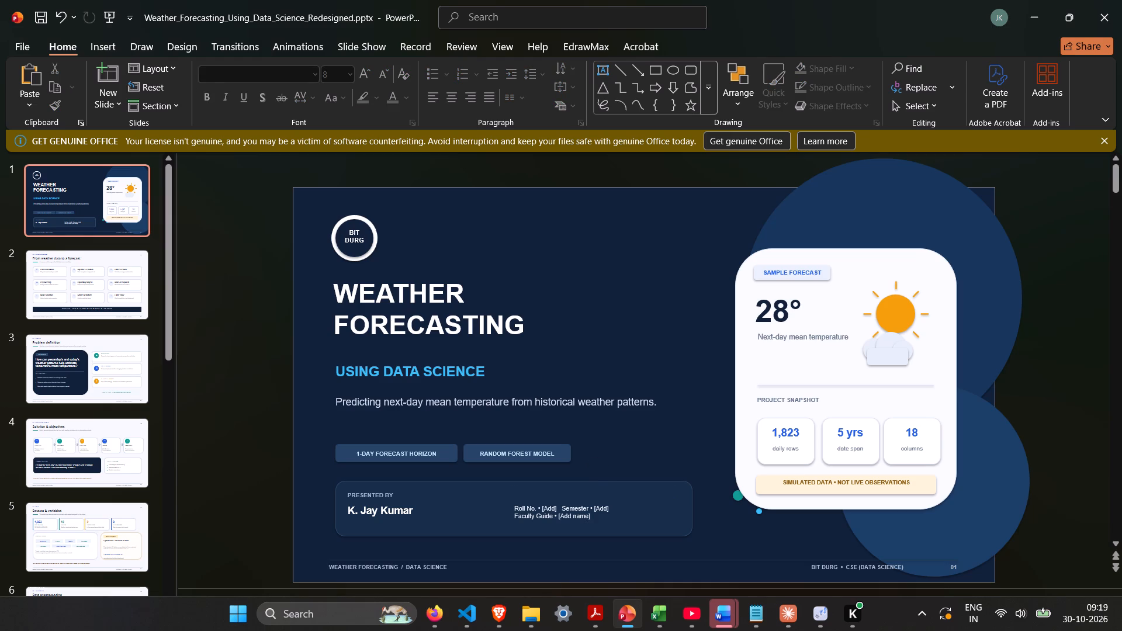
Extend the roll number, semester and faculty guide text box slightly up and to the left inside the presenter card.
click(541, 511)
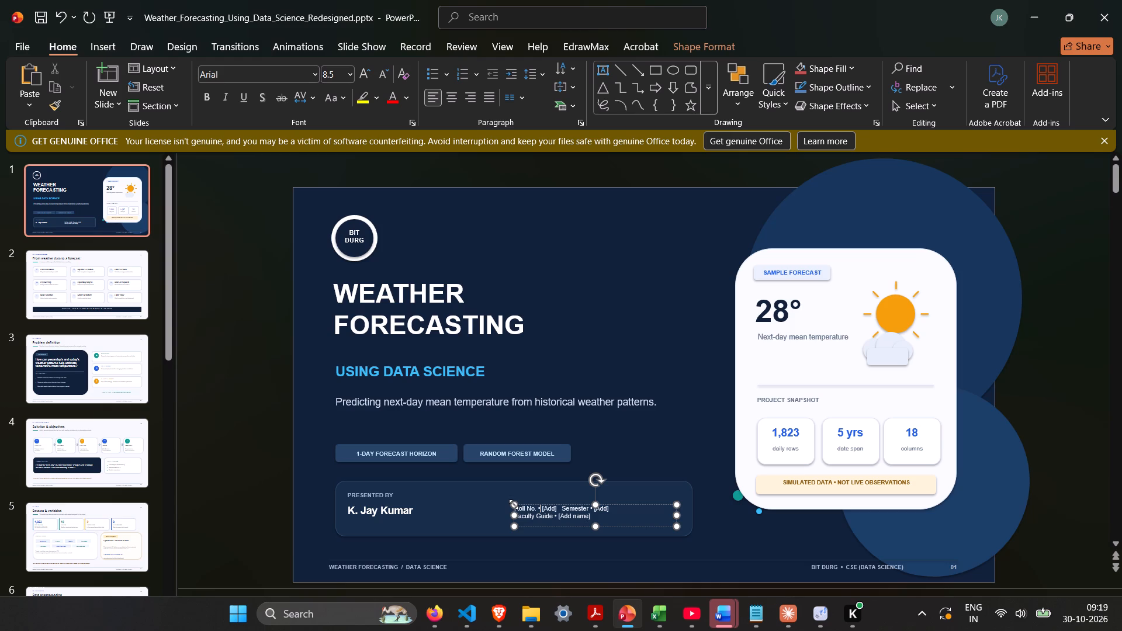
drag(515, 504, 503, 495)
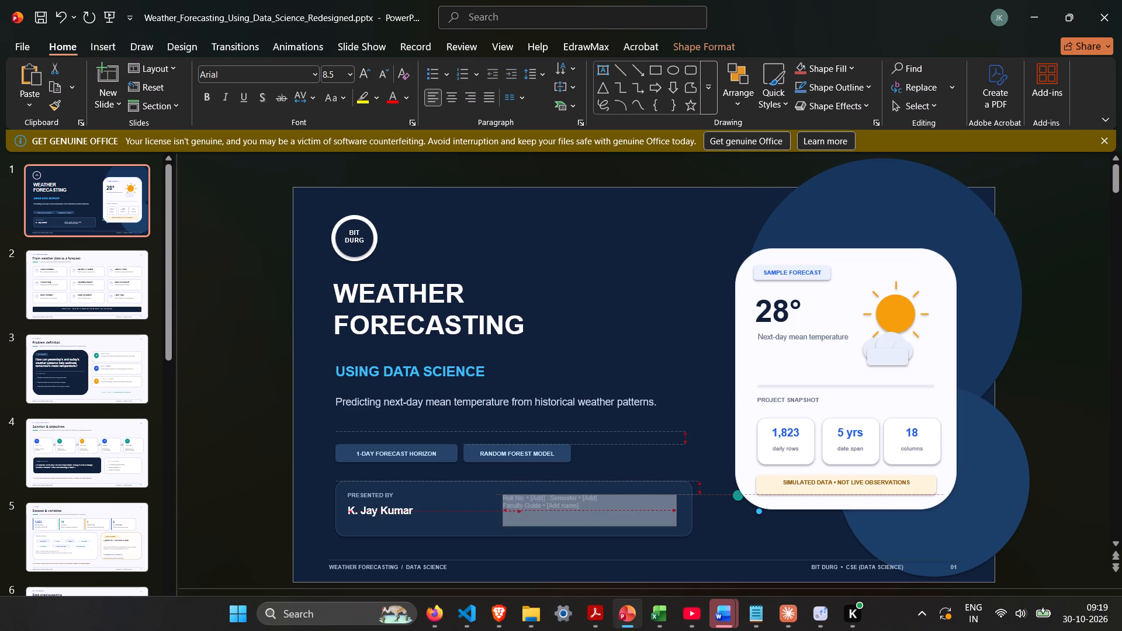
drag(503, 495, 501, 495)
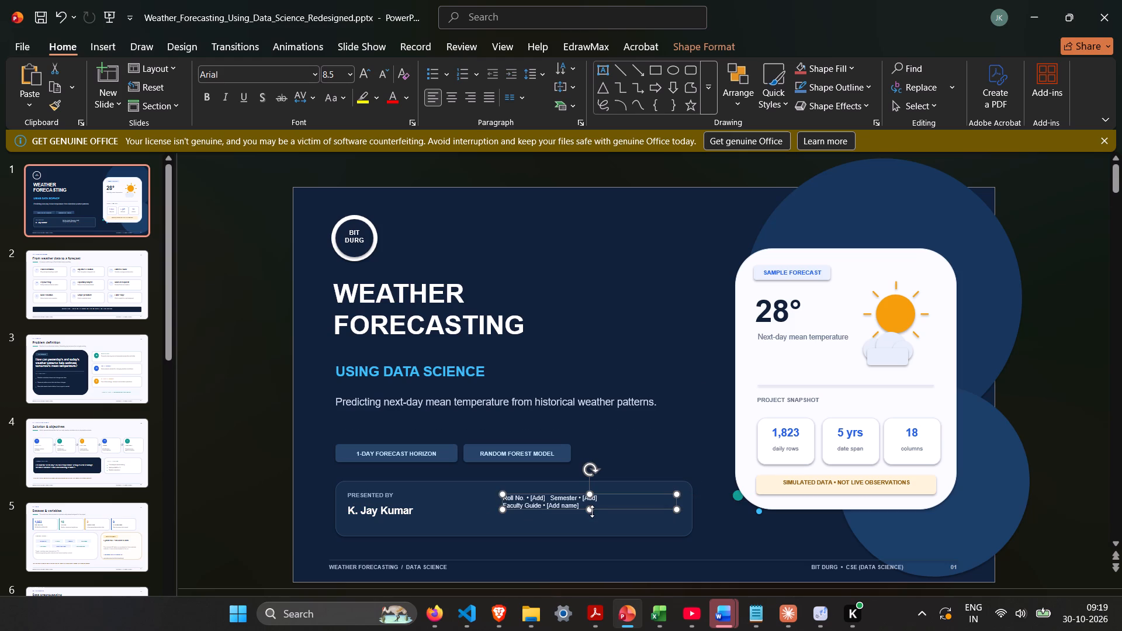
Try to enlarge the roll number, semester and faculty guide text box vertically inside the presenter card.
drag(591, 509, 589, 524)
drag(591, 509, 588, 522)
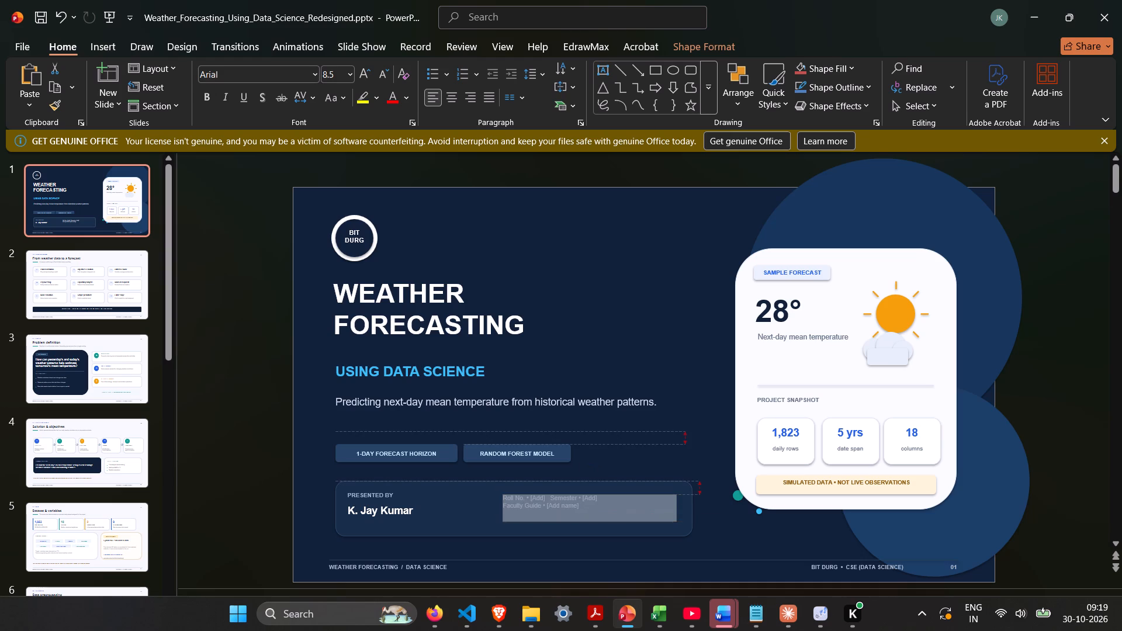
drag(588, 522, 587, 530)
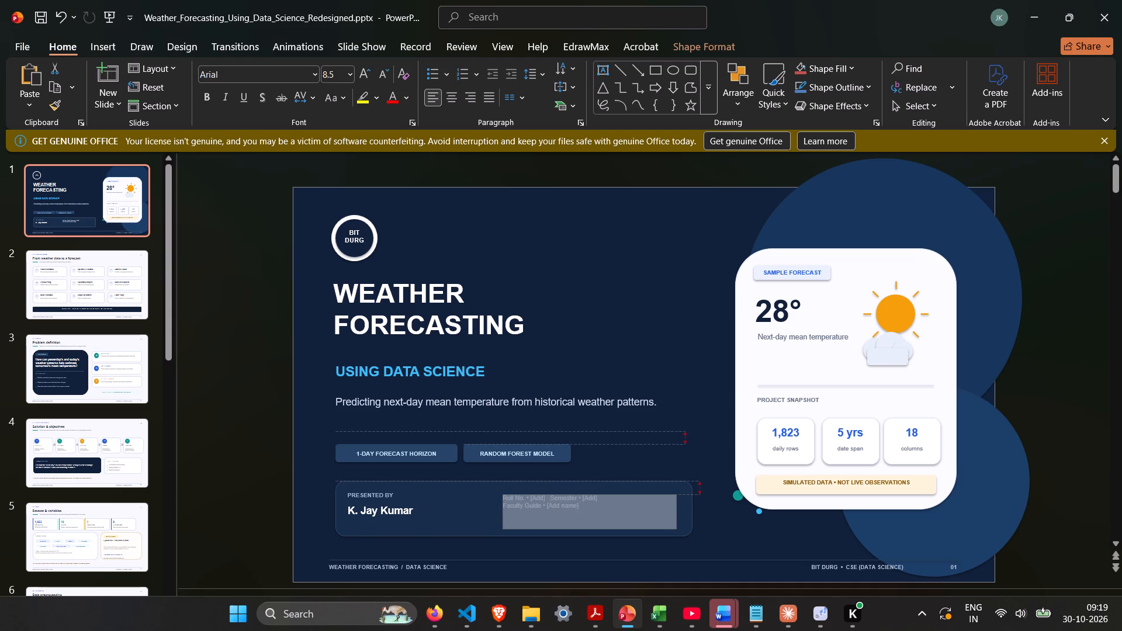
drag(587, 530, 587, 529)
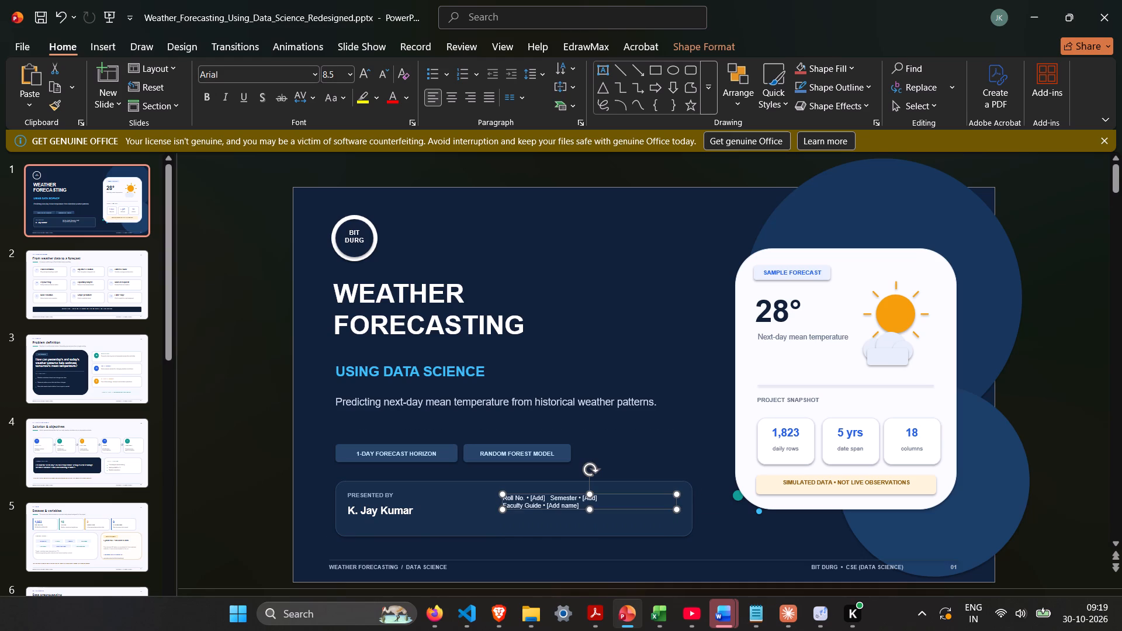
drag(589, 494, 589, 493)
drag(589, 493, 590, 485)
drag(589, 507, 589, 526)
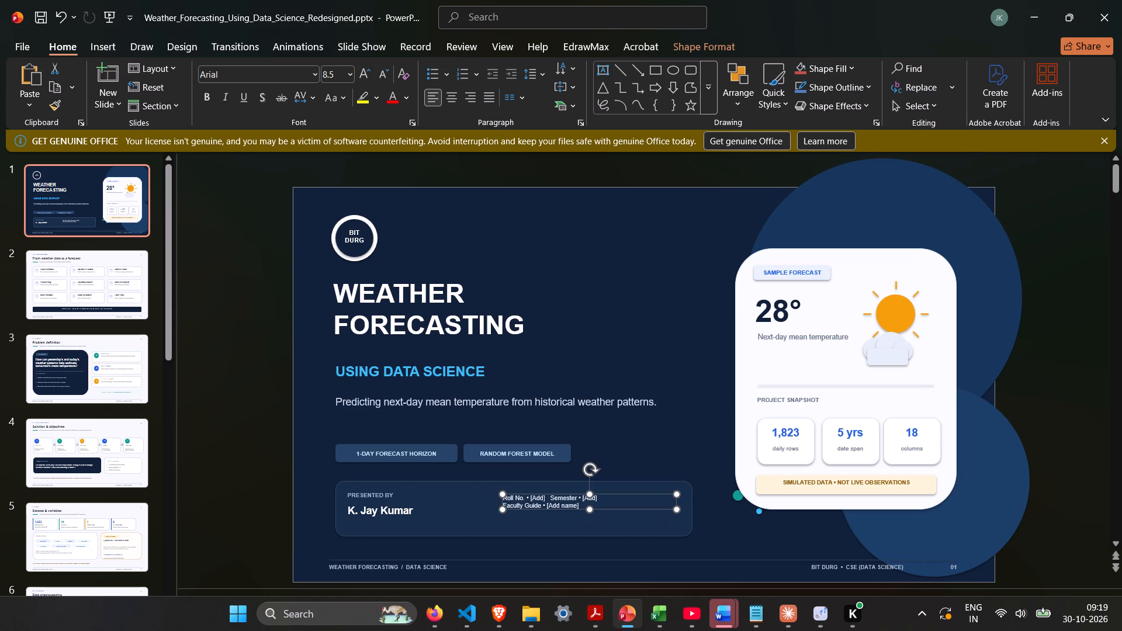
Move the semester entry onto its own line between the roll number and faculty guide in the presenter card.
click(600, 499)
click(580, 504)
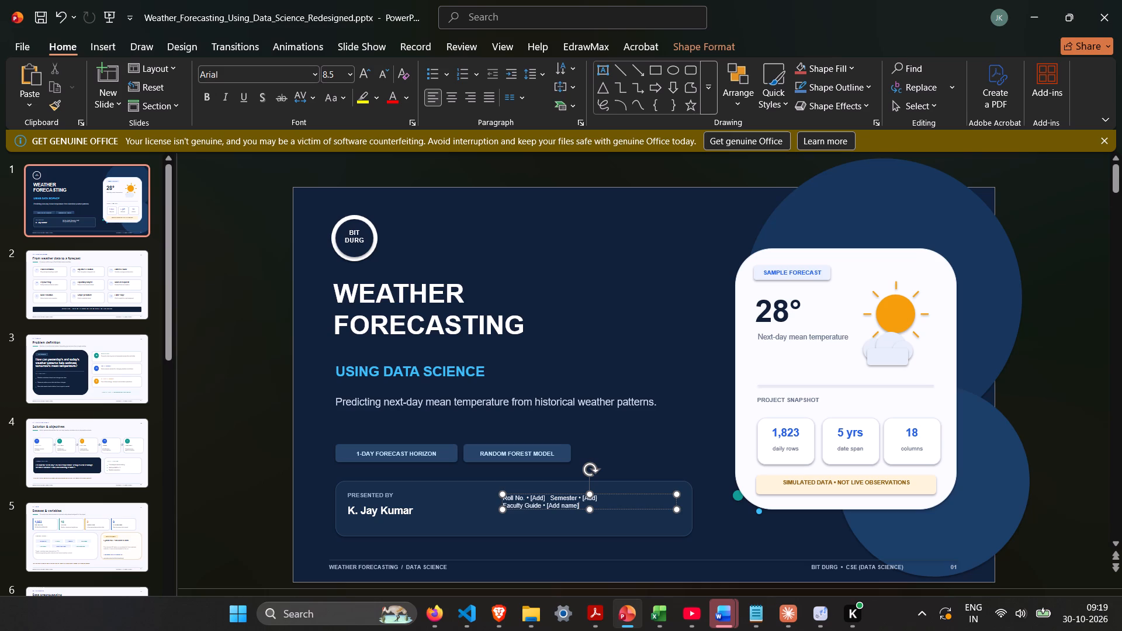
key(Left)
key(Up)
key(Left)
key(Left)
key(Left)
key(Left)
key(Left)
key(Left)
key(Left)
key(Left)
key(Return)
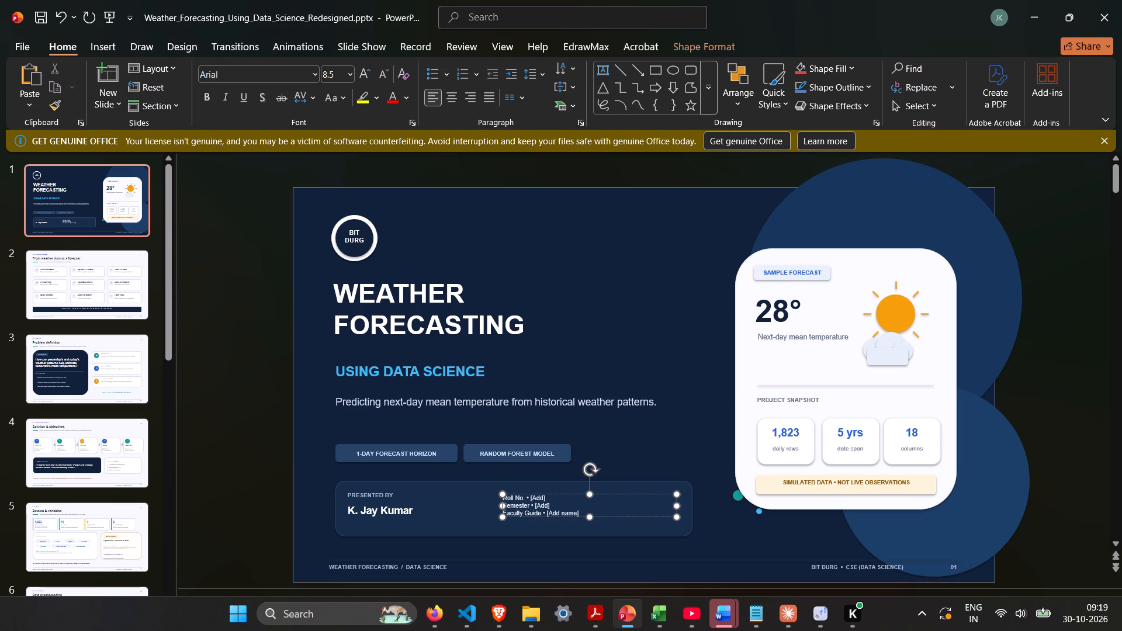
Increase the font size of all the roll number, semester and faculty guide text to 10.
key(ctrl+a)
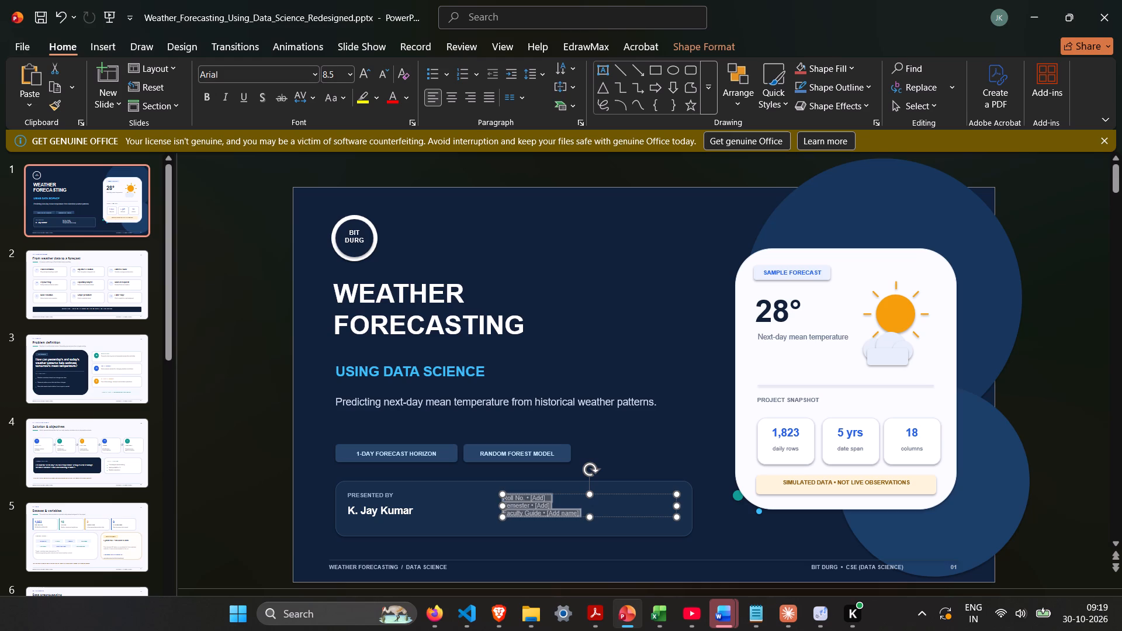
click(366, 73)
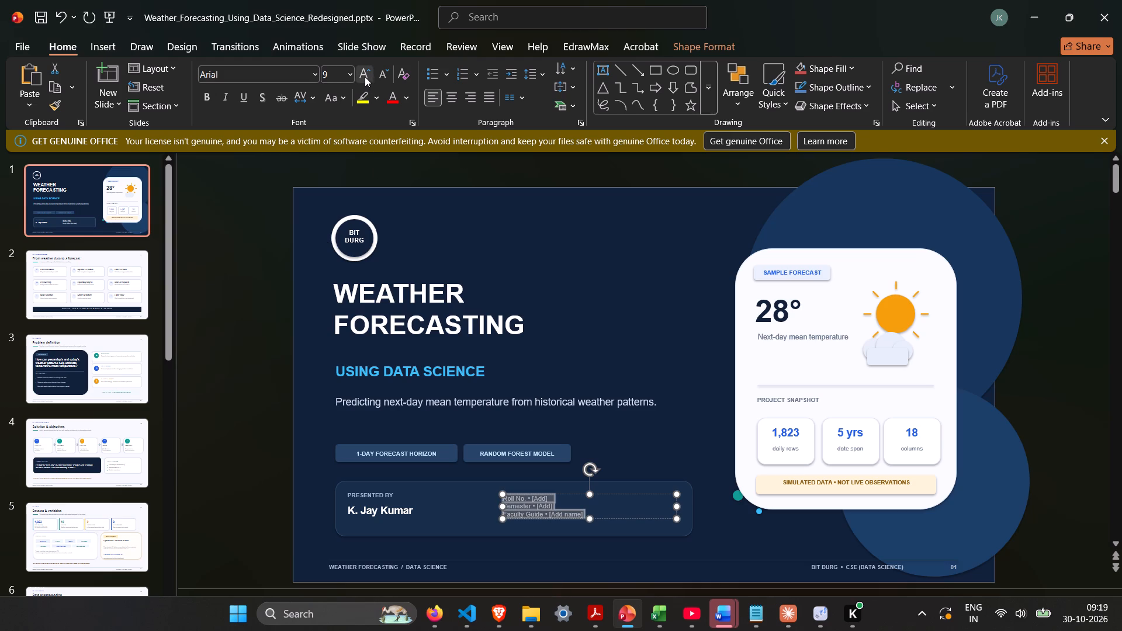
click(365, 66)
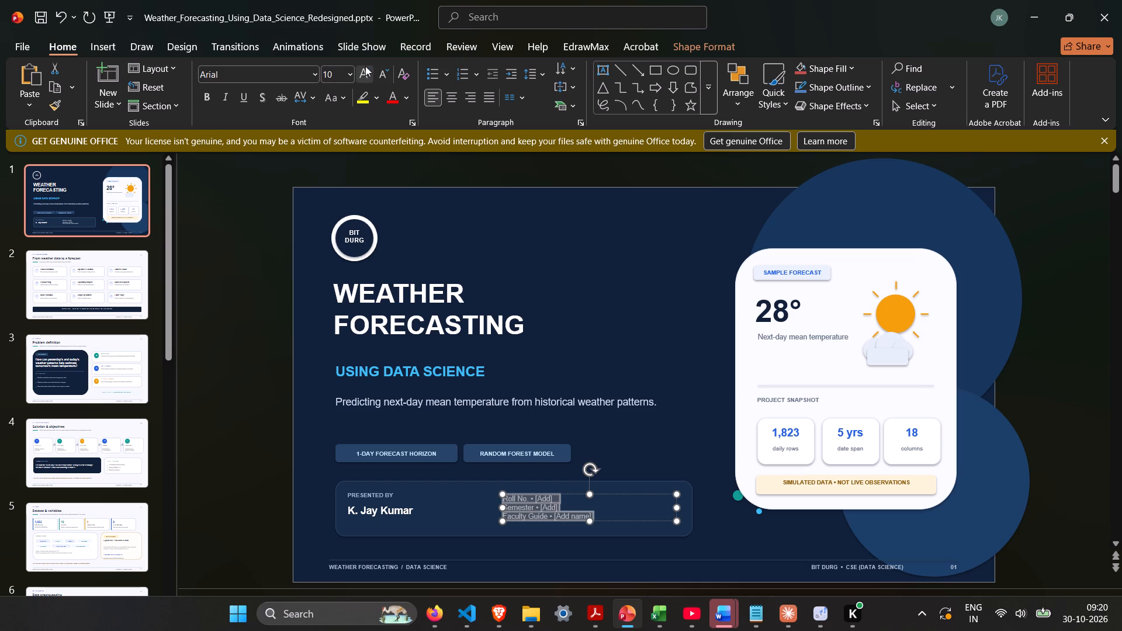
click(261, 286)
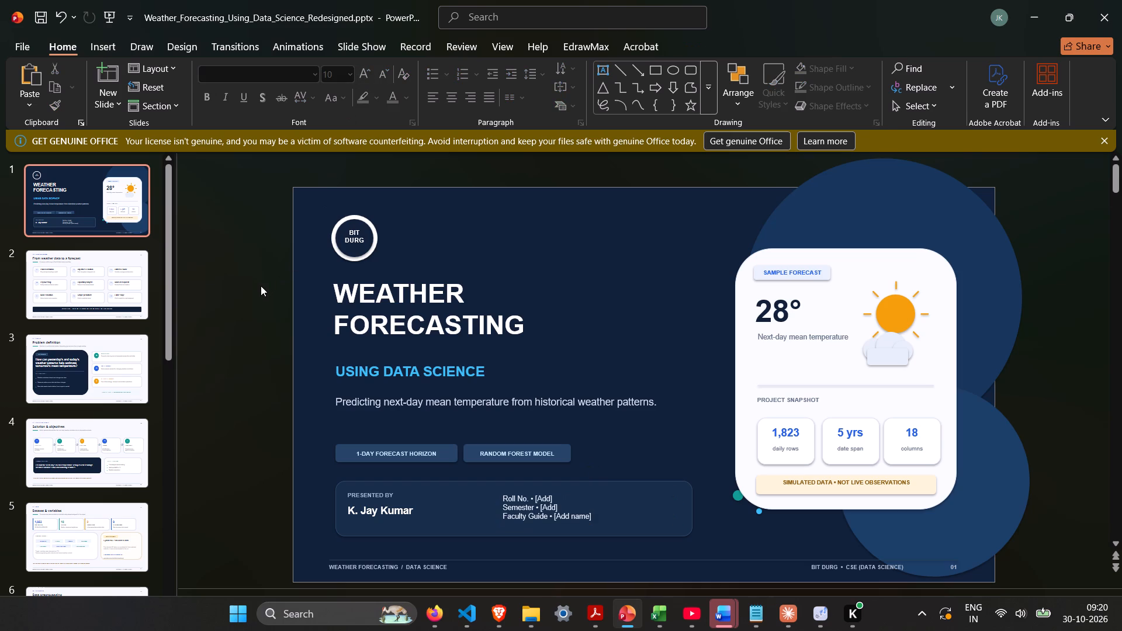
Replace the bullet and "[Add]" placeholder on the roll number line with a hyphen and the presenter's roll number.
click(548, 508)
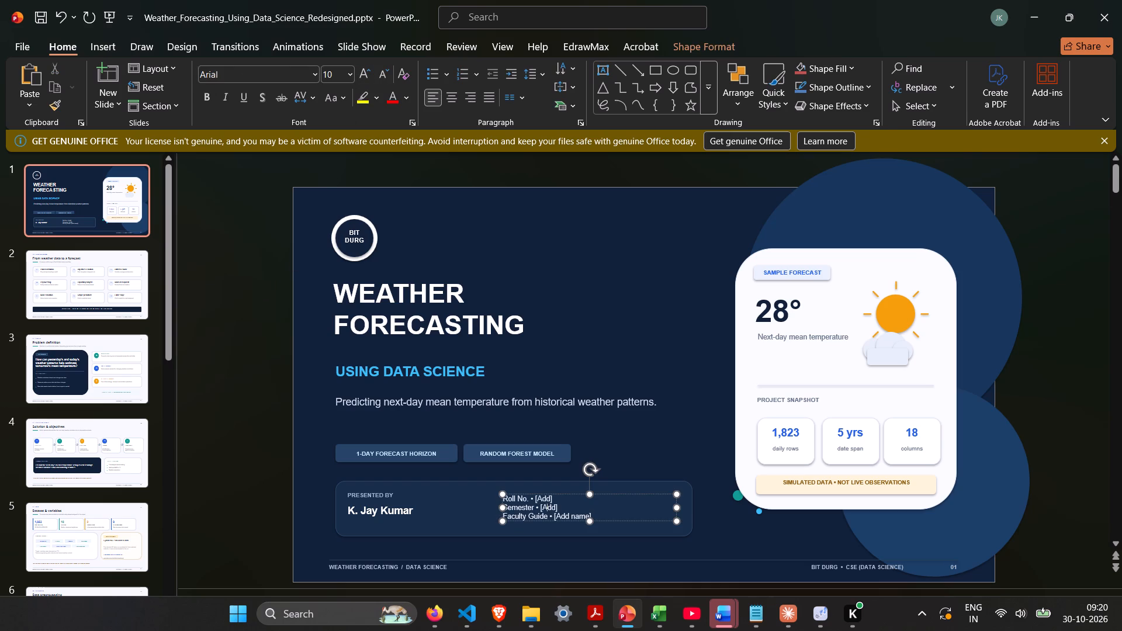
click(559, 501)
key(BackSpace)
key(BackSpace)
key(BackSpace)
key(BackSpace)
key(BackSpace)
key(BackSpace)
key(BackSpace)
key(BackSpace)
key(BackSpace)
key(BackSpace)
key(minus)
key(space)
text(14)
Replace the bullet and "[Add]" placeholder on the semester line of the presenter card with "- 5".
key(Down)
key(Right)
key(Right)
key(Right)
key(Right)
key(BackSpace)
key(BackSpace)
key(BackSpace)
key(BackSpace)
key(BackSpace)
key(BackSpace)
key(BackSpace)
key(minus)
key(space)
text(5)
Replace the bullet and "[Add name]" placeholder on the faculty guide line with a hyphen and the guide's name, titled "Mrs.".
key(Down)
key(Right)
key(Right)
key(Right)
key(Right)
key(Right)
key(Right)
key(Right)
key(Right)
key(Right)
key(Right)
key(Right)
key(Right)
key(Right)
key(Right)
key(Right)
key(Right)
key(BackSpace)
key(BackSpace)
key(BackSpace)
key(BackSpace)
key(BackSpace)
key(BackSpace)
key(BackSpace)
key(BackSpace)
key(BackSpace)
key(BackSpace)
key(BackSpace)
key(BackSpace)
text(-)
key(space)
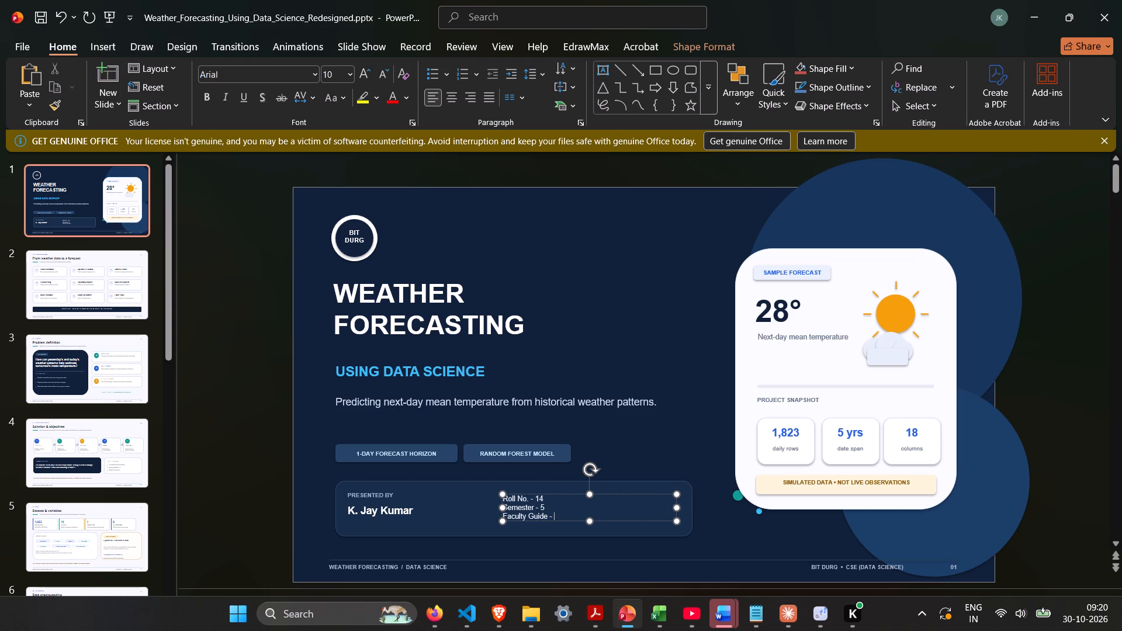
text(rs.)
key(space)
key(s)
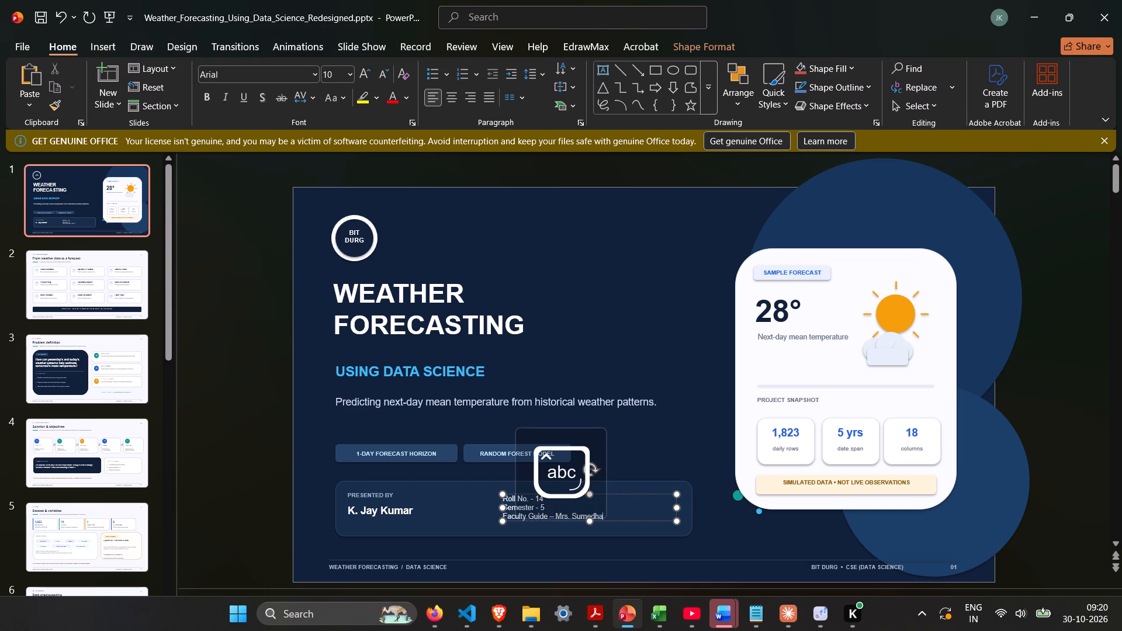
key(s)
Insert a line reading "Branch – CSE (Data Science)" between the semester and faculty guide lines in the presenter card.
click(609, 505)
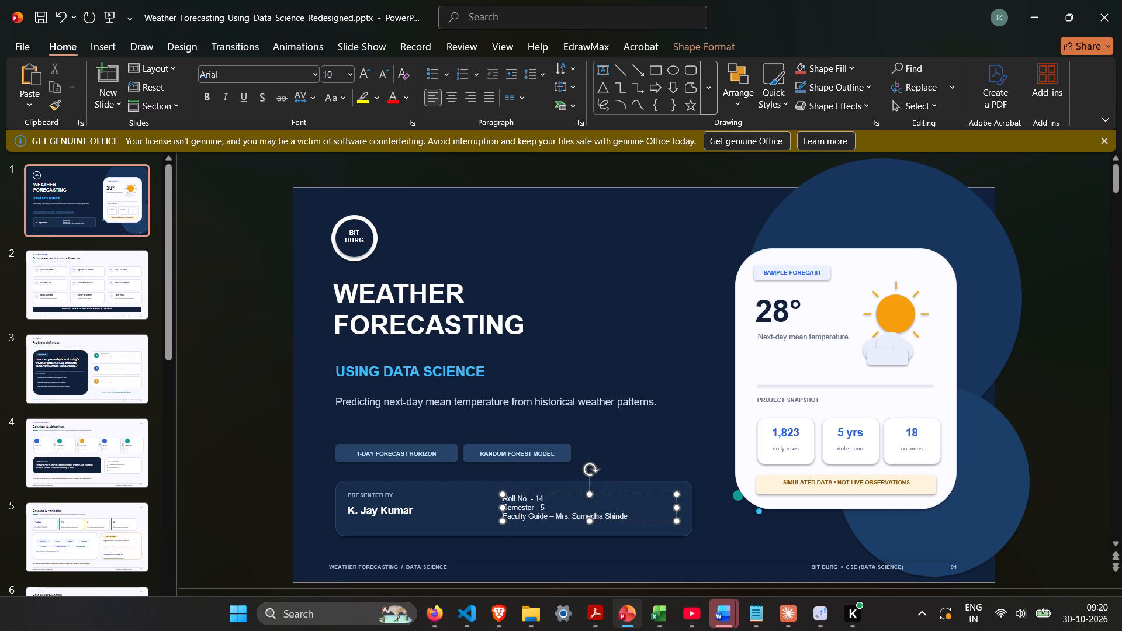
key(Return)
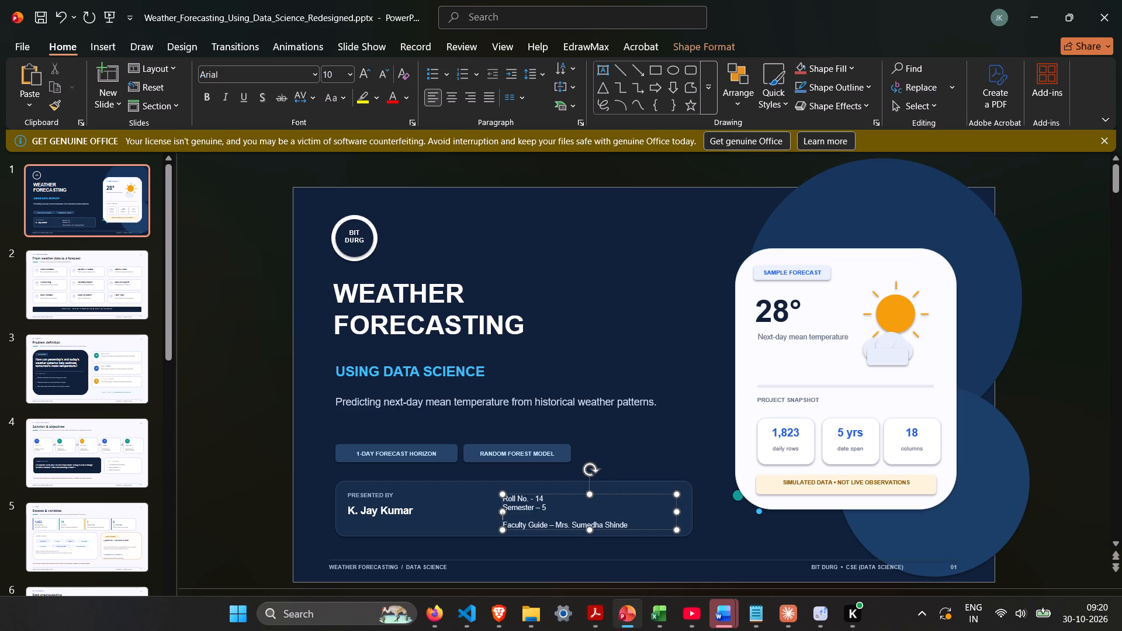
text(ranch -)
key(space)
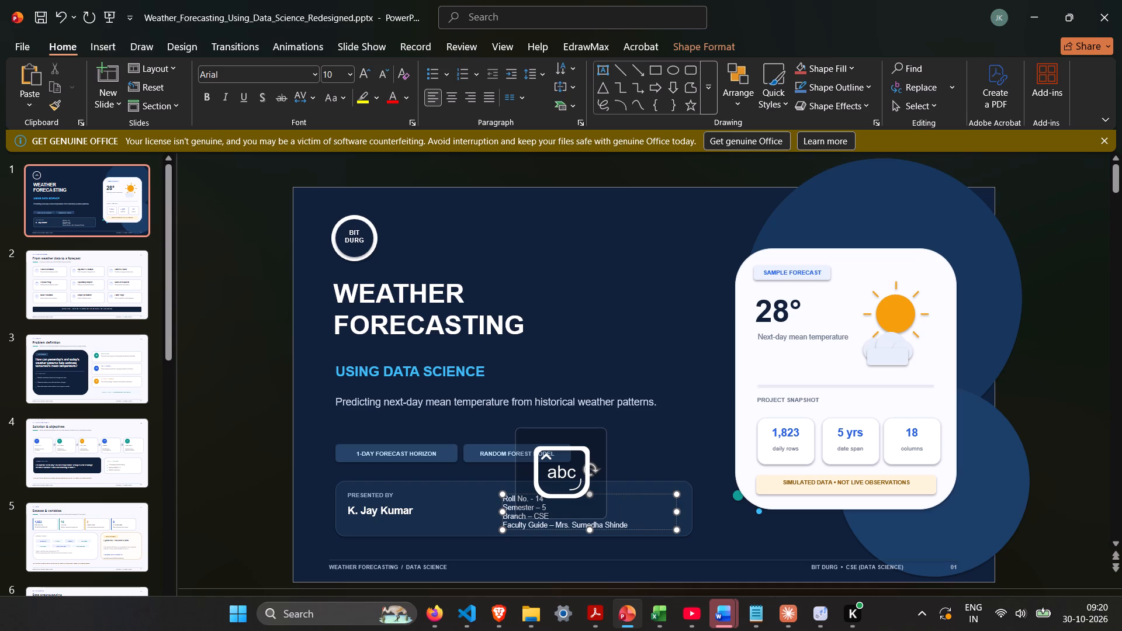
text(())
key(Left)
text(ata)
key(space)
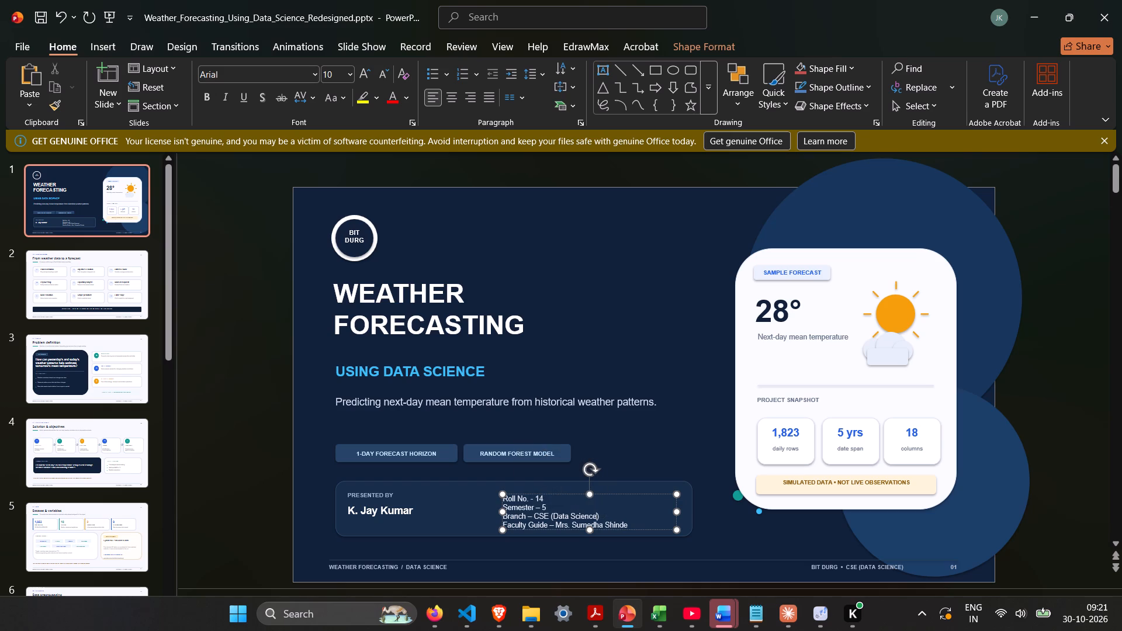
click(255, 398)
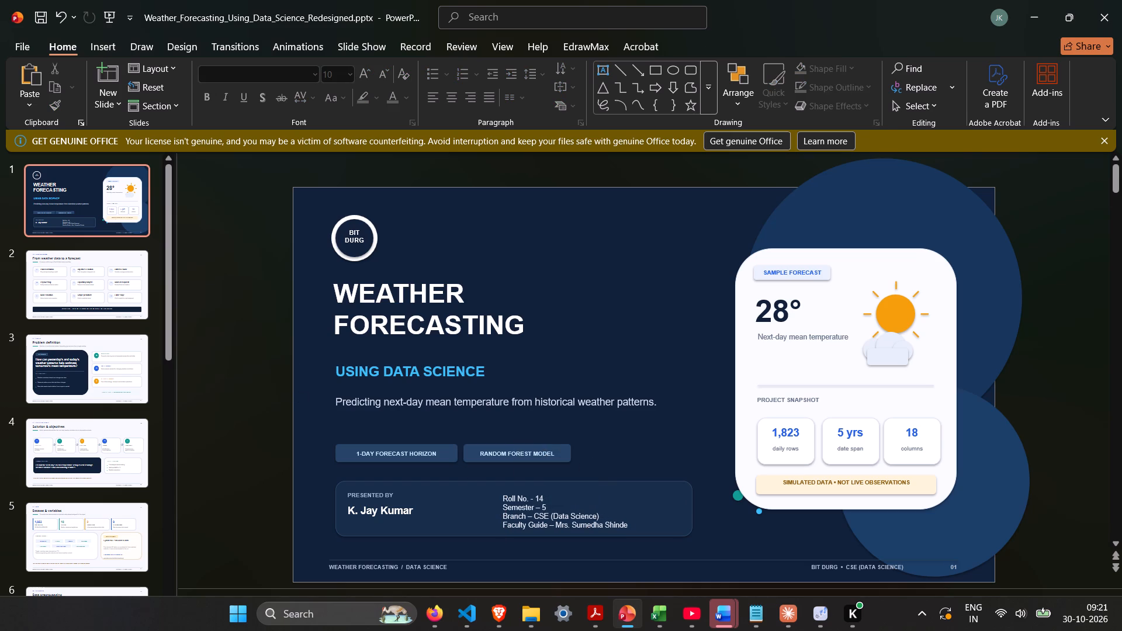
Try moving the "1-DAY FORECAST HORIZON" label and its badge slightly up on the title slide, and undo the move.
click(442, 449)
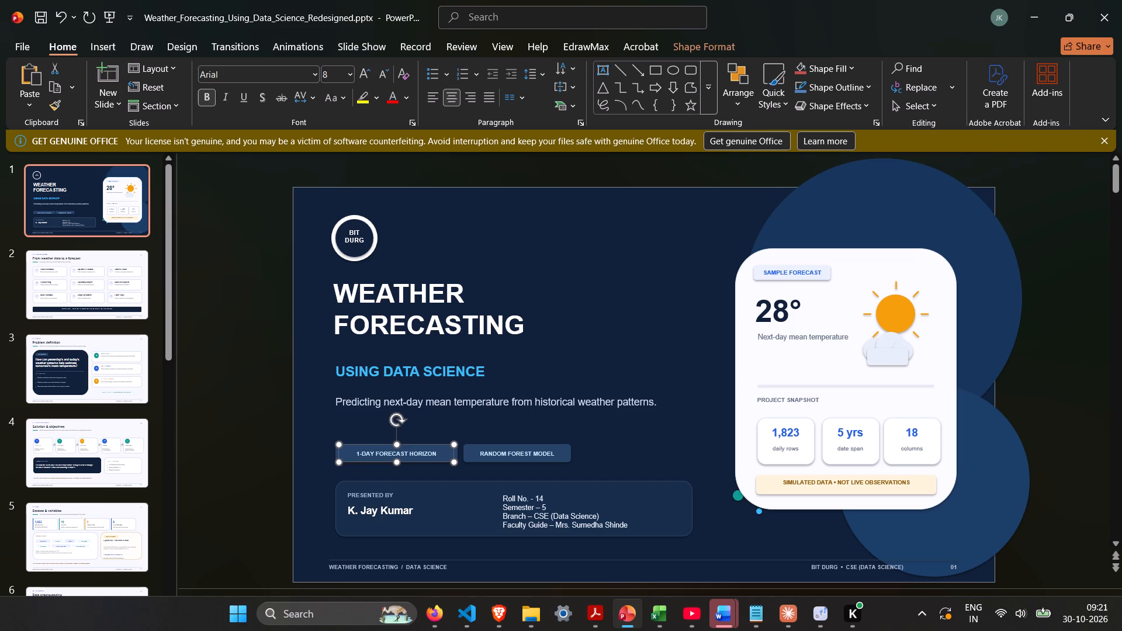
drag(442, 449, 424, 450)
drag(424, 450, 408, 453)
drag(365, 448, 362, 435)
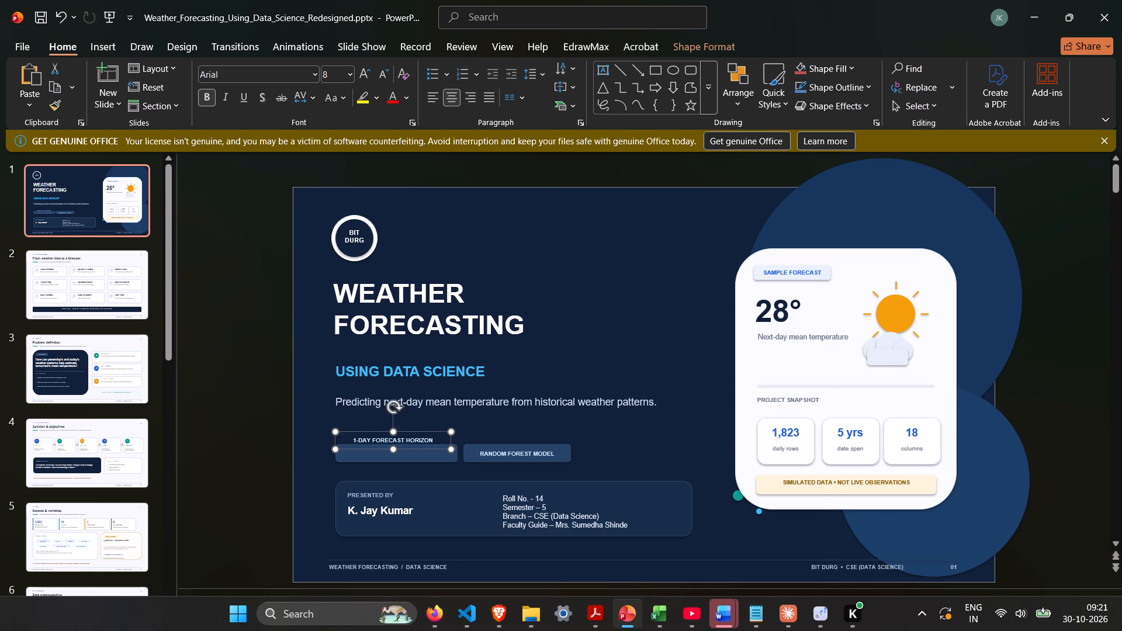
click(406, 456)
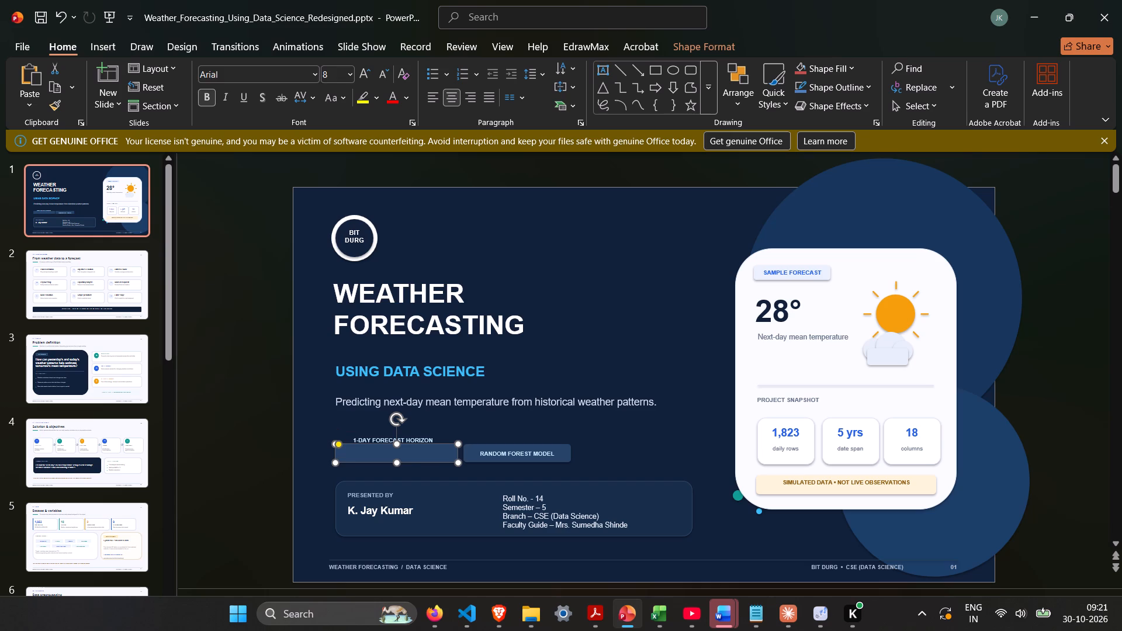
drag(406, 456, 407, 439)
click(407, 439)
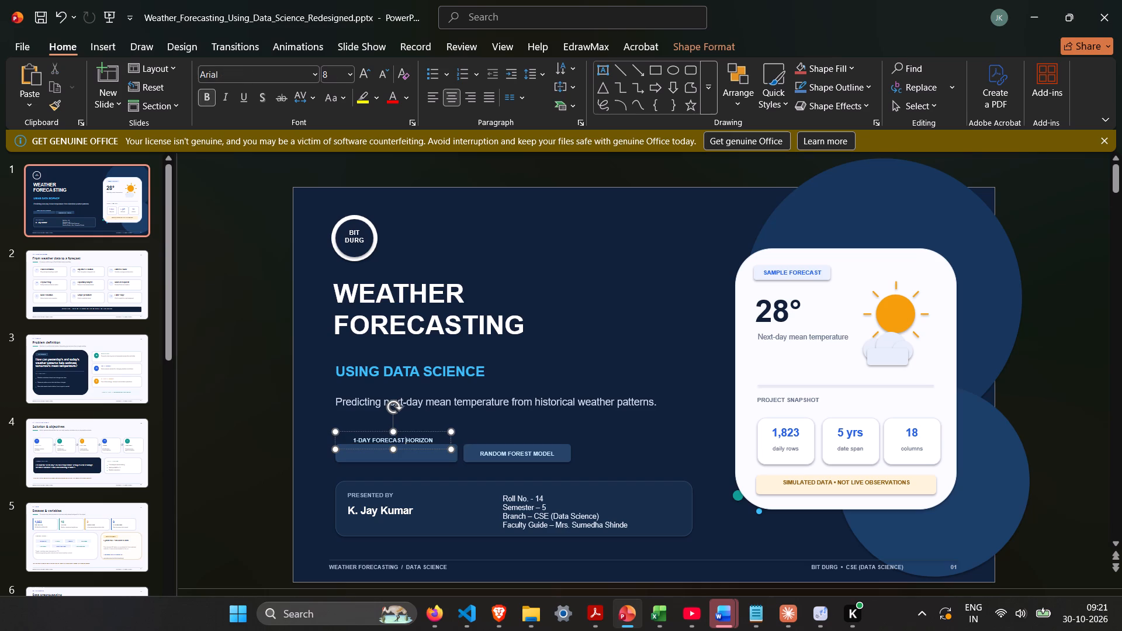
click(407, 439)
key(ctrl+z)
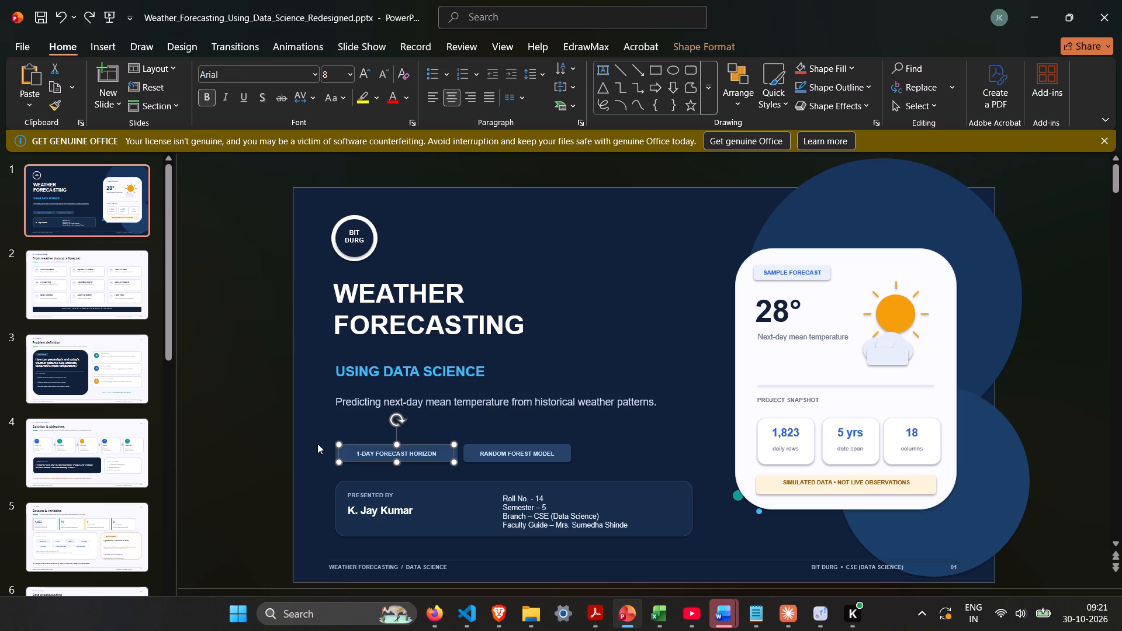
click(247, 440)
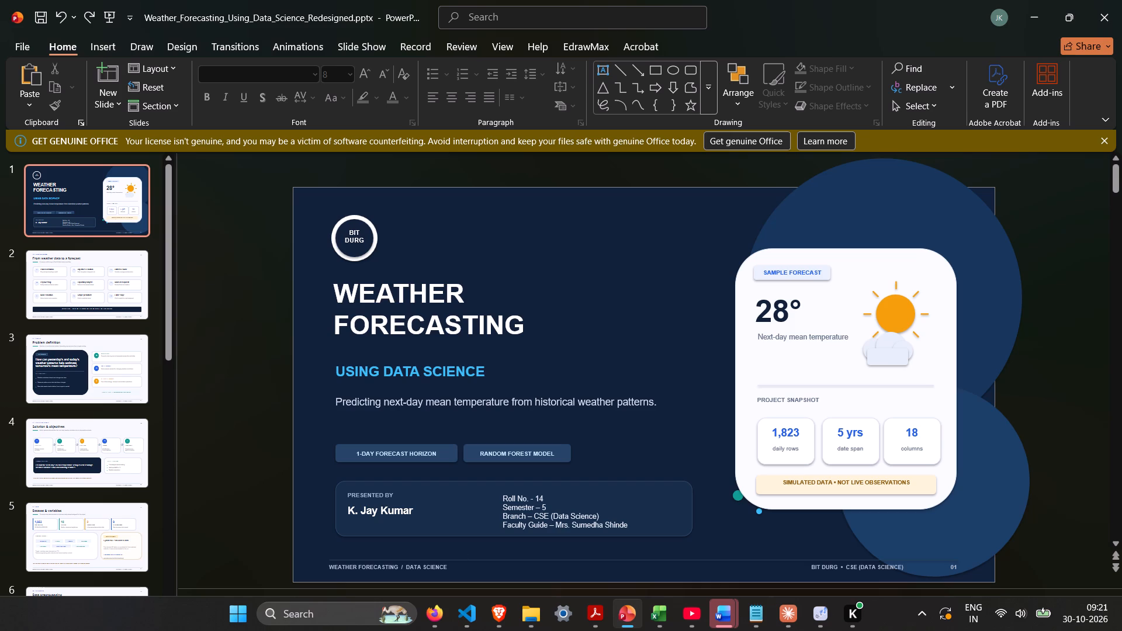
Delete the "WEATHER FORECASTING / DATA SCIENCE" and "BIT DURG • CSE (DATA SCIENCE)" footer texts from the title slide.
click(441, 568)
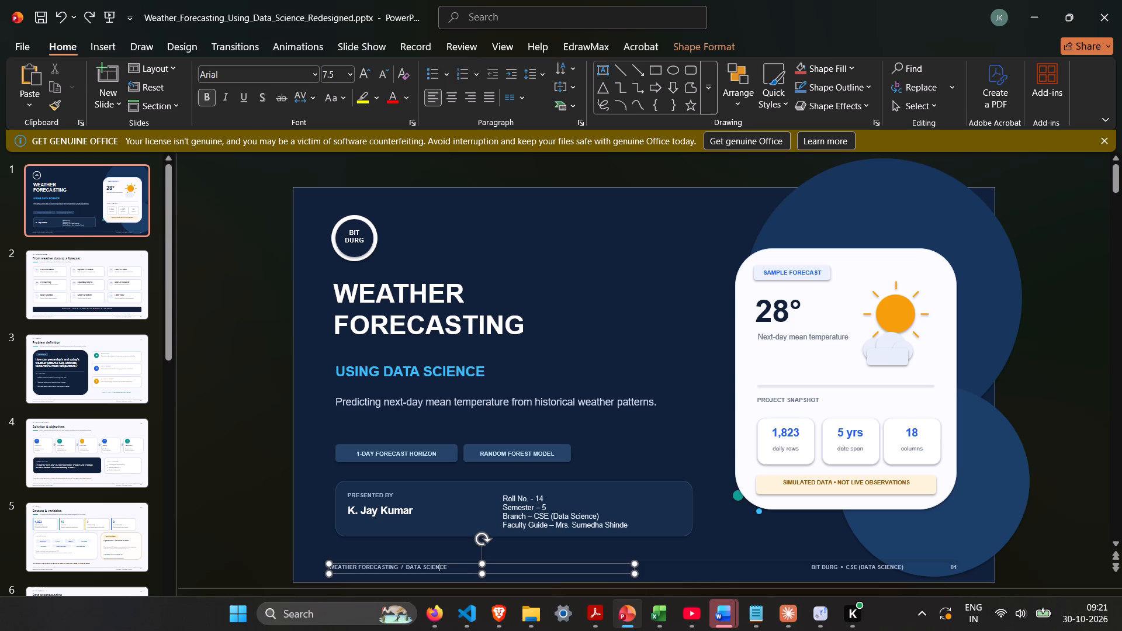
key(Delete)
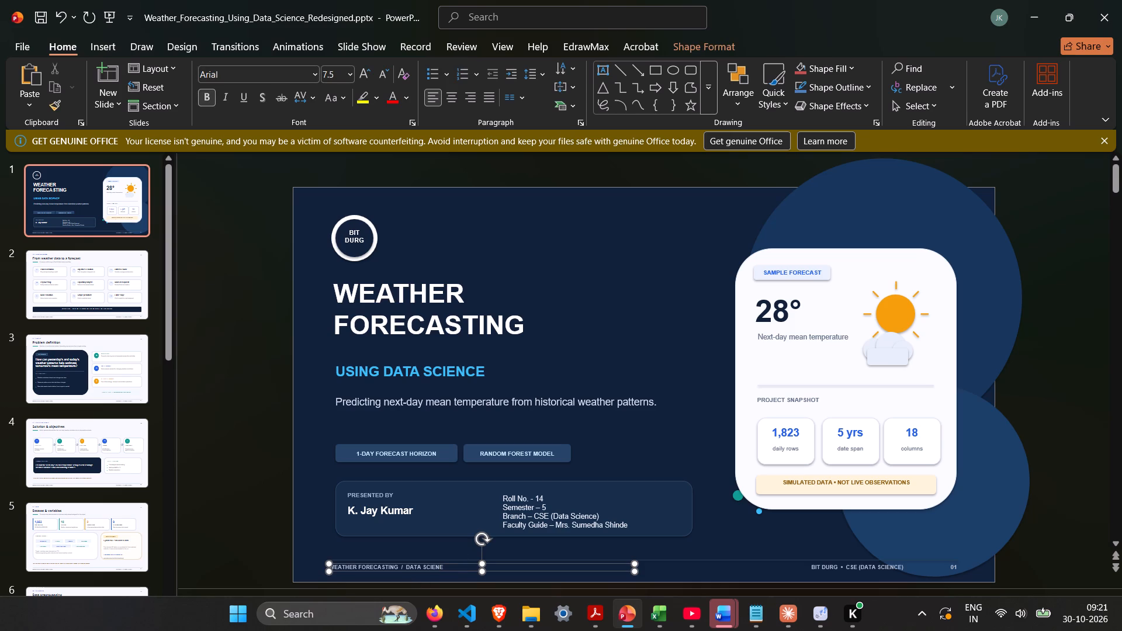
key(Delete)
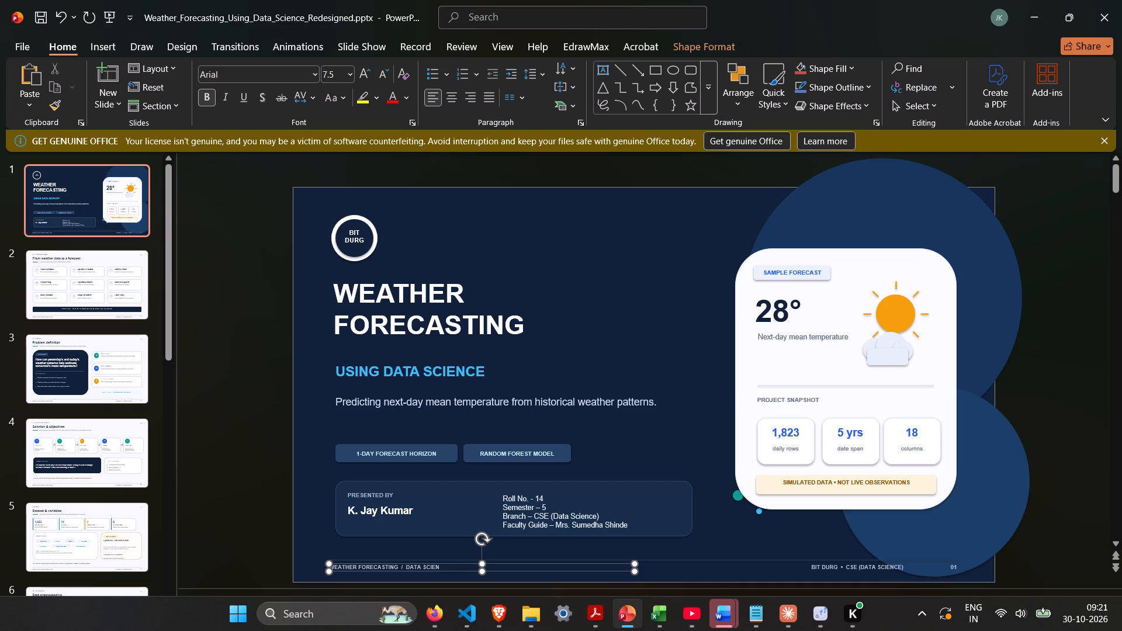
click(465, 566)
triple_click(465, 566)
key(Delete)
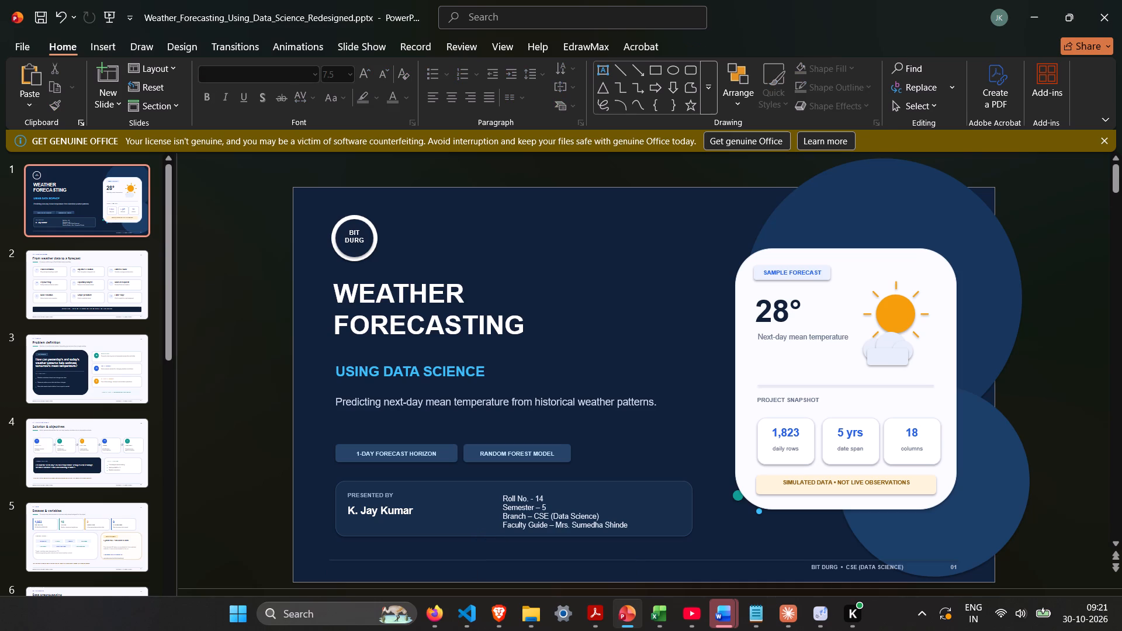
click(843, 570)
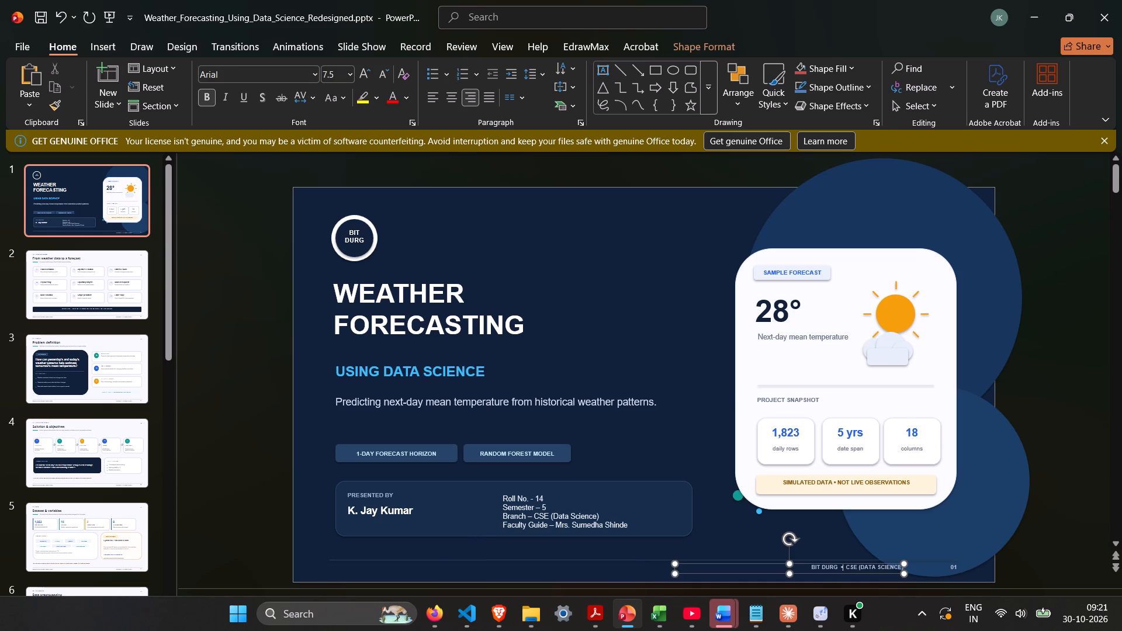
click(851, 565)
key(Delete)
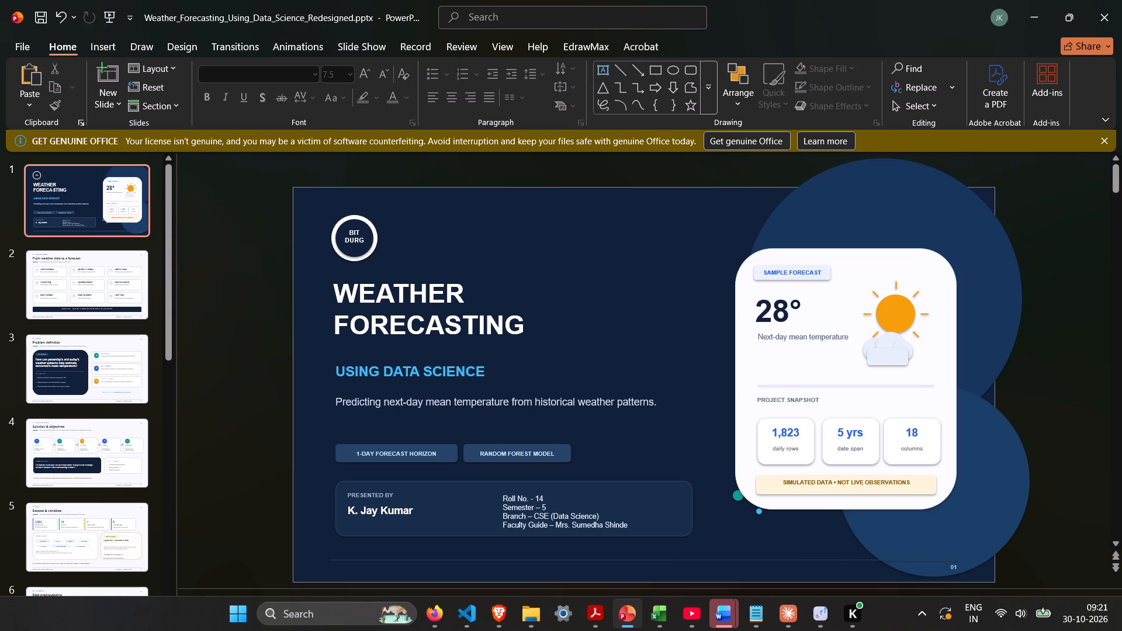
Extend the bottom edge of the "PRESENTED BY" card down to just above the thin footer line.
click(480, 537)
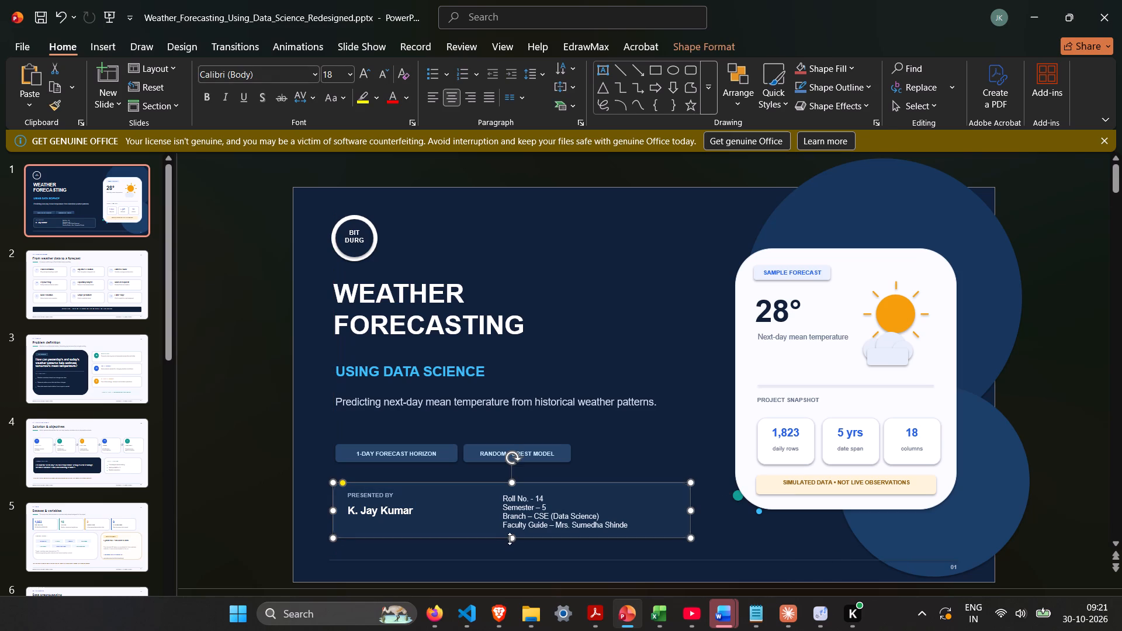
drag(510, 539, 507, 561)
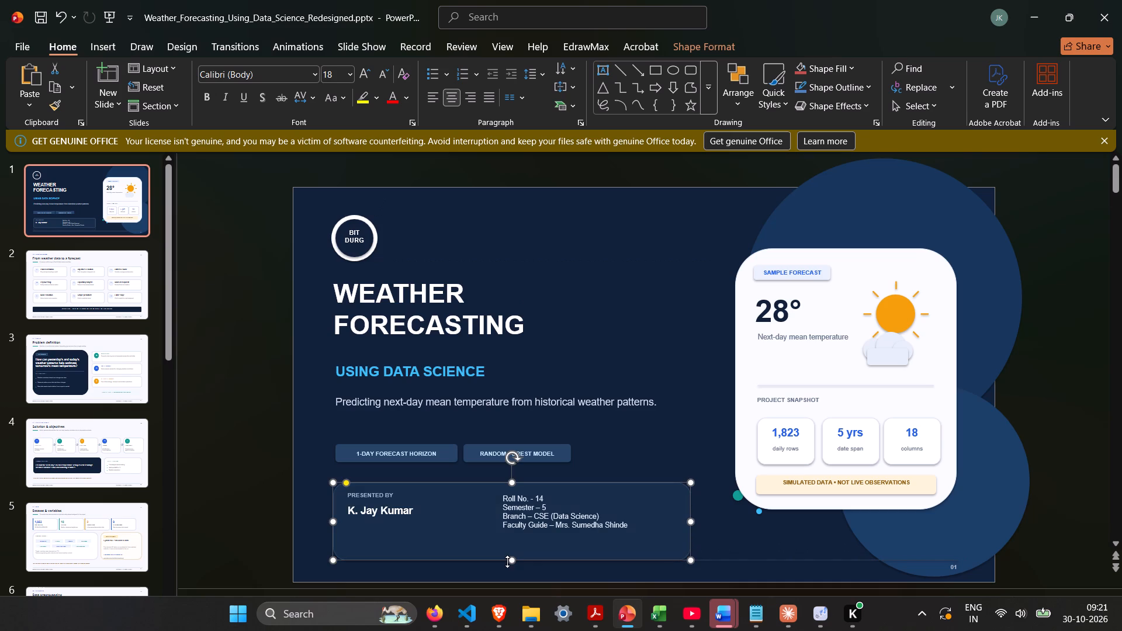
click(743, 562)
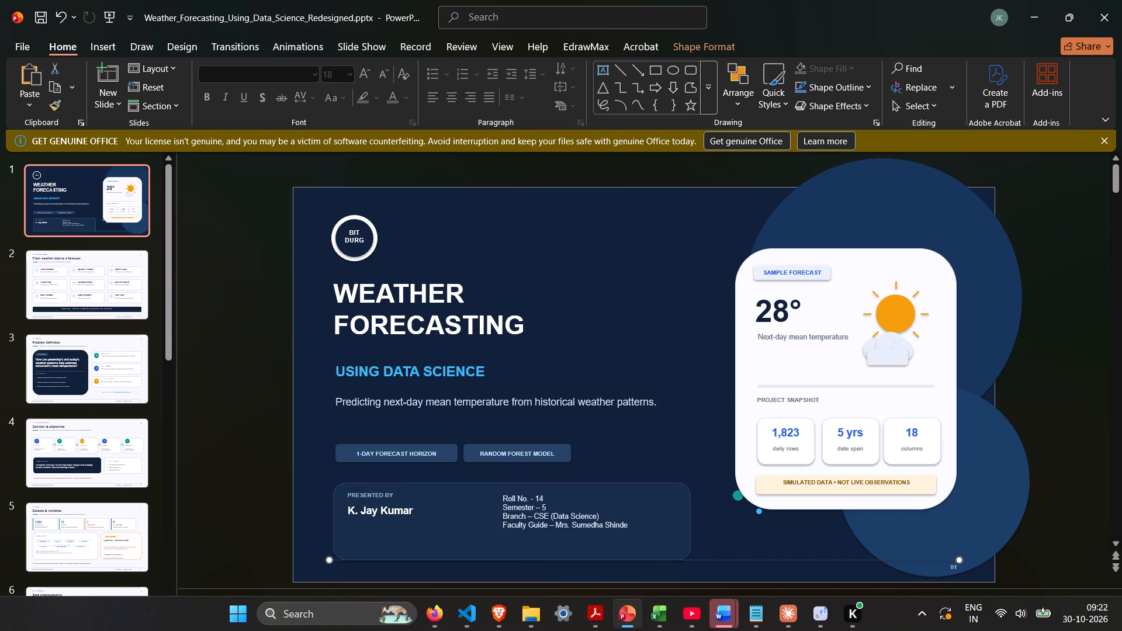
click(508, 559)
click(474, 520)
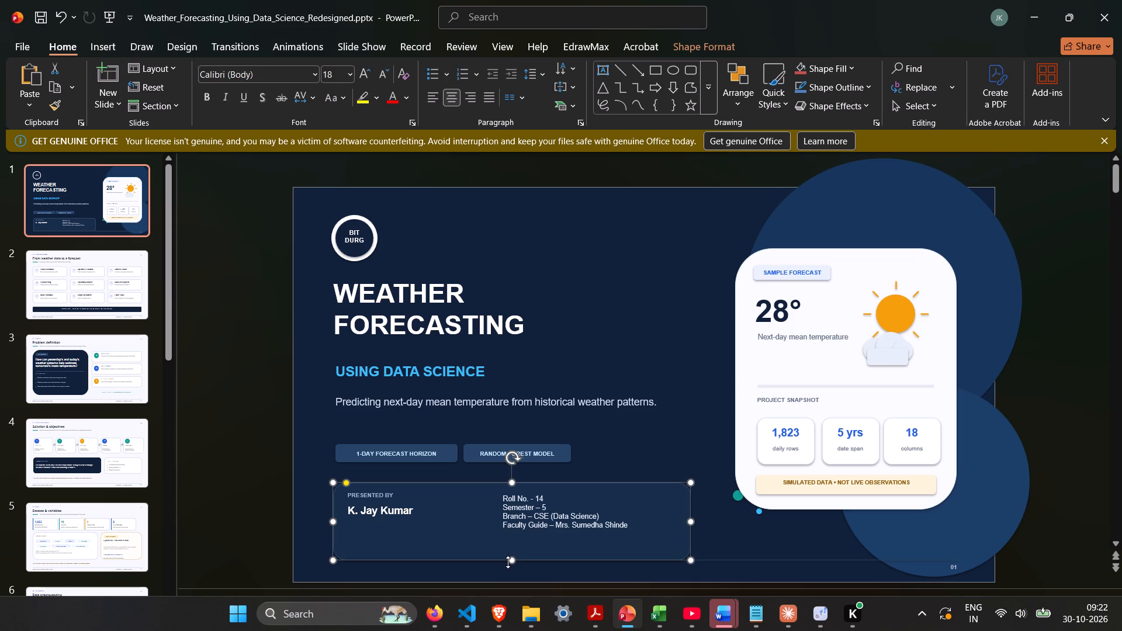
drag(508, 562, 508, 557)
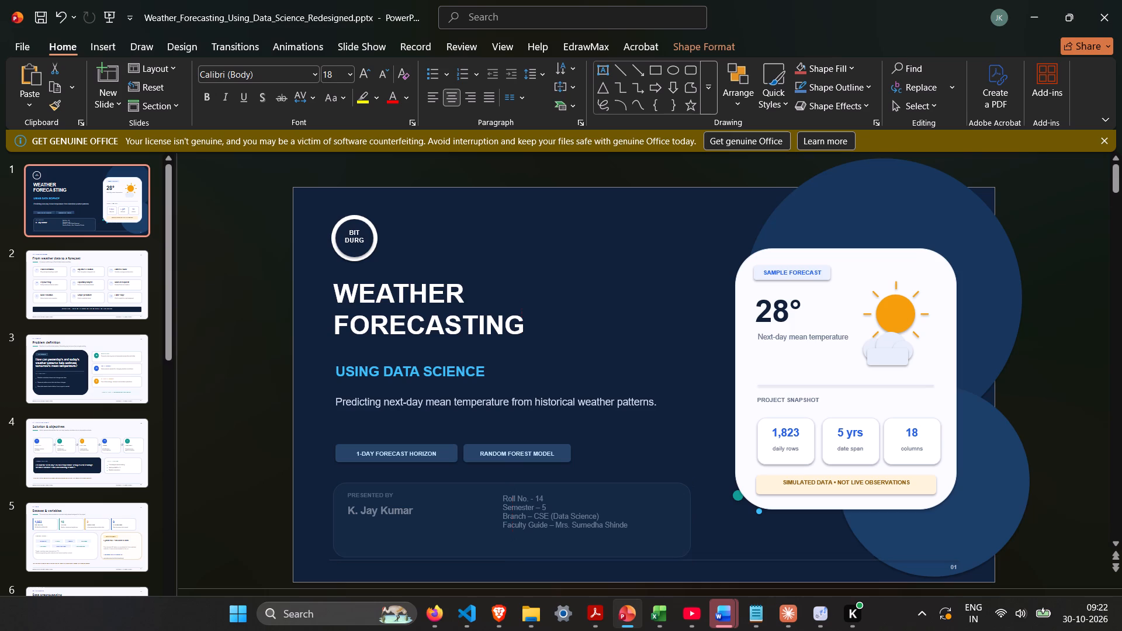
drag(508, 557, 509, 555)
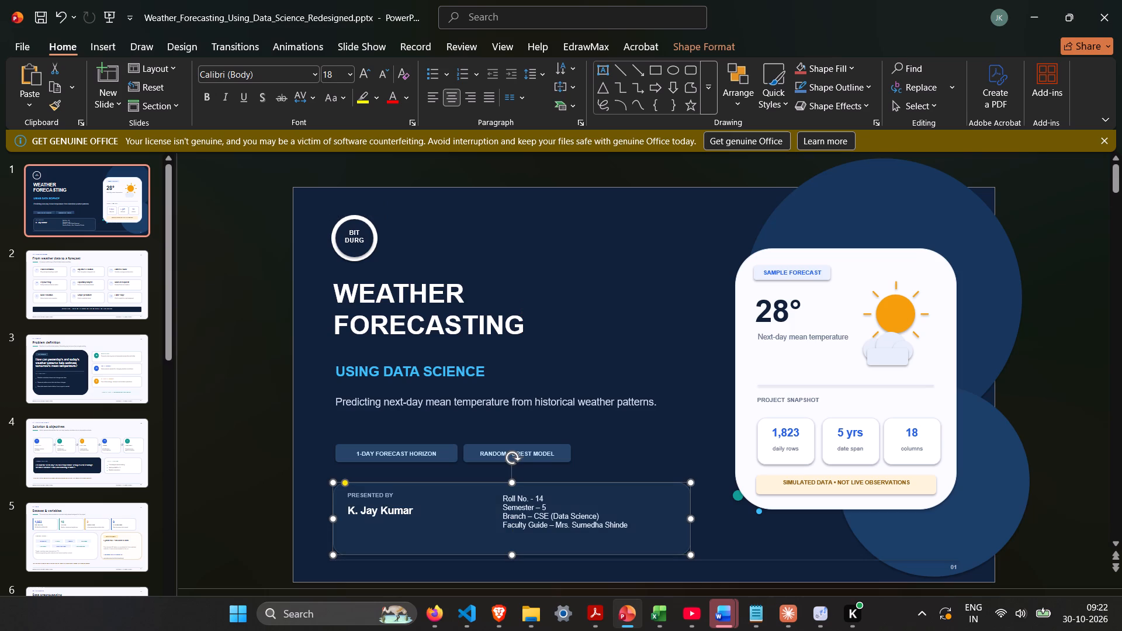
Extend the top edge of the "PRESENTED BY" card slightly upward, toward the forecast horizon and model badges.
click(570, 502)
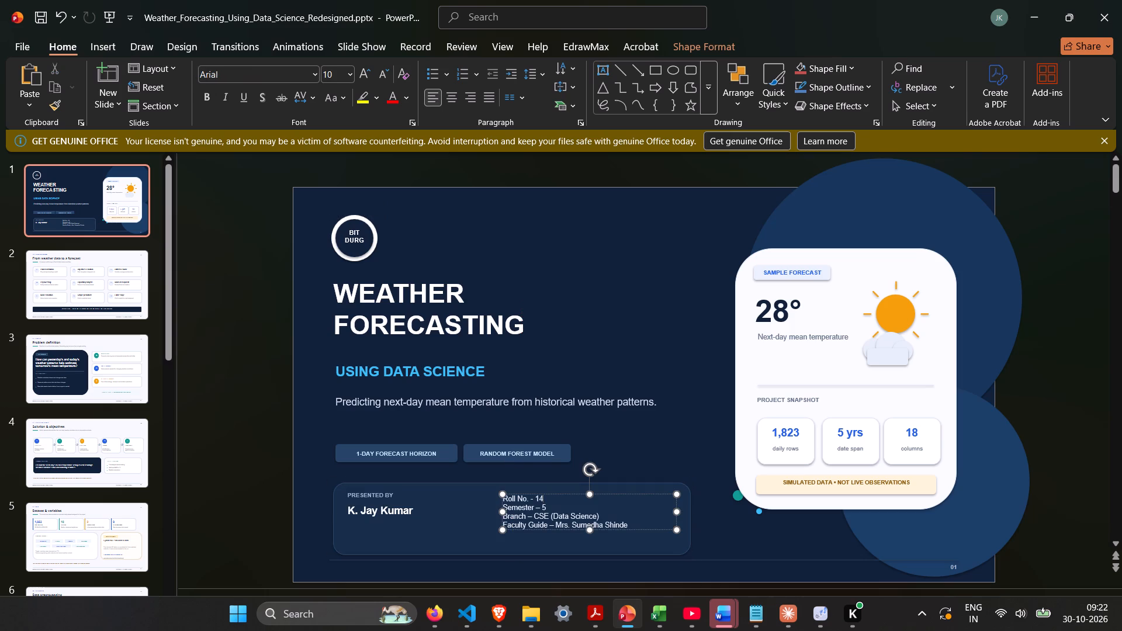
click(588, 536)
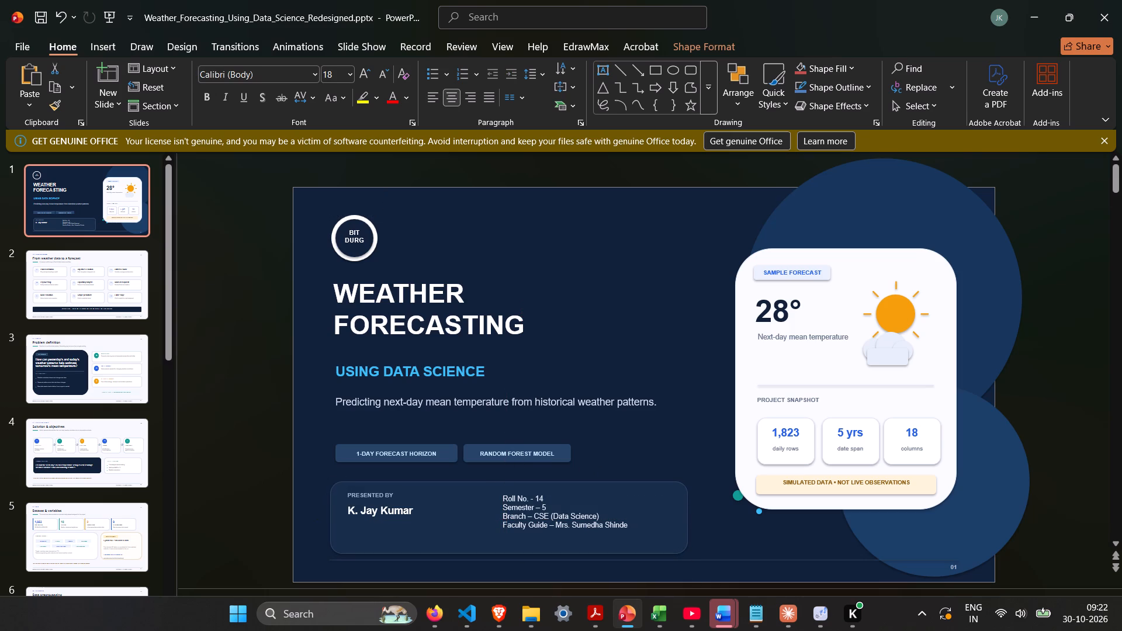
click(430, 503)
click(427, 511)
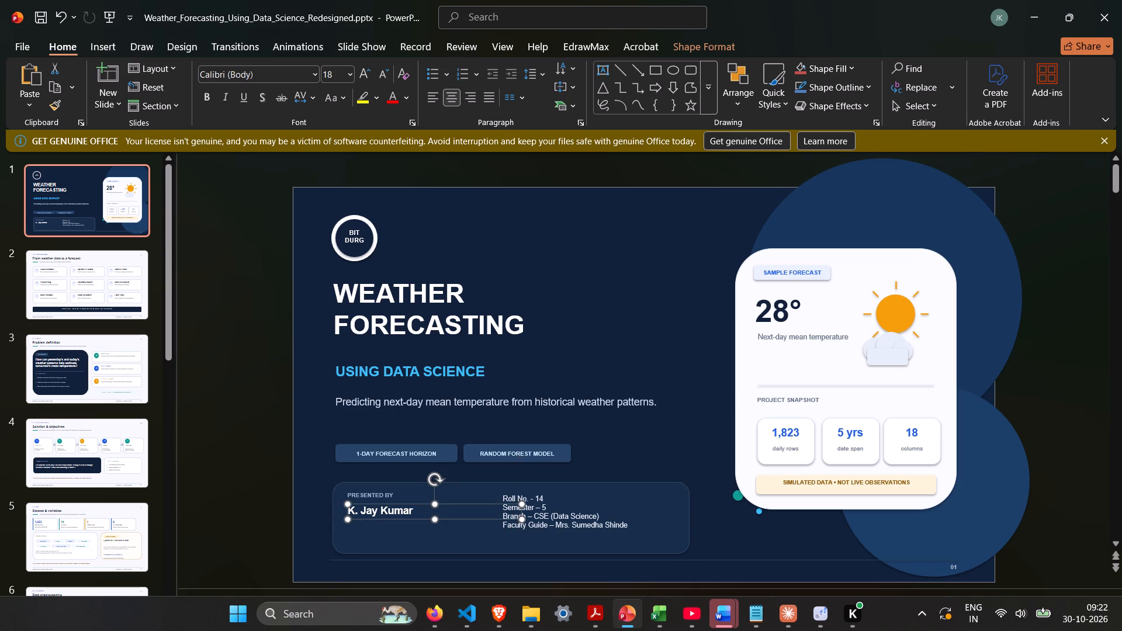
click(480, 485)
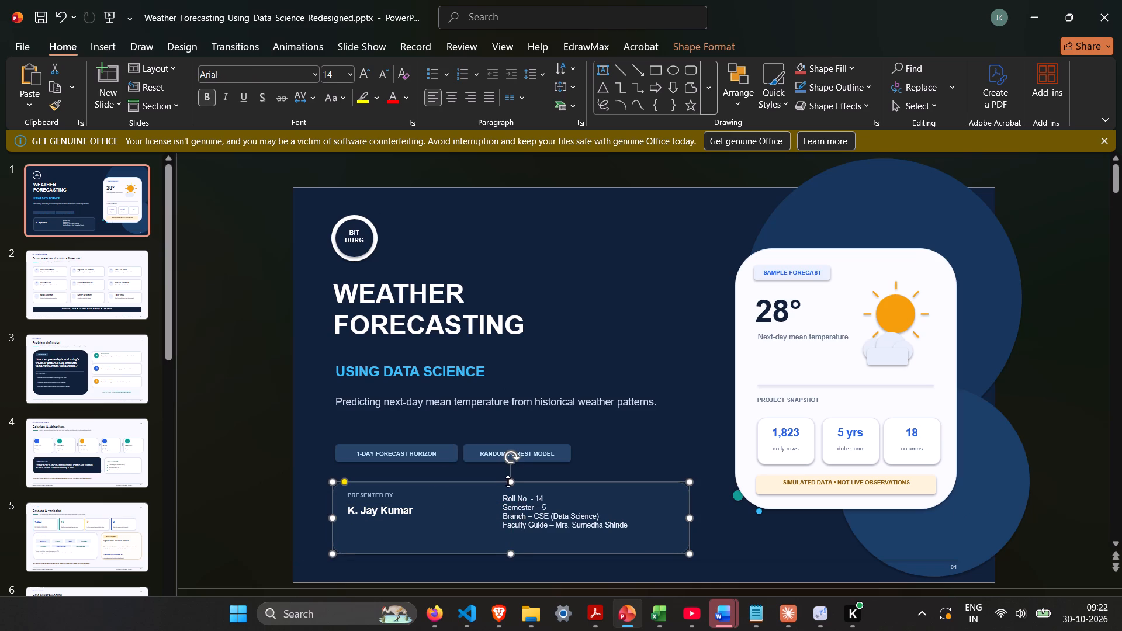
drag(508, 481, 509, 475)
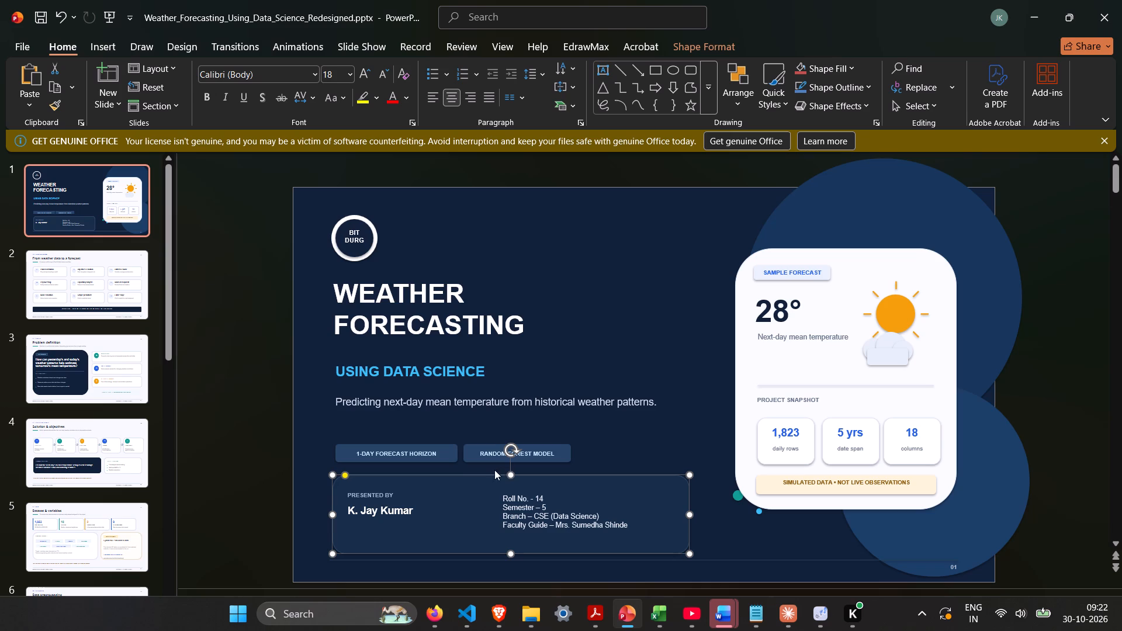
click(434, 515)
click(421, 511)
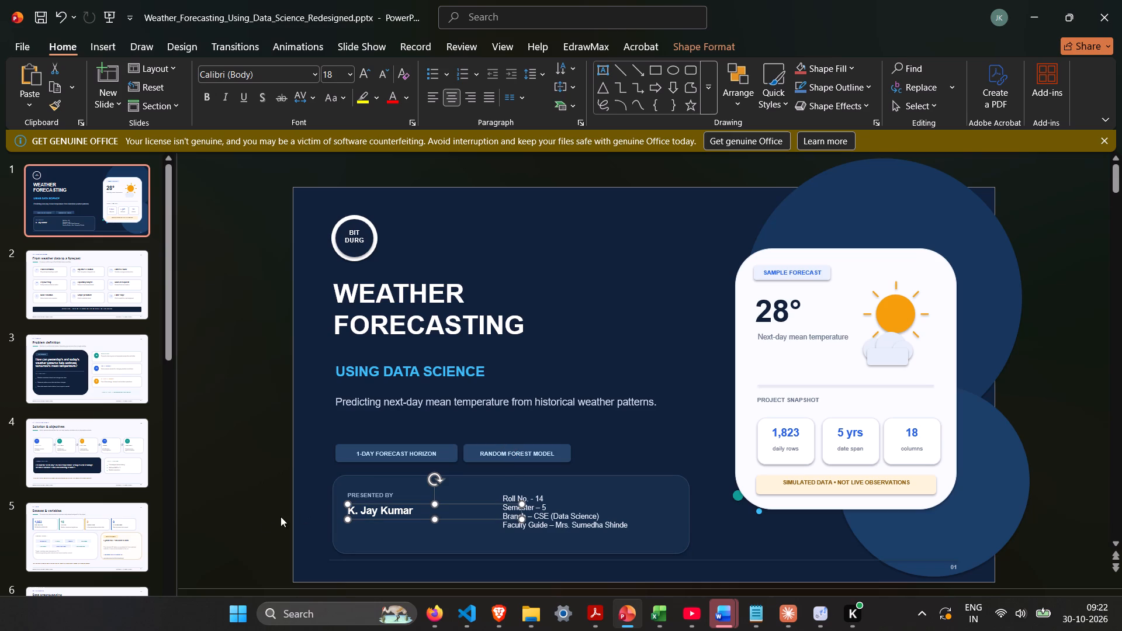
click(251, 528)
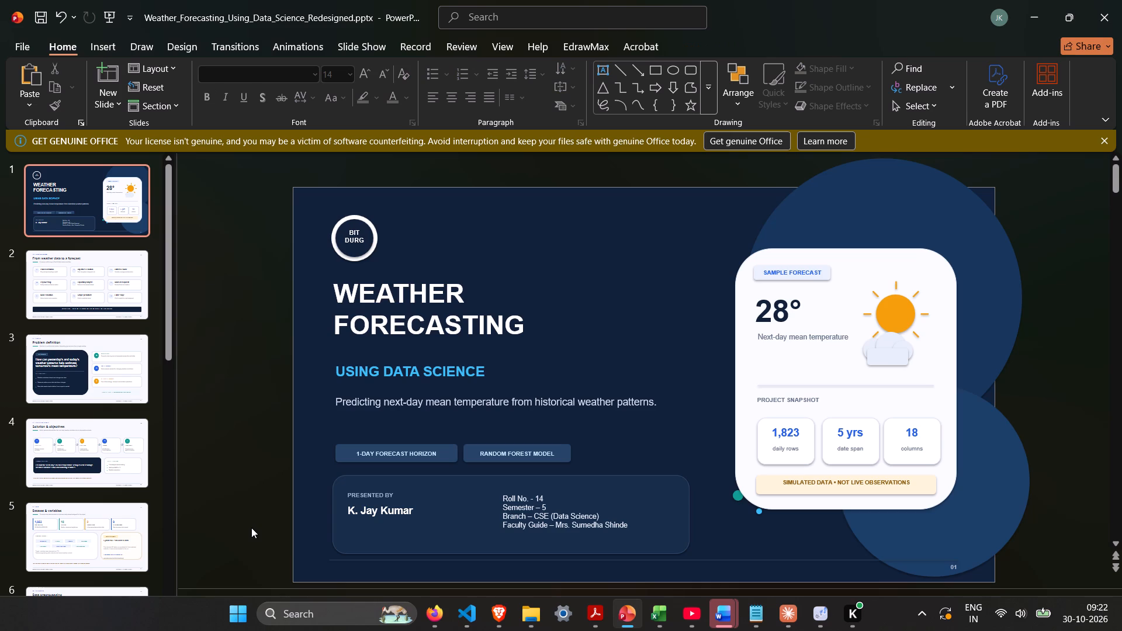
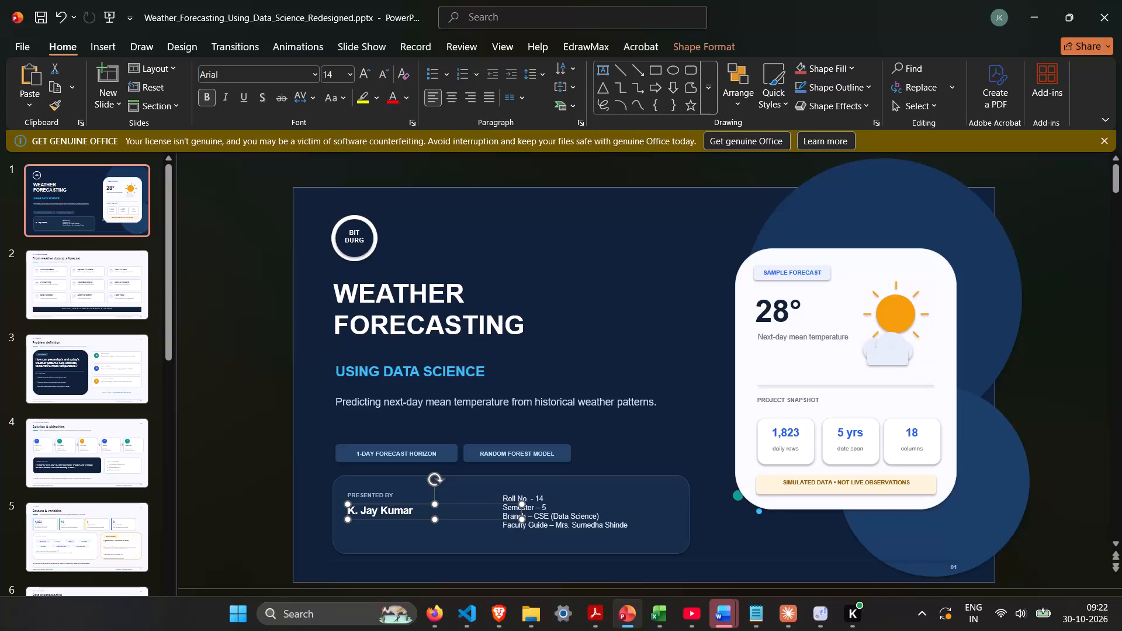
Move the presenter's name onto the same line as the "PRESENTED BY" label, just after it.
drag(424, 510, 431, 508)
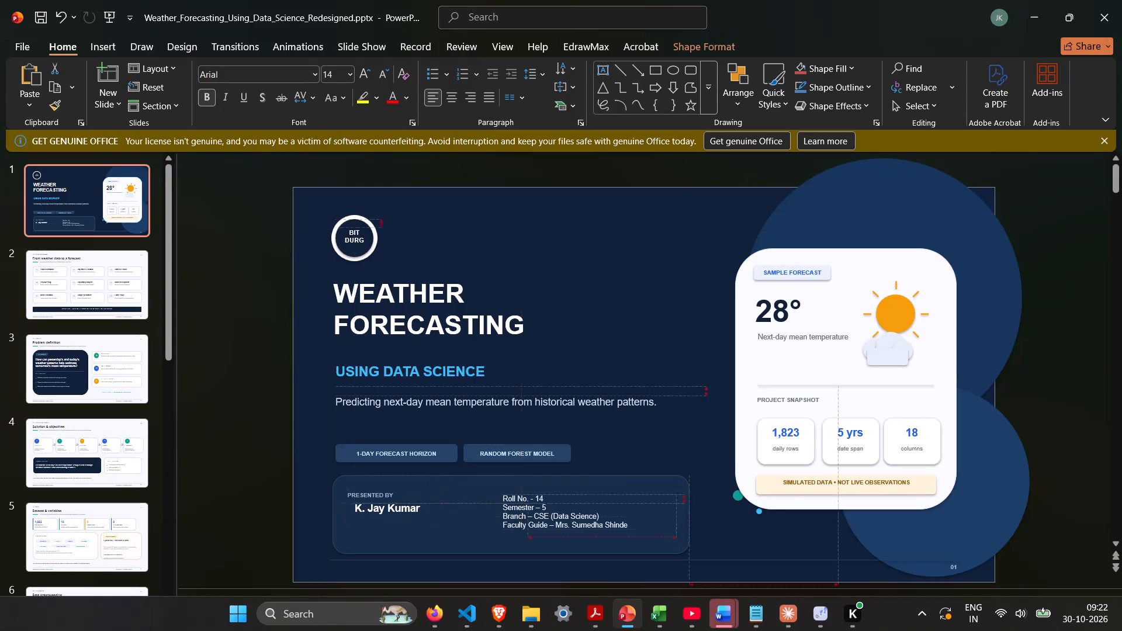
drag(431, 508, 476, 494)
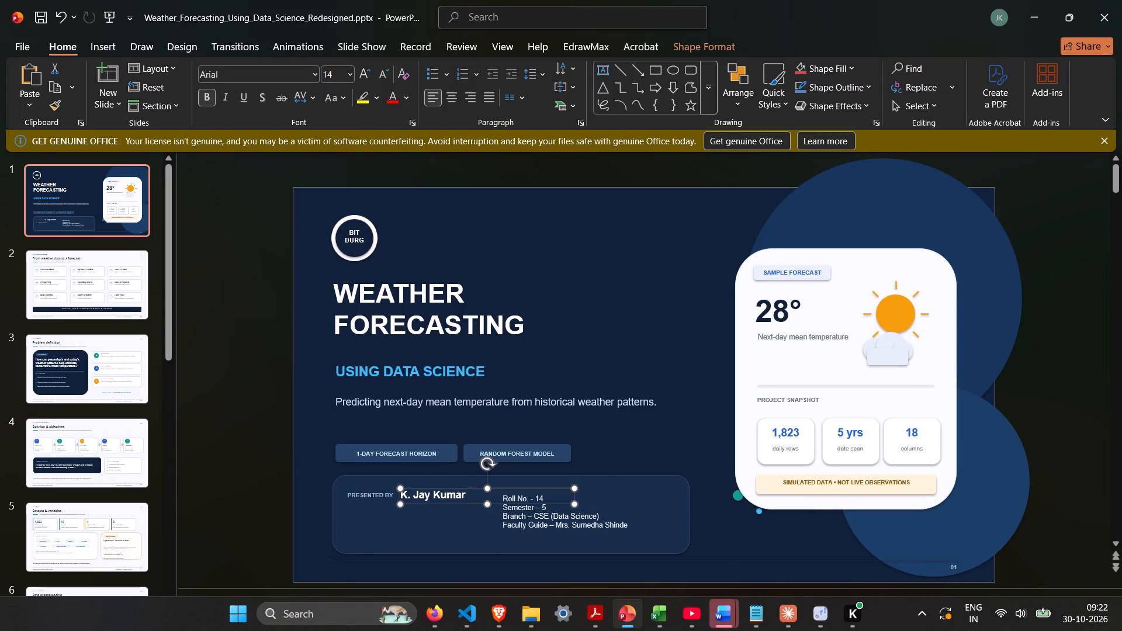
Move the roll number, semester, branch and faculty guide text block beneath the "PRESENTED BY" label, aligned with the label's starting edge.
click(529, 509)
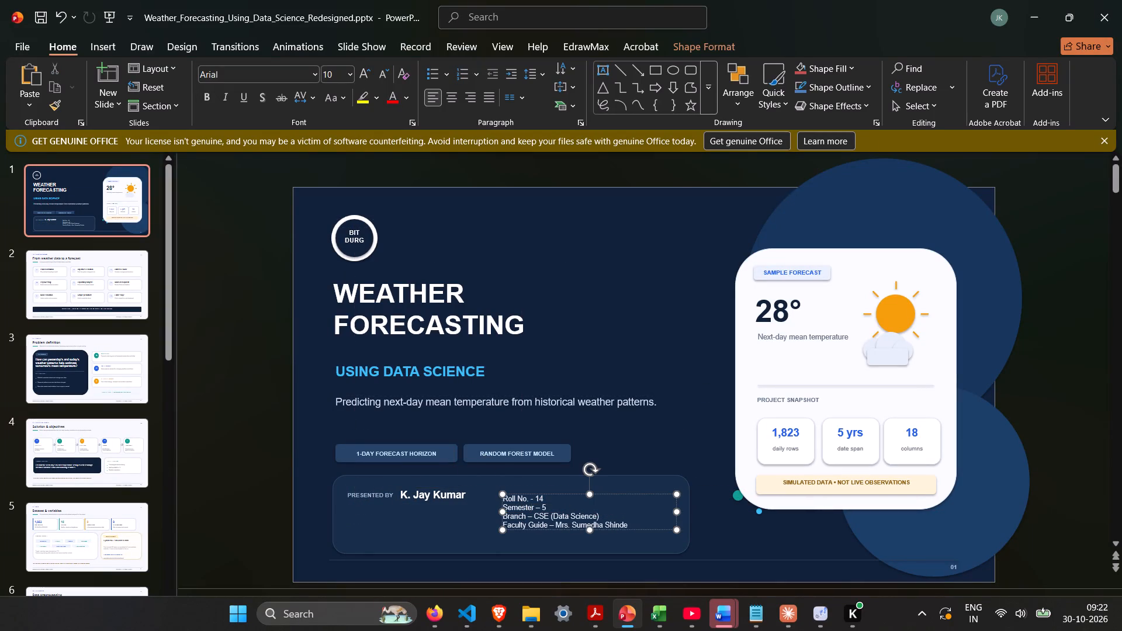
drag(550, 494, 495, 504)
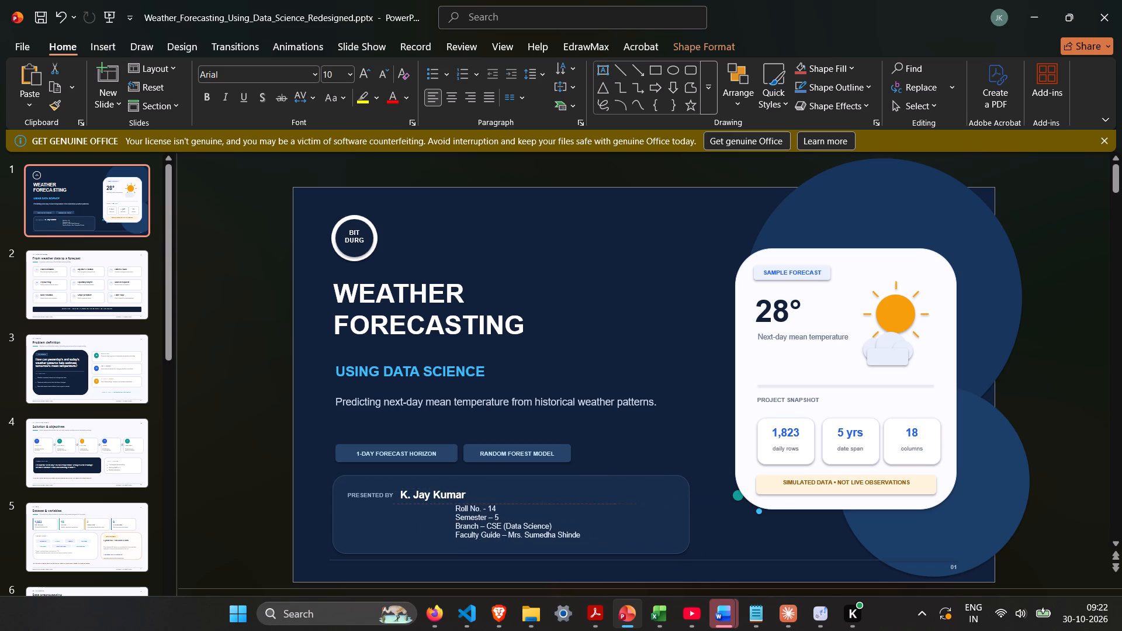
drag(495, 504, 397, 507)
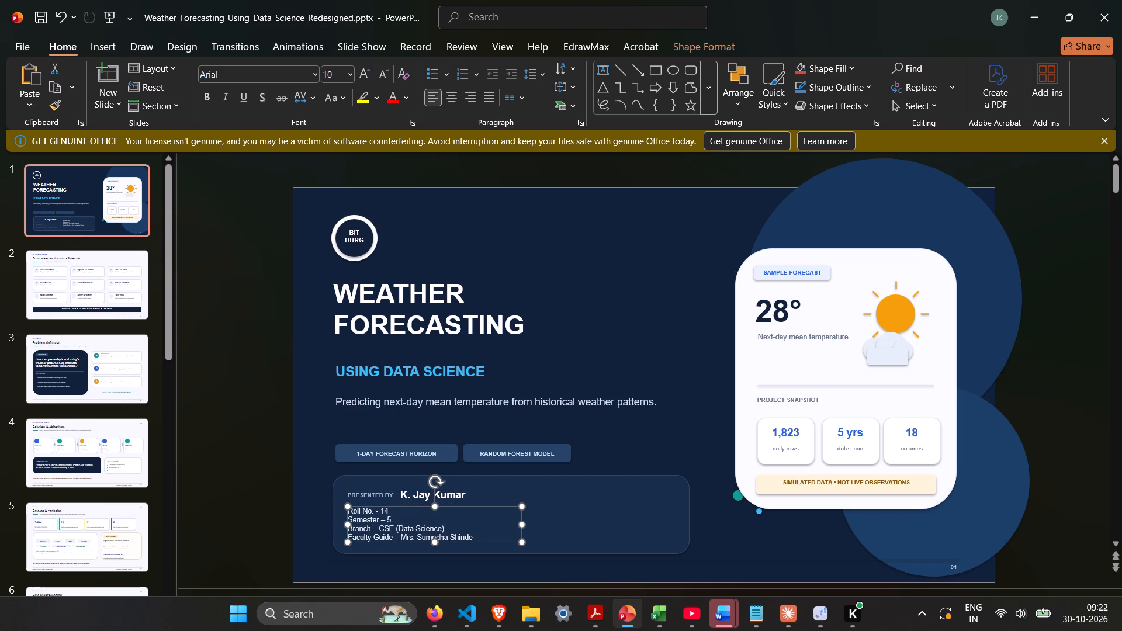
Select all the text of the "PRESENTED BY" label on the presenter card.
click(383, 498)
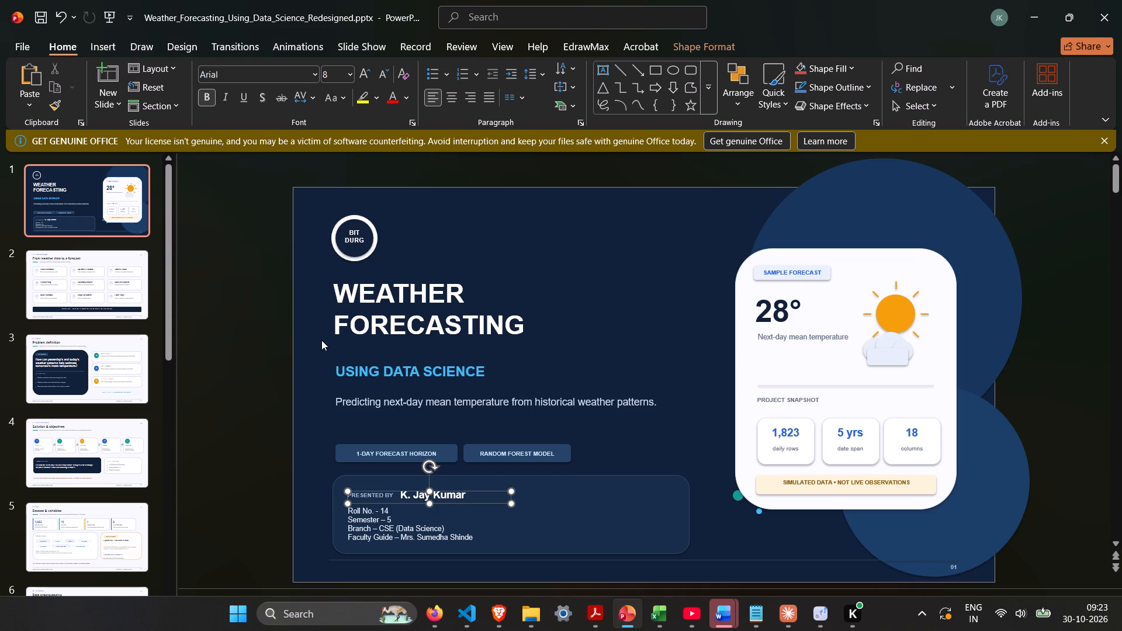
drag(393, 494, 348, 494)
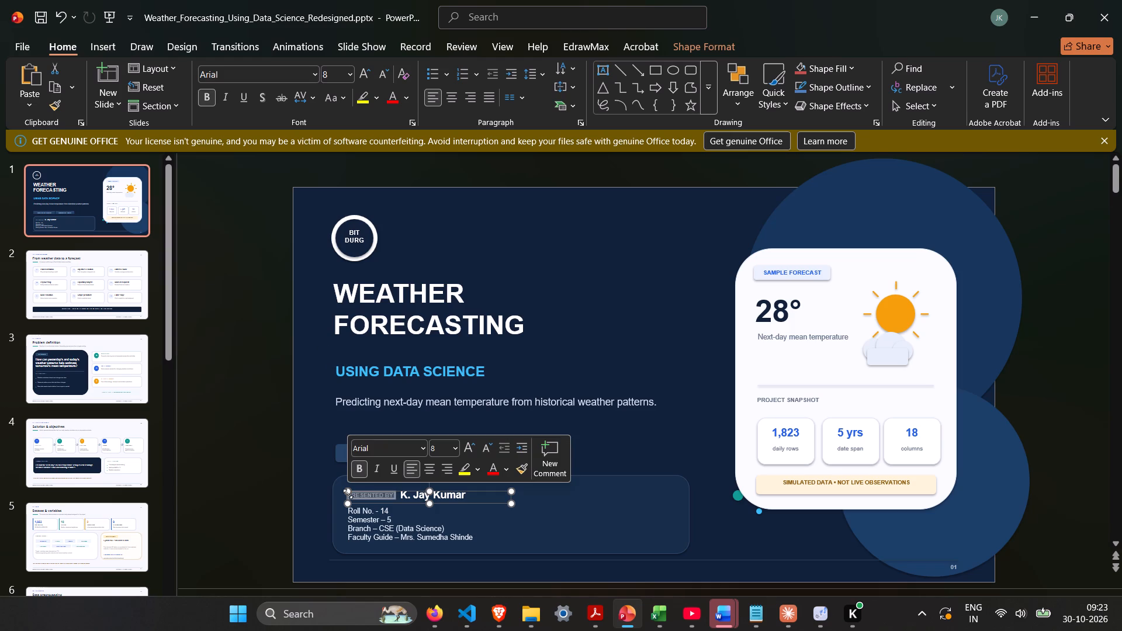
Remove the bold formatting from the "PRESENTED BY" label on the title slide.
click(363, 469)
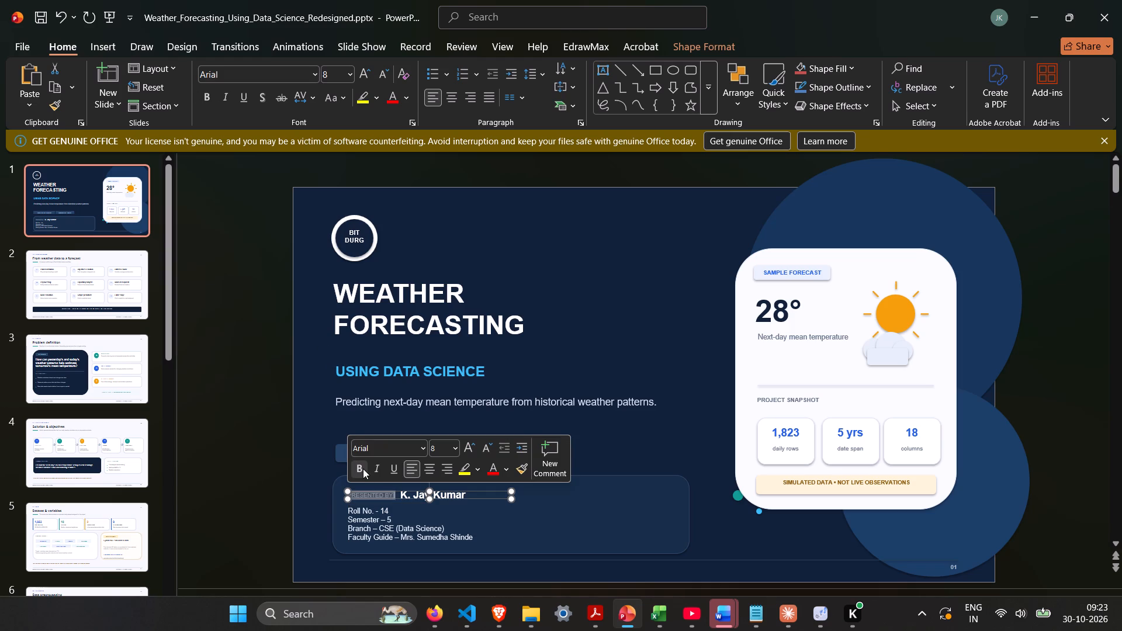
click(363, 469)
click(363, 469)
click(293, 485)
Nudge the "PRESENTED BY" label slightly to the right, toward the presenter's name.
click(369, 519)
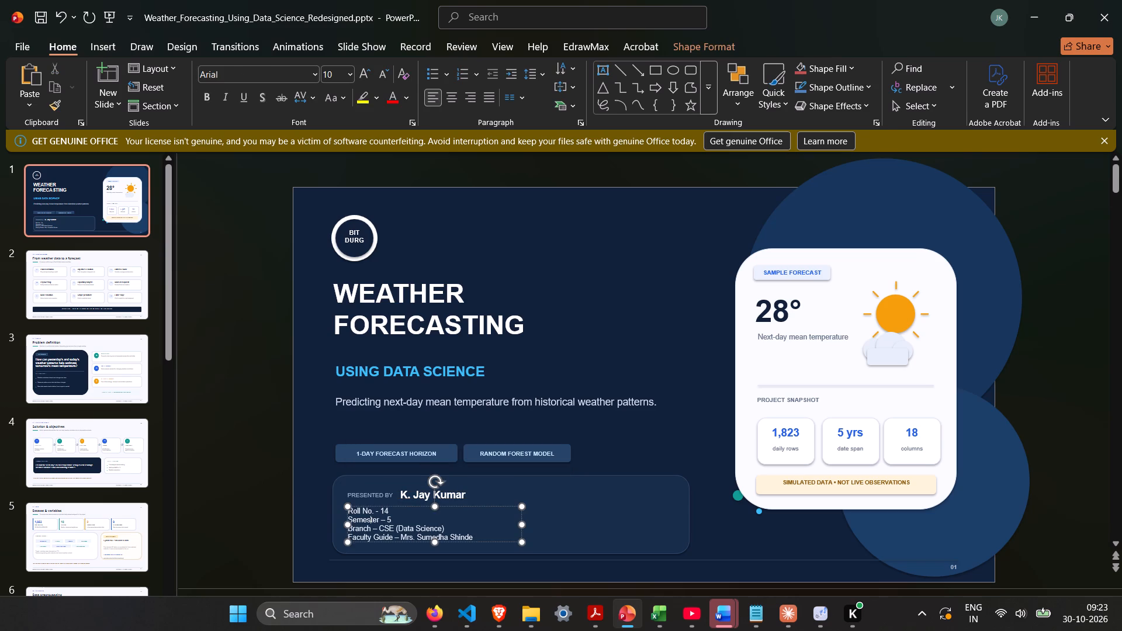
drag(405, 522, 347, 522)
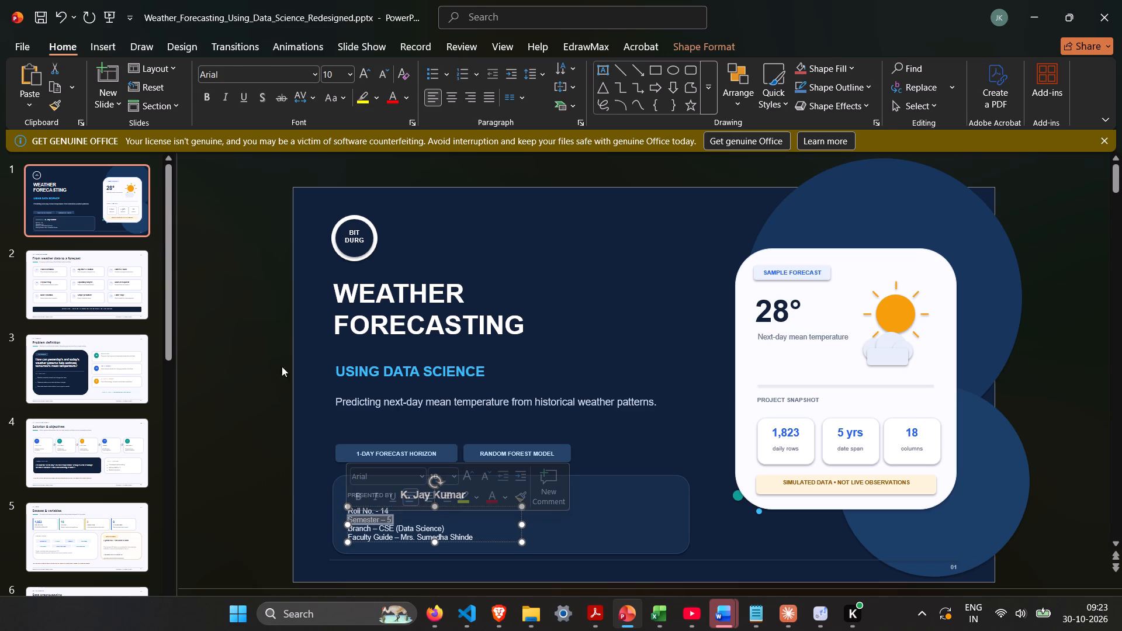
click(390, 493)
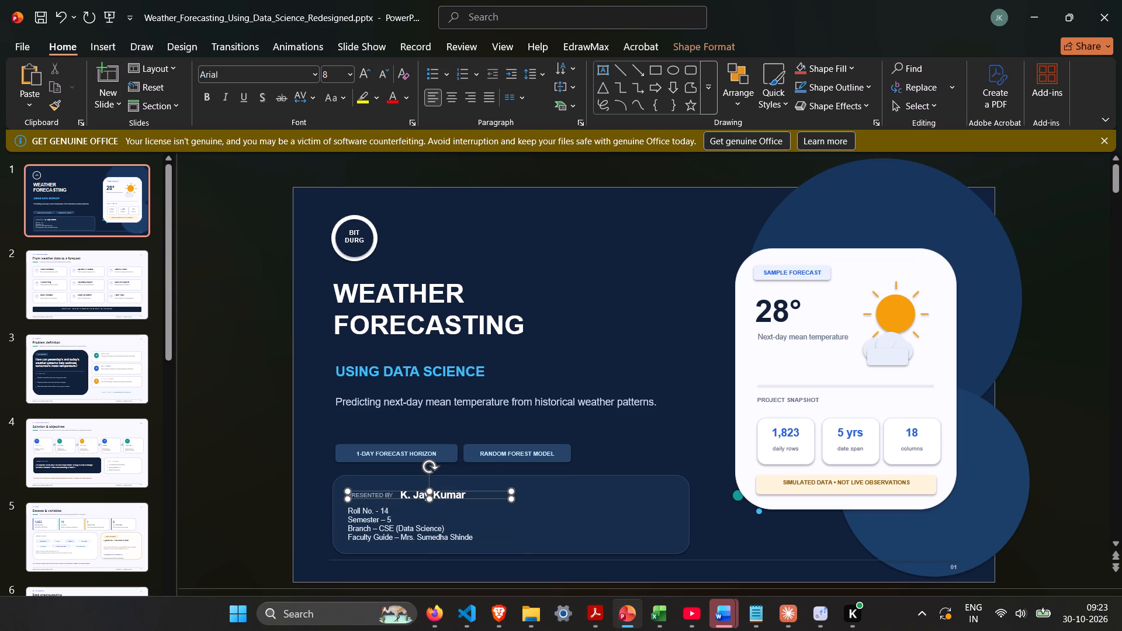
click(394, 492)
key(Right)
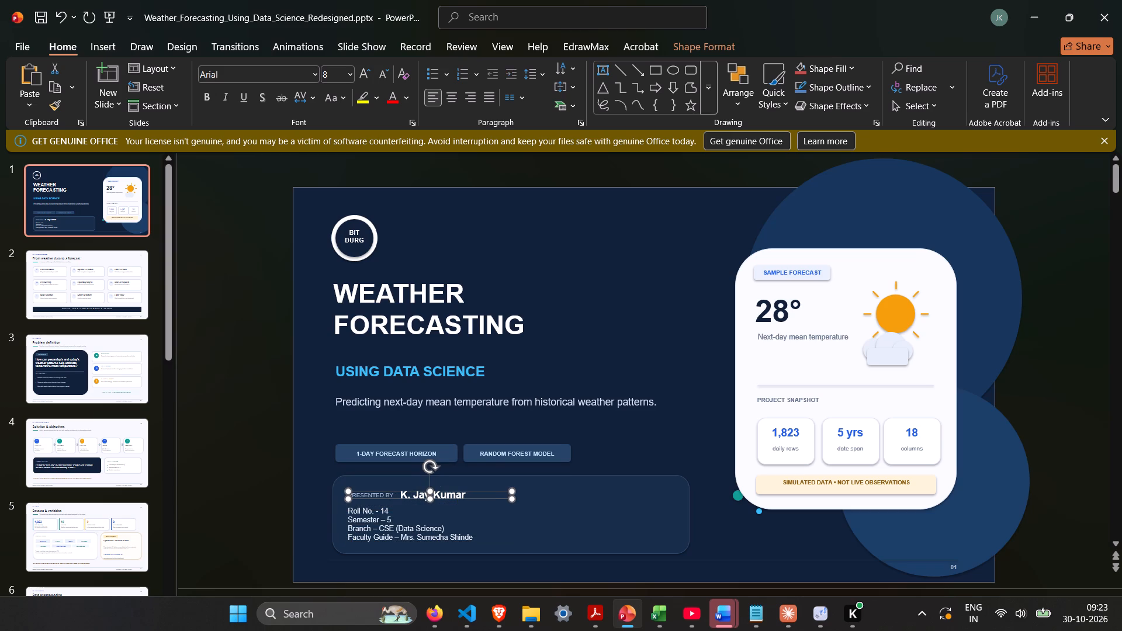
click(271, 504)
Change the font colour of the "PRESENTED BY" label to the light cream theme colour.
click(396, 500)
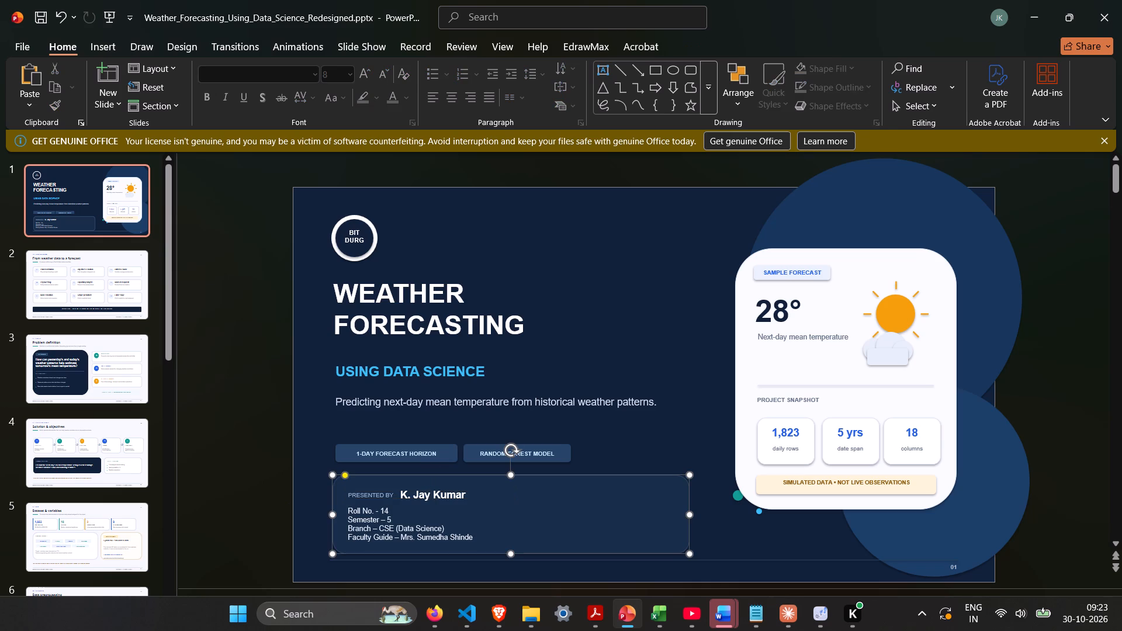
click(396, 490)
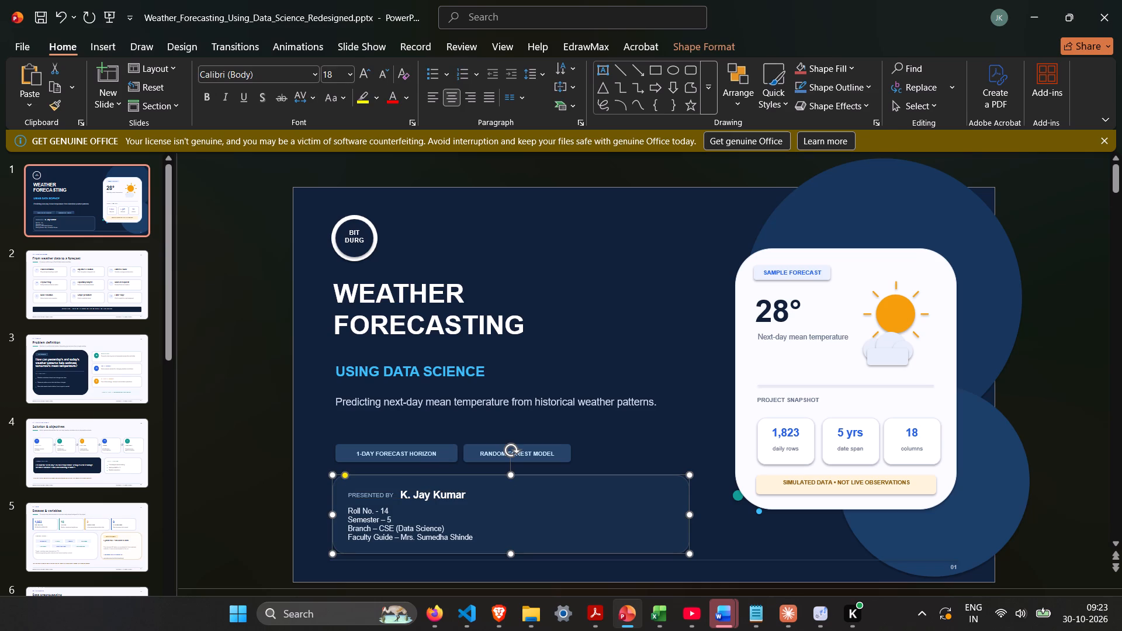
click(392, 495)
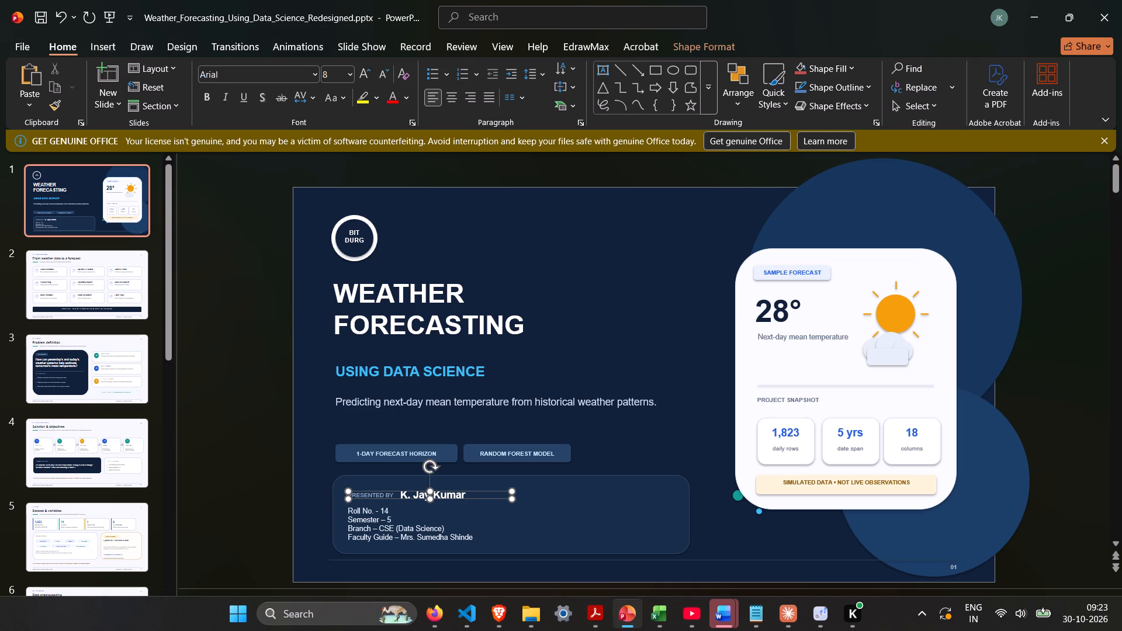
click(391, 493)
drag(392, 494, 347, 493)
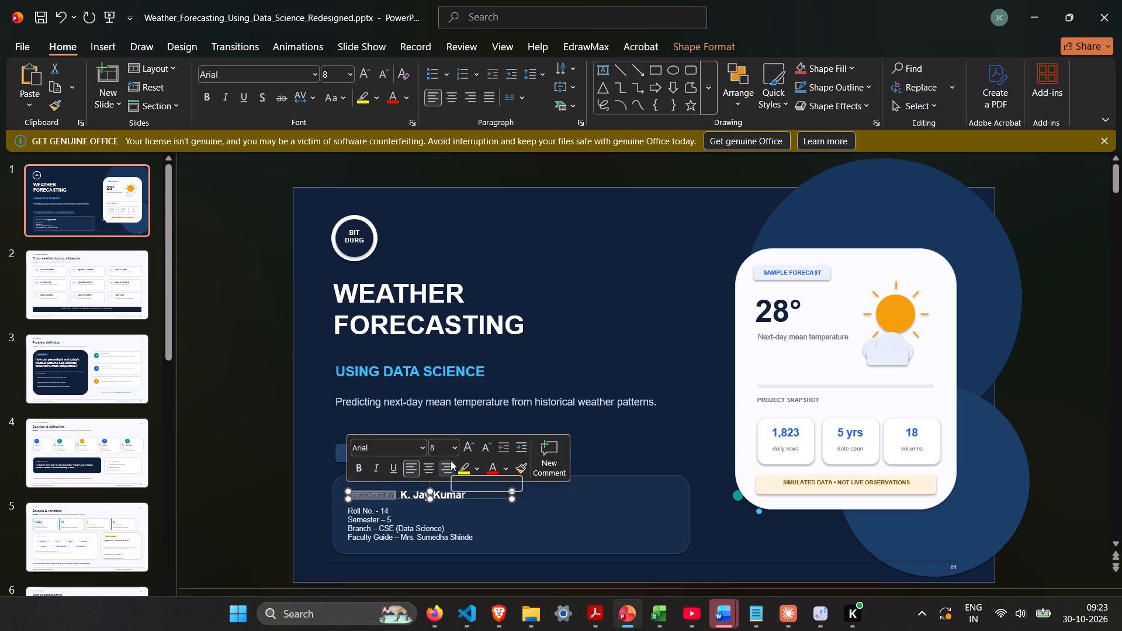
click(507, 466)
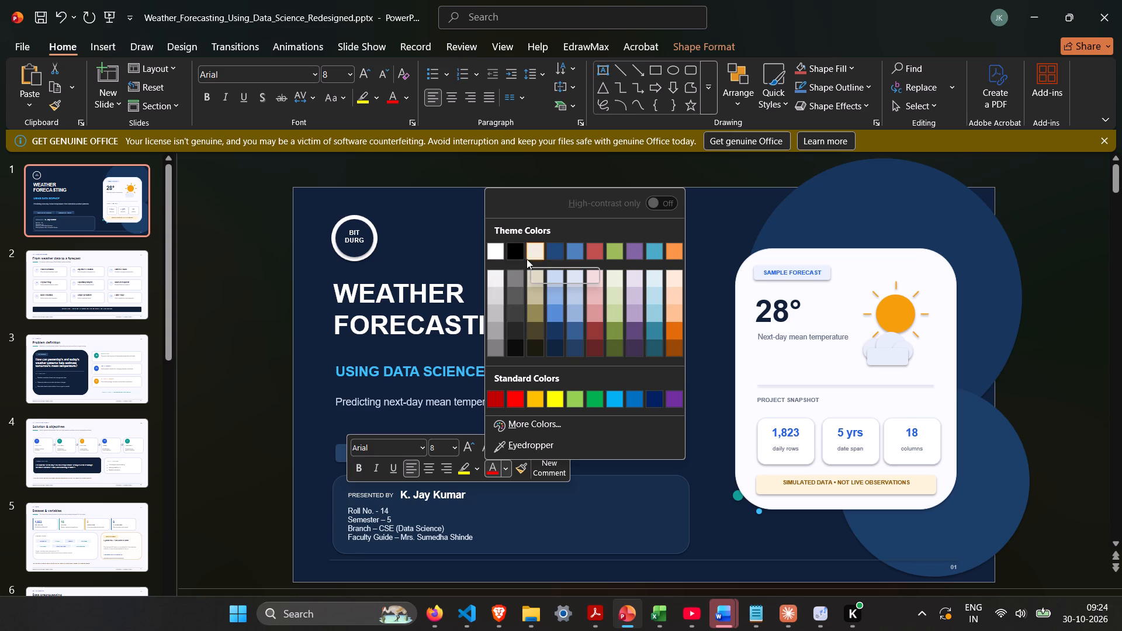
click(536, 246)
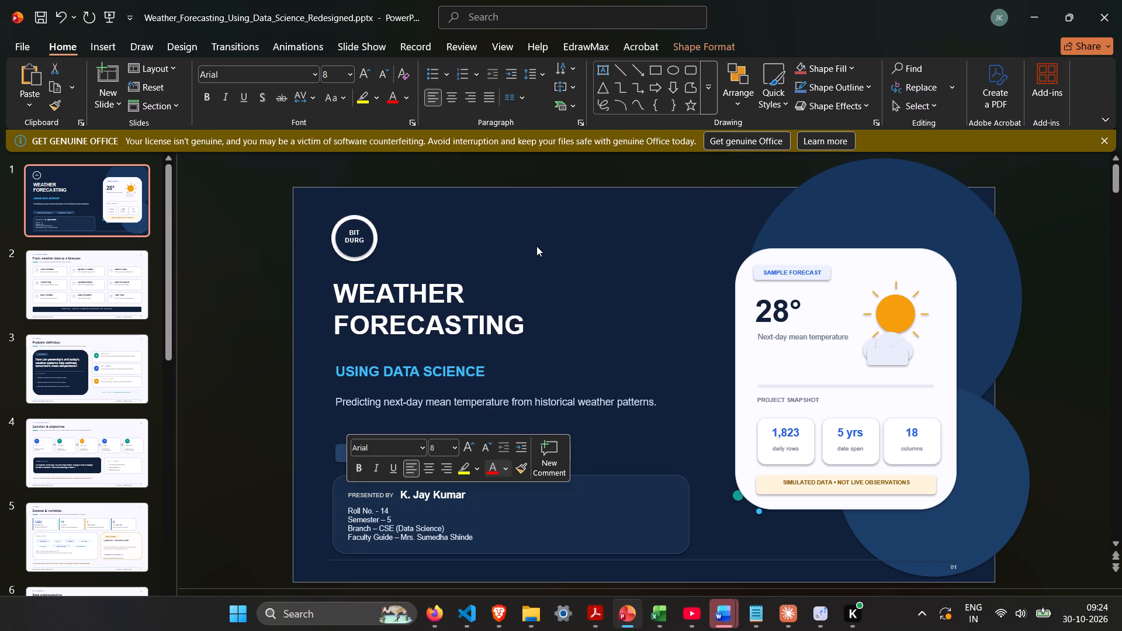
click(378, 523)
double_click(378, 523)
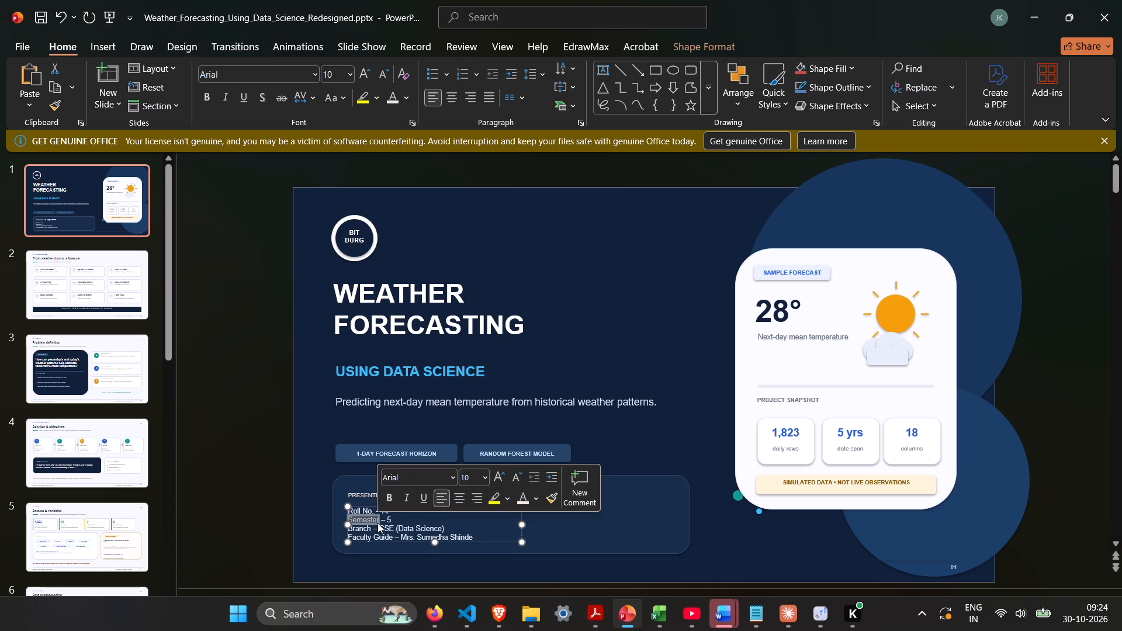
click(278, 507)
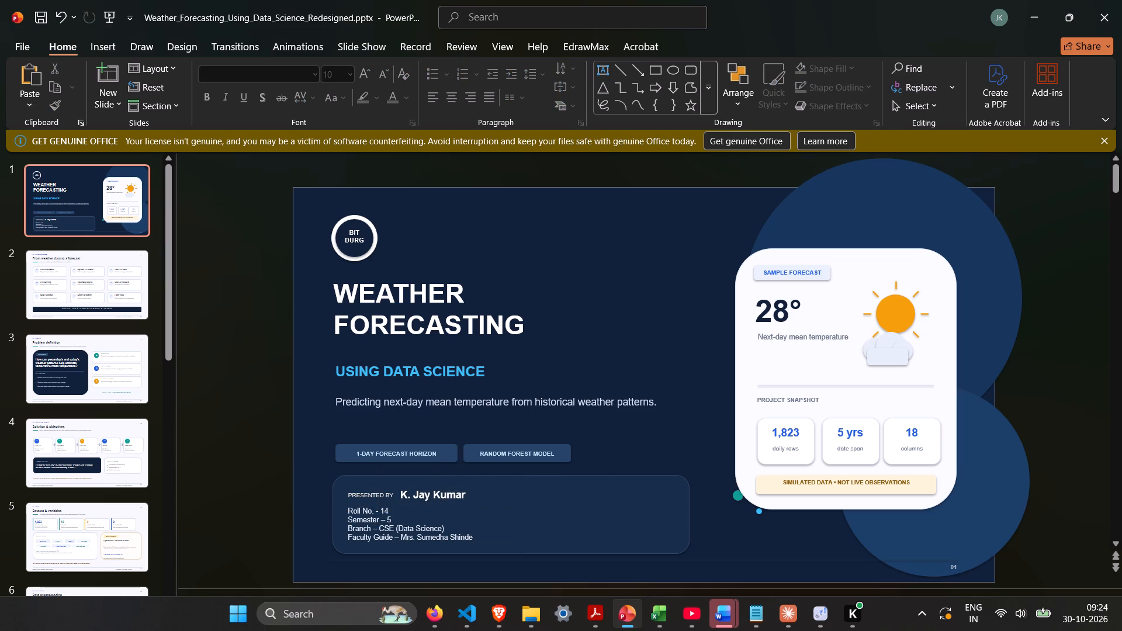
Move the roll number, semester, branch and faculty guide text block slightly up, closer to the "PRESENTED BY" line.
click(364, 496)
click(394, 493)
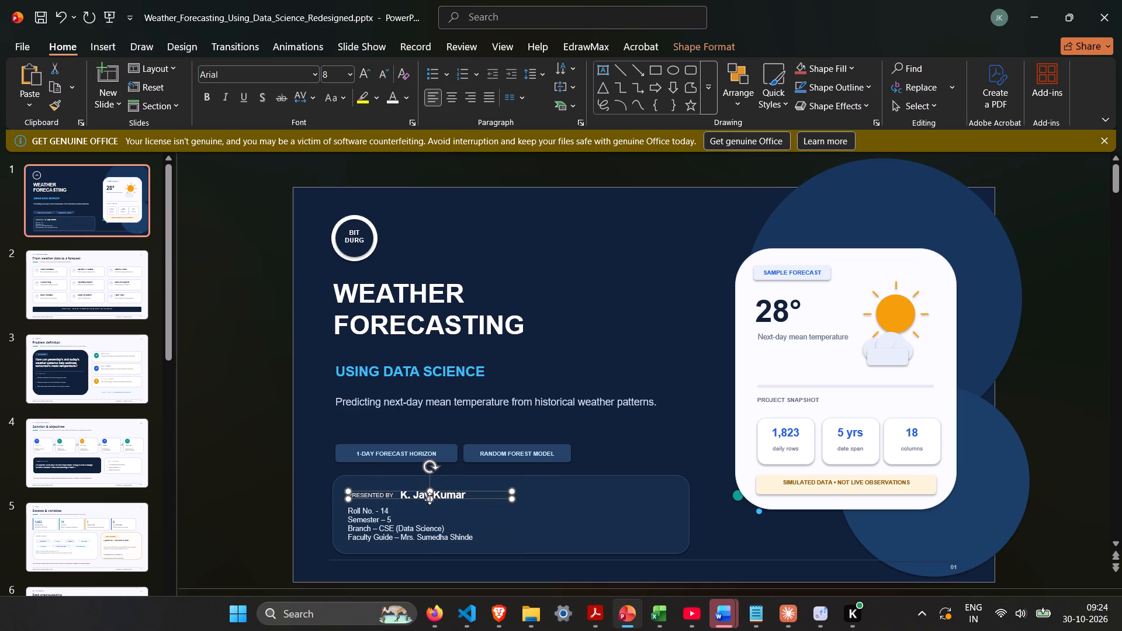
click(408, 517)
double_click(408, 517)
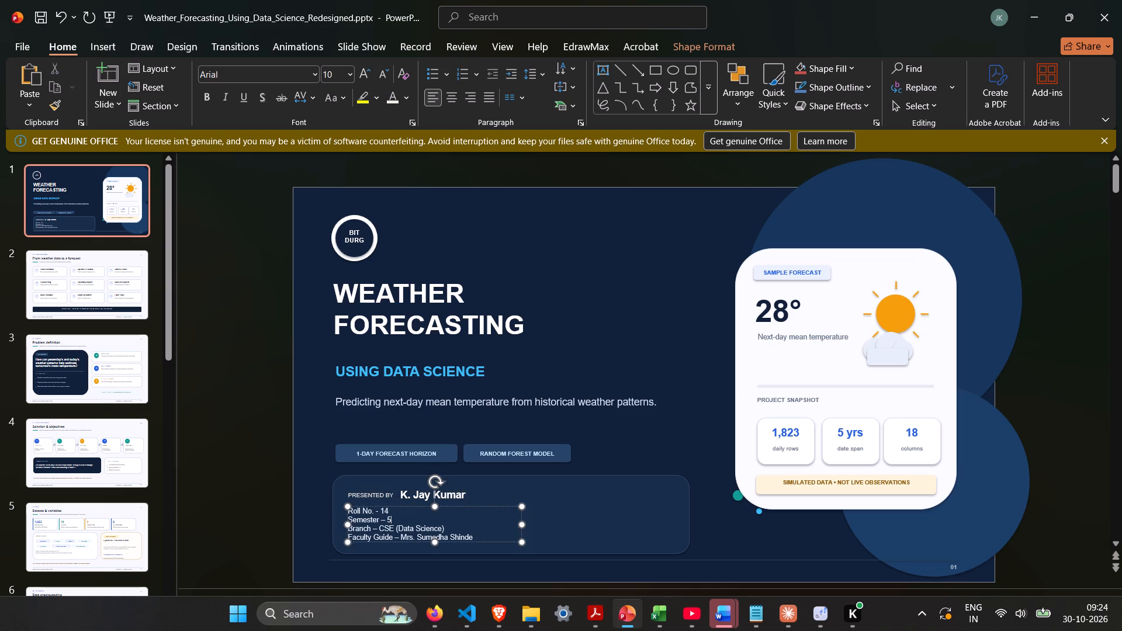
click(431, 515)
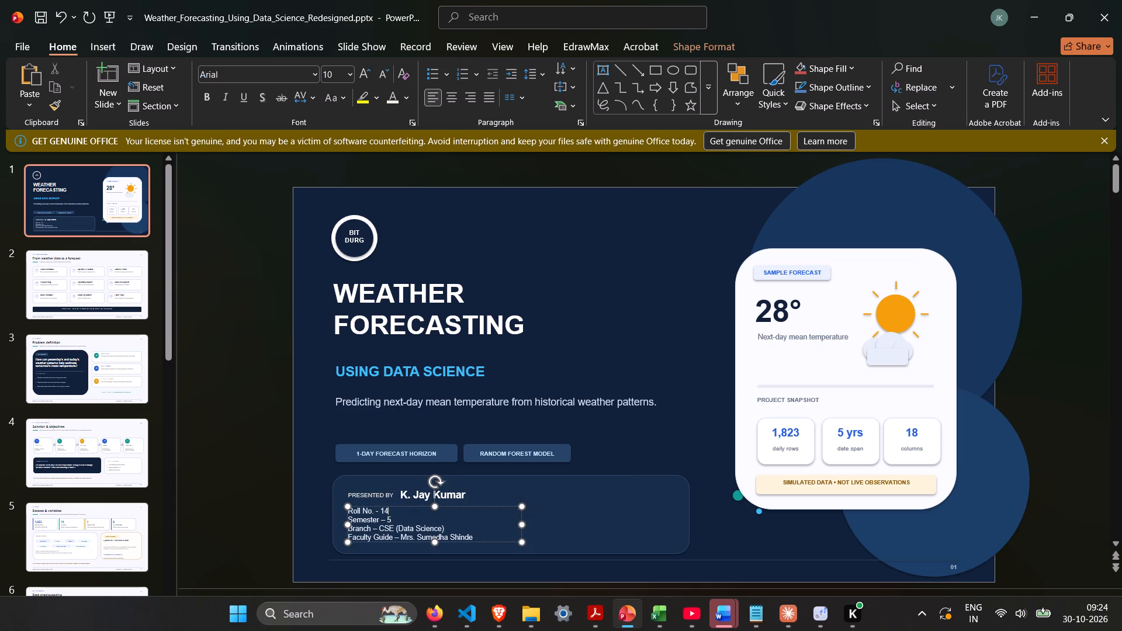
click(418, 505)
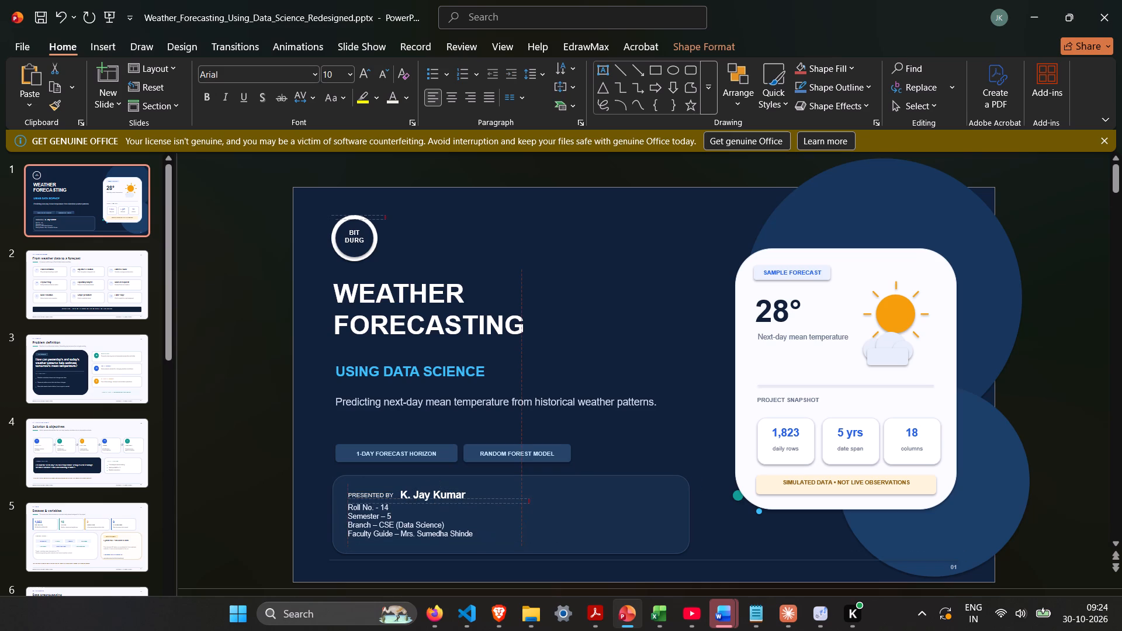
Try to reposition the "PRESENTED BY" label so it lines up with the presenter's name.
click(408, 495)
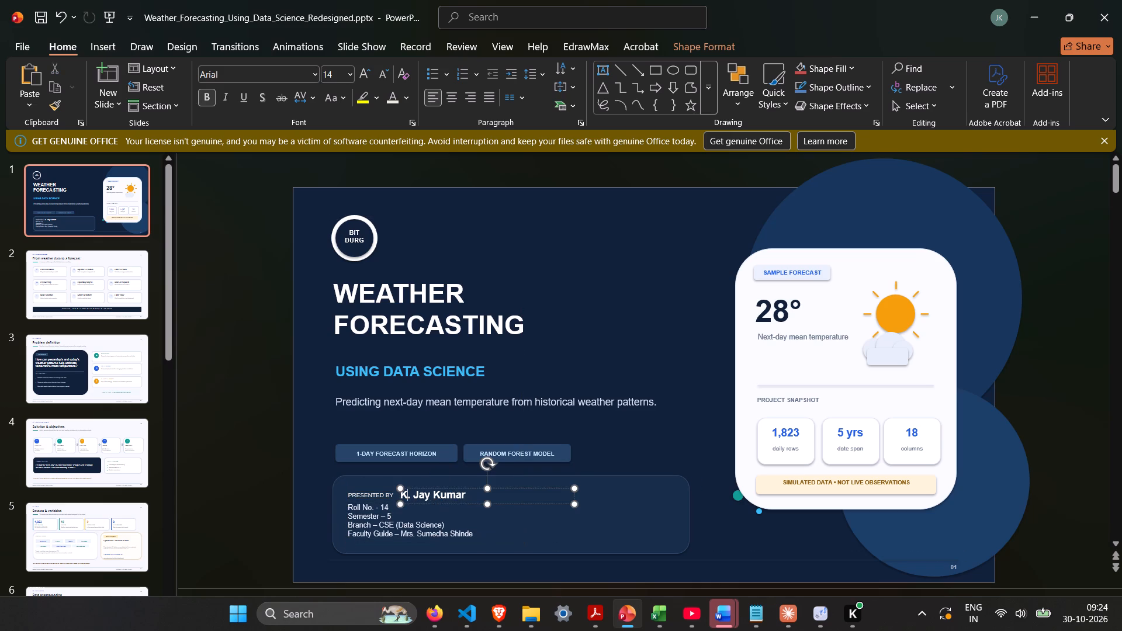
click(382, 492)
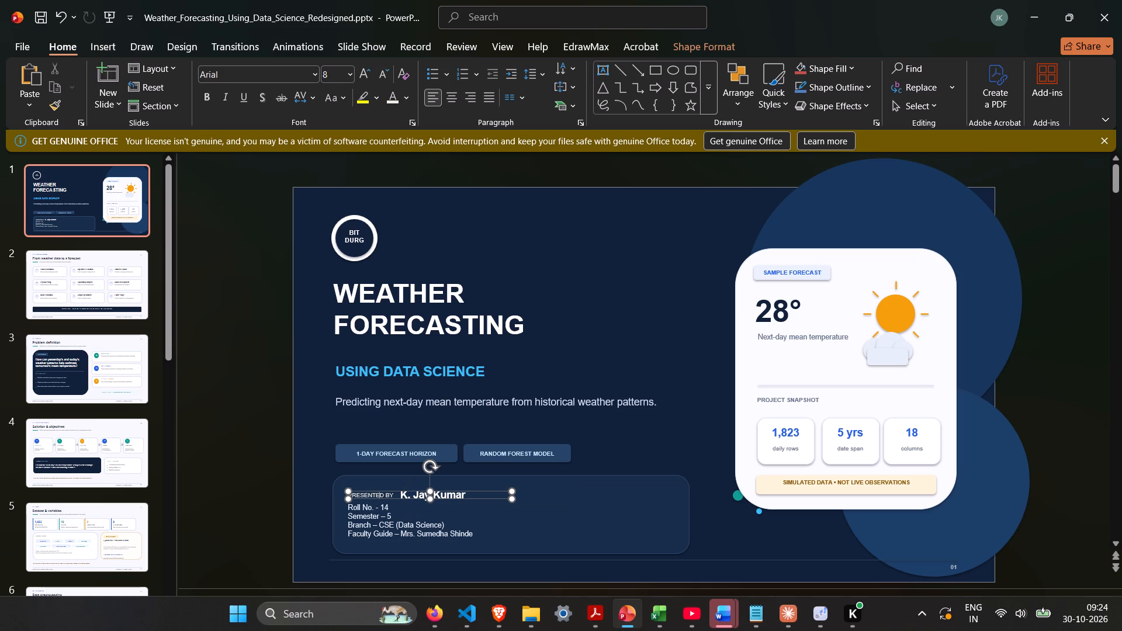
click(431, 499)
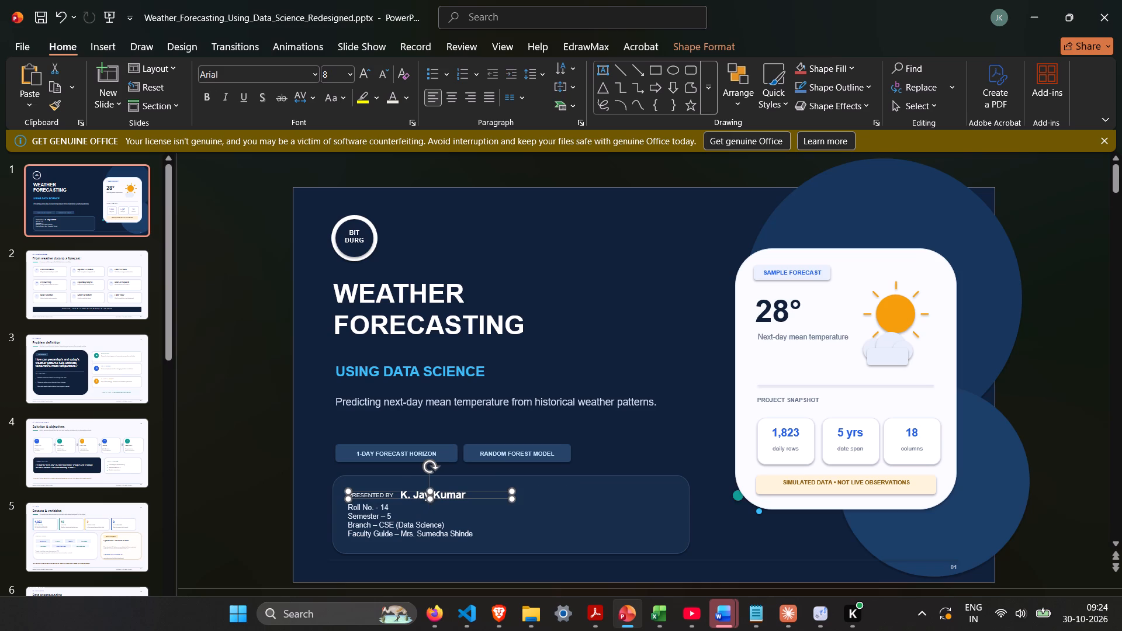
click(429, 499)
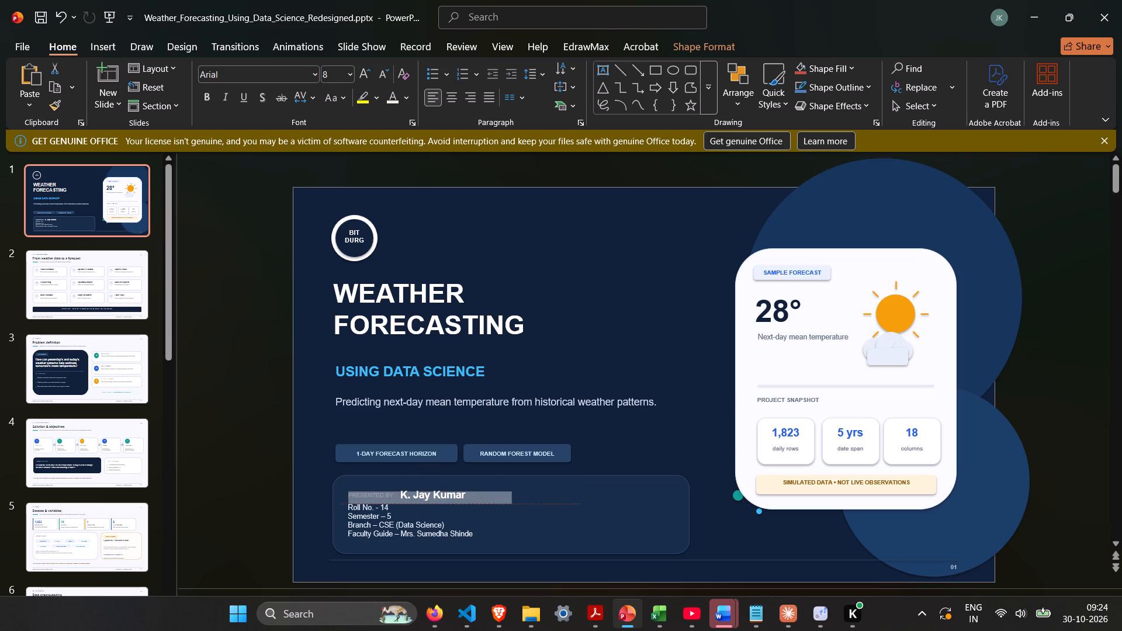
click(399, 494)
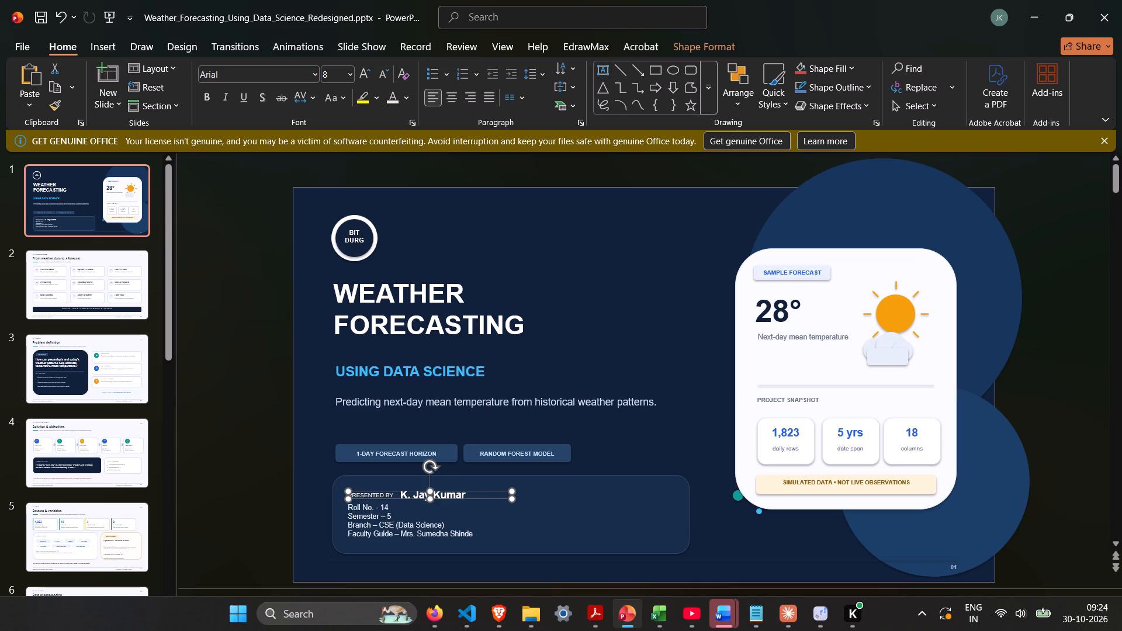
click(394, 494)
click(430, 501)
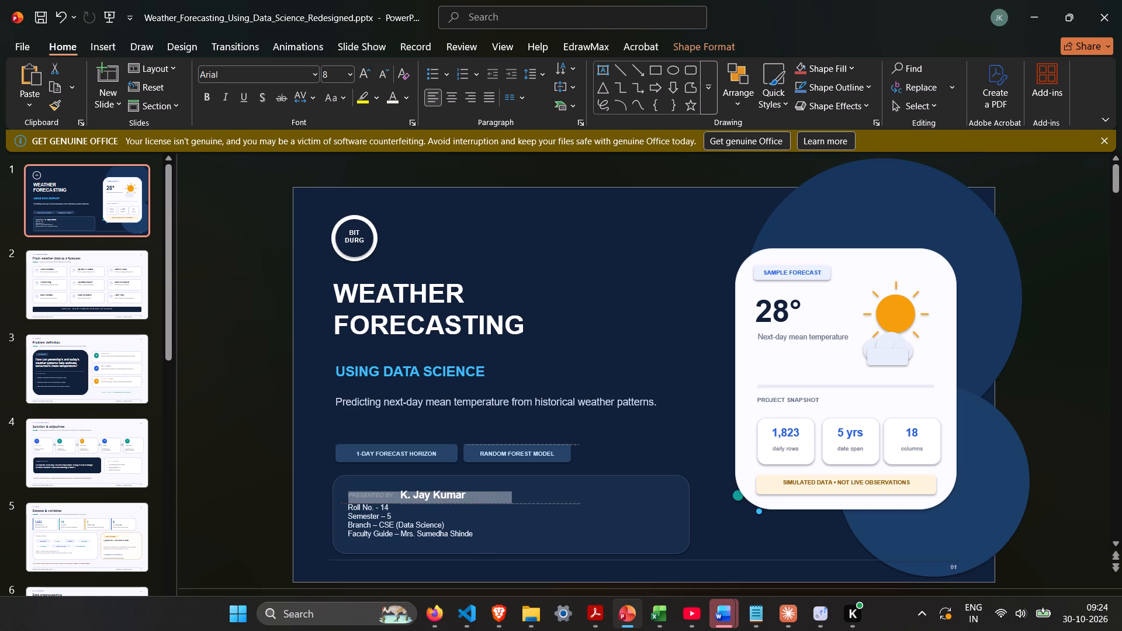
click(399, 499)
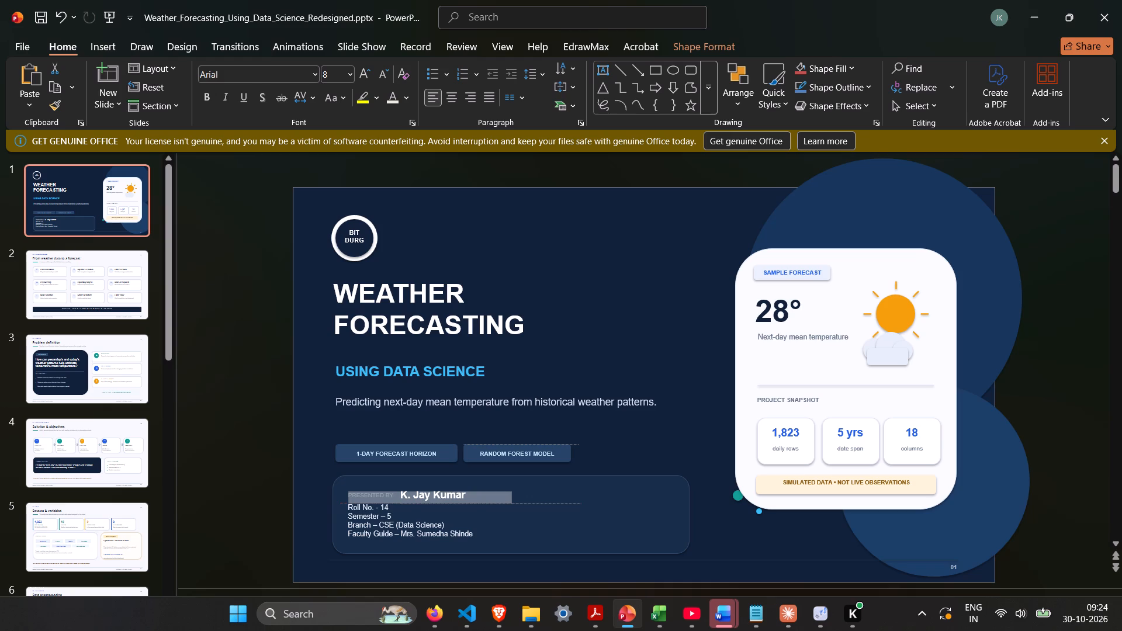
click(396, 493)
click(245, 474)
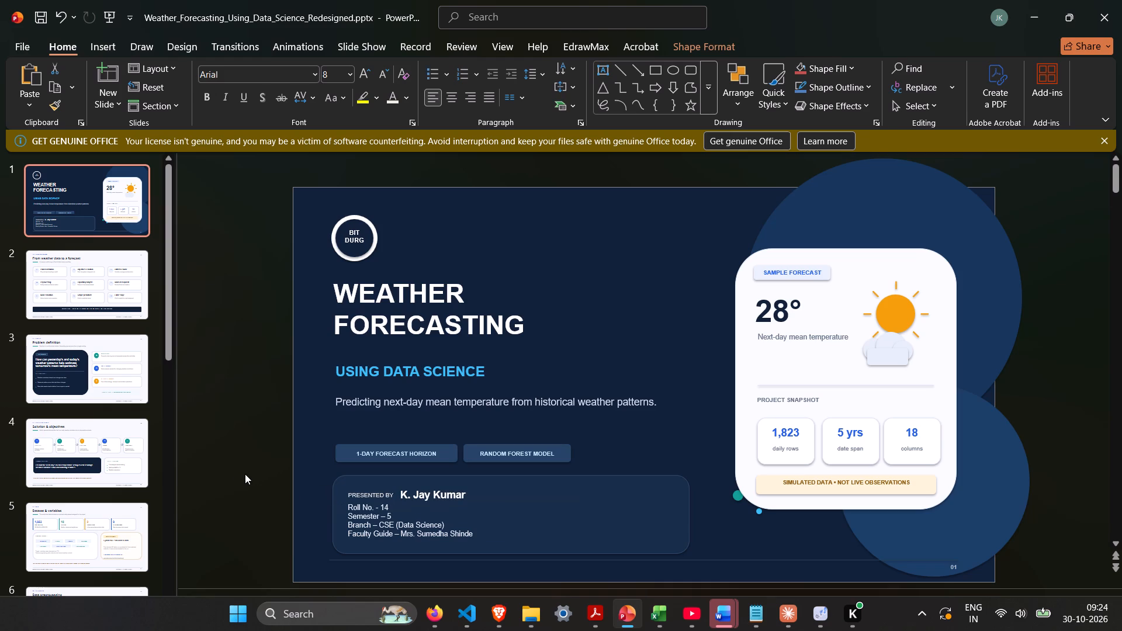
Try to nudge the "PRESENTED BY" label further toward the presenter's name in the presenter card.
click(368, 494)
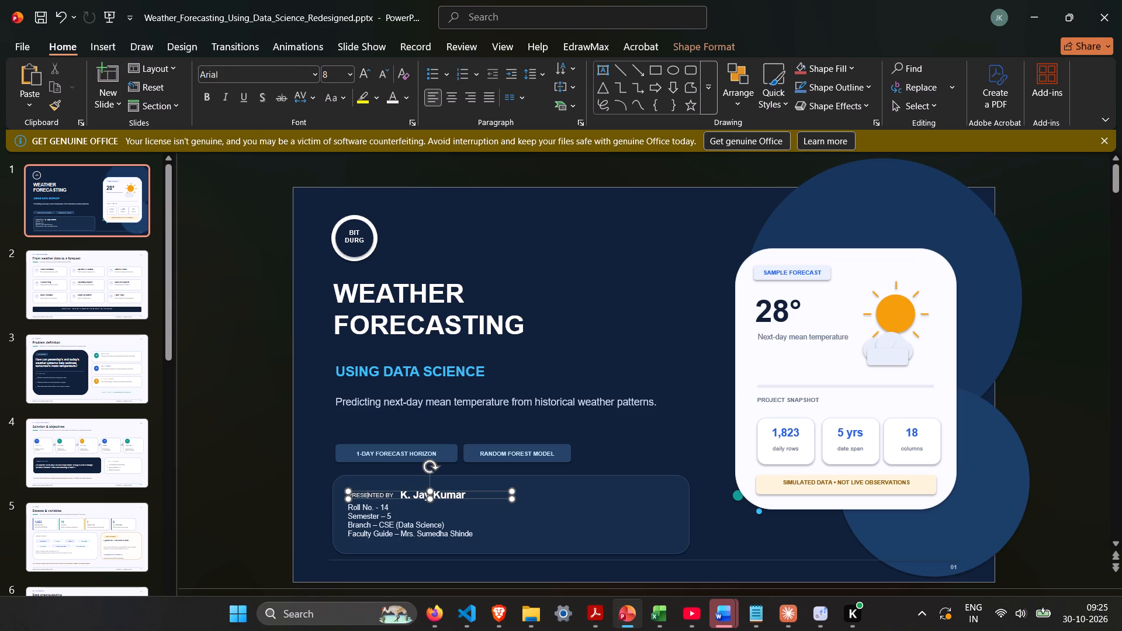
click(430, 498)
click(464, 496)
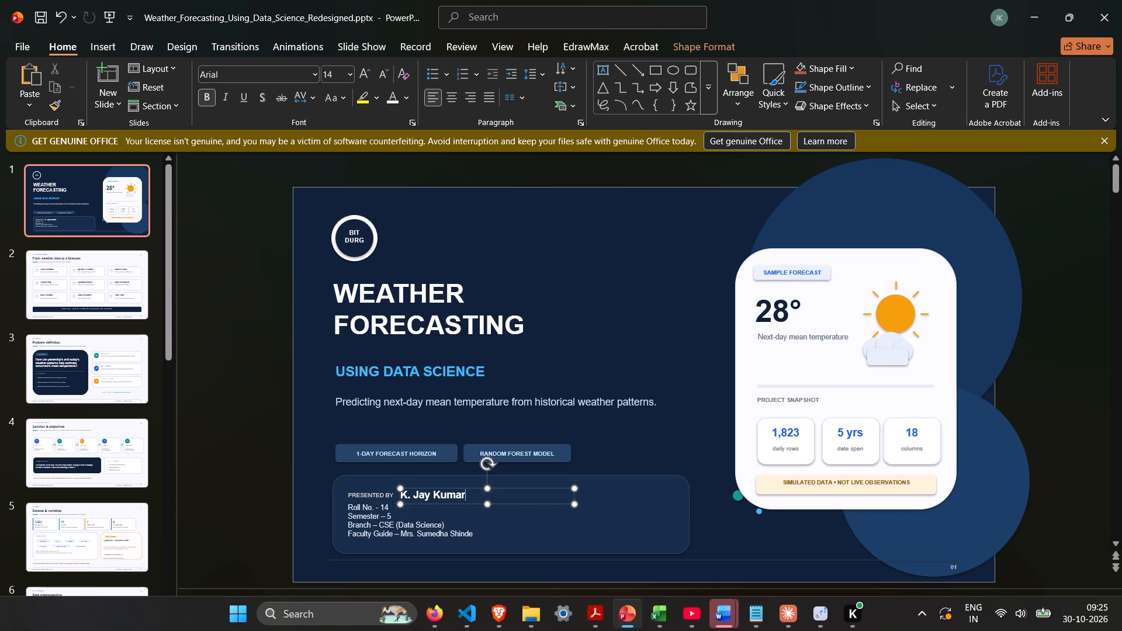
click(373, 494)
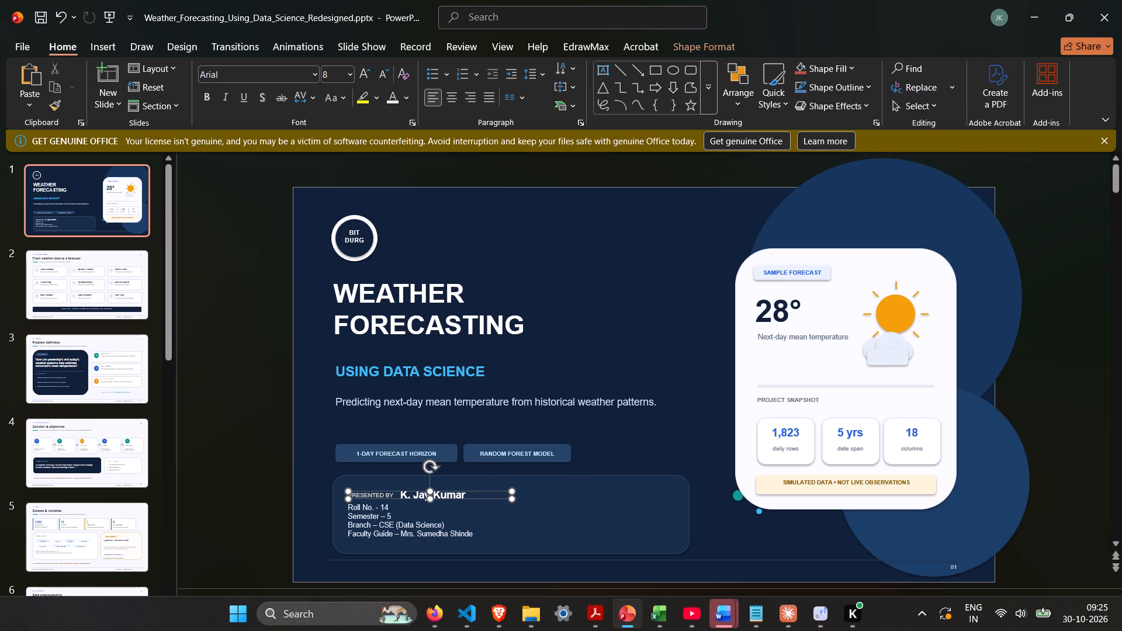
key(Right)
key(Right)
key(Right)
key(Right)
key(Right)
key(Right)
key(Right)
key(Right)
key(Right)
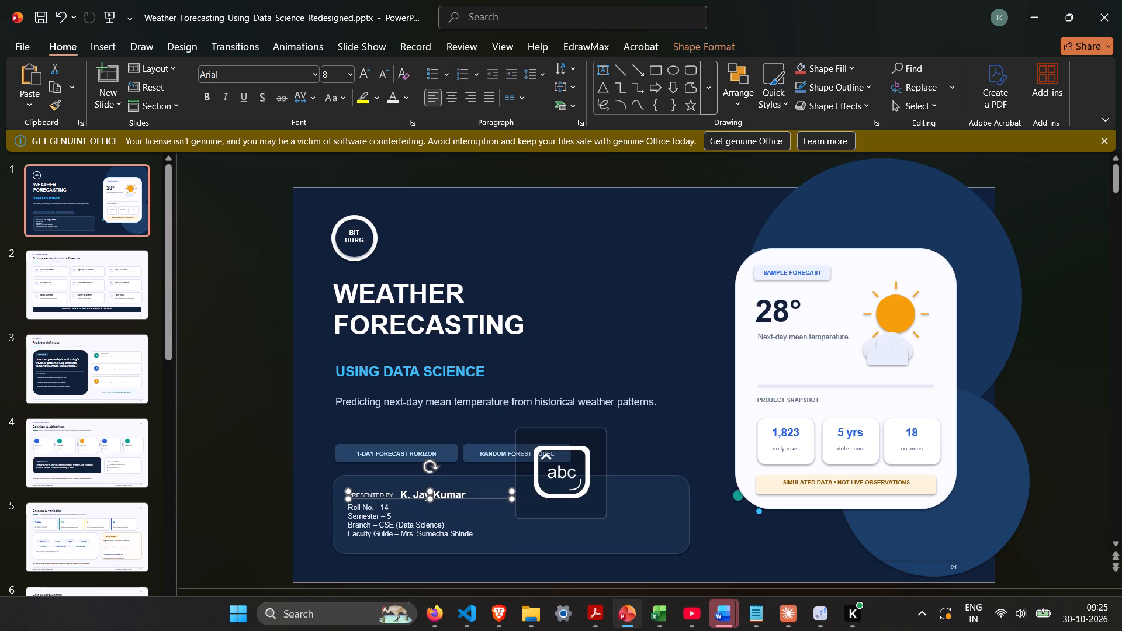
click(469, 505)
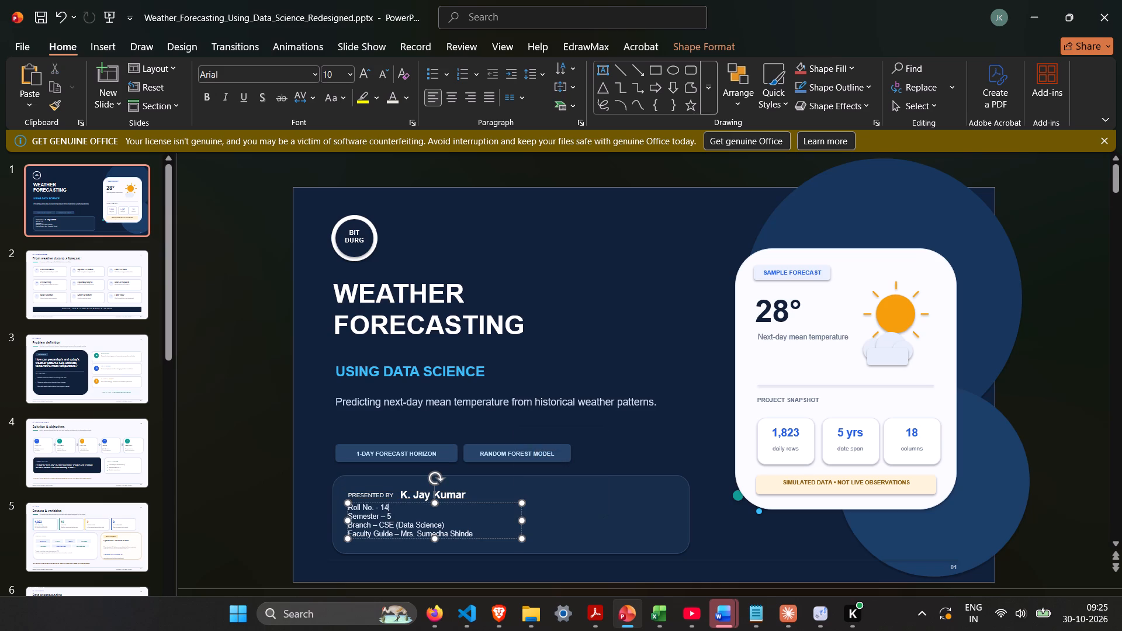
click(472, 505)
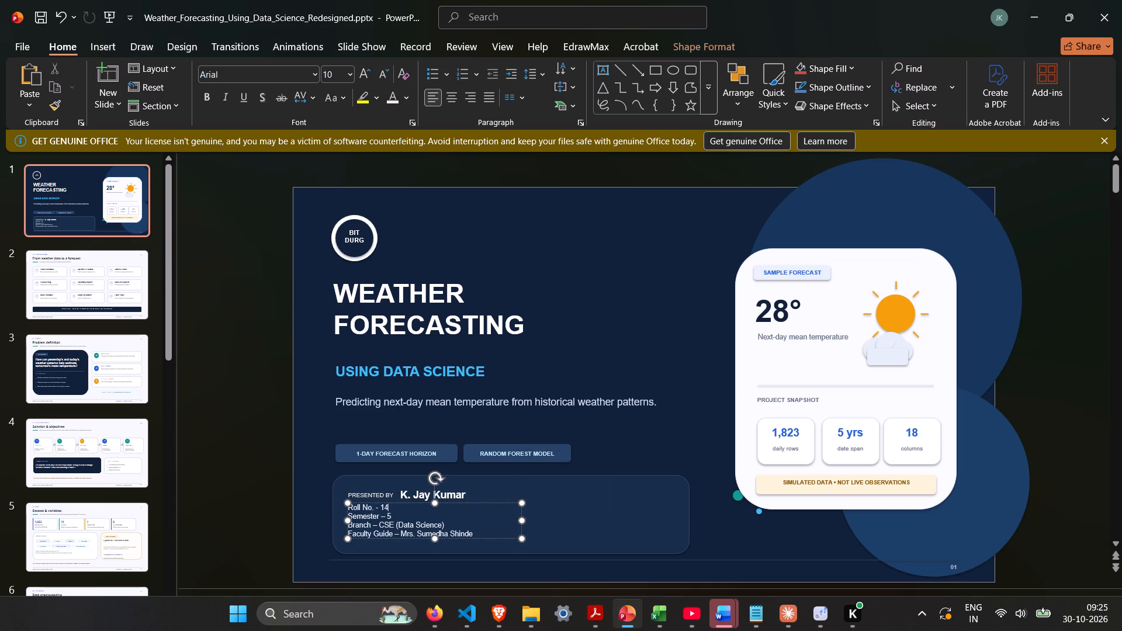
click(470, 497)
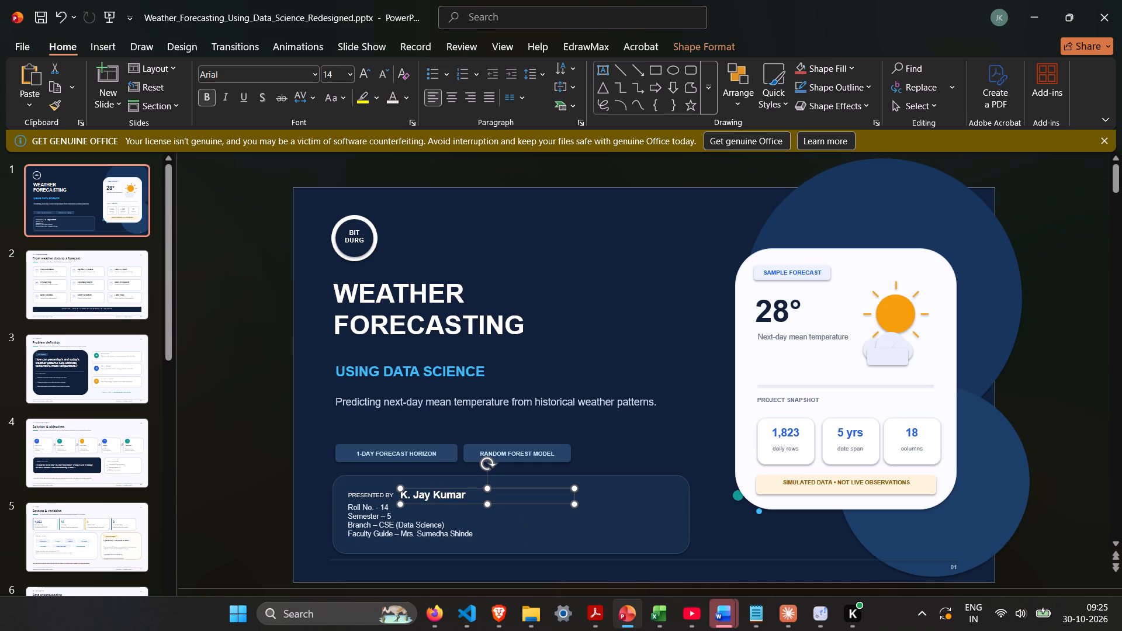
Delete the "PRESENTED BY" label from the presenter card on the title slide.
click(383, 493)
key(Delete)
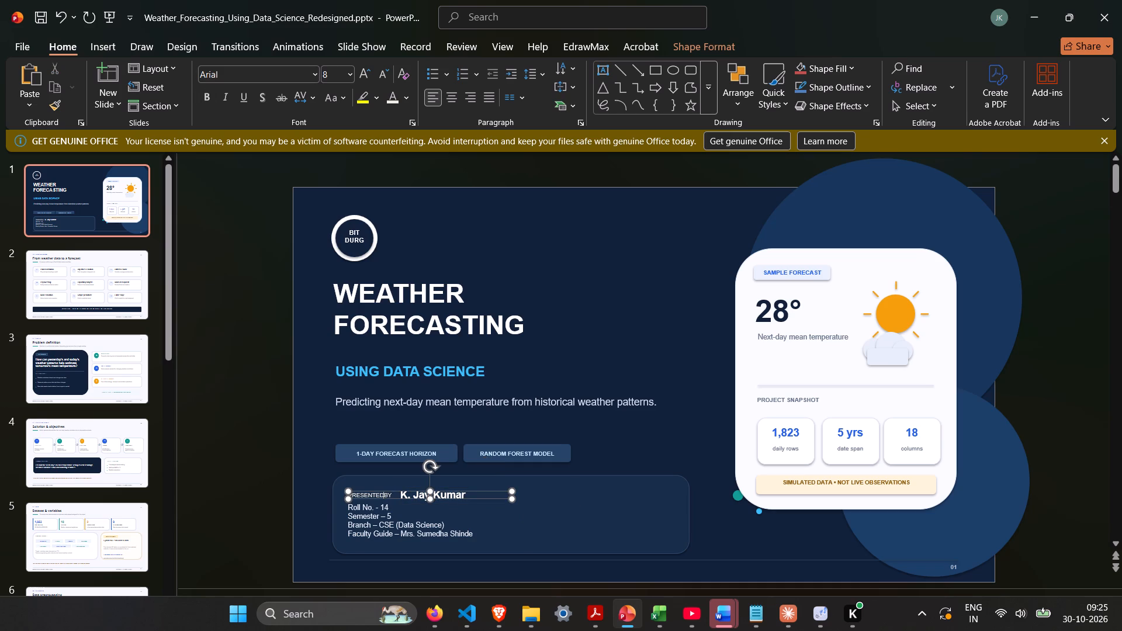
key(Delete)
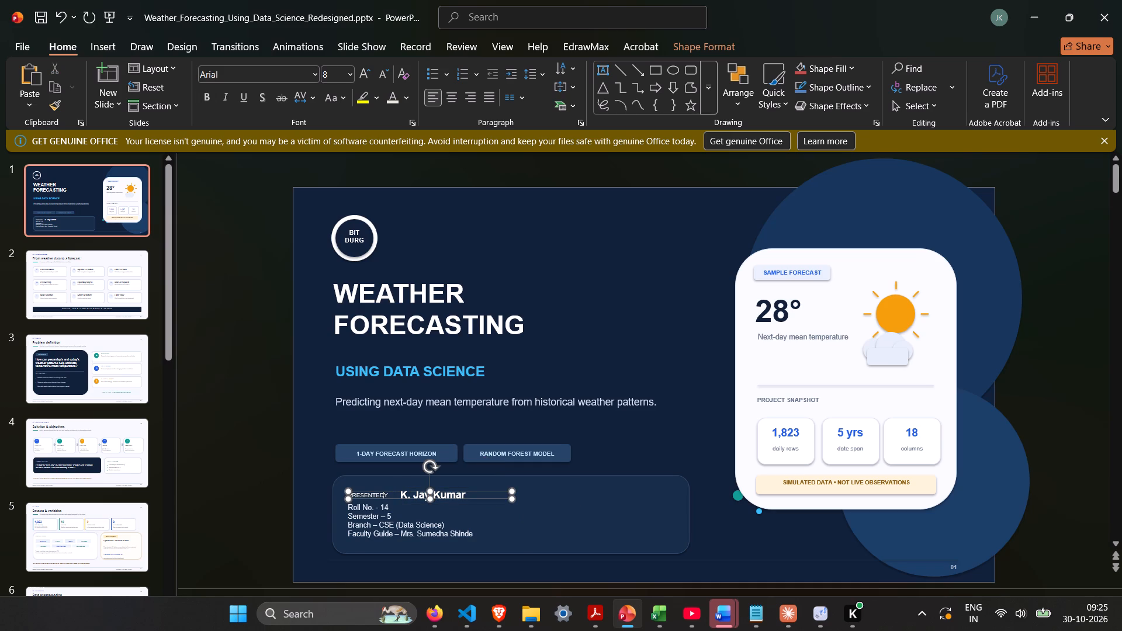
click(397, 493)
key(Delete)
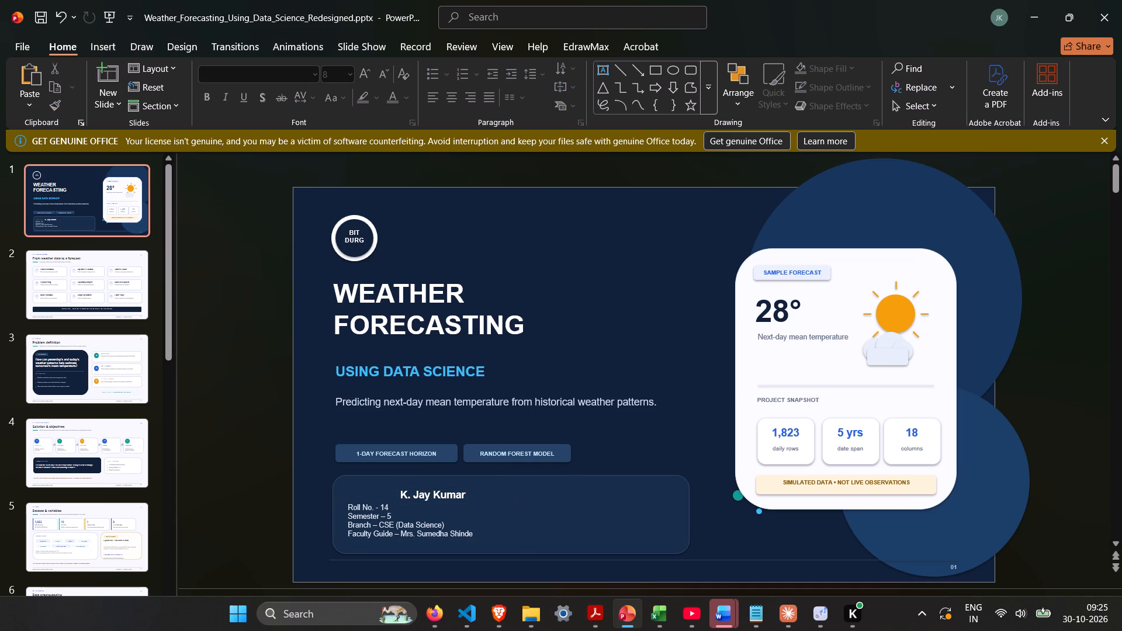
Delete the separate text box holding the presenter's name in the presenter card.
click(415, 498)
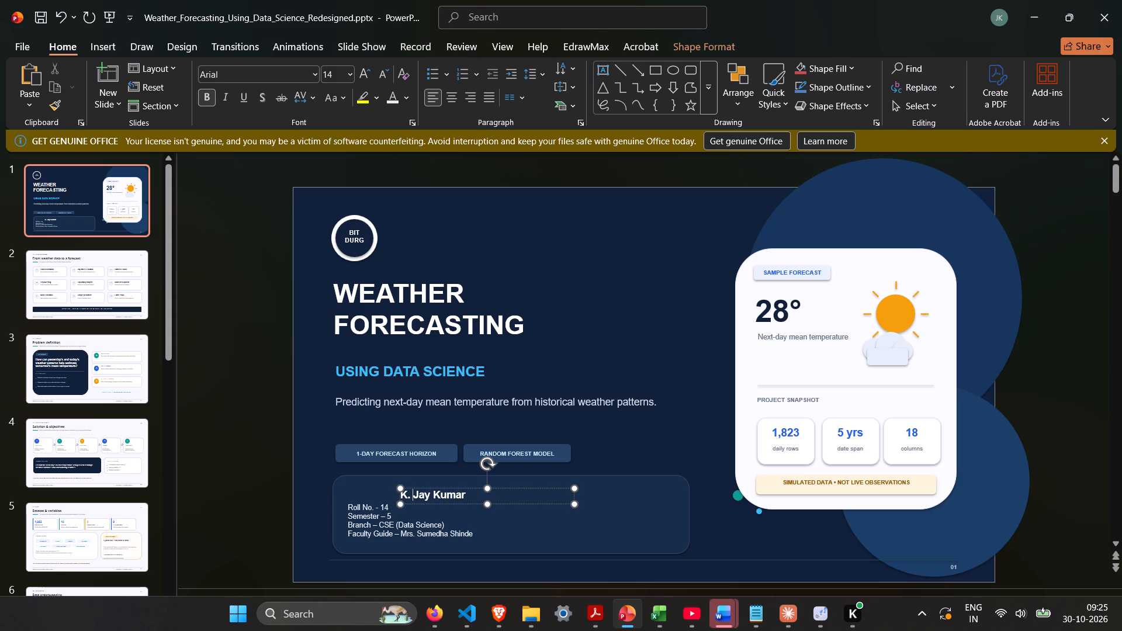
key(Delete)
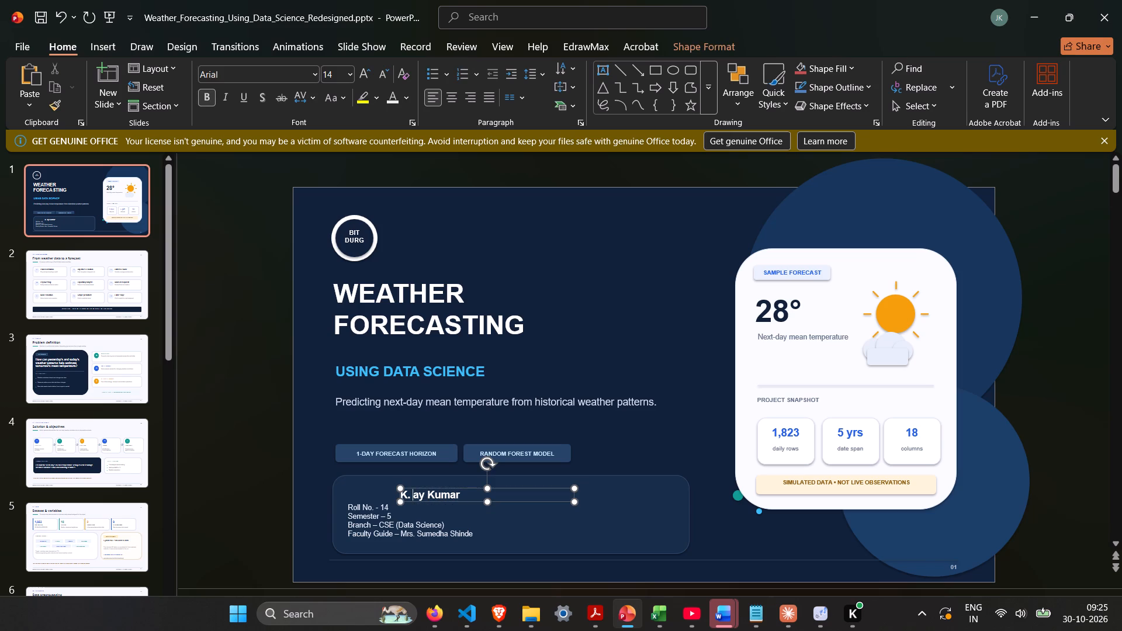
click(476, 494)
key(Delete)
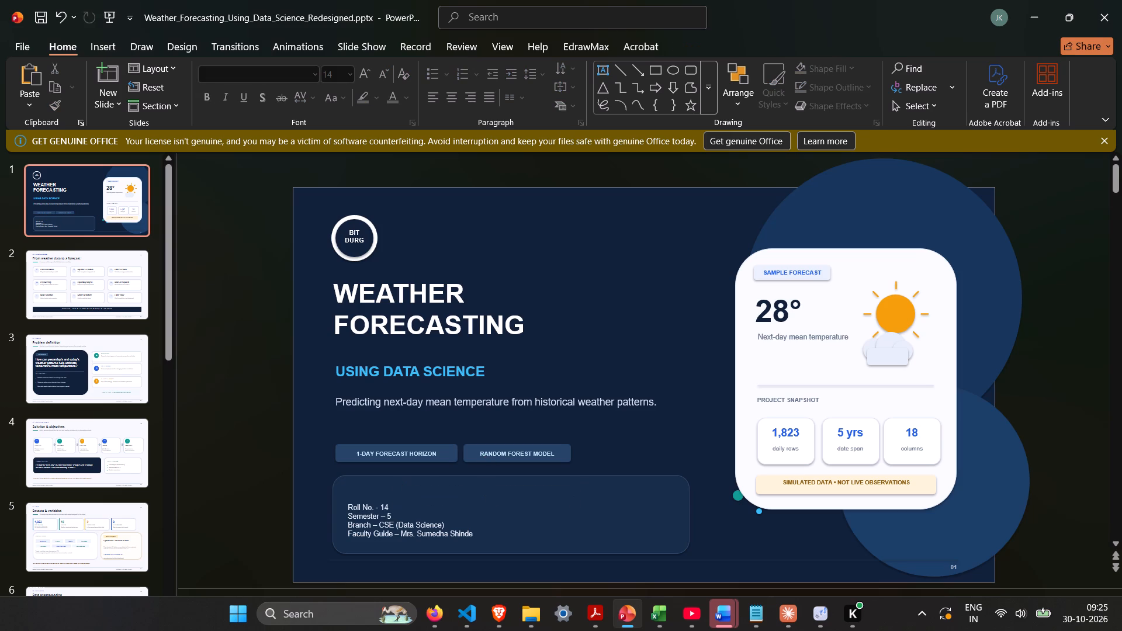
Move the roll number, semester, branch and faculty guide text block up into the emptied space at the card's top.
click(393, 514)
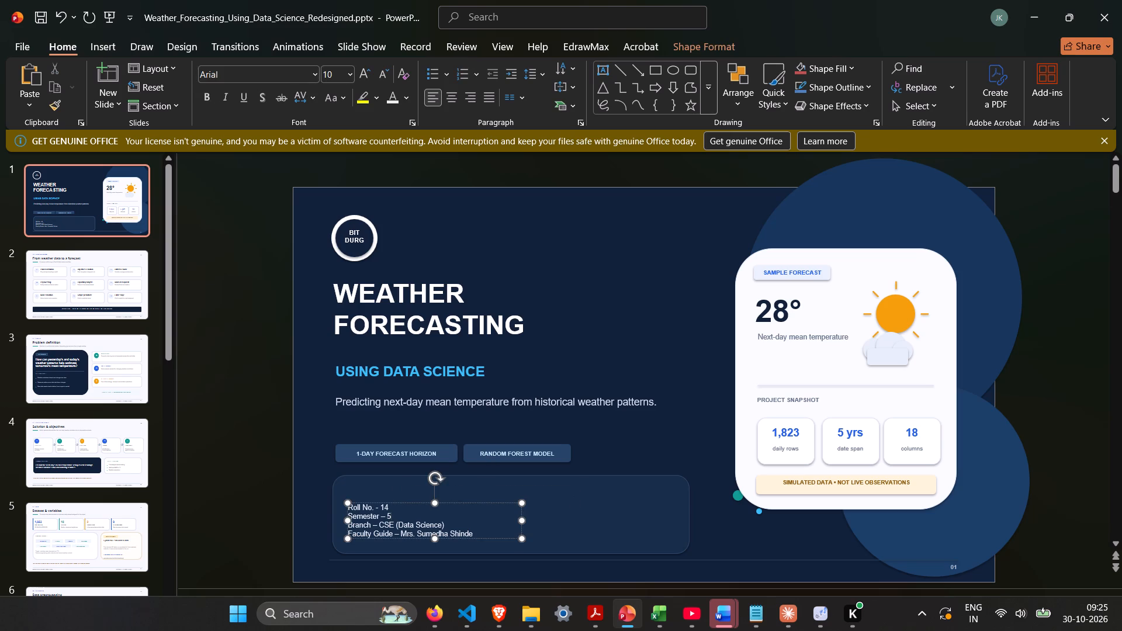
click(396, 510)
drag(434, 500, 435, 488)
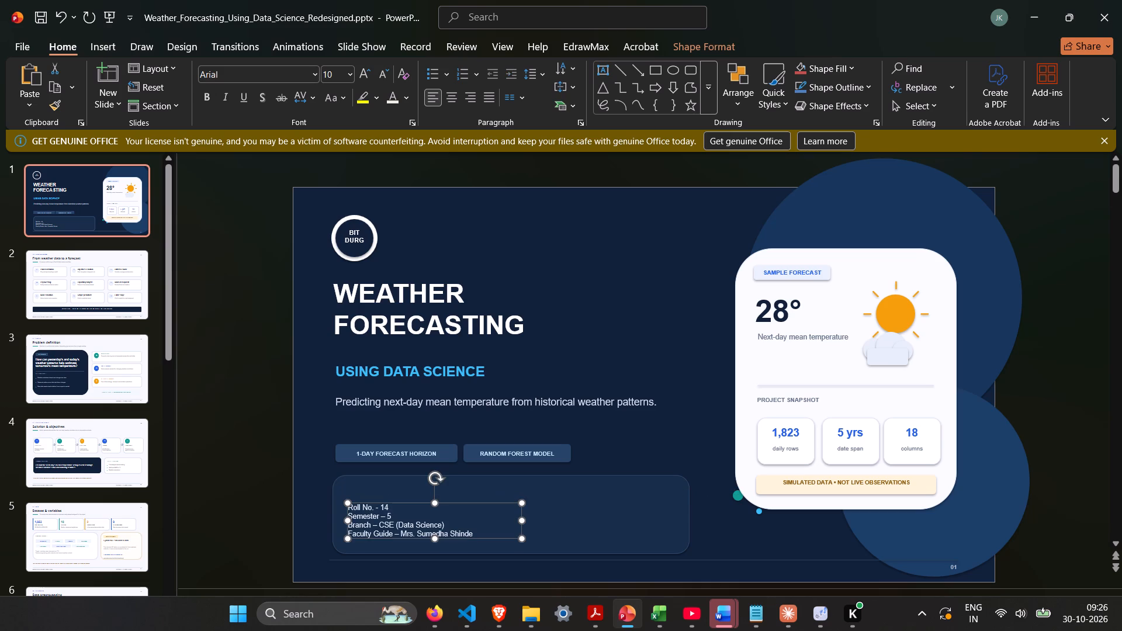
click(401, 507)
drag(437, 503, 434, 493)
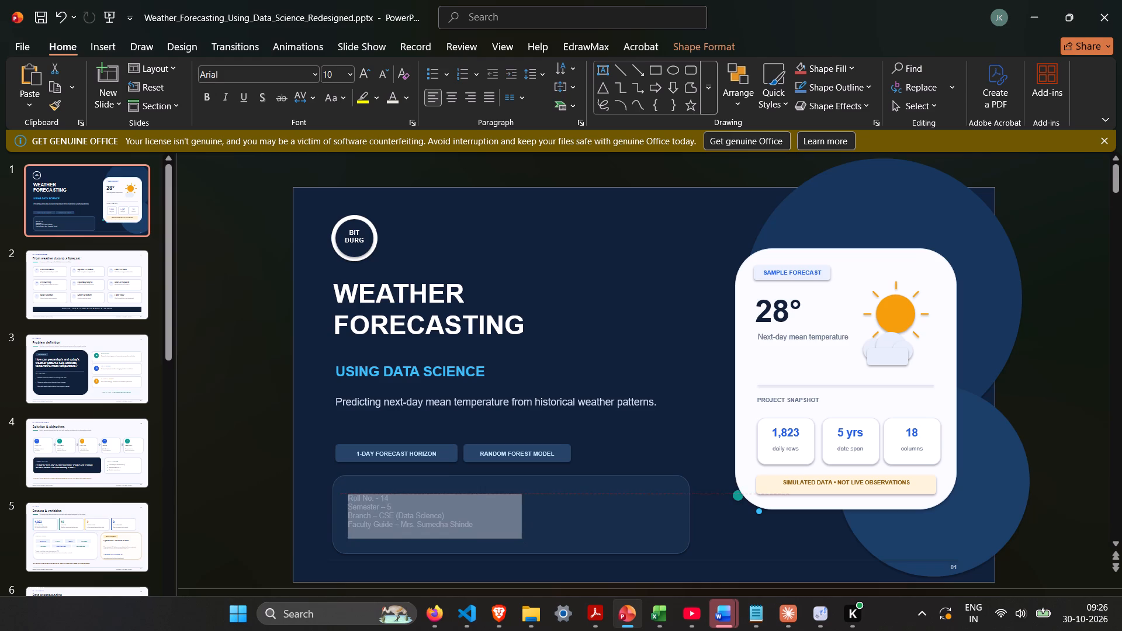
drag(434, 493, 434, 488)
click(426, 510)
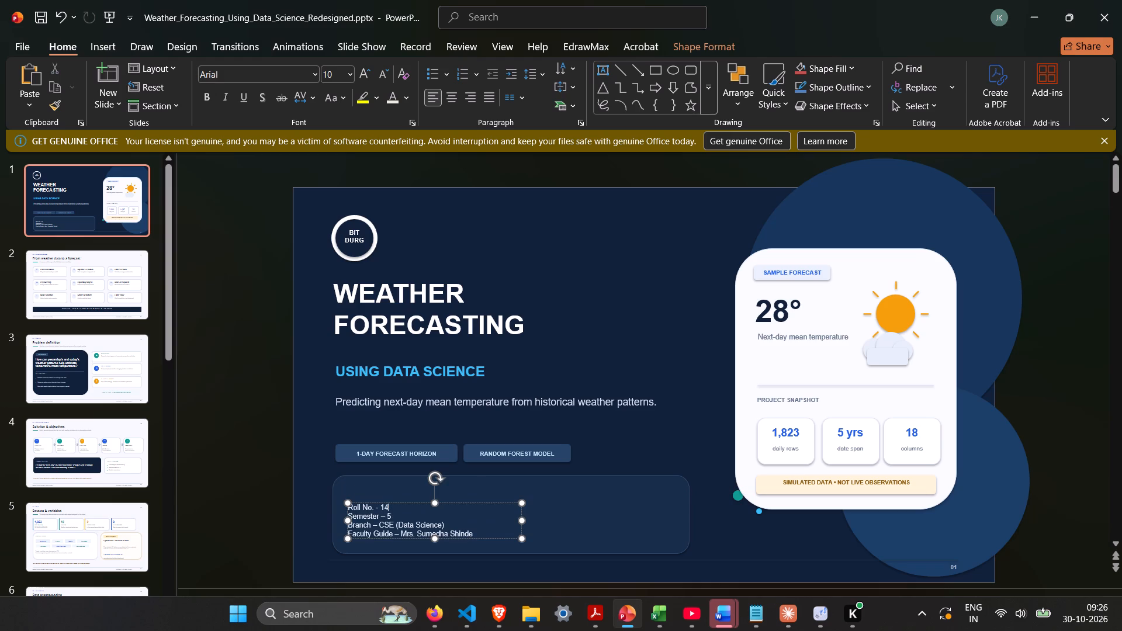
double_click(444, 514)
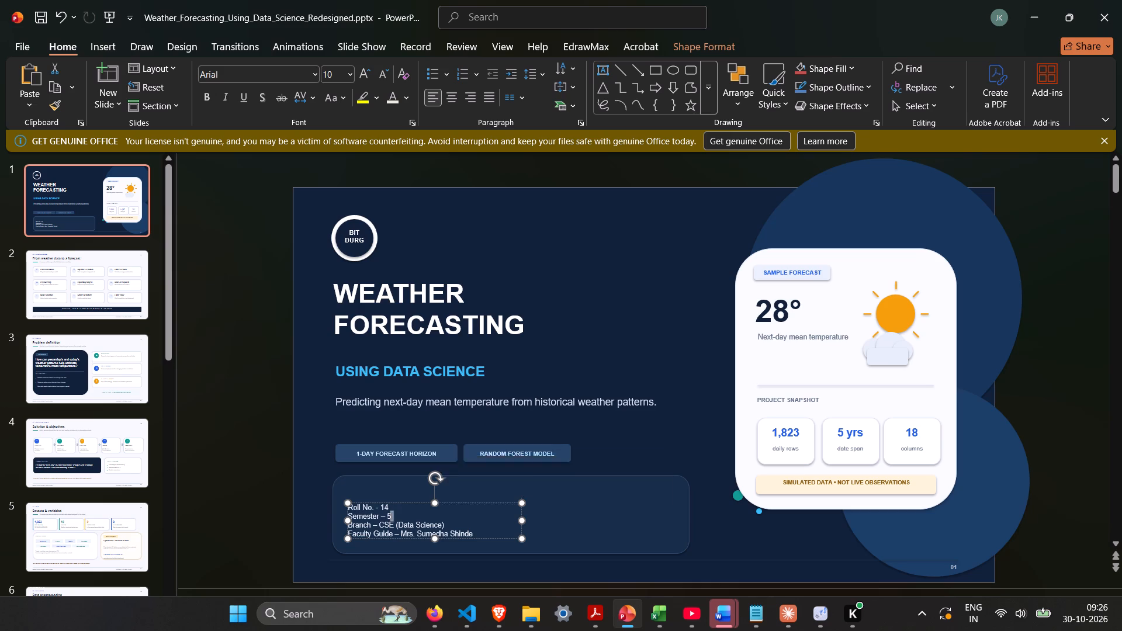
click(454, 518)
drag(428, 539, 429, 525)
Insert a "Name –" line with the presenter's name above the "Roll No." line in the details text block.
click(414, 497)
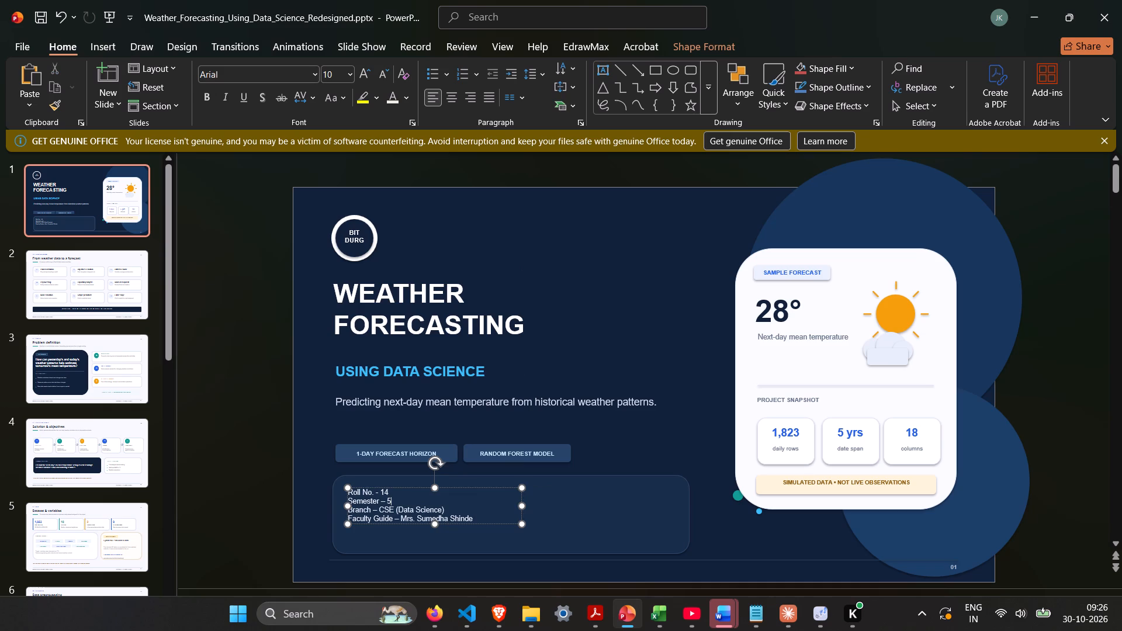
key(Up)
key(Left)
key(Left)
key(Left)
key(Left)
key(Left)
key(Left)
key(Left)
key(Left)
key(Left)
key(Left)
key(Left)
key(Left)
key(Left)
text(ame)
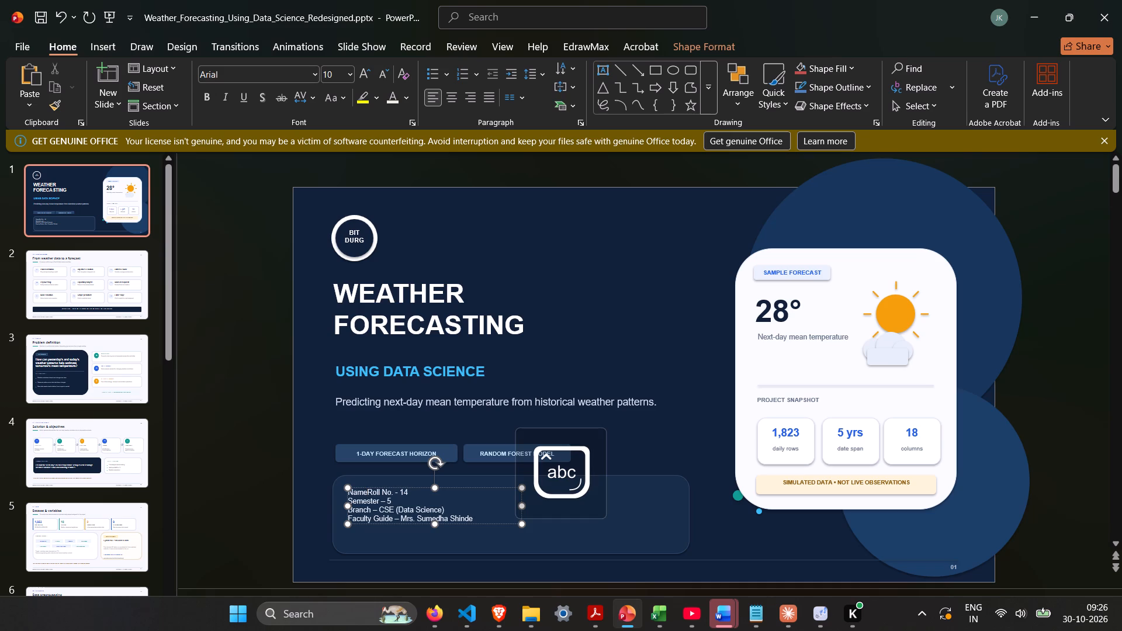
key(space)
text(-)
key(space)
key(period)
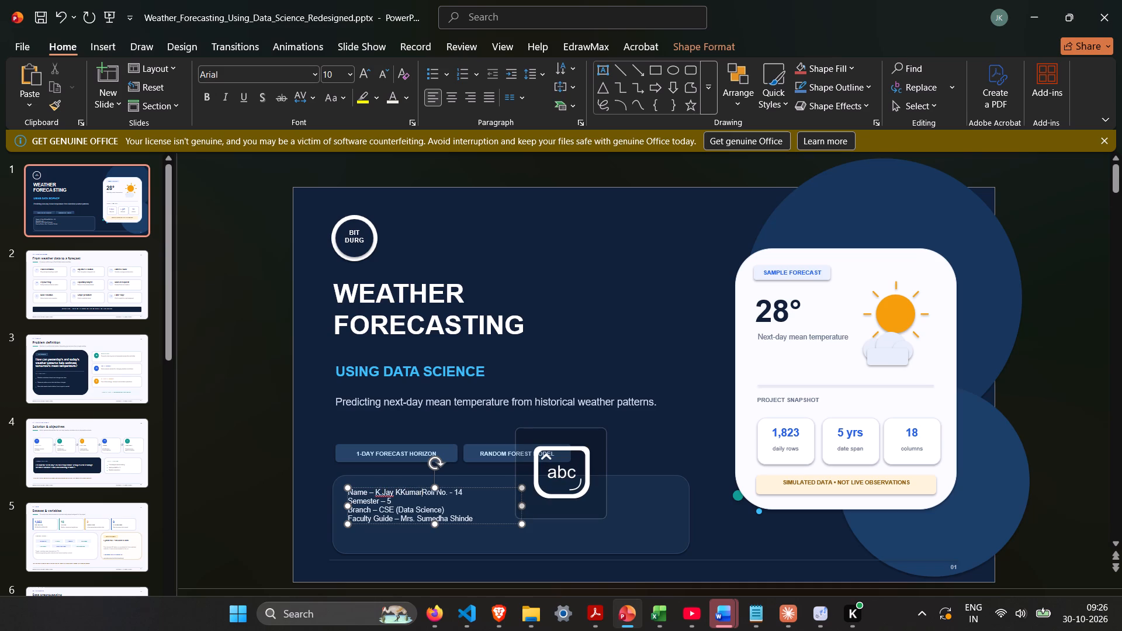
key(Return)
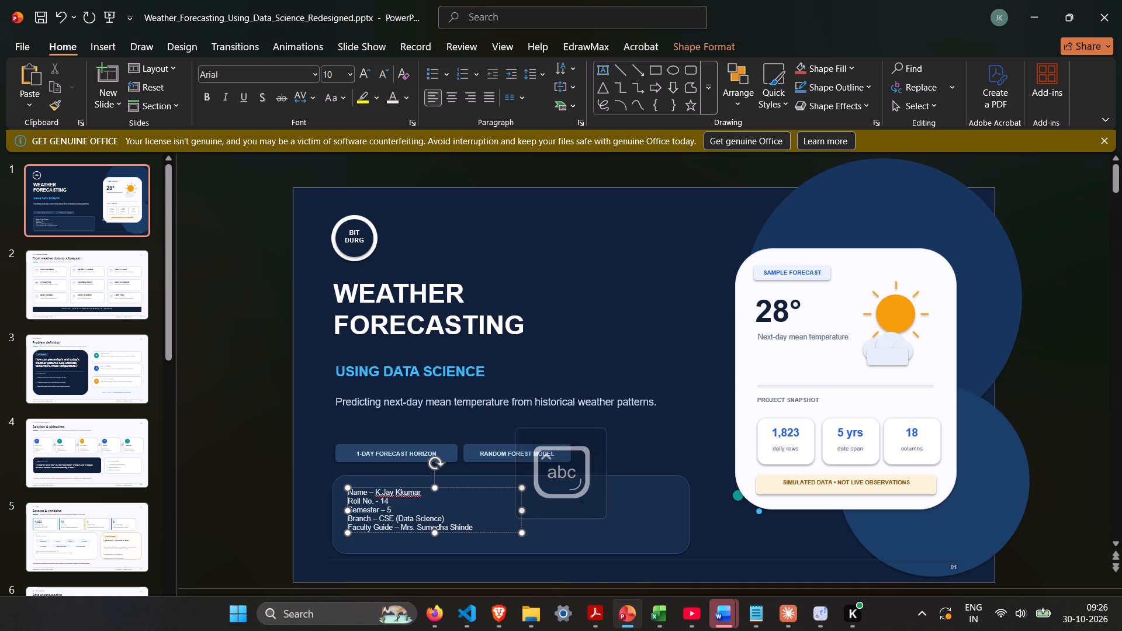
Add a space before and after the period following the presenter's initial in the Name line.
key(Up)
key(Right)
key(Right)
key(Right)
key(Right)
key(Right)
key(Right)
key(Right)
key(Right)
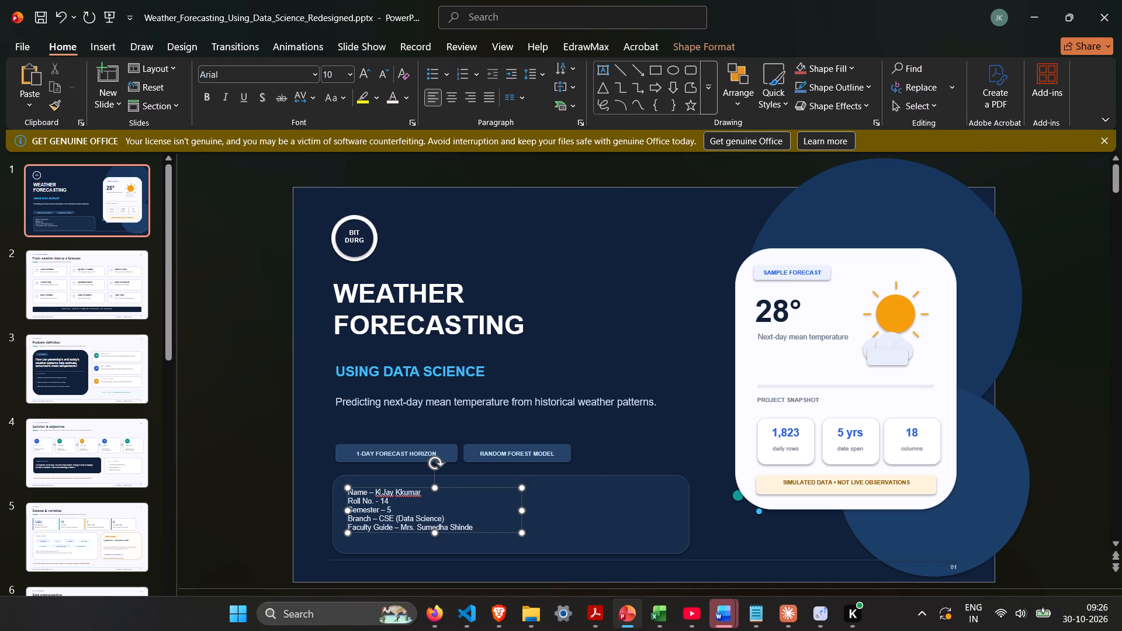
key(space)
key(Right)
key(space)
Remove the extra letter from the presenter's surname in the Name line and deselect the text block.
key(Right)
key(Right)
key(Right)
key(Right)
key(Right)
key(Right)
key(BackSpace)
click(286, 483)
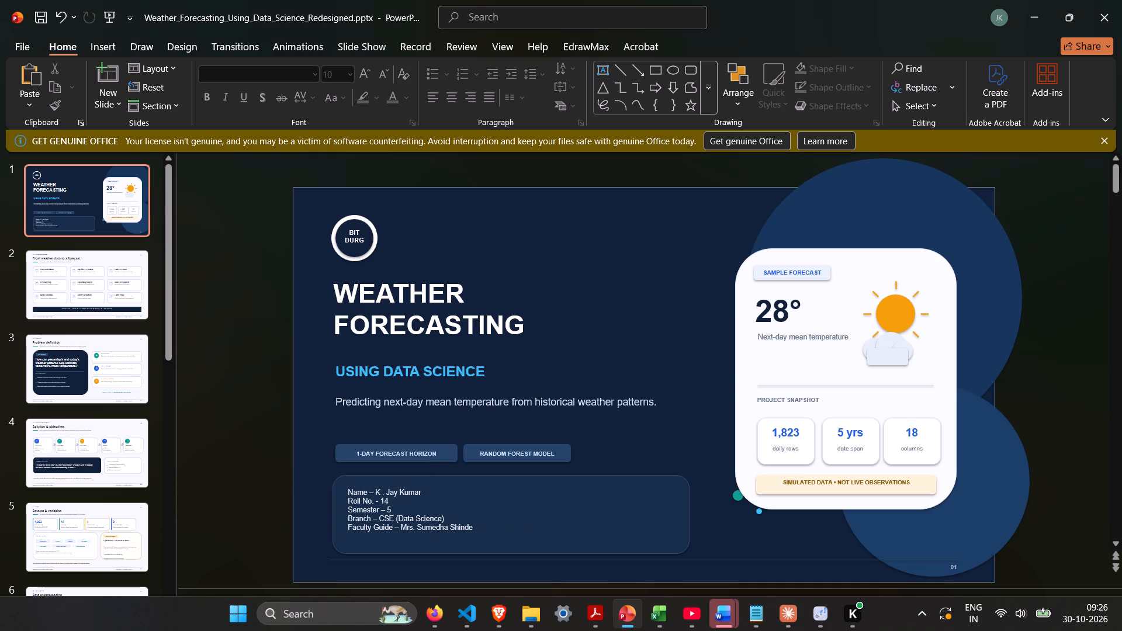
Reduce the presenter card's height slightly by raising its bottom edge away from the footer line.
click(496, 521)
click(532, 555)
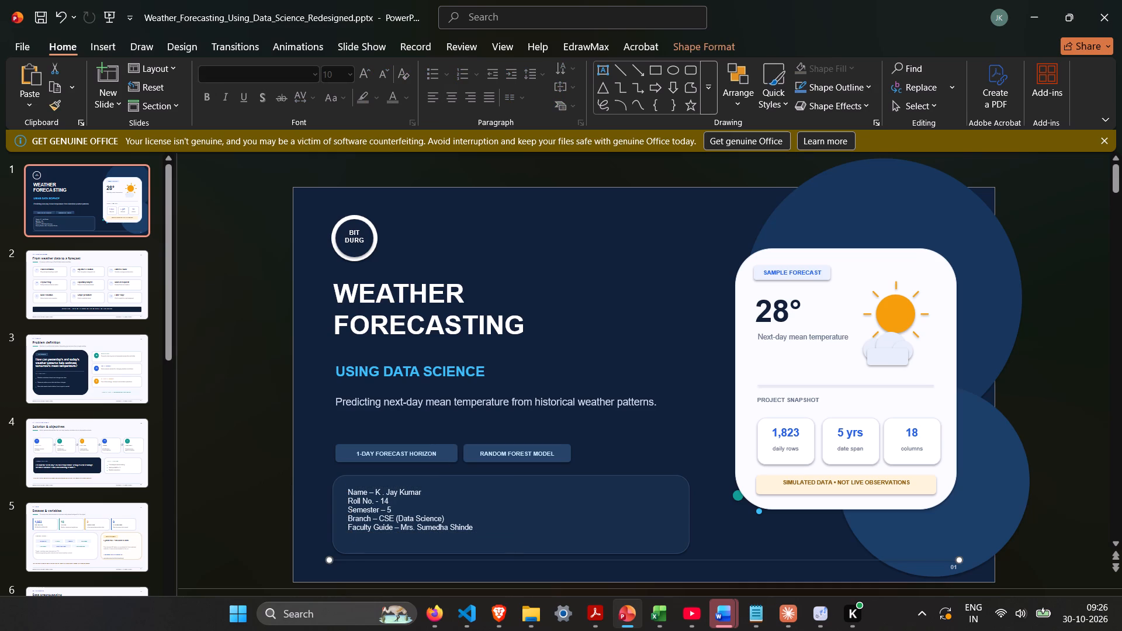
click(532, 540)
drag(510, 553, 510, 547)
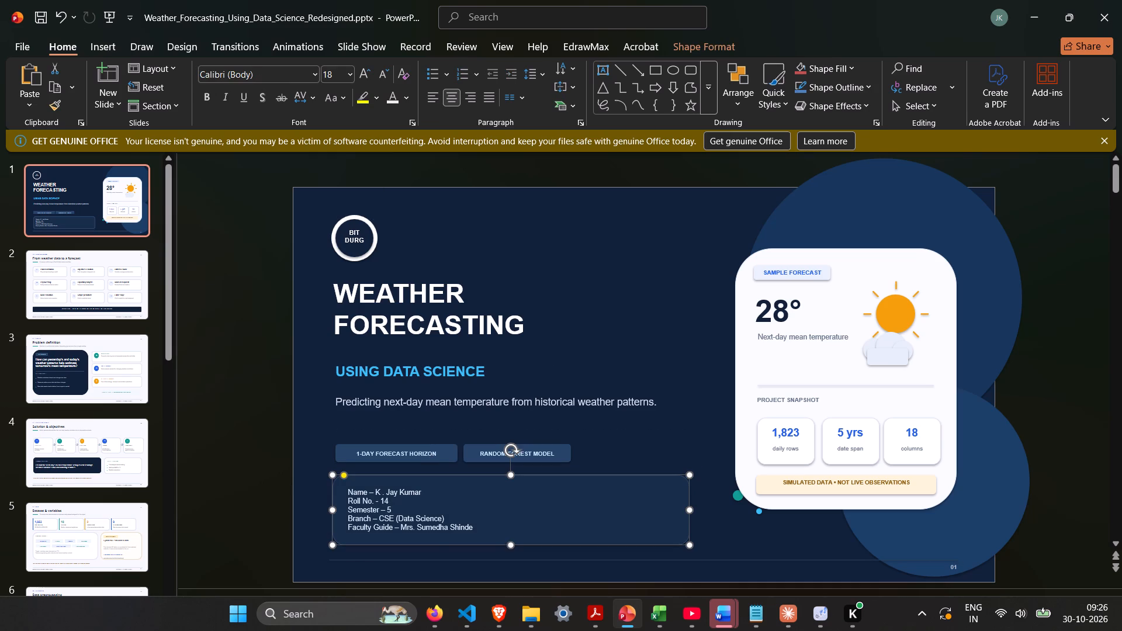
Set all text in the presenter details block to ADLaM Display at 11 pt.
click(504, 524)
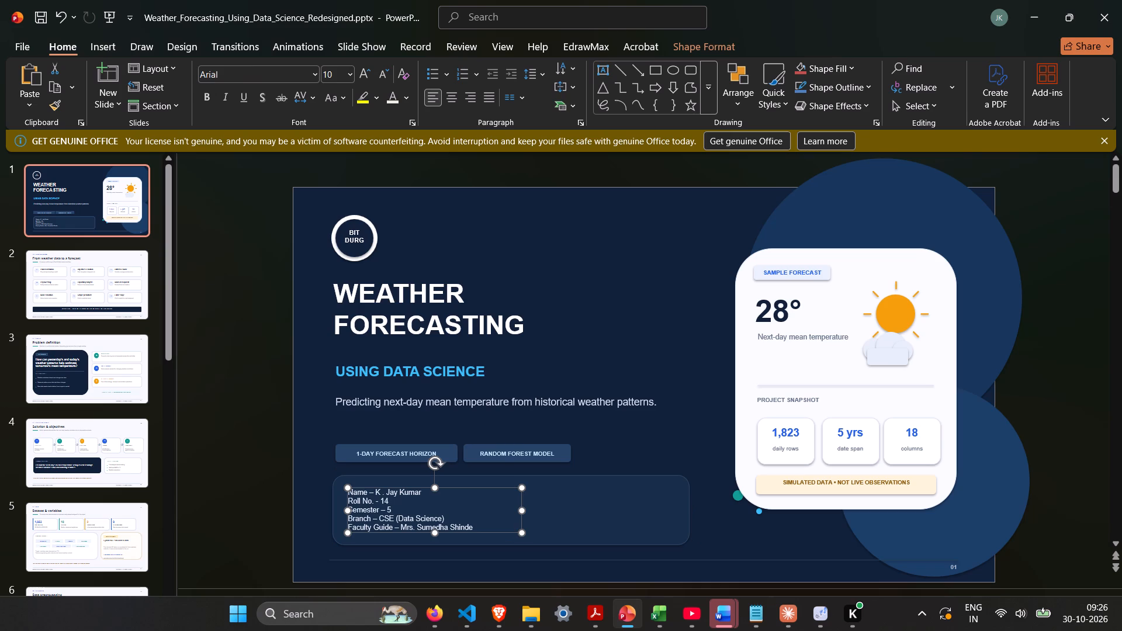
key(ctrl+a)
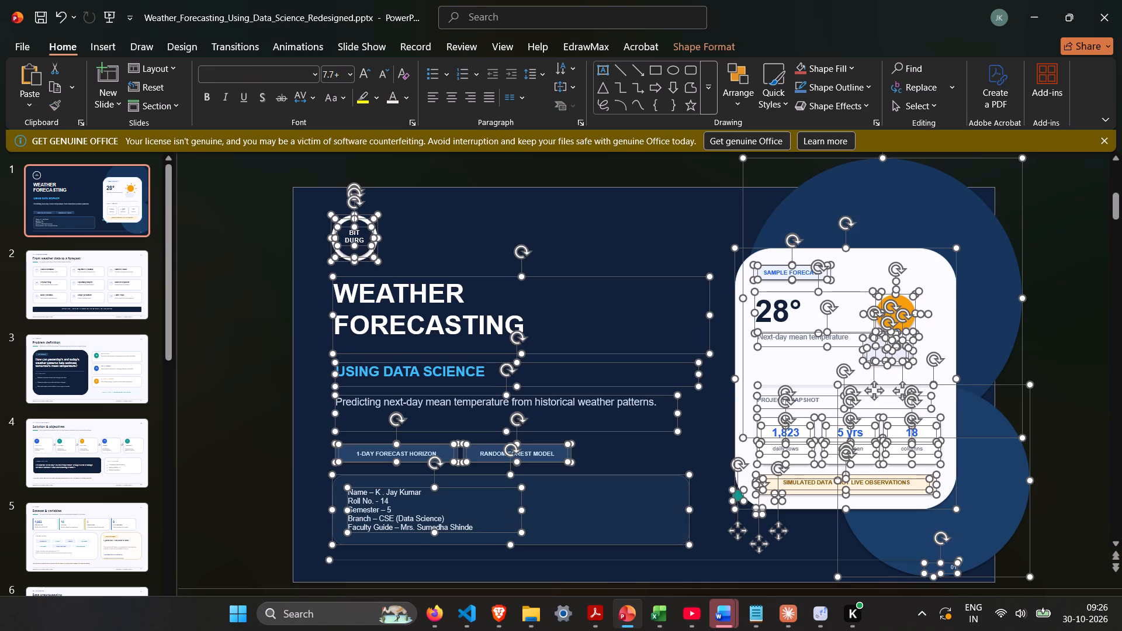
click(243, 521)
click(427, 512)
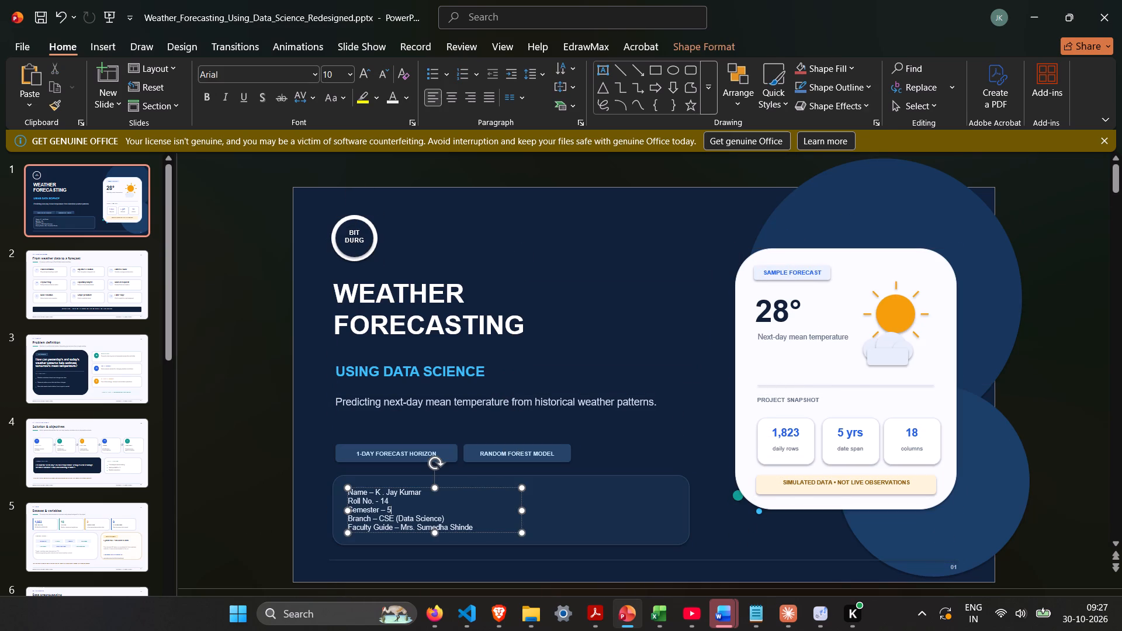
key(ctrl+a)
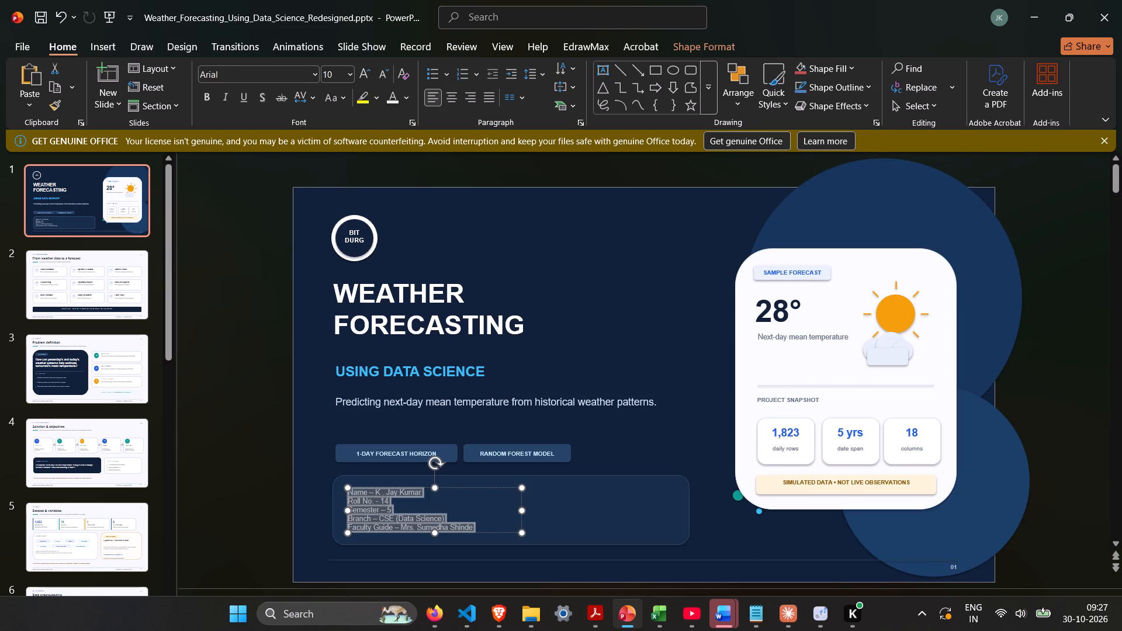
click(317, 75)
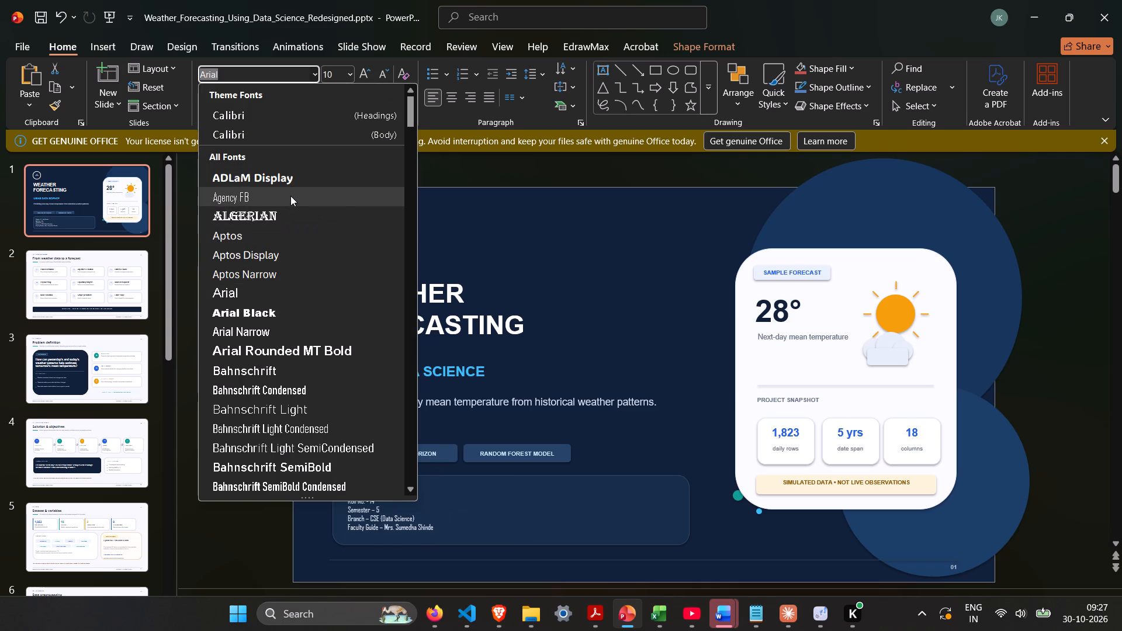
click(297, 182)
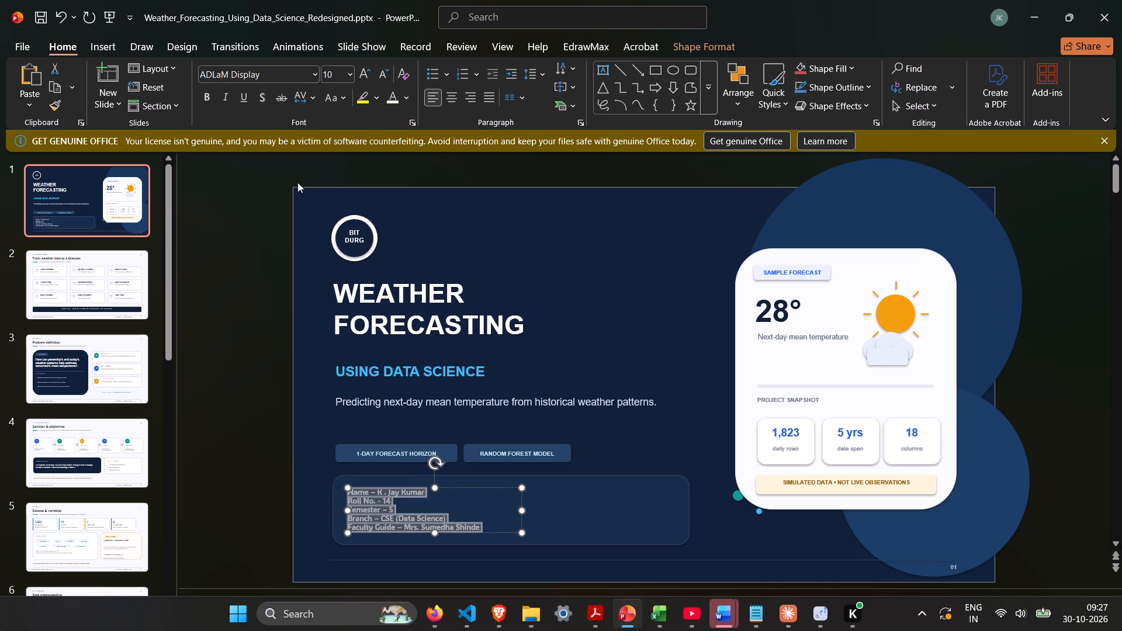
click(364, 76)
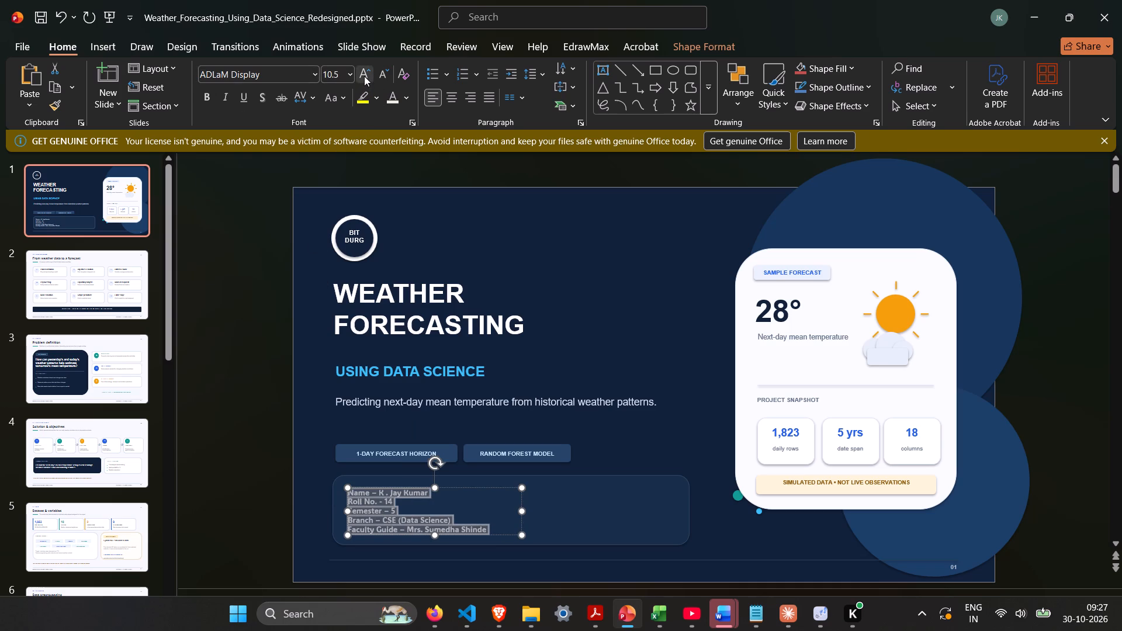
click(364, 76)
click(284, 338)
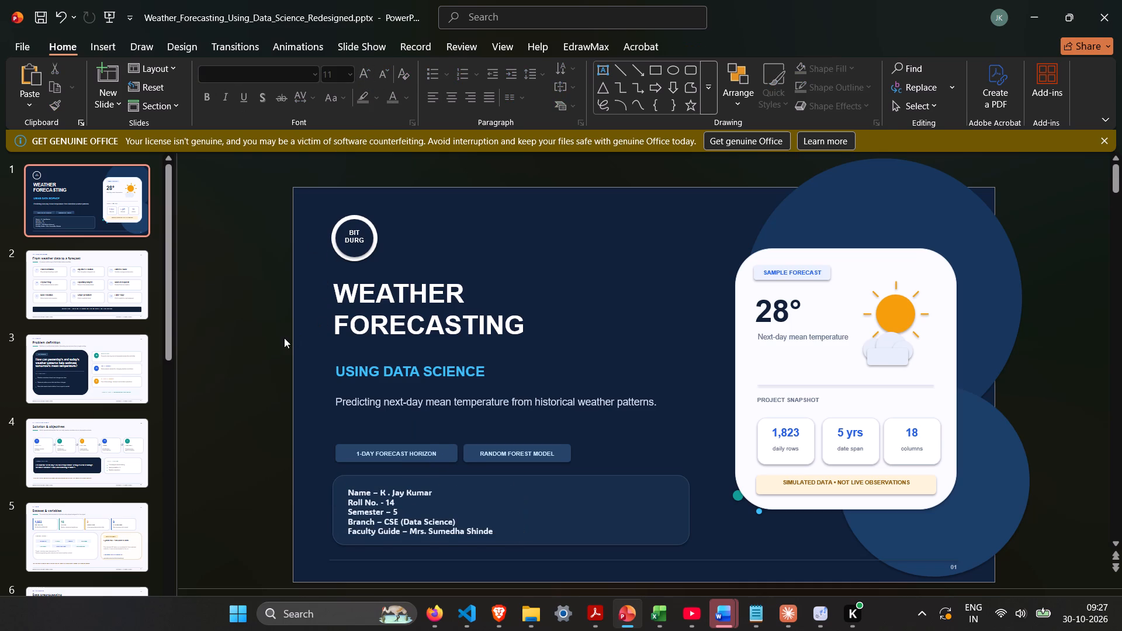
Move the presenter details text block slightly upward inside the card.
click(449, 508)
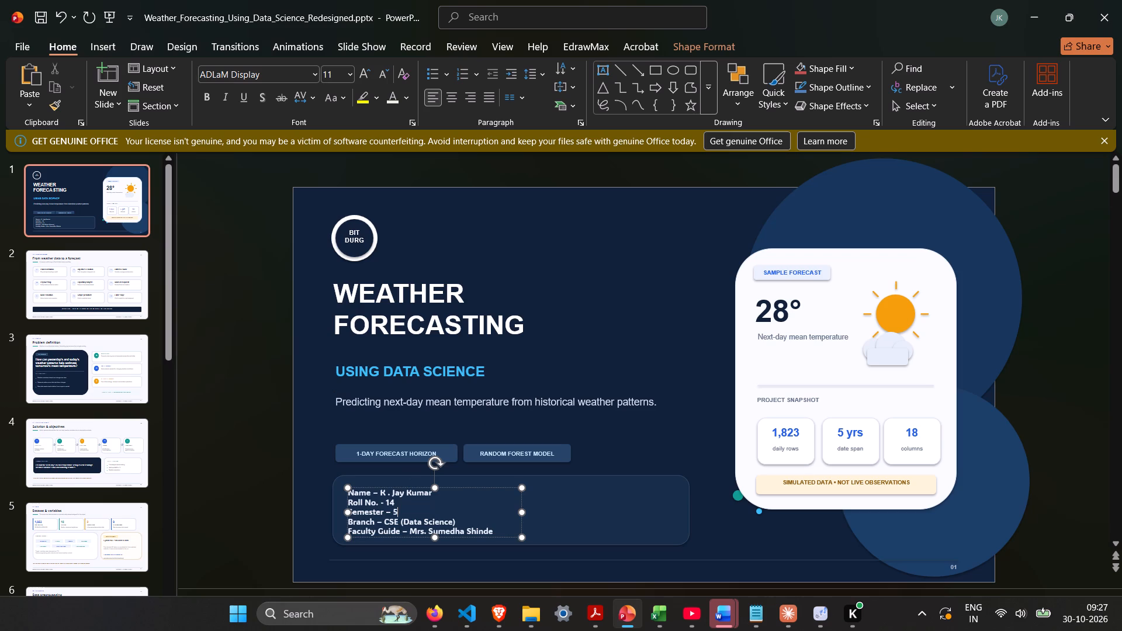
click(442, 537)
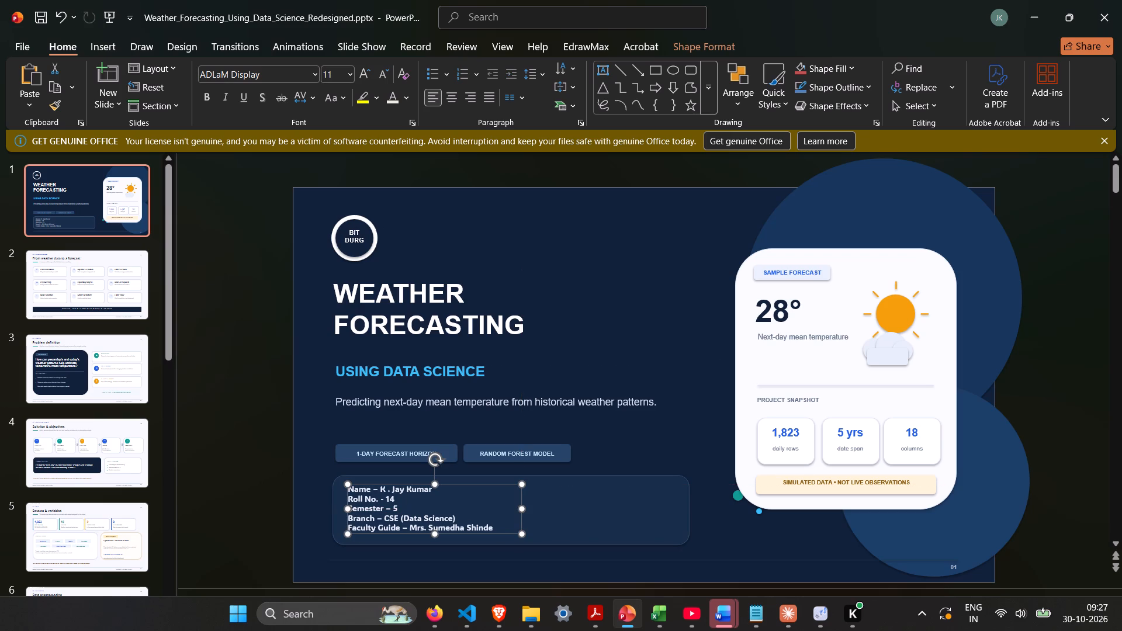
click(281, 480)
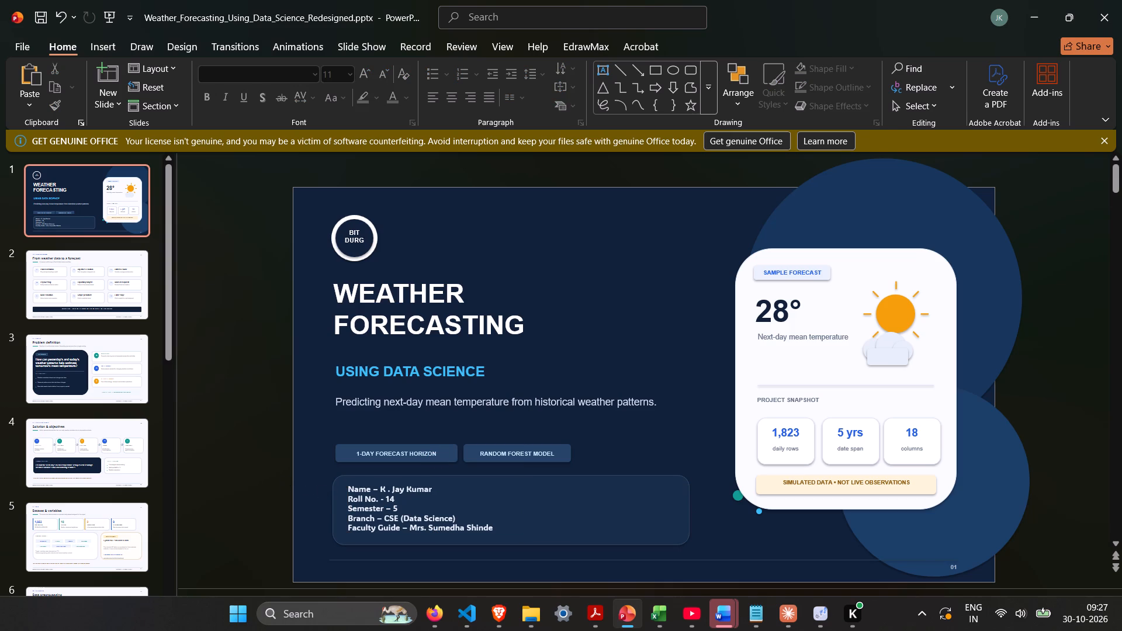
Increase the font size of all the presenter details text to 12 pt.
click(480, 513)
click(479, 514)
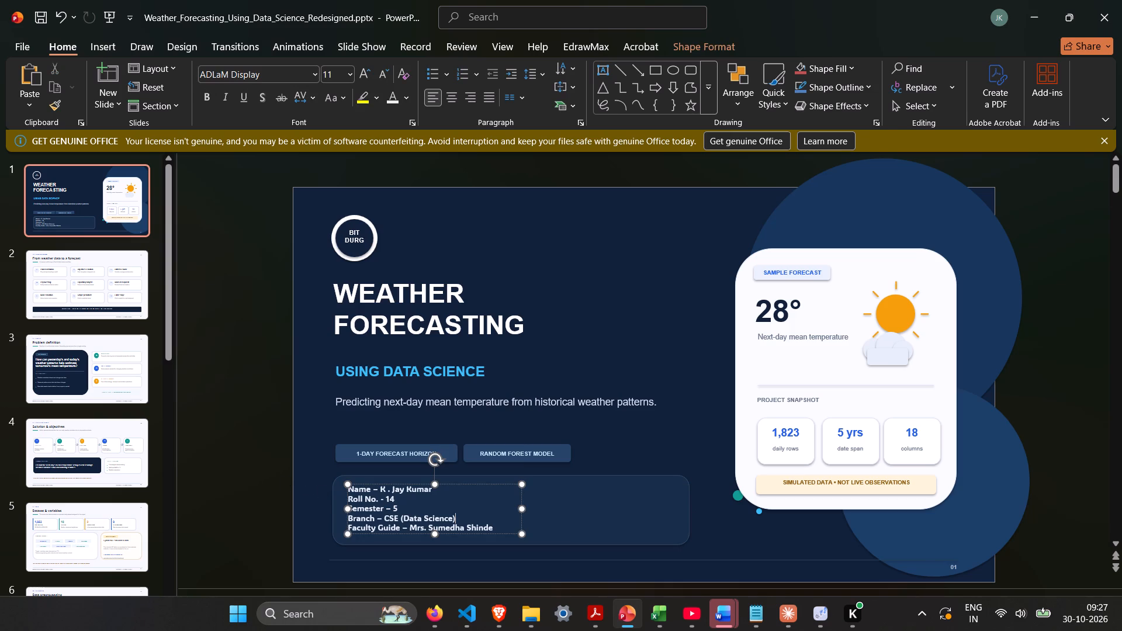
key(ctrl+a)
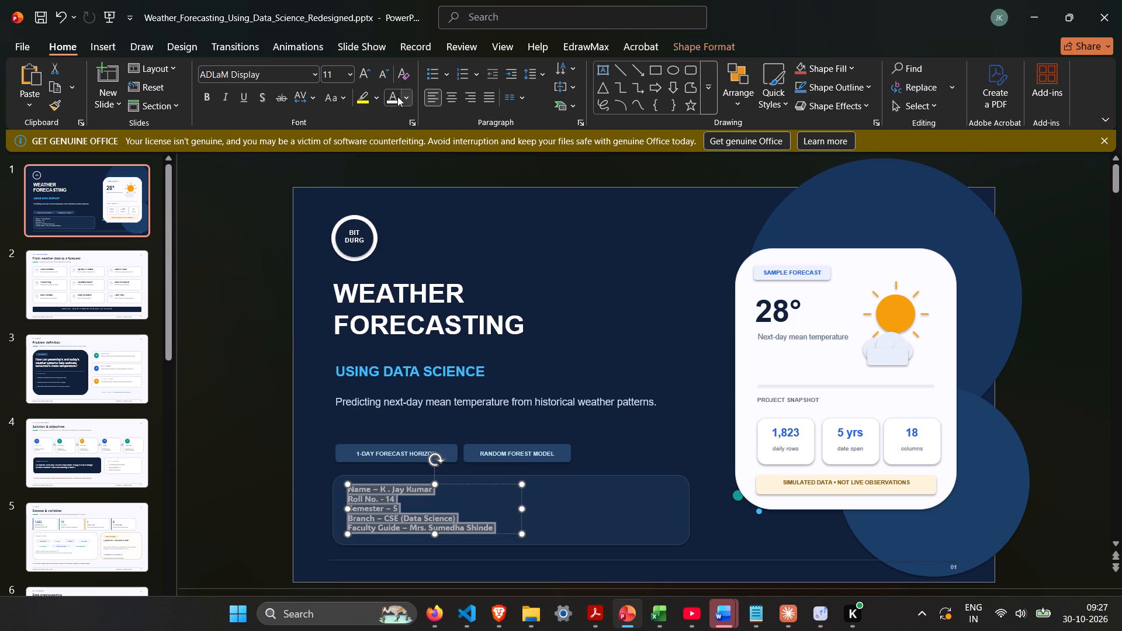
click(368, 73)
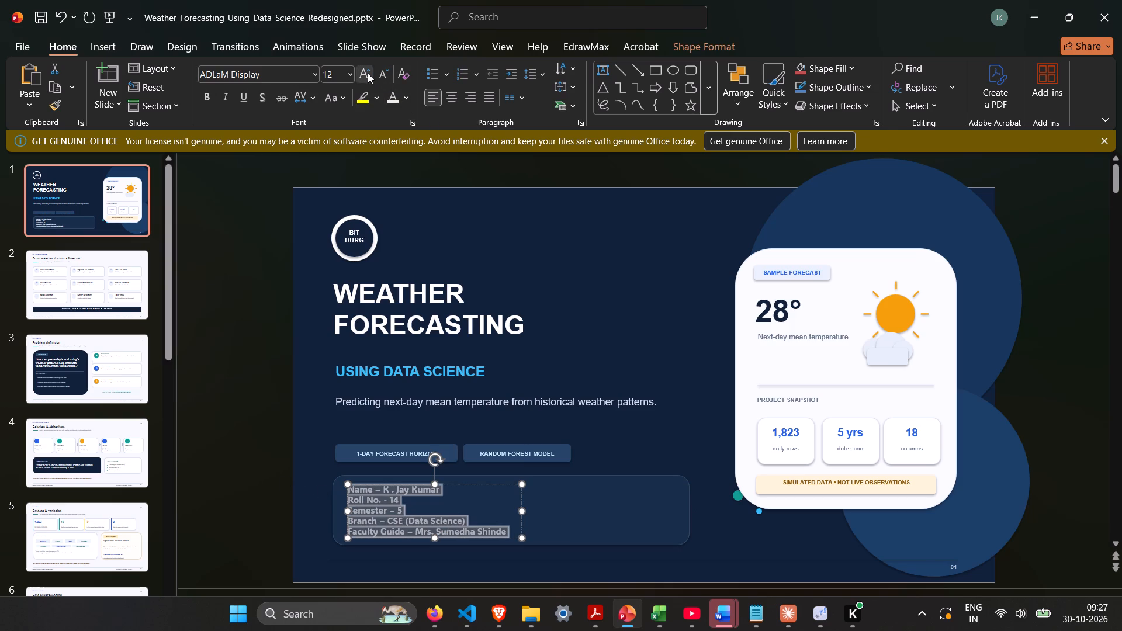
click(264, 318)
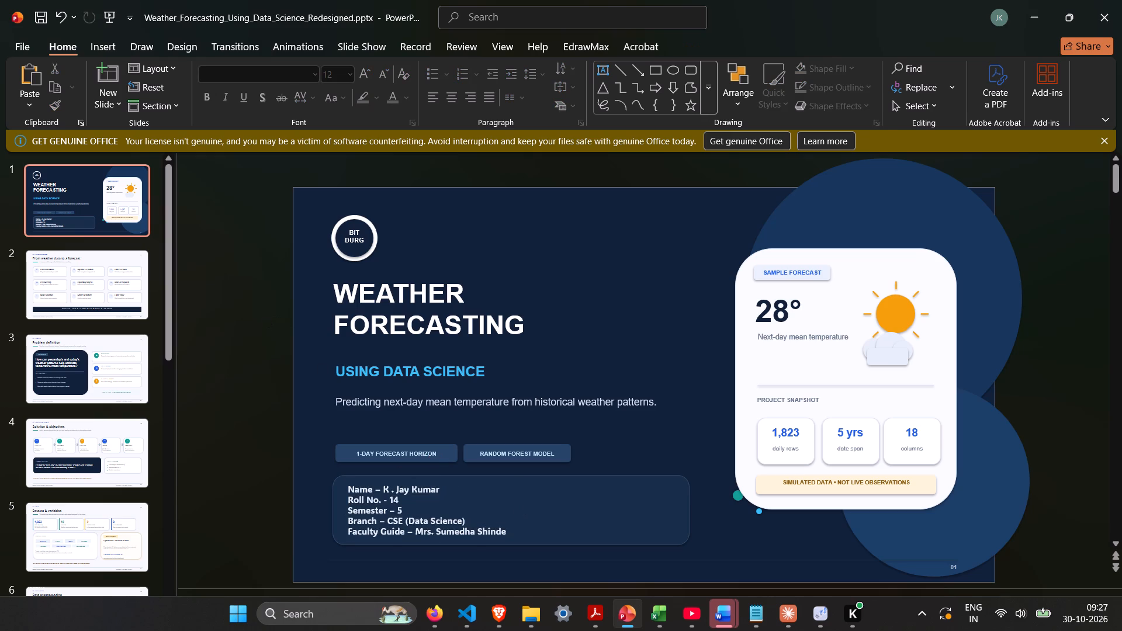
Fine-tune the positions of the card and the presenter details block, shifting the text slightly up and toward the card's left edge.
click(432, 507)
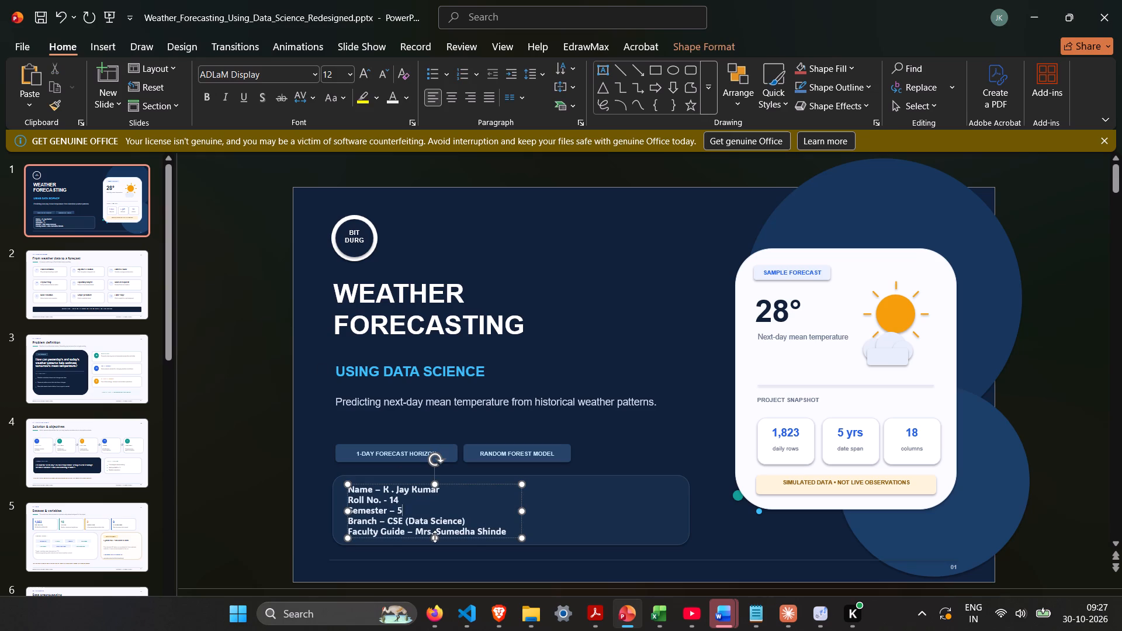
click(435, 536)
click(444, 543)
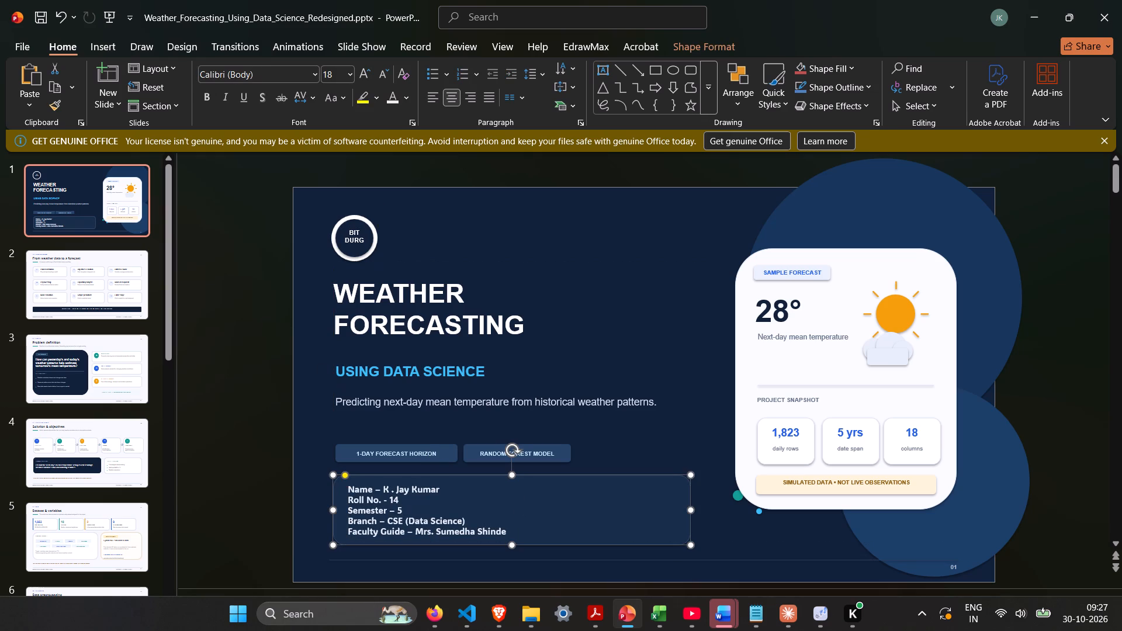
click(468, 508)
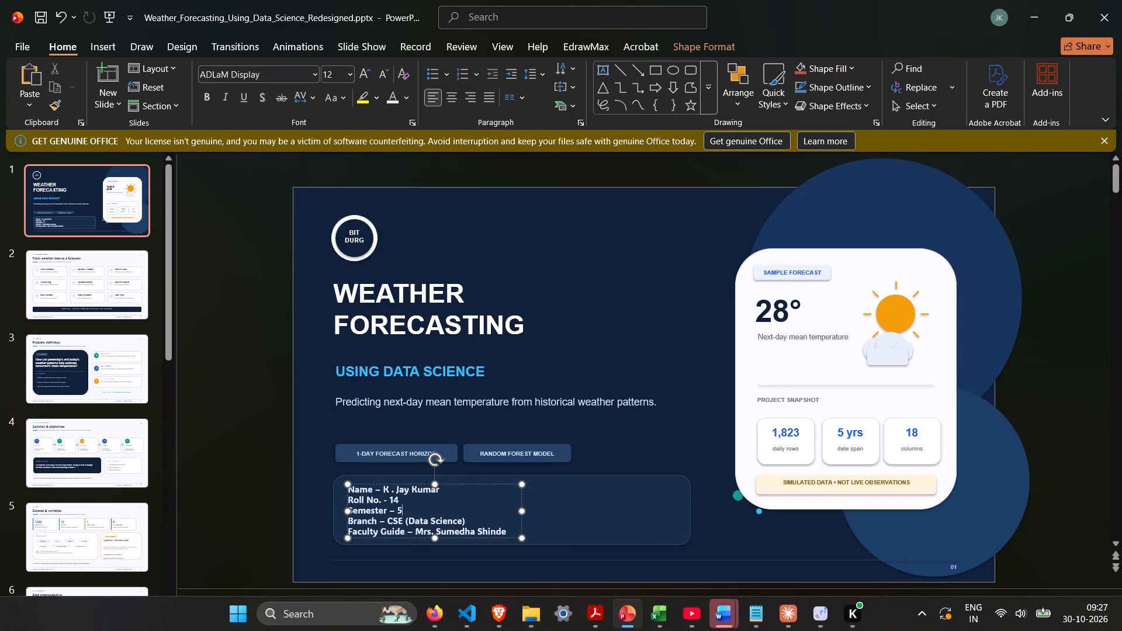
click(444, 536)
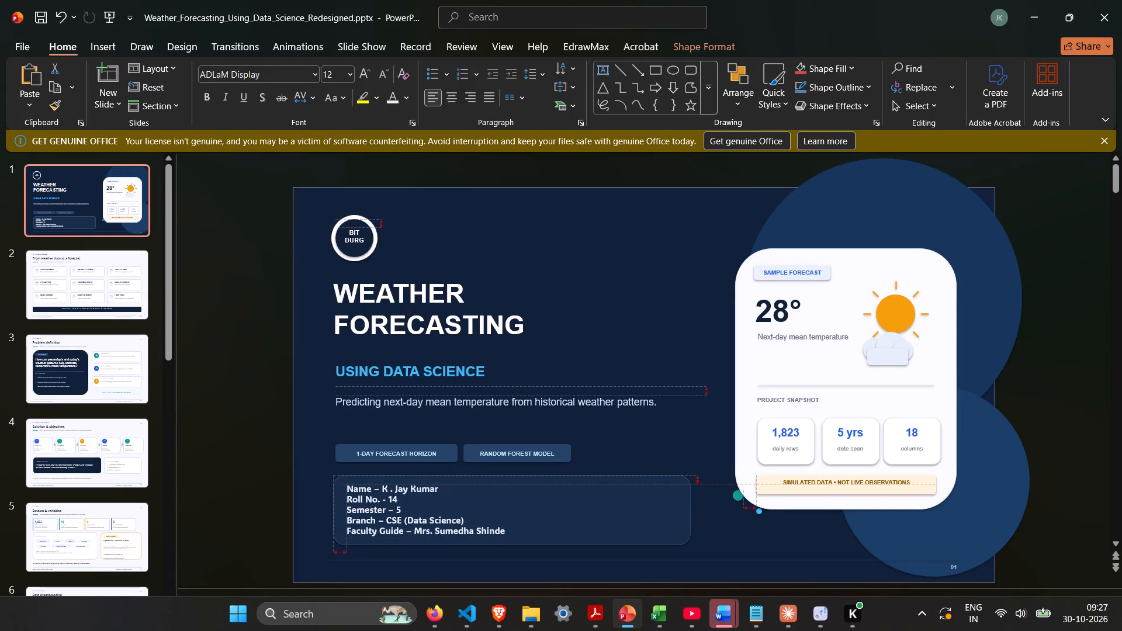
click(282, 488)
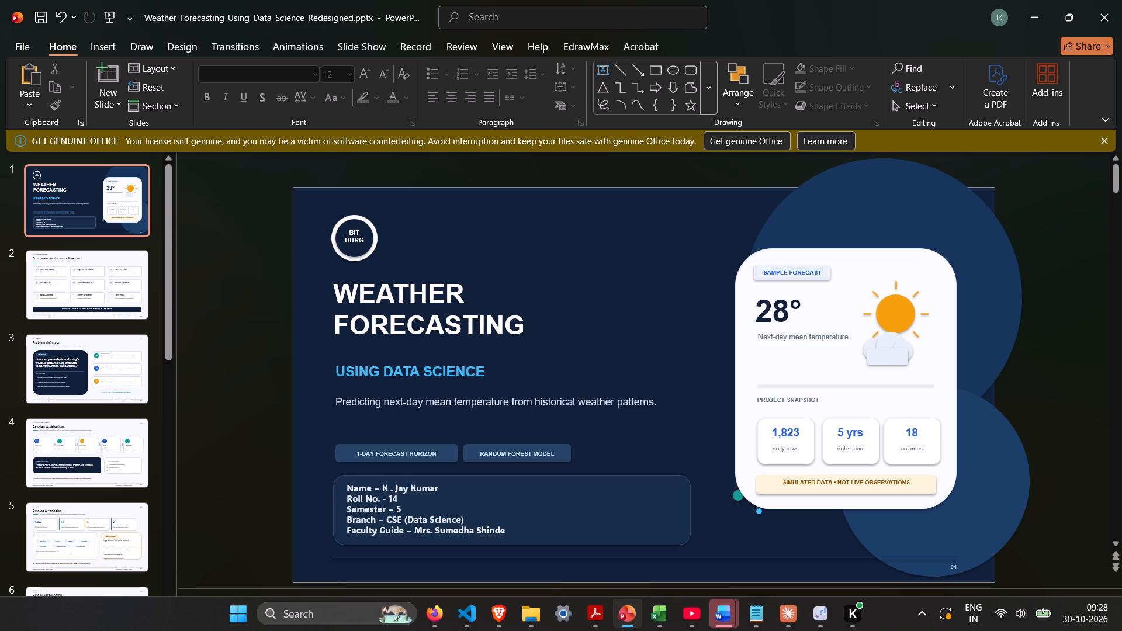
Delete the whole BIT DURG badge above the title: its label, the ring and the white circle behind it.
click(356, 240)
key(Delete)
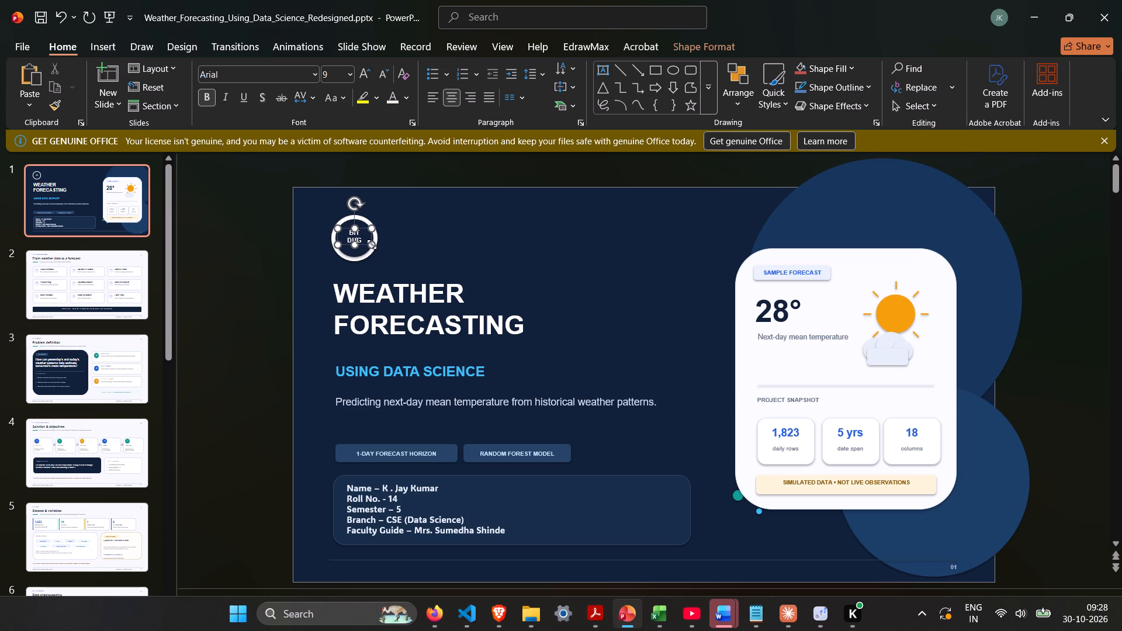
click(366, 245)
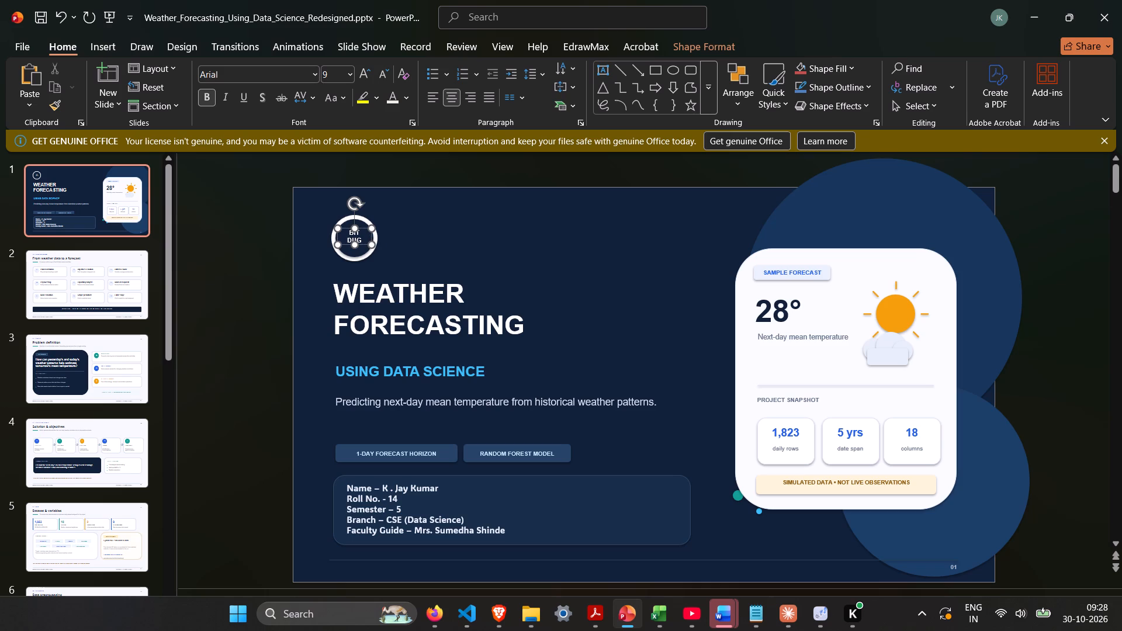
key(Delete)
click(366, 245)
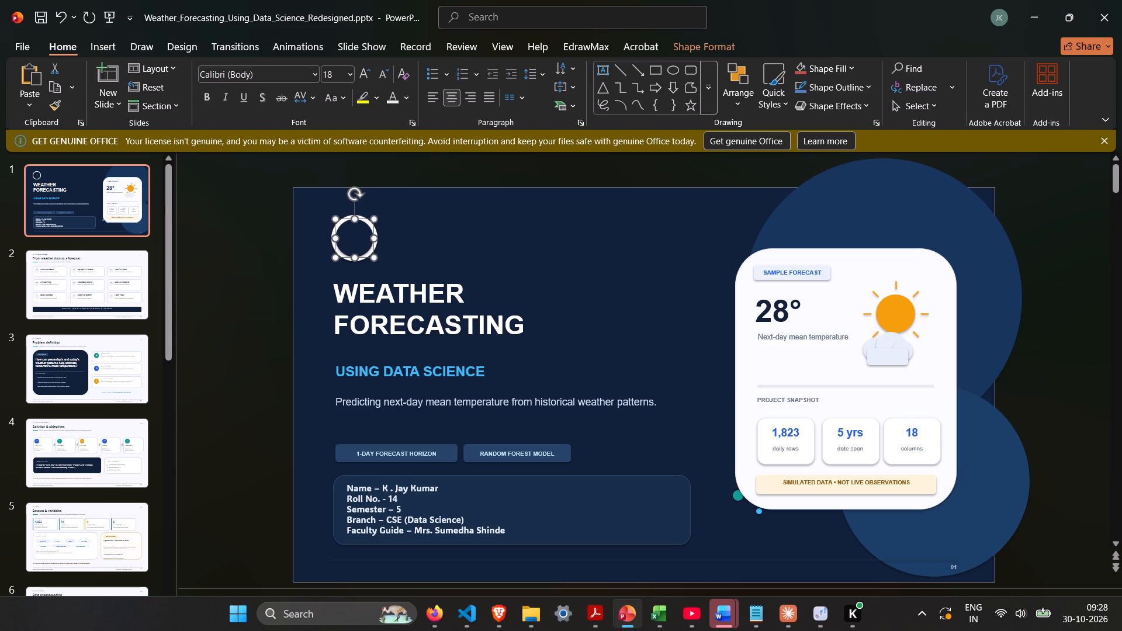
key(Delete)
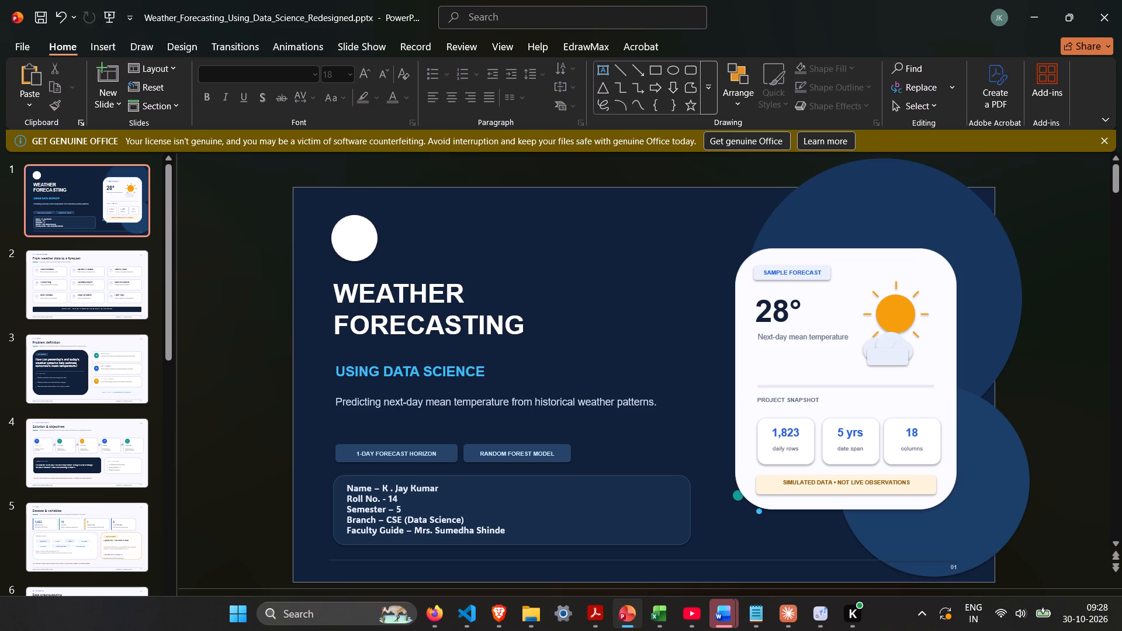
click(363, 244)
key(Delete)
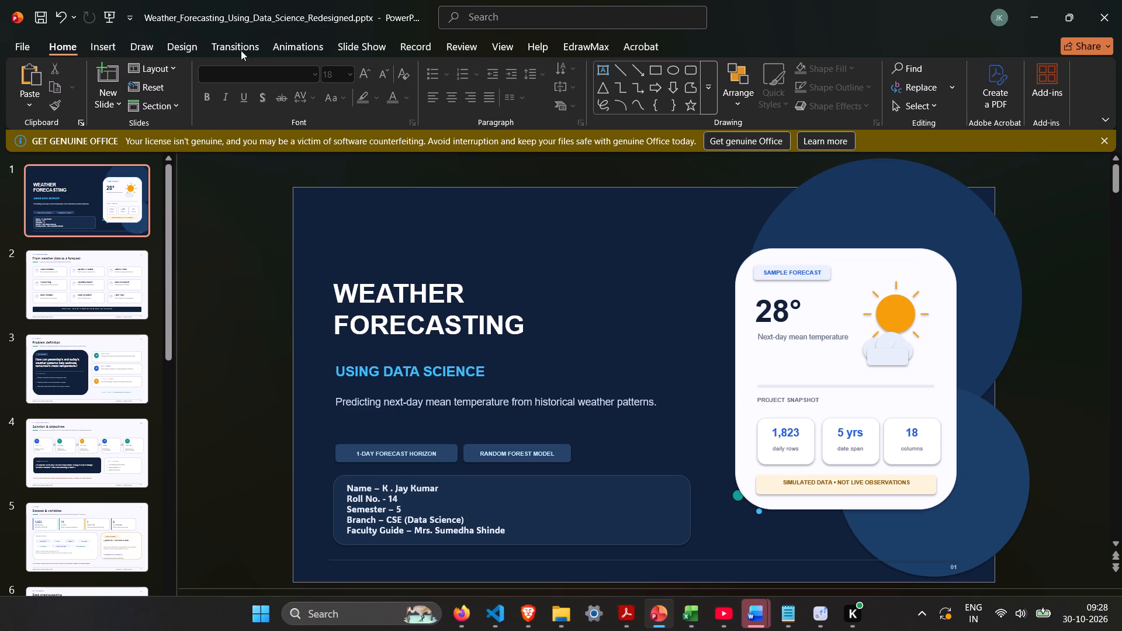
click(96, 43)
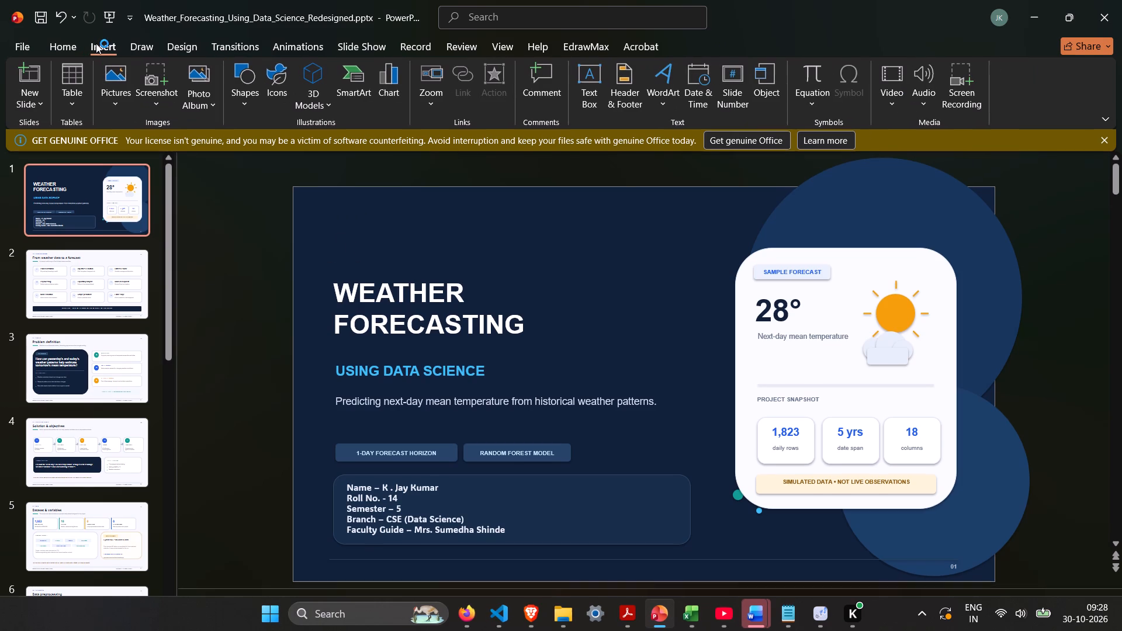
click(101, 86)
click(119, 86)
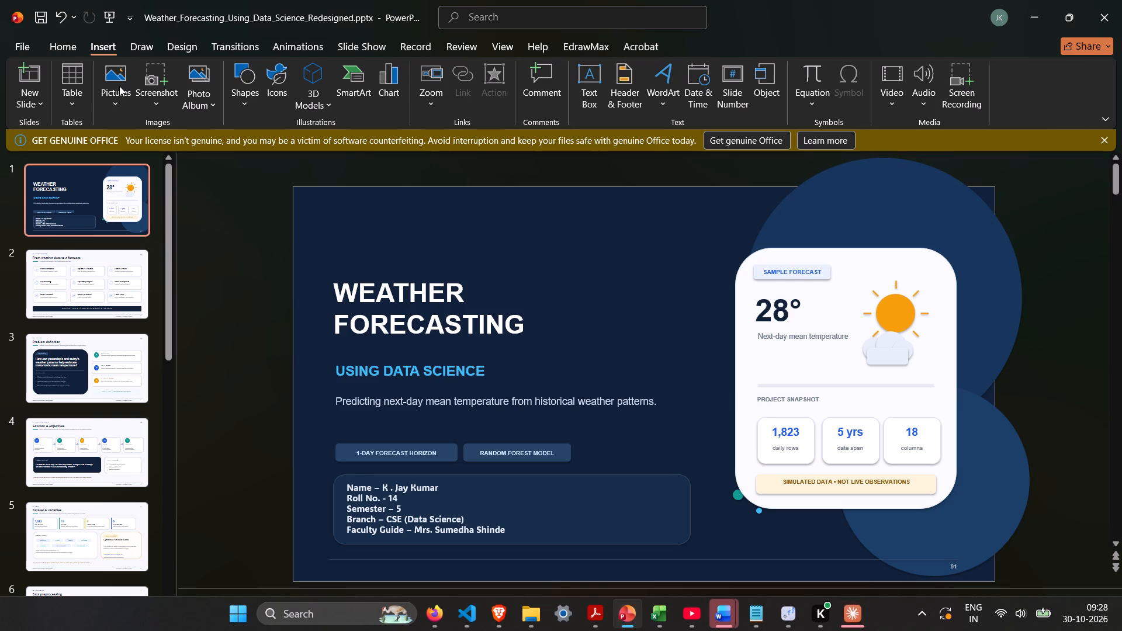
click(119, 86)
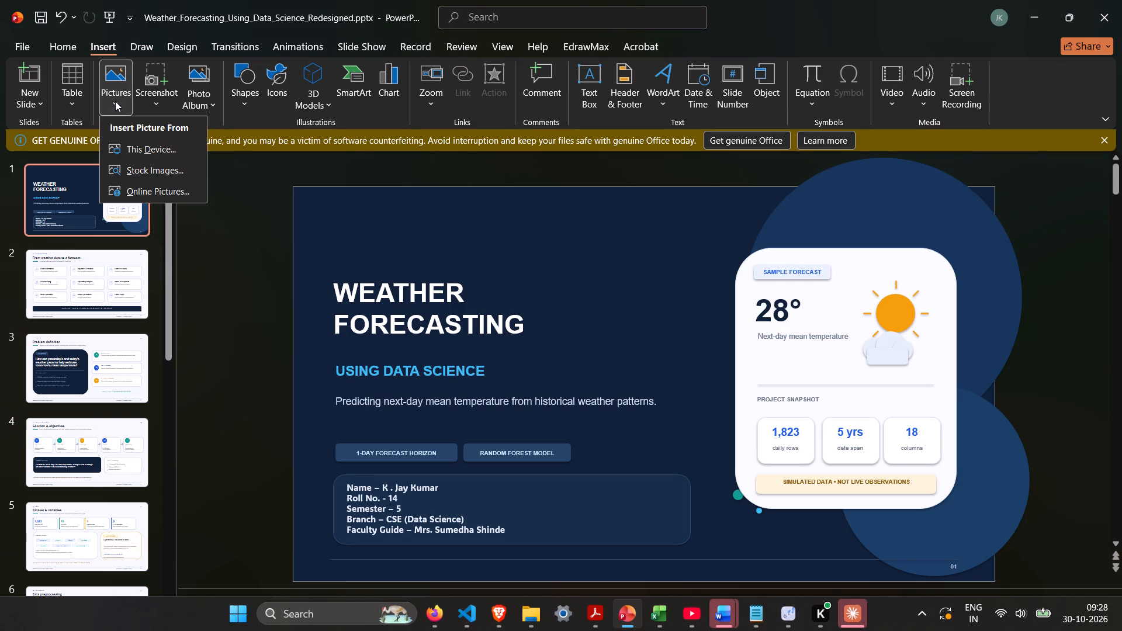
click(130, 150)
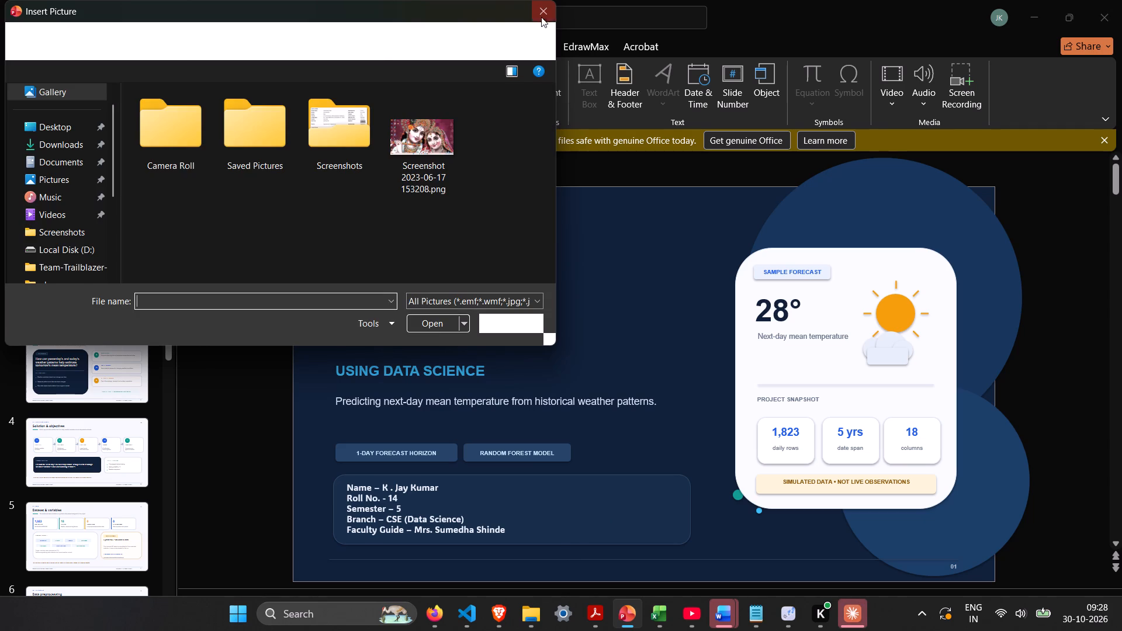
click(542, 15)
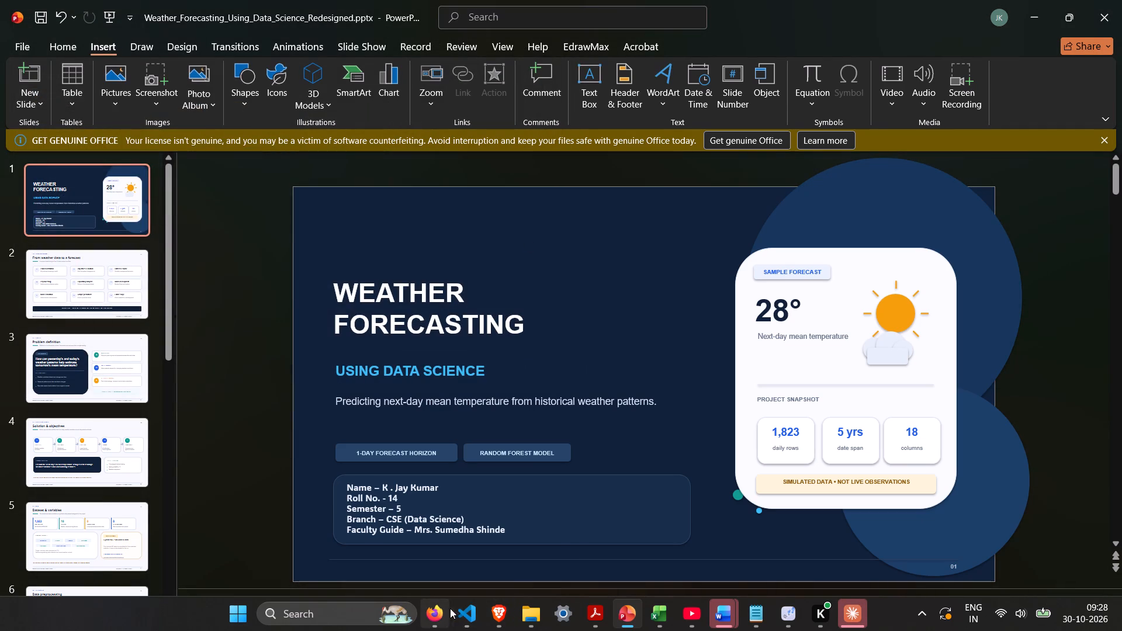
Copy the Bhilai Institute of Technology logo image from the Brave browser and paste it onto the PowerPoint title slide.
click(494, 610)
click(906, 0)
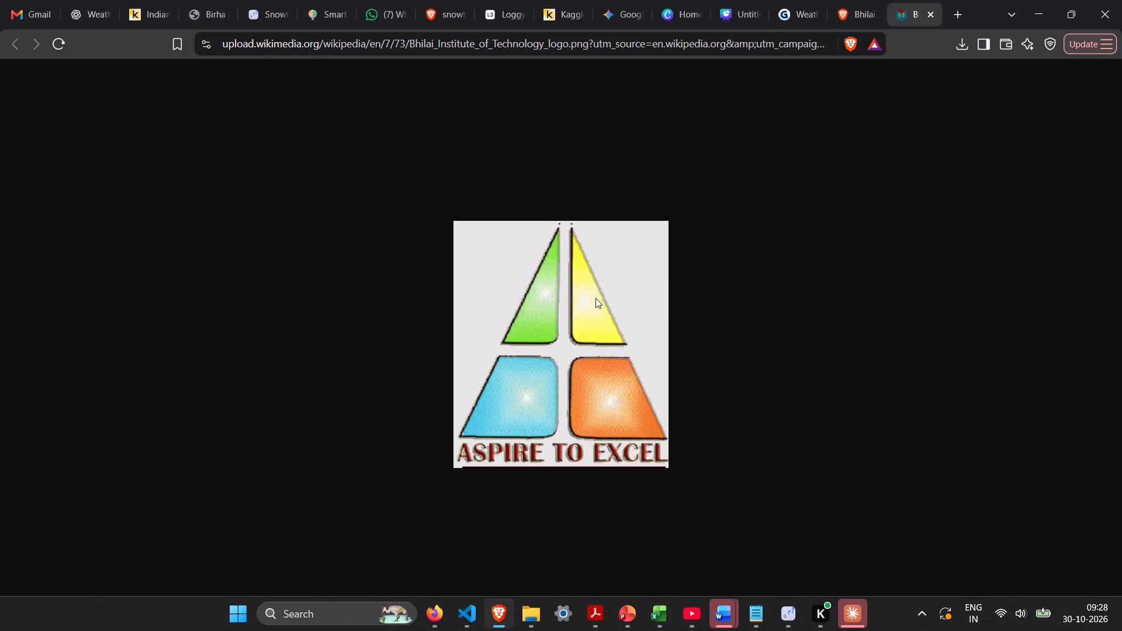
right_click(595, 298)
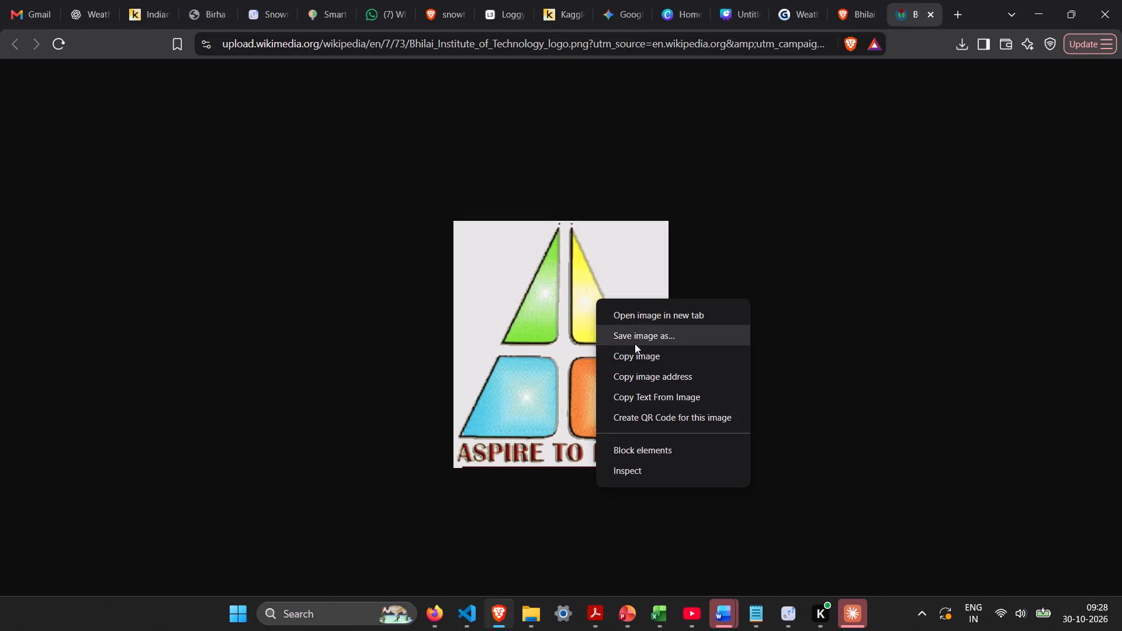
click(633, 345)
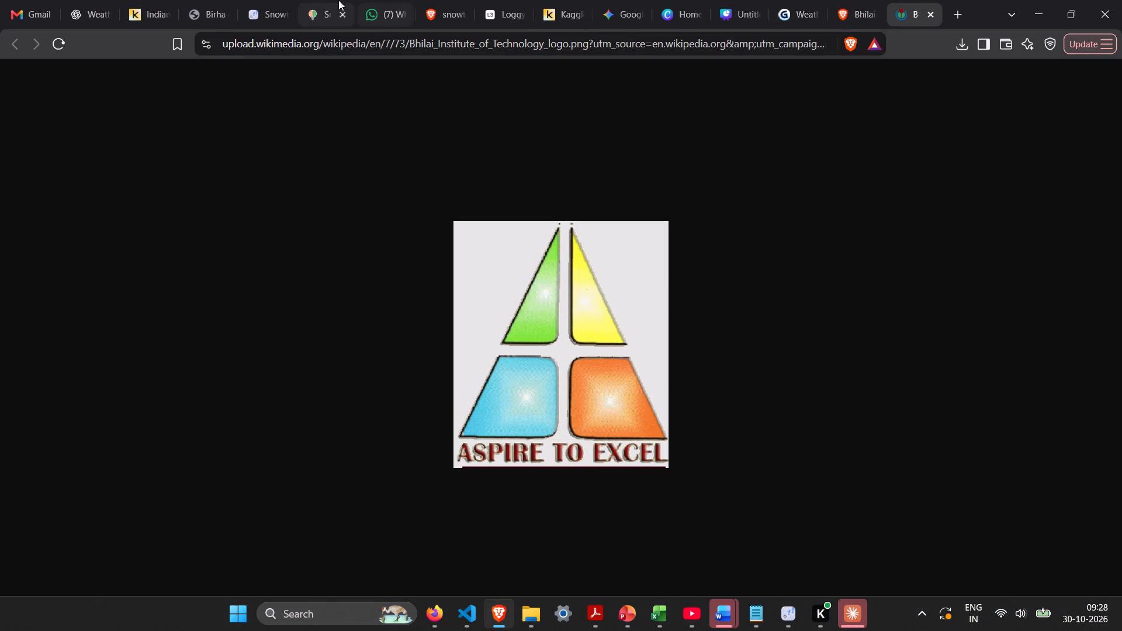
click(623, 611)
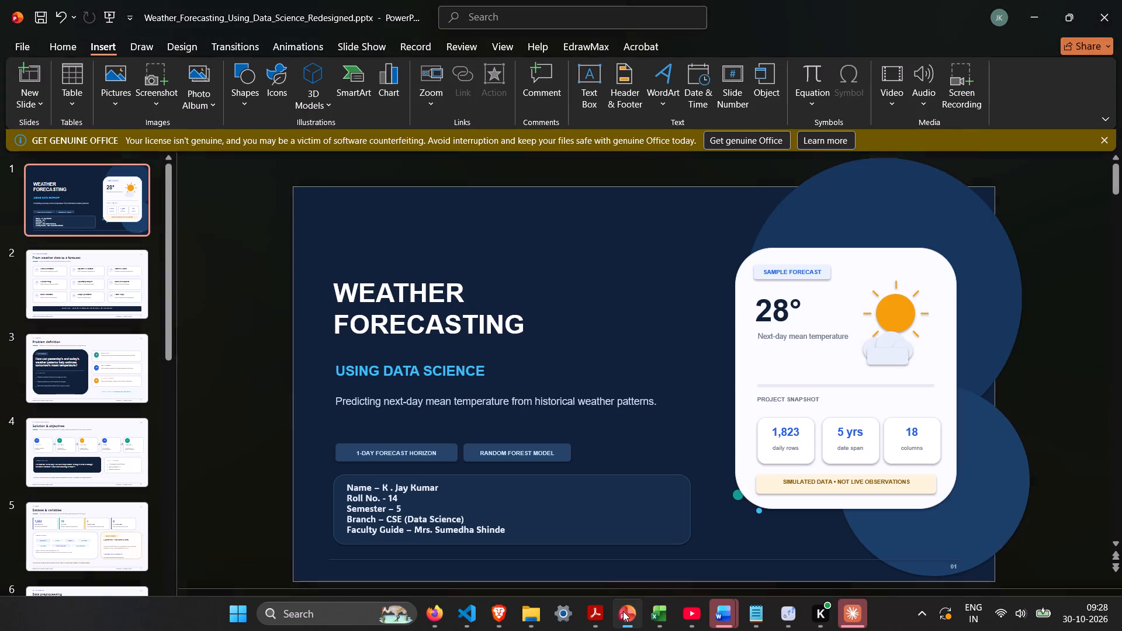
click(385, 262)
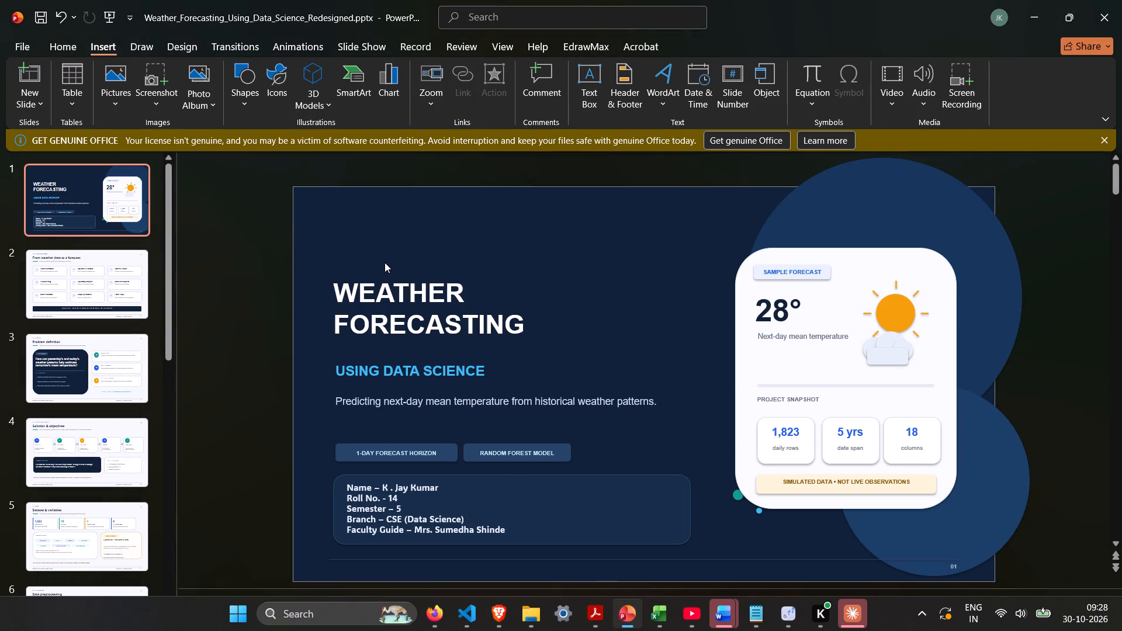
click(368, 226)
double_click(361, 222)
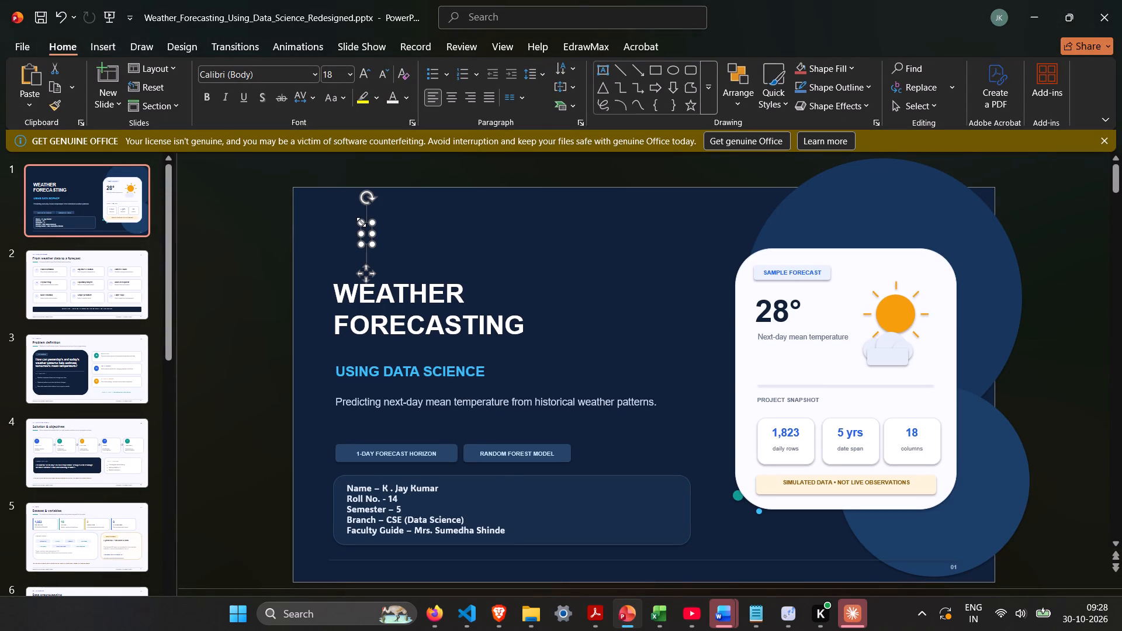
key(ctrl+v)
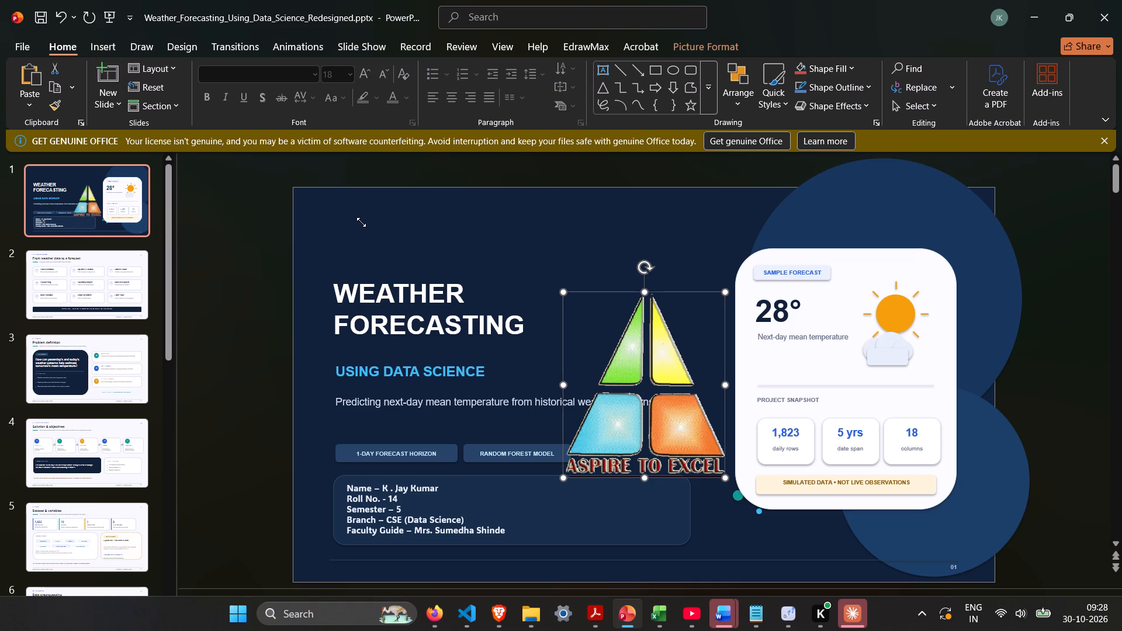
Shrink the pasted logo to a small badge and place it above the WEATHER FORECASTING title.
drag(673, 367, 455, 261)
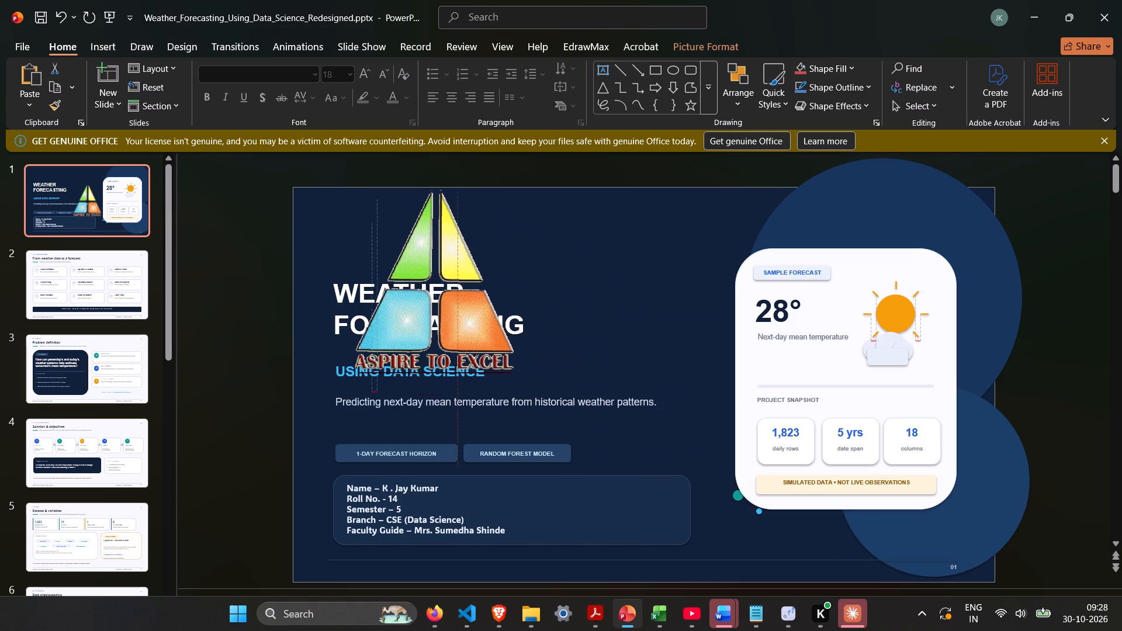
drag(455, 261, 410, 252)
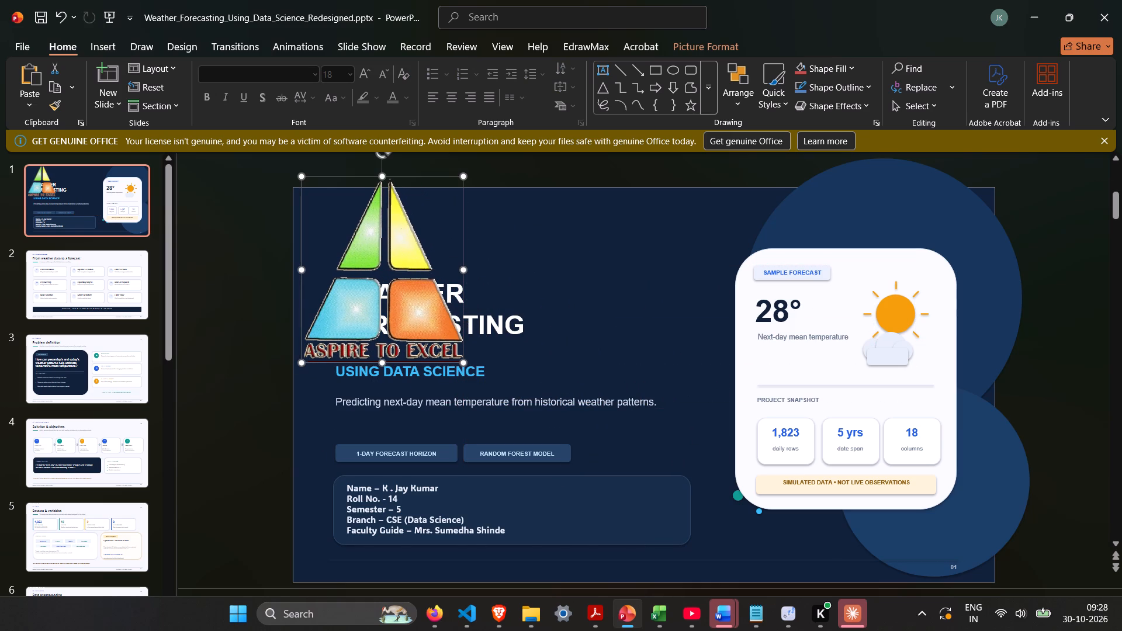
drag(463, 362, 383, 260)
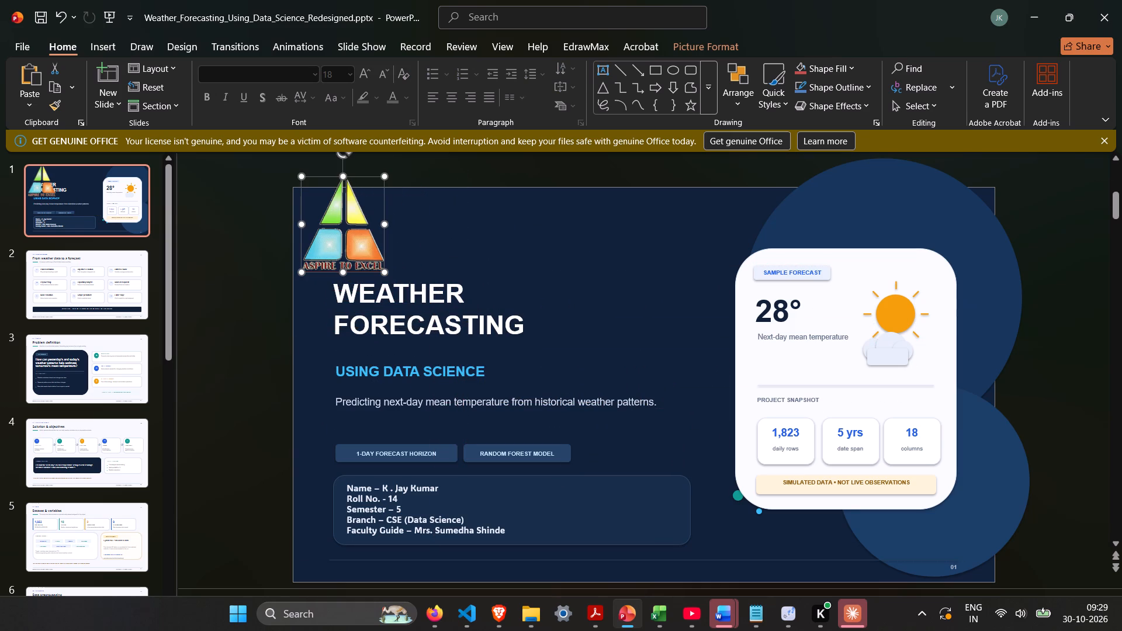
drag(352, 229, 369, 245)
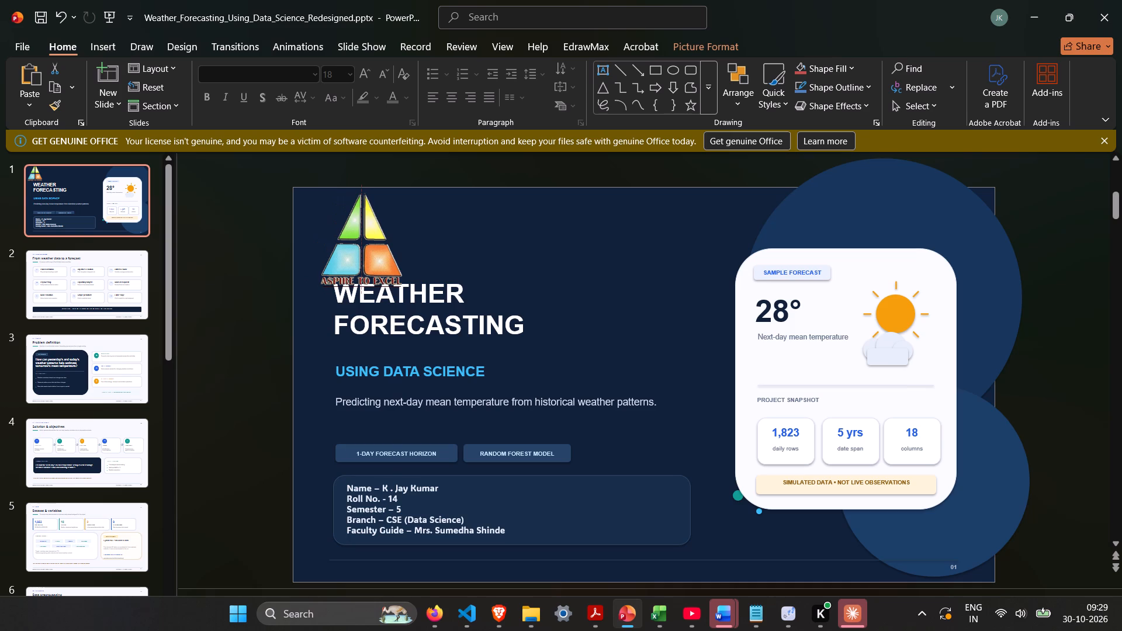
drag(369, 245, 381, 254)
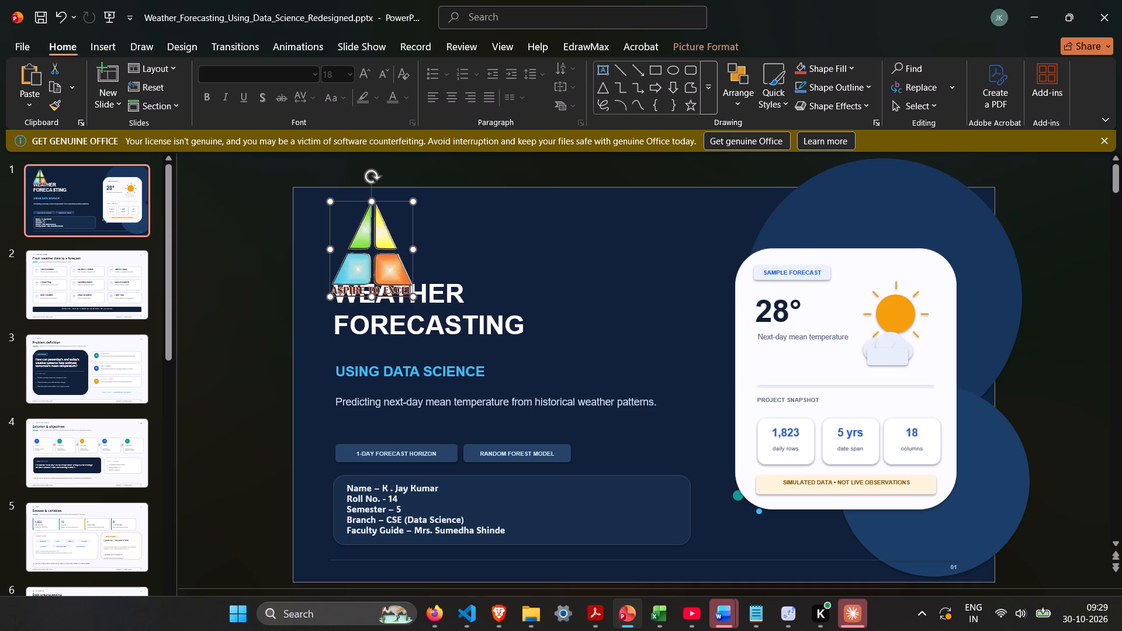
drag(414, 297, 402, 279)
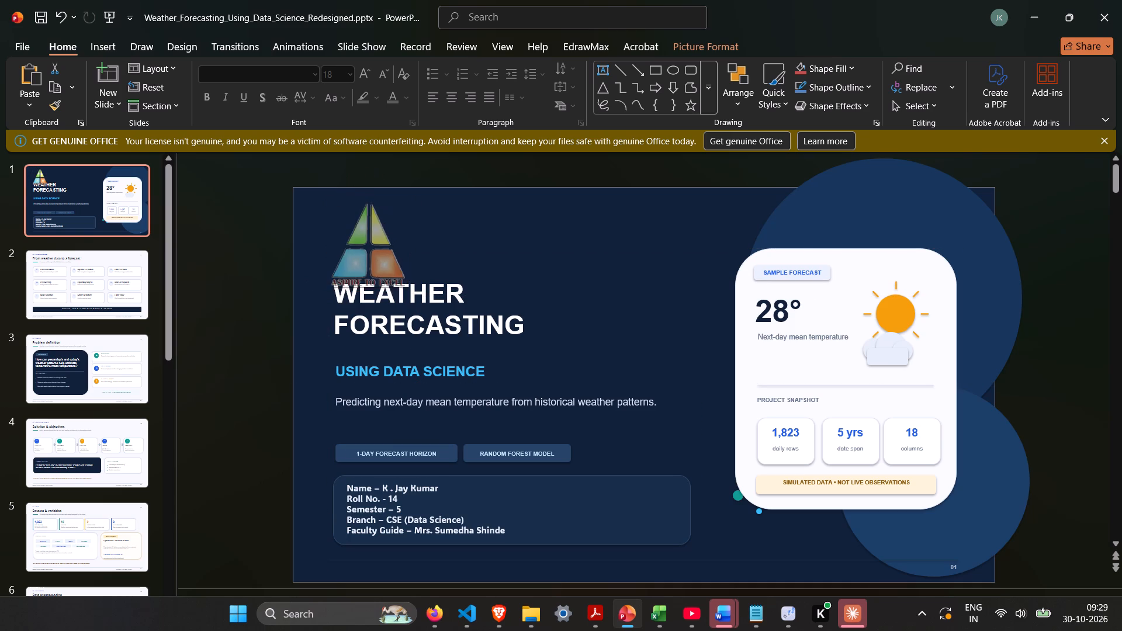
drag(402, 279, 387, 259)
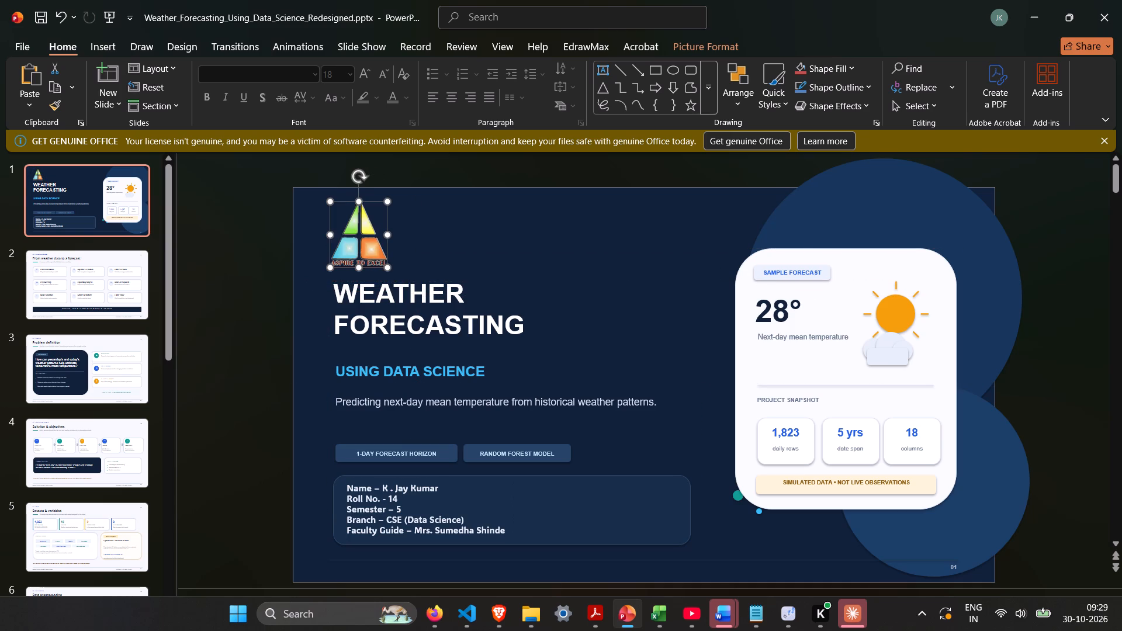
drag(361, 266, 361, 254)
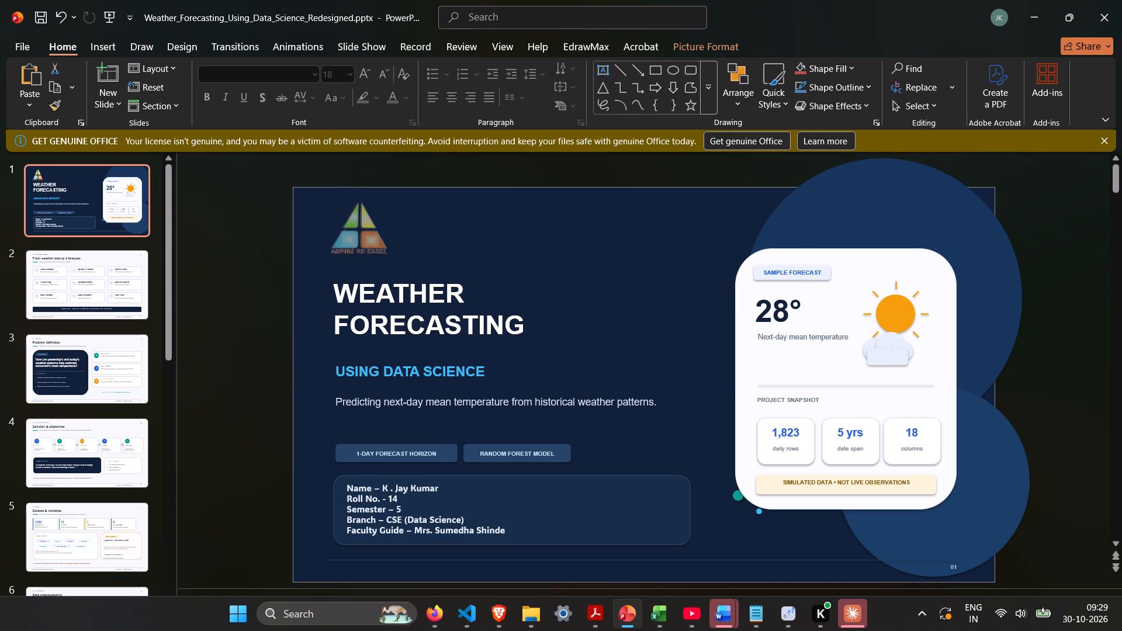
drag(361, 254, 361, 258)
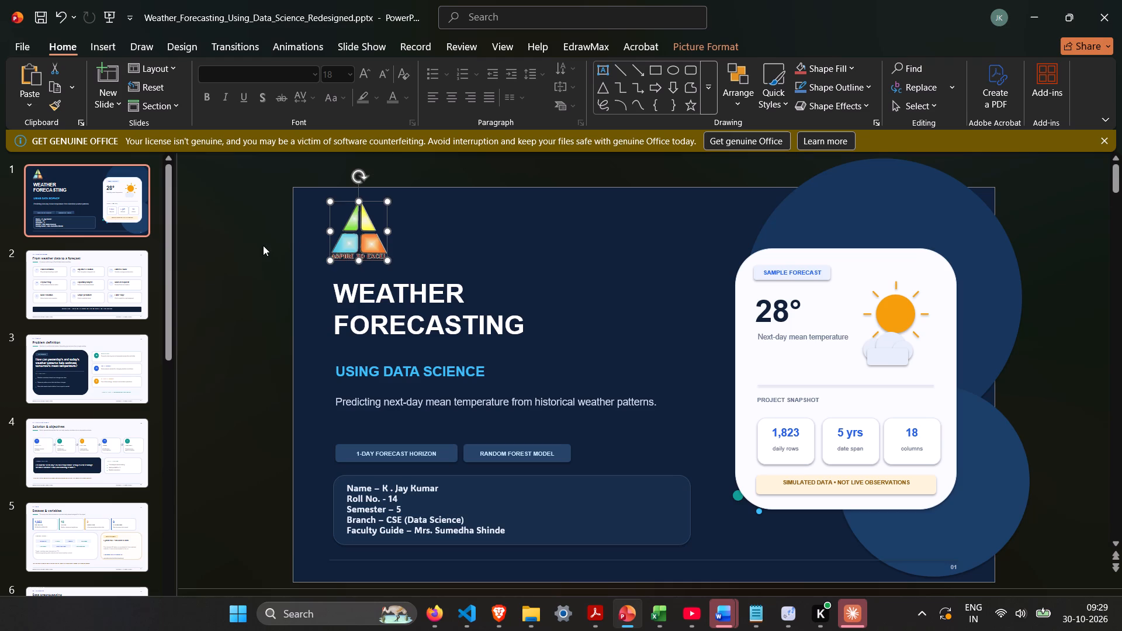
Nudge the logo sideways to line it up with the title's left edge.
click(263, 245)
click(354, 234)
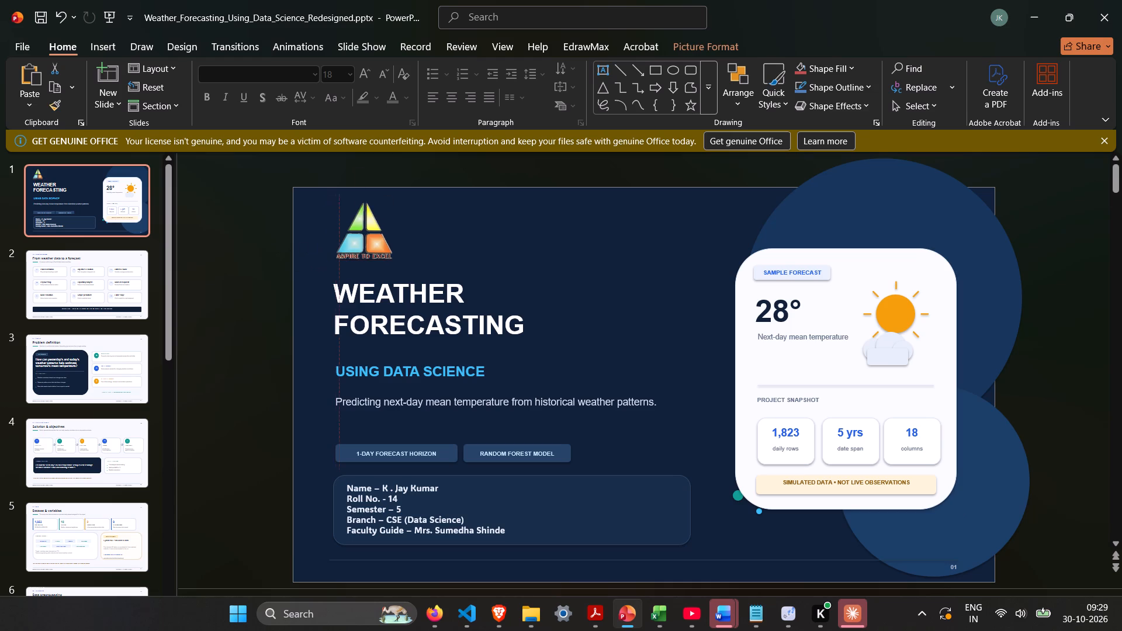
click(232, 250)
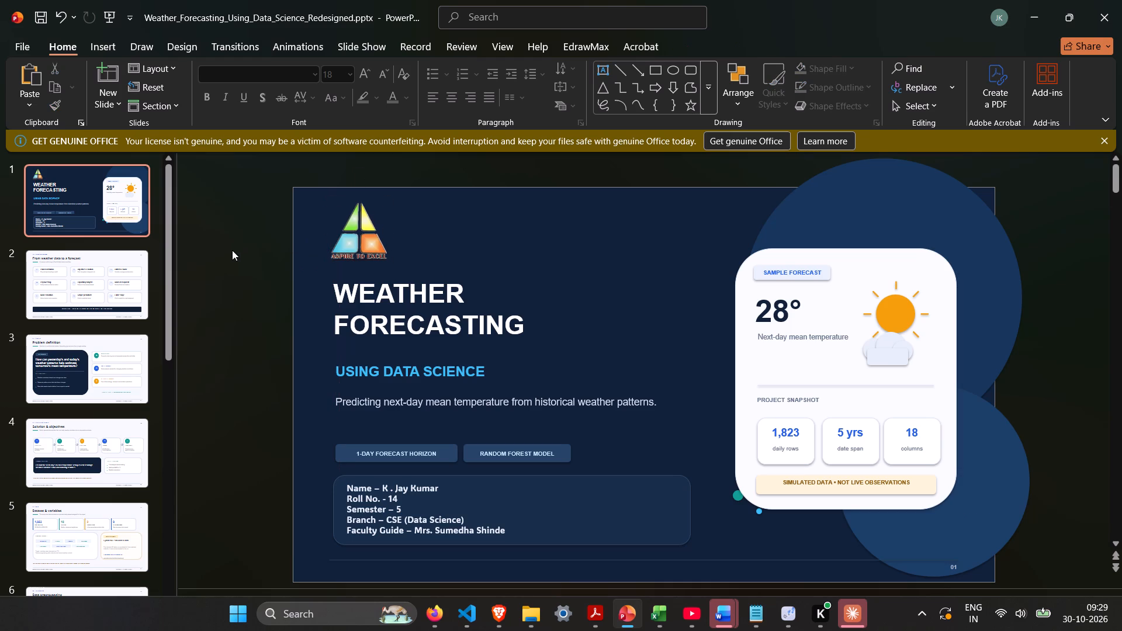
click(356, 233)
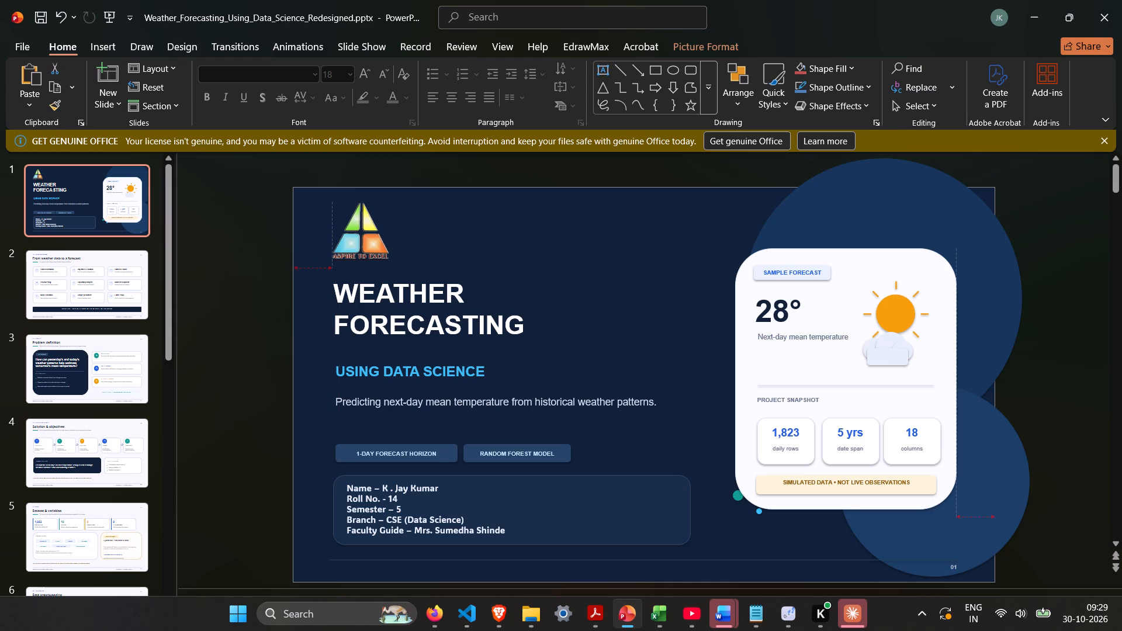
click(244, 265)
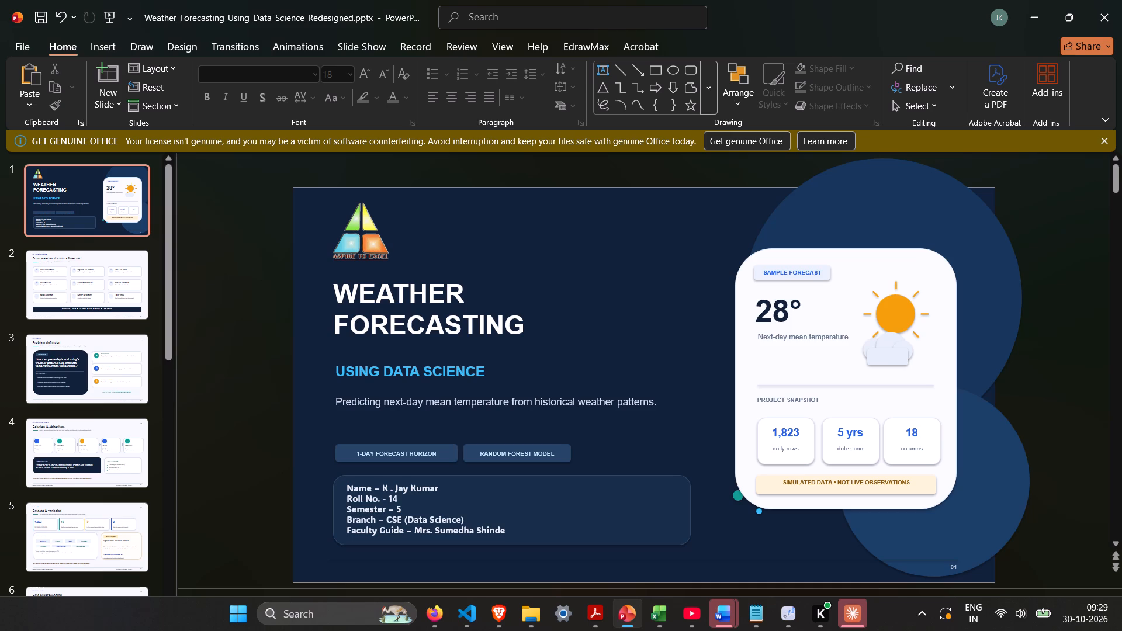
Change the font of the WEATHER FORECASTING title to Bahnschrift SemiBold.
click(485, 370)
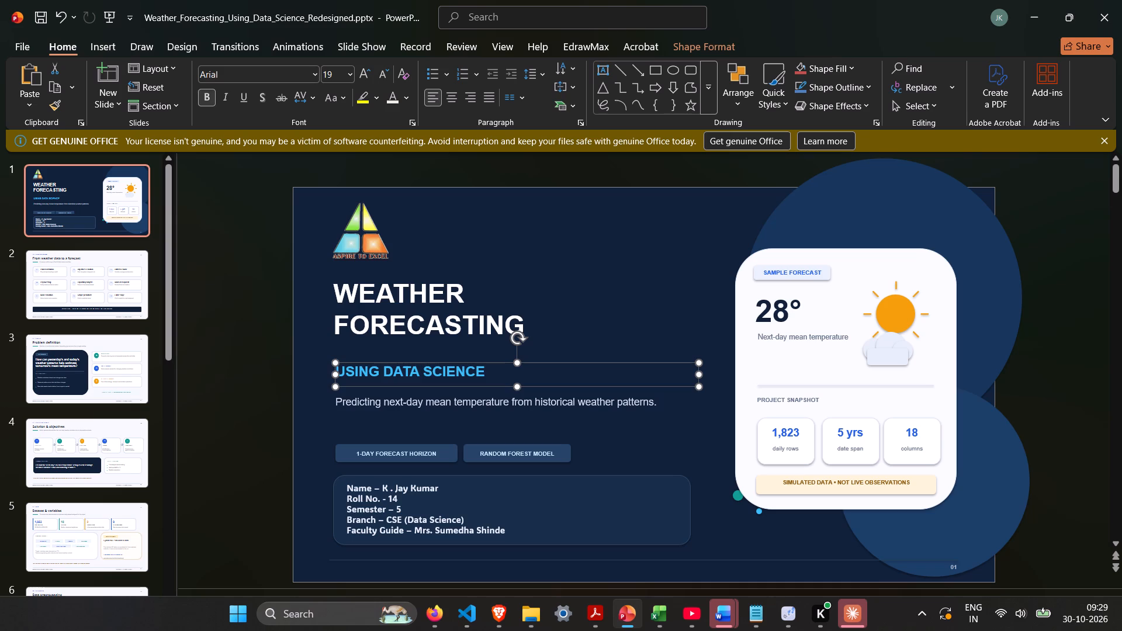
click(529, 315)
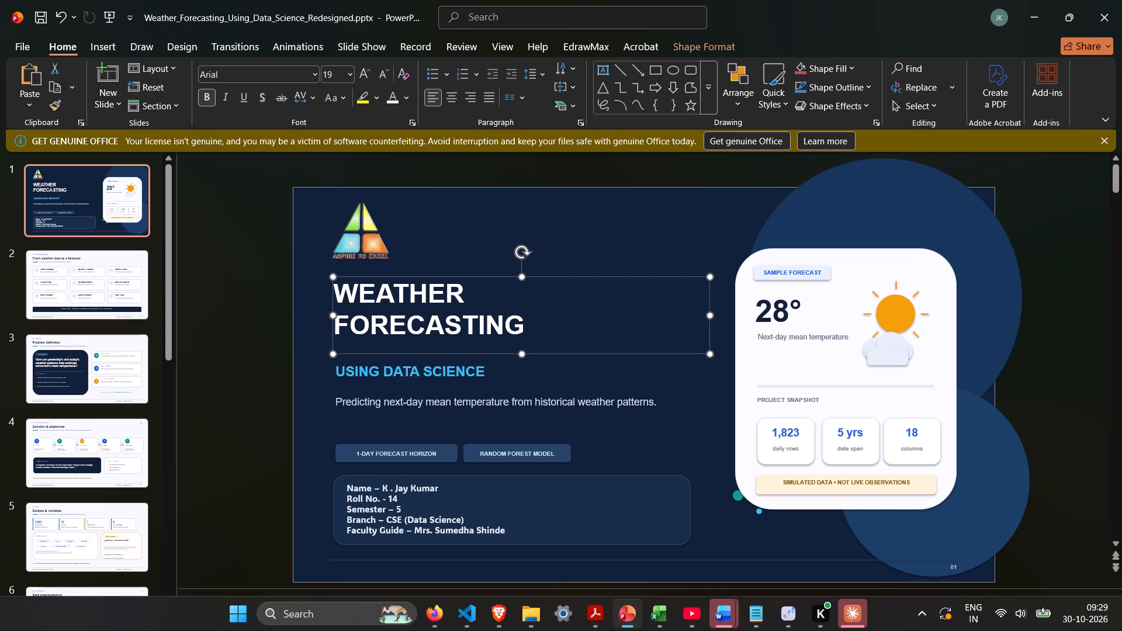
click(536, 329)
drag(340, 297, 460, 329)
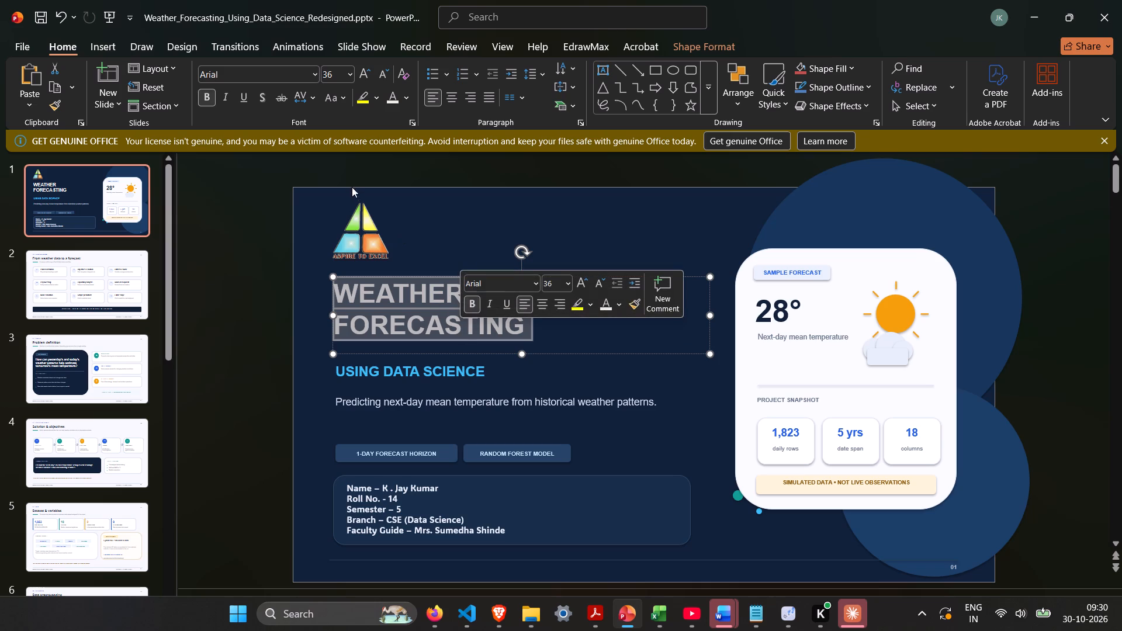
click(314, 75)
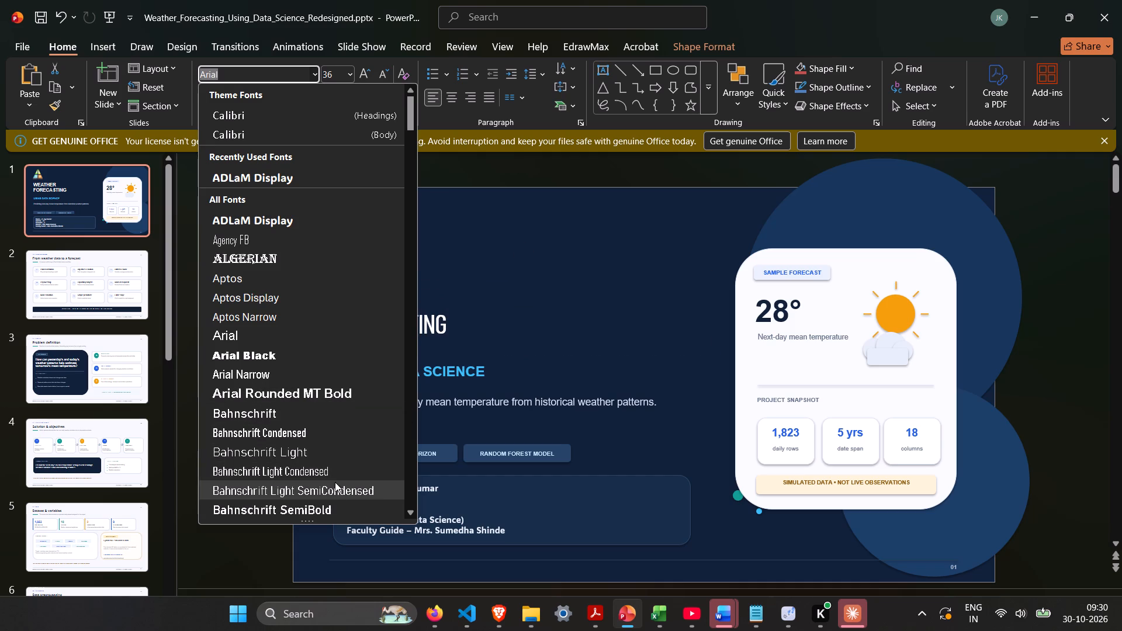
click(331, 508)
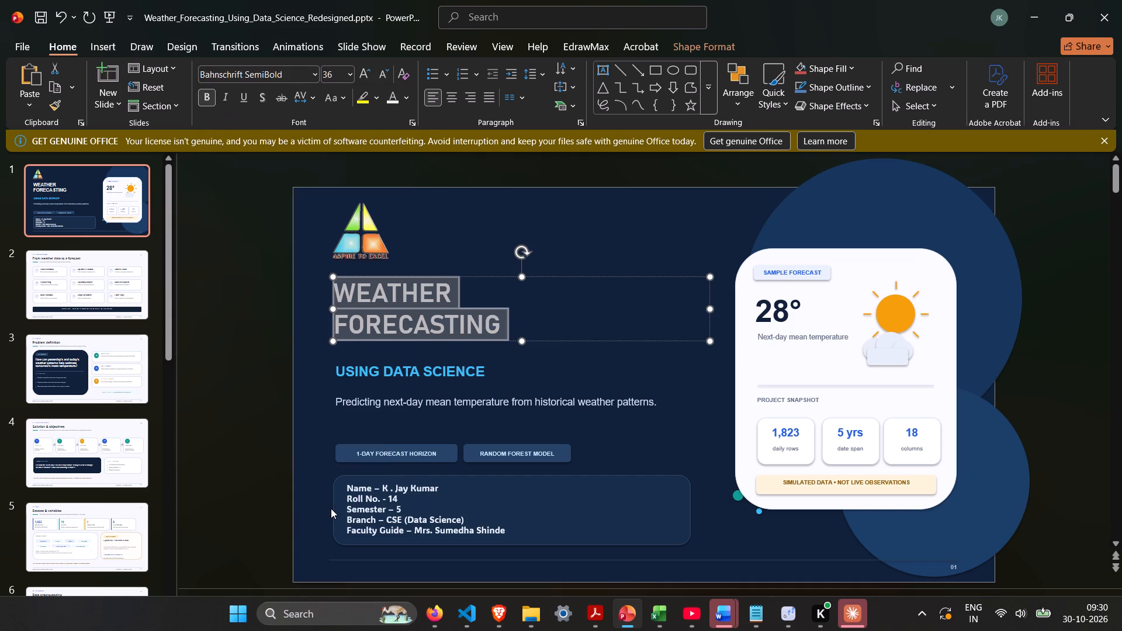
click(239, 456)
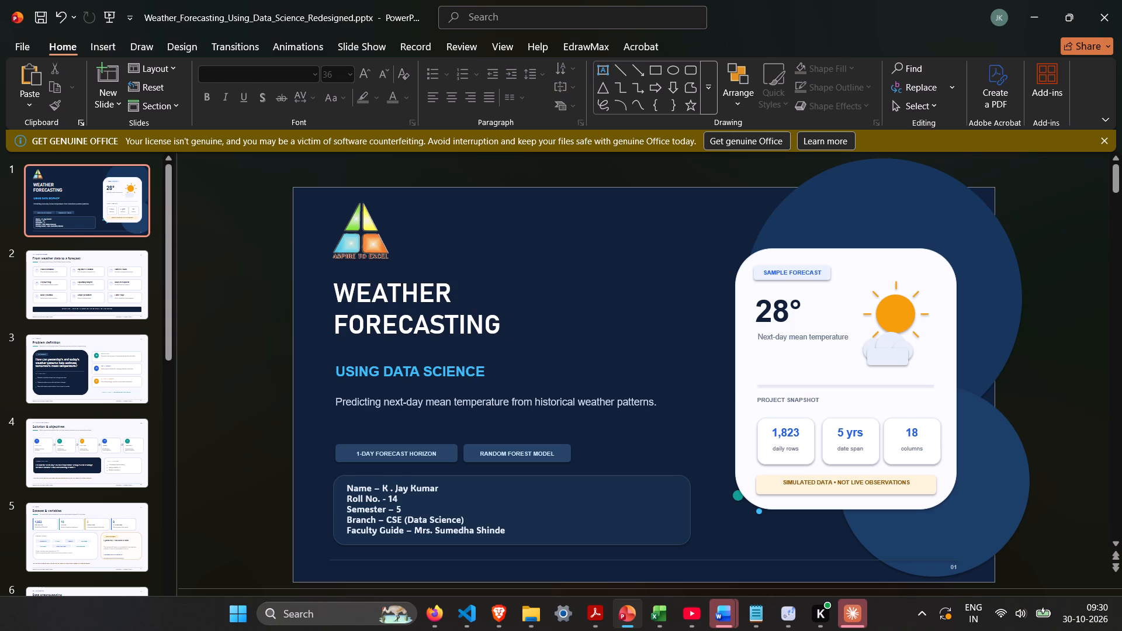
Delete all of the USING DATA SCIENCE subtitle text below the title.
click(483, 296)
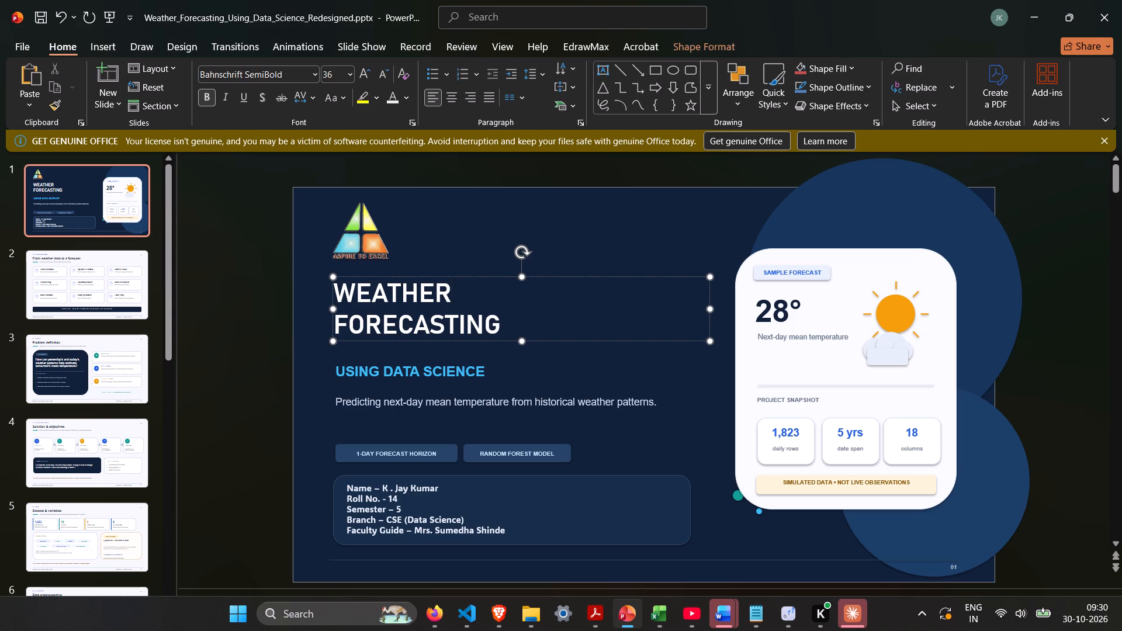
click(491, 301)
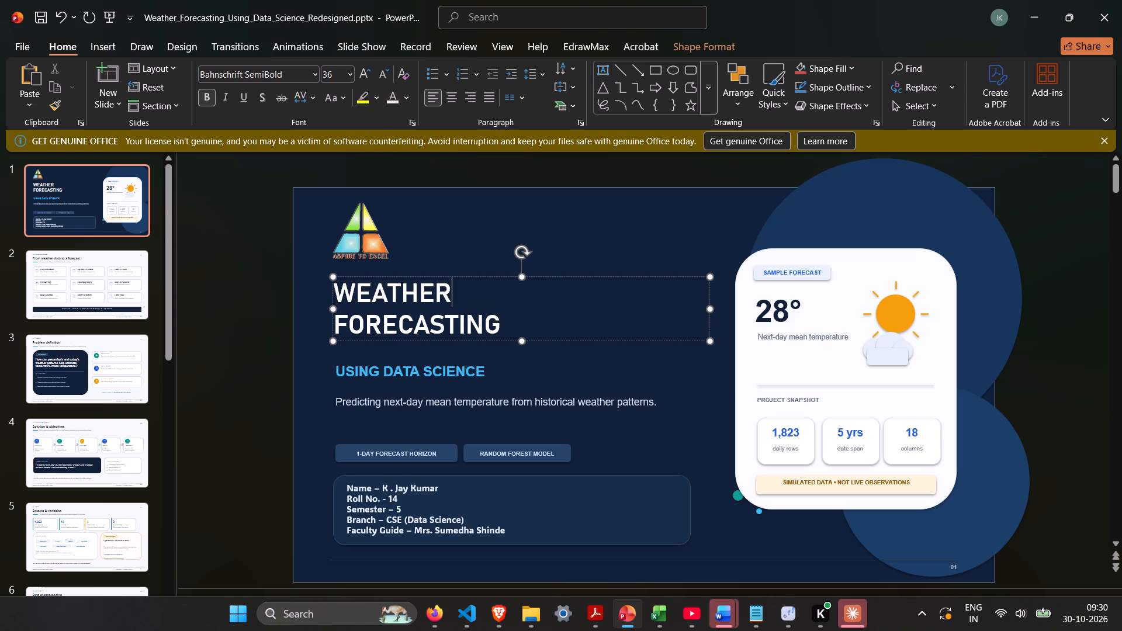
click(482, 372)
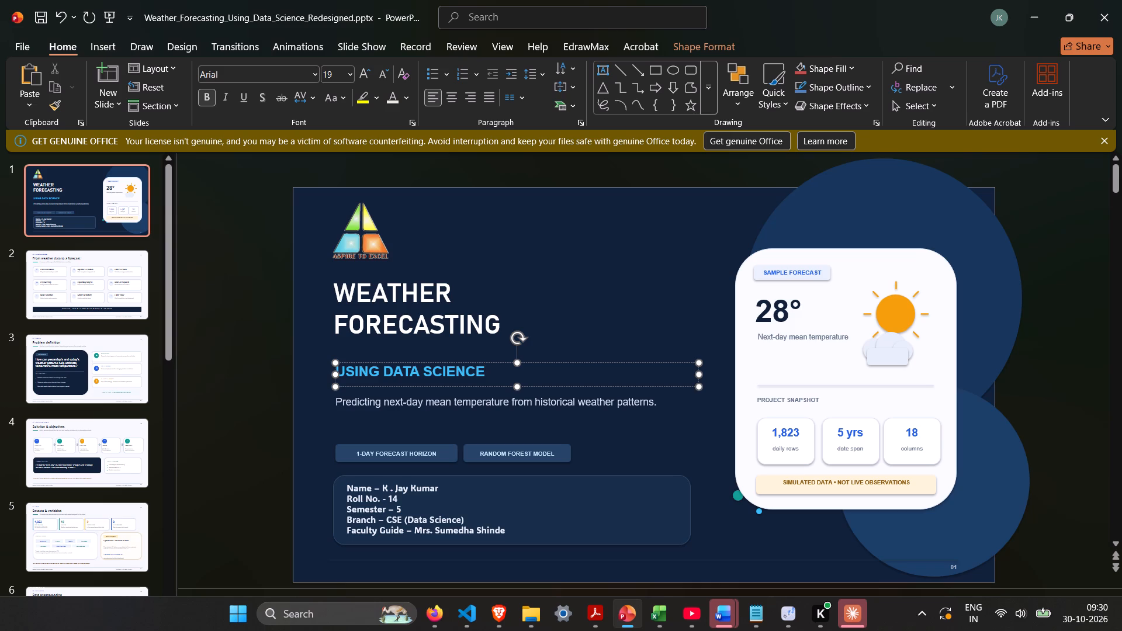
key(BackSpace)
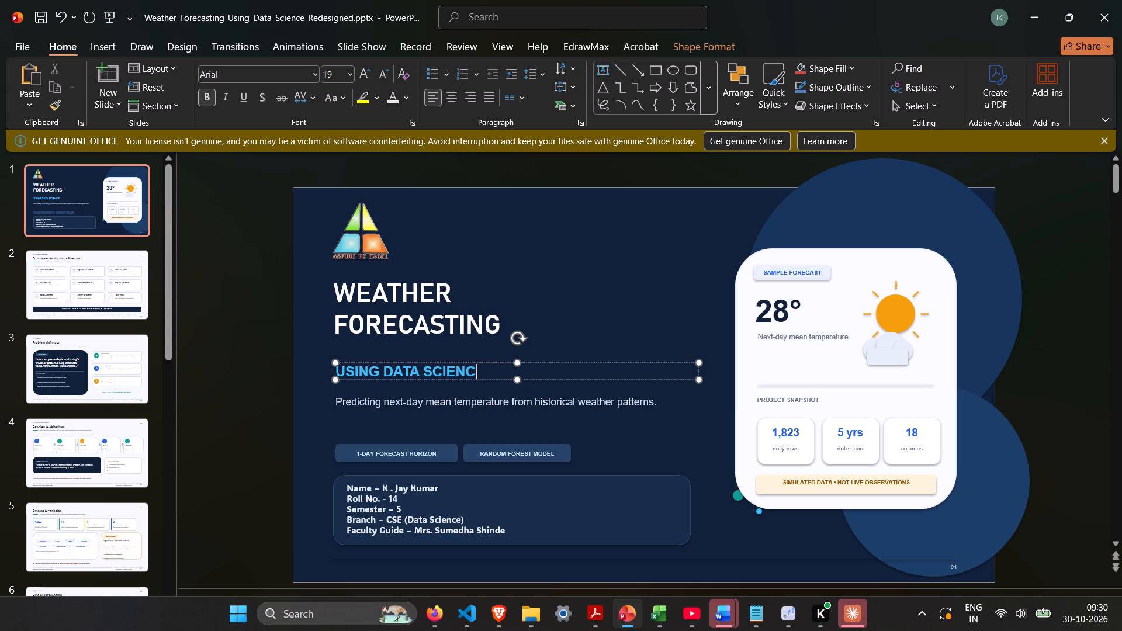
key(BackSpace)
key(BackSpace)
key(BackSpace)
key(BackSpace)
key(BackSpace)
key(BackSpace)
key(BackSpace)
key(BackSpace)
key(BackSpace)
key(BackSpace)
key(BackSpace)
key(BackSpace)
key(BackSpace)
key(BackSpace)
key(BackSpace)
key(BackSpace)
key(BackSpace)
key(BackSpace)
key(BackSpace)
key(BackSpace)
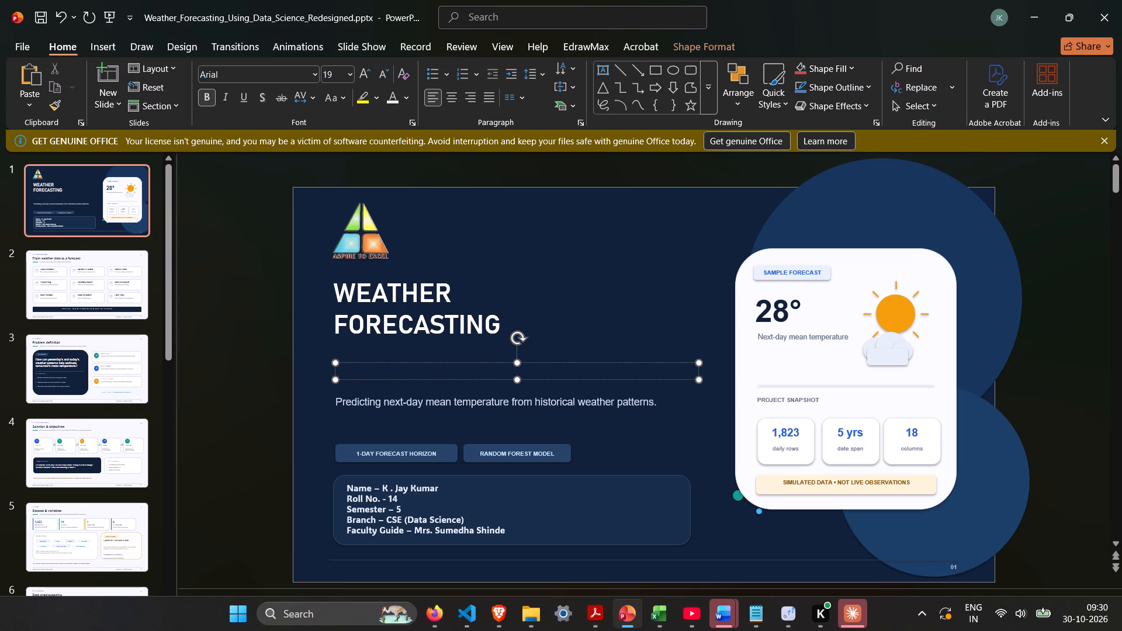
Move the WEATHER FORECASTING title slightly down, closer to the empty subtitle box.
click(523, 311)
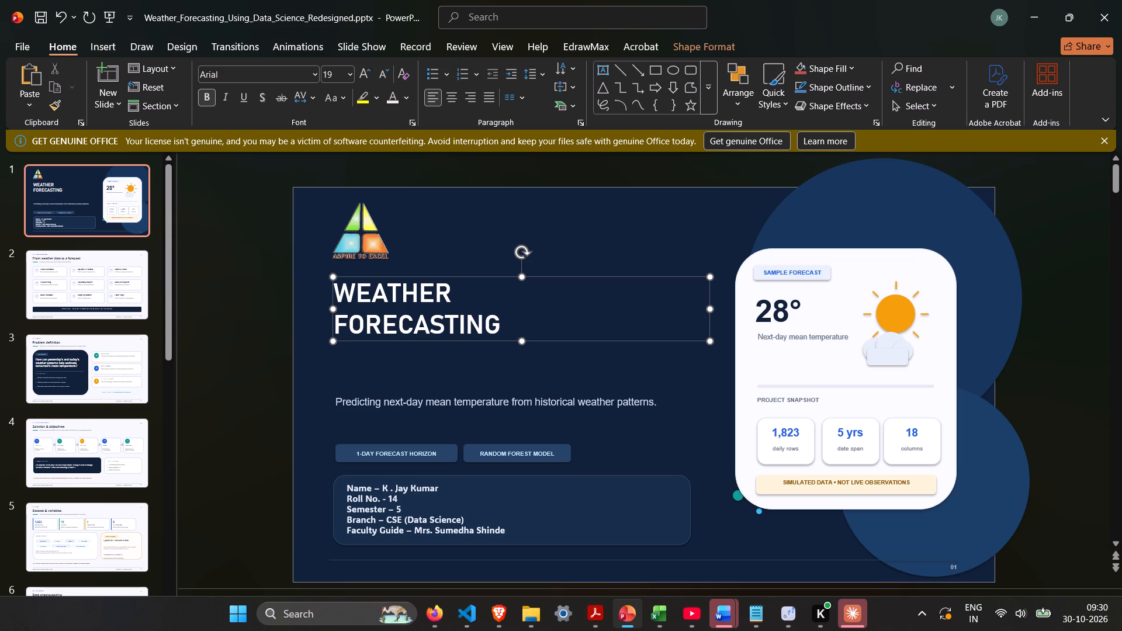
click(501, 359)
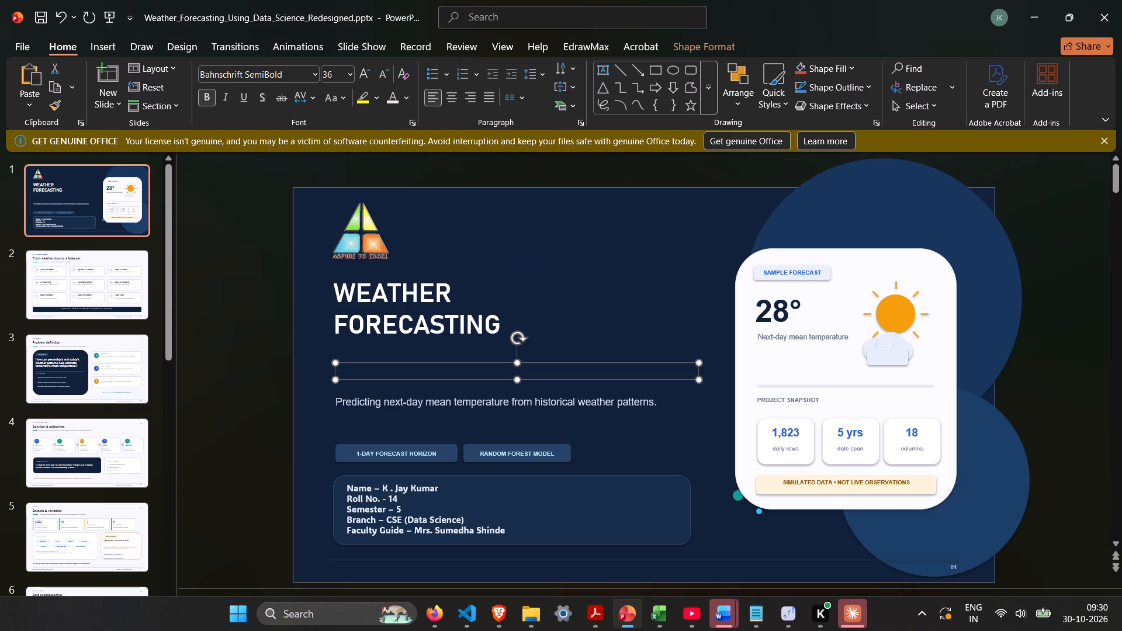
click(515, 297)
click(514, 301)
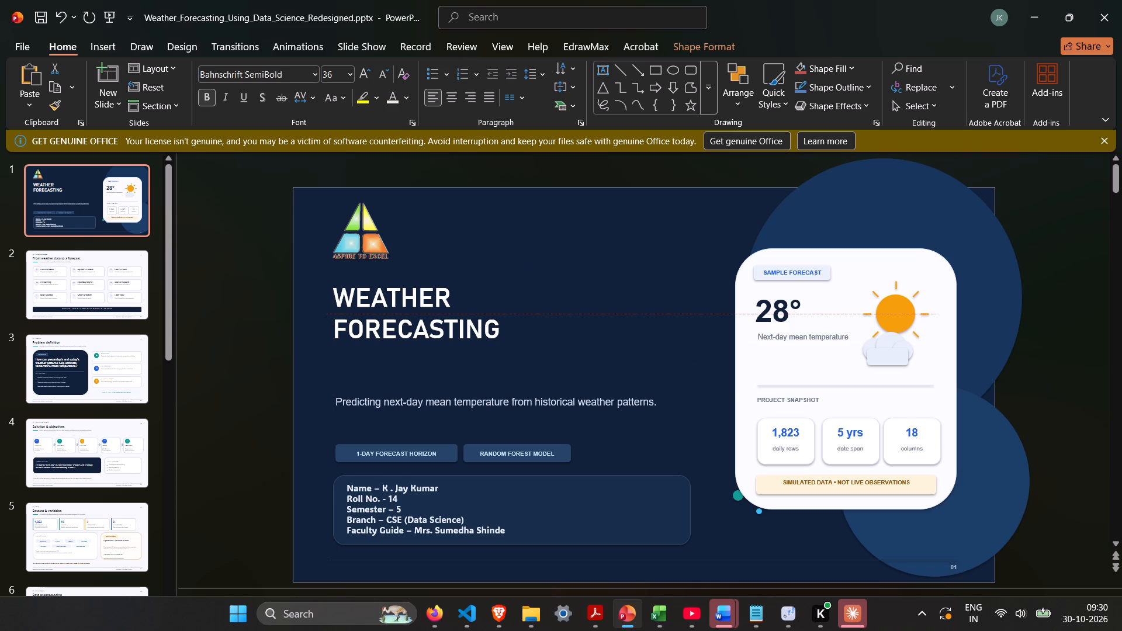
Enter the subtitle "Application of Data Science" in the empty text box below the title.
click(503, 364)
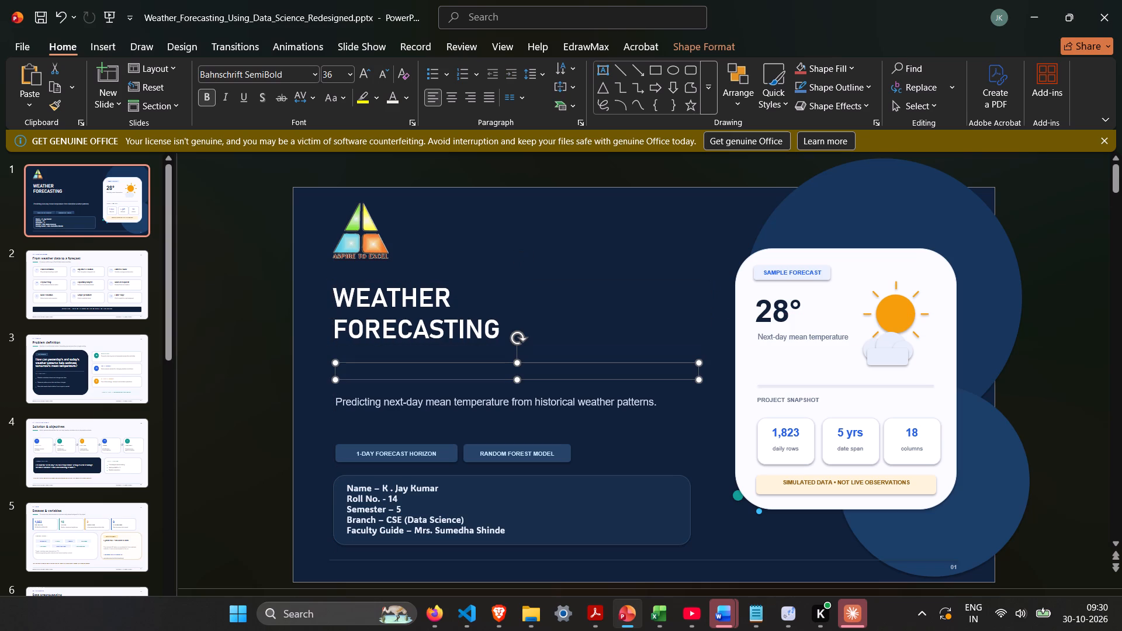
click(497, 372)
key(a)
text(n)
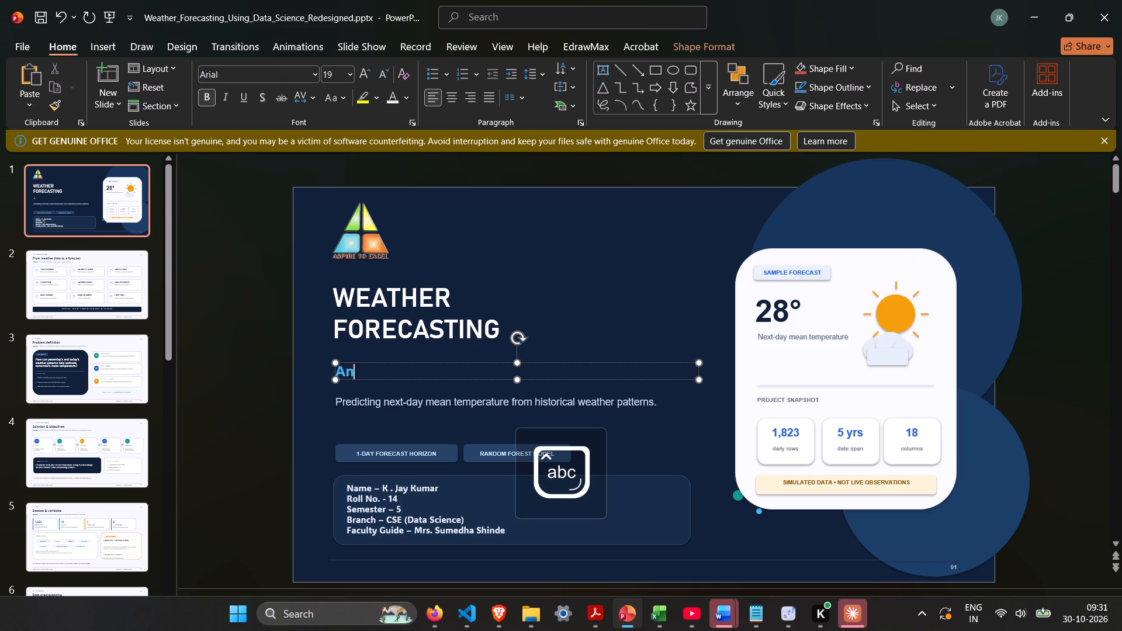
key(space)
key(a)
key(BackSpace)
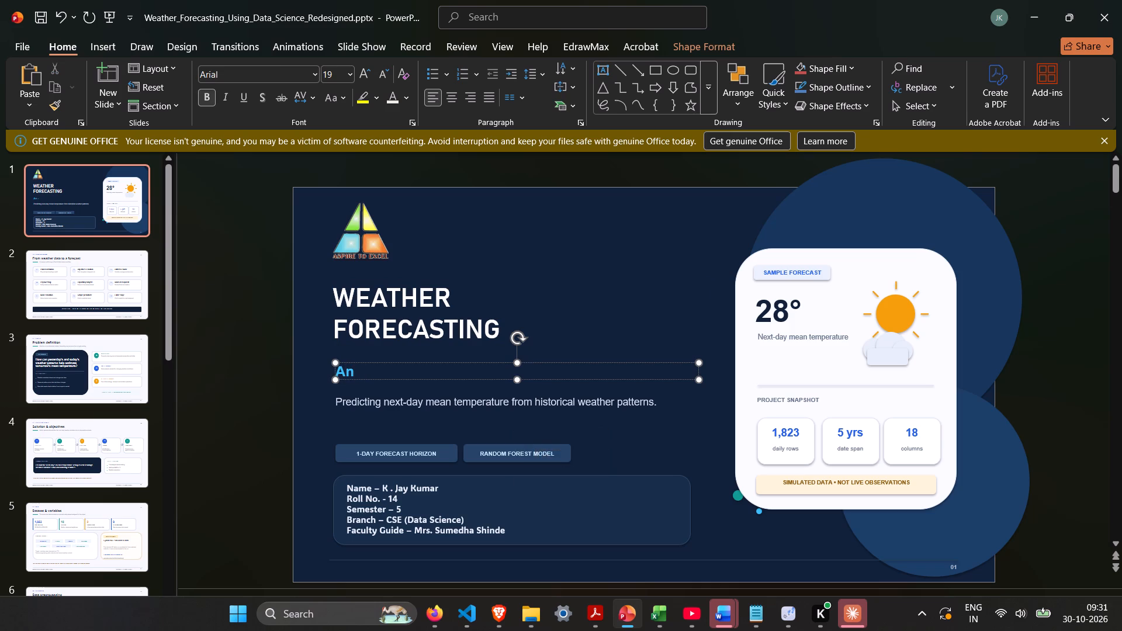
key(BackSpace)
key(BackSpace)
text(pplicat)
text(ion)
key(space)
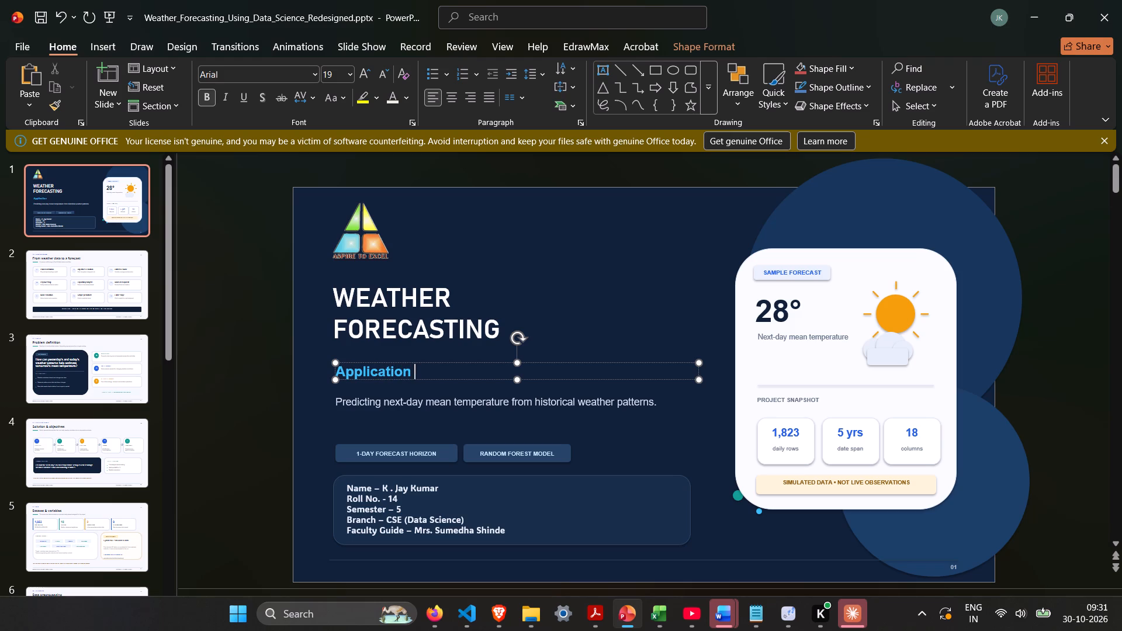
text(of)
key(space)
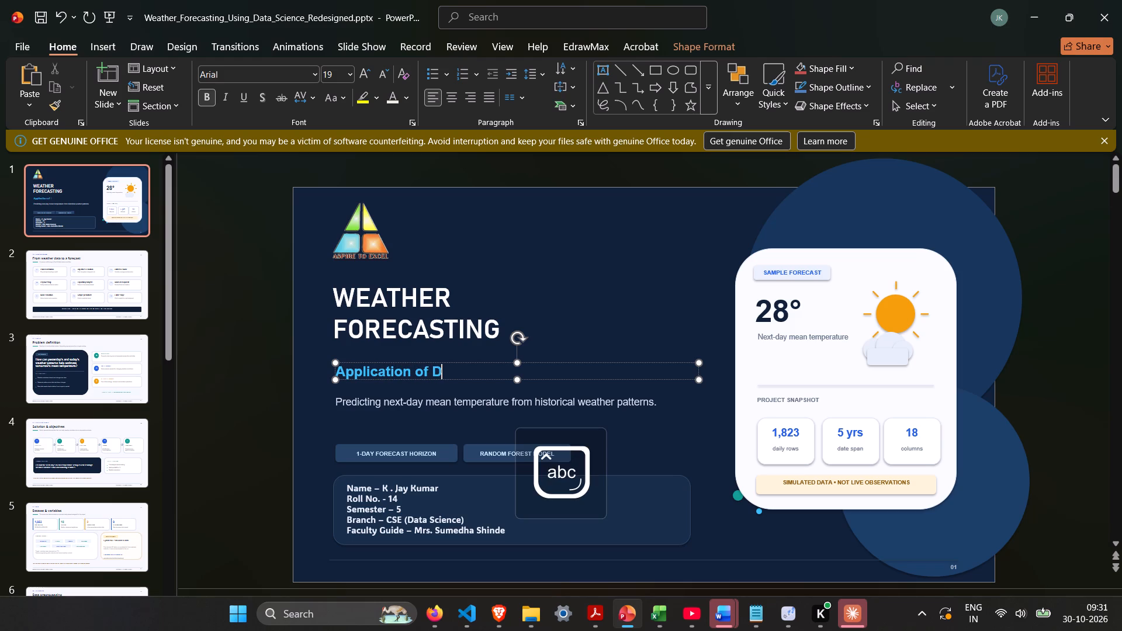
text(ata)
key(space)
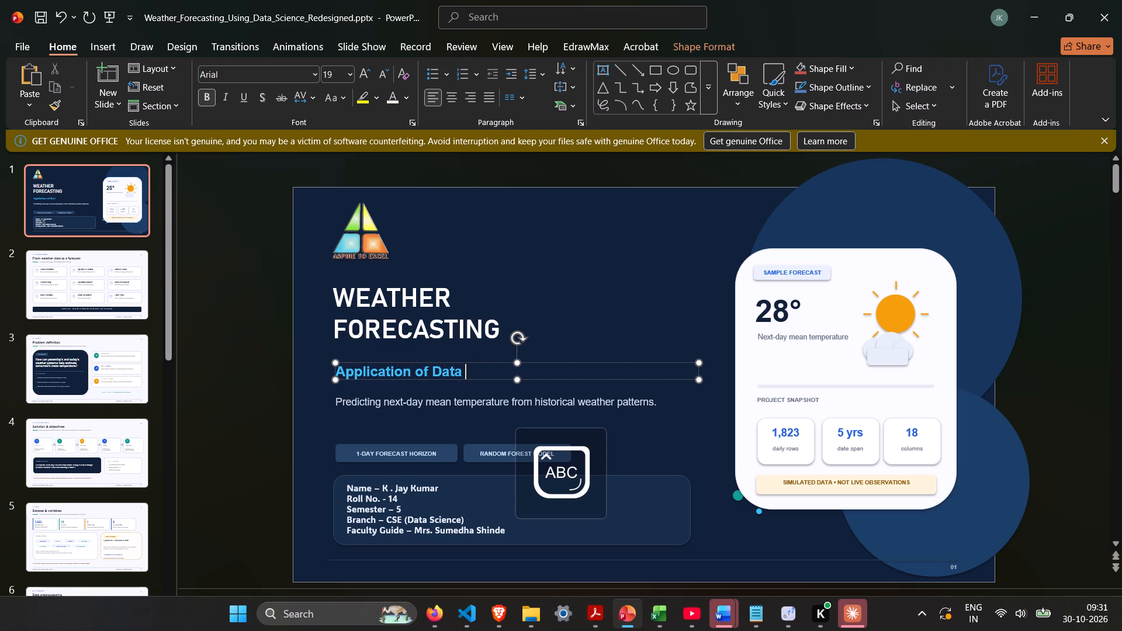
text(ce)
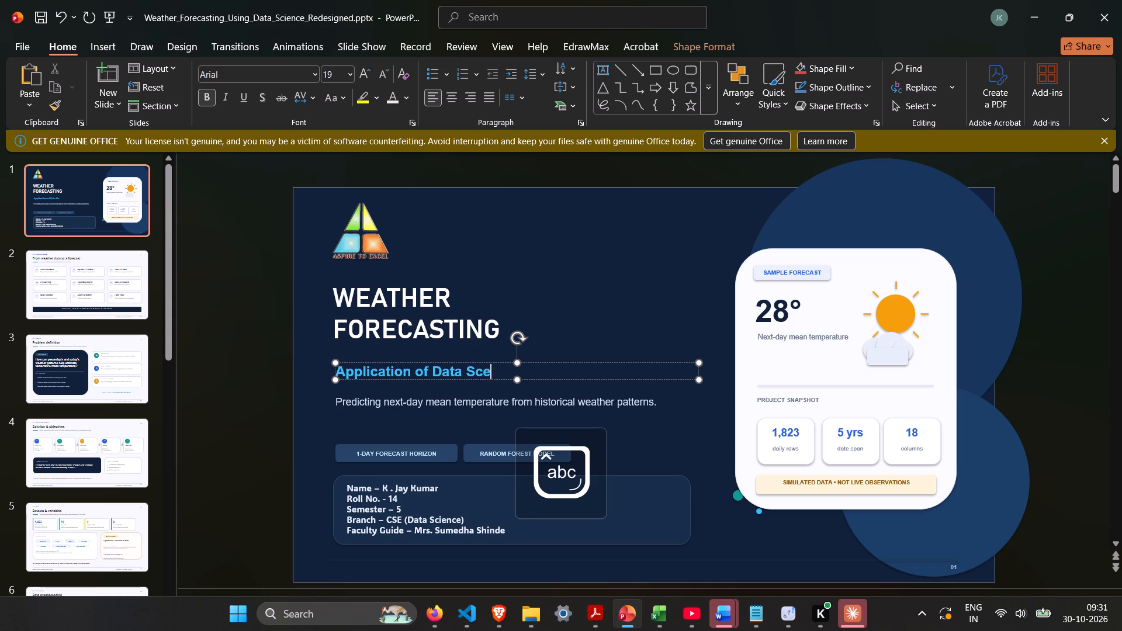
key(BackSpace)
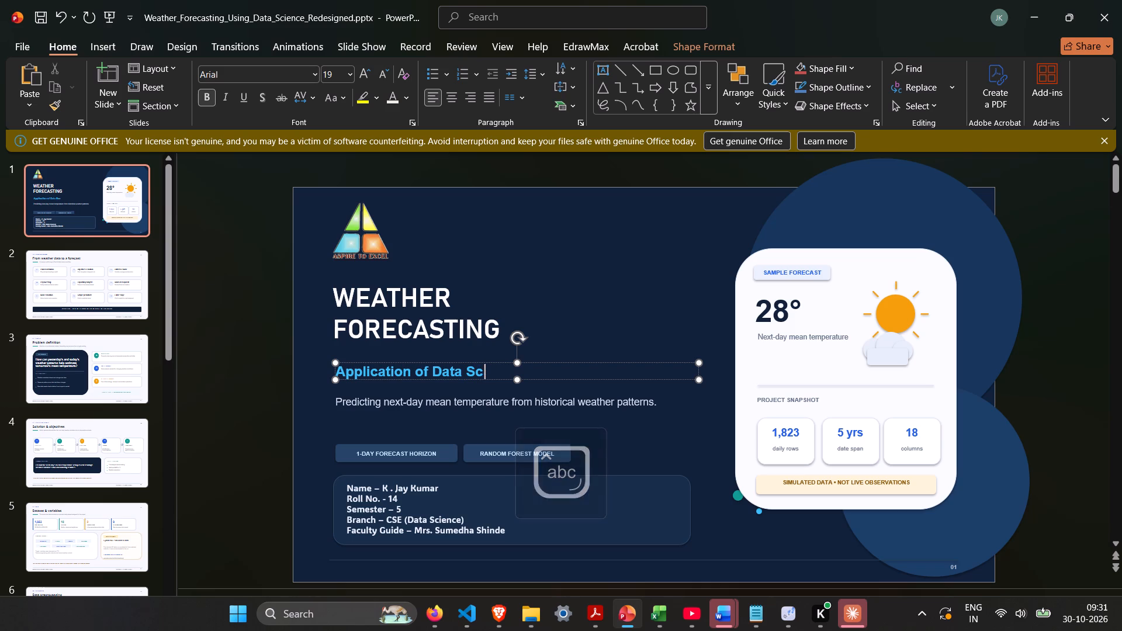
text(ience)
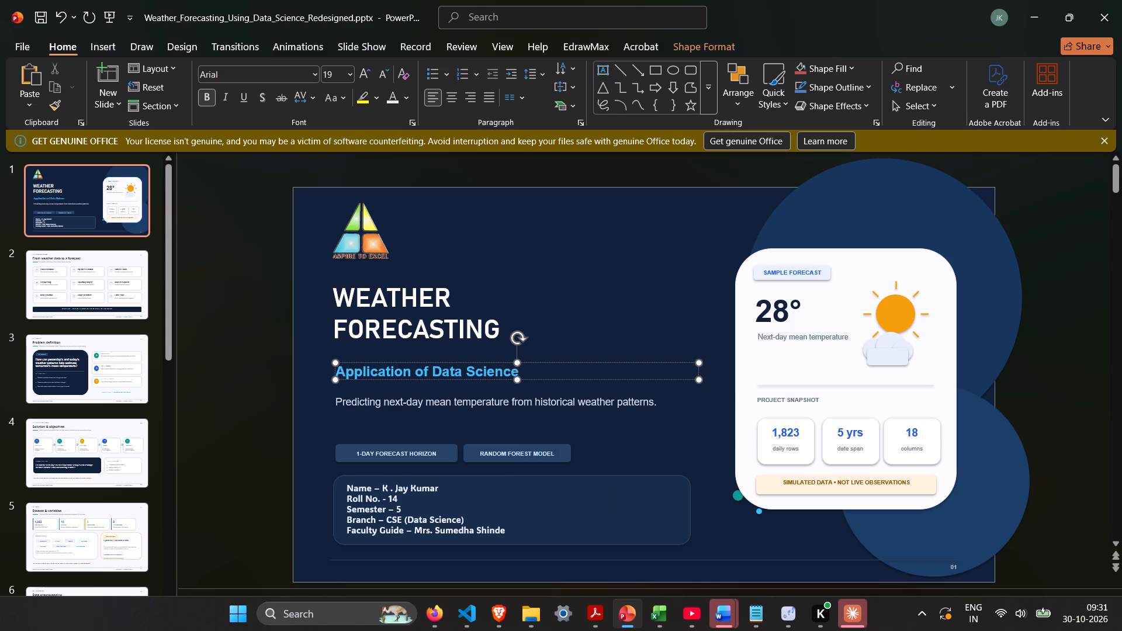
click(254, 412)
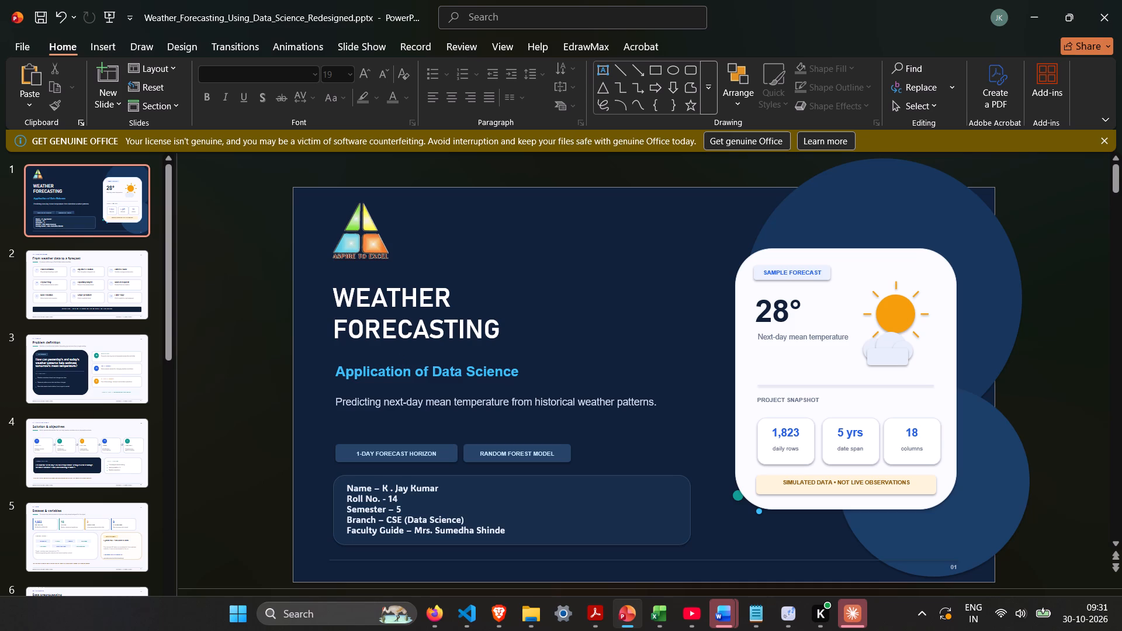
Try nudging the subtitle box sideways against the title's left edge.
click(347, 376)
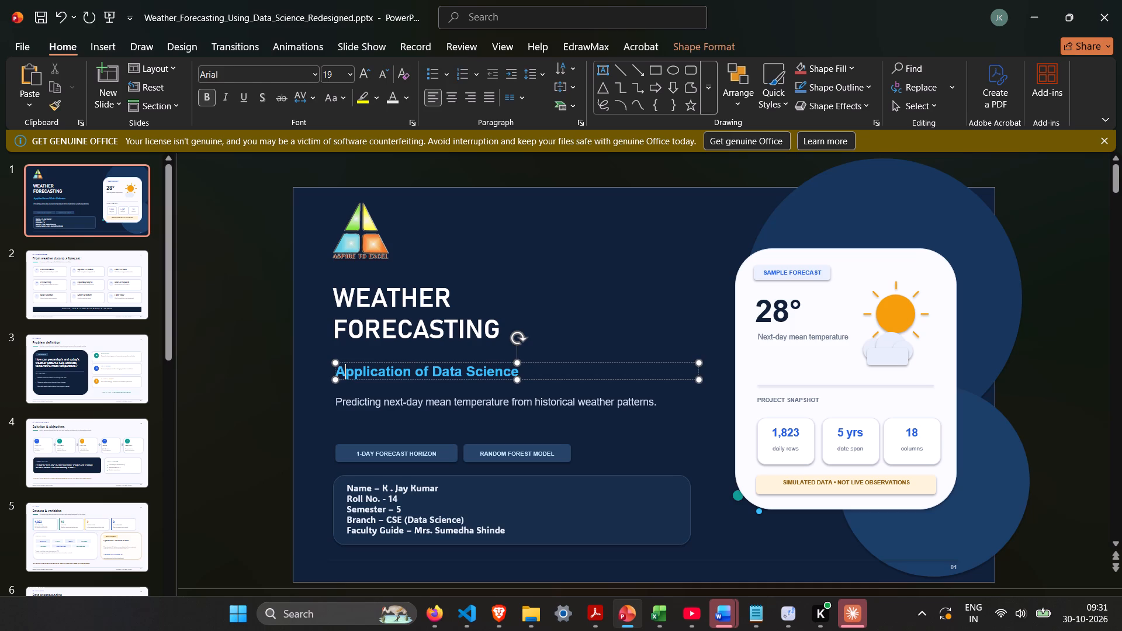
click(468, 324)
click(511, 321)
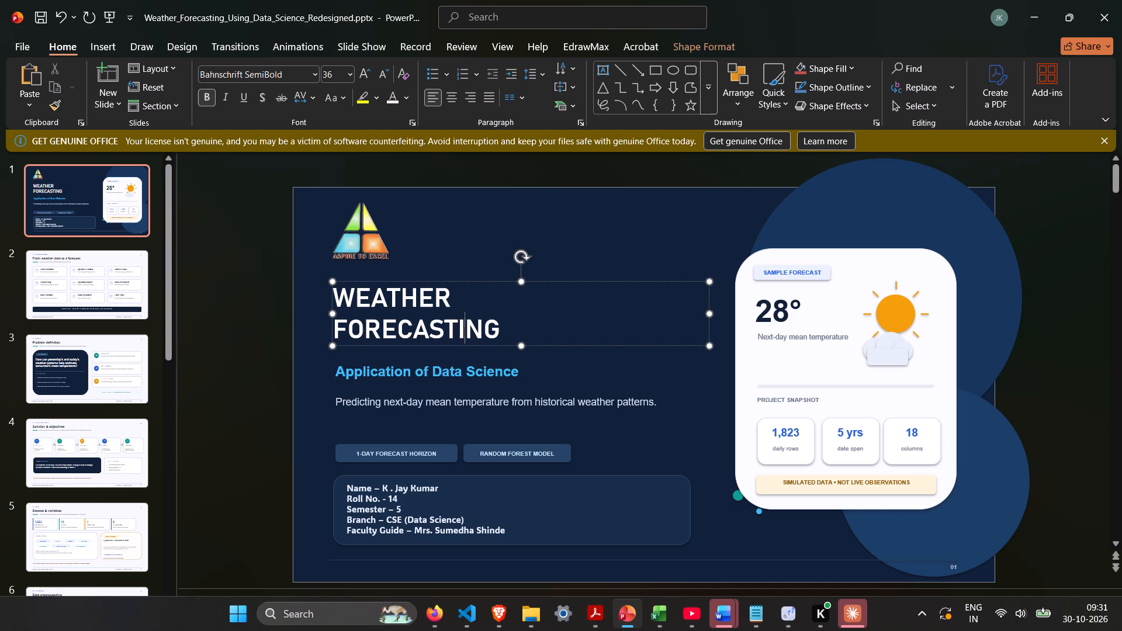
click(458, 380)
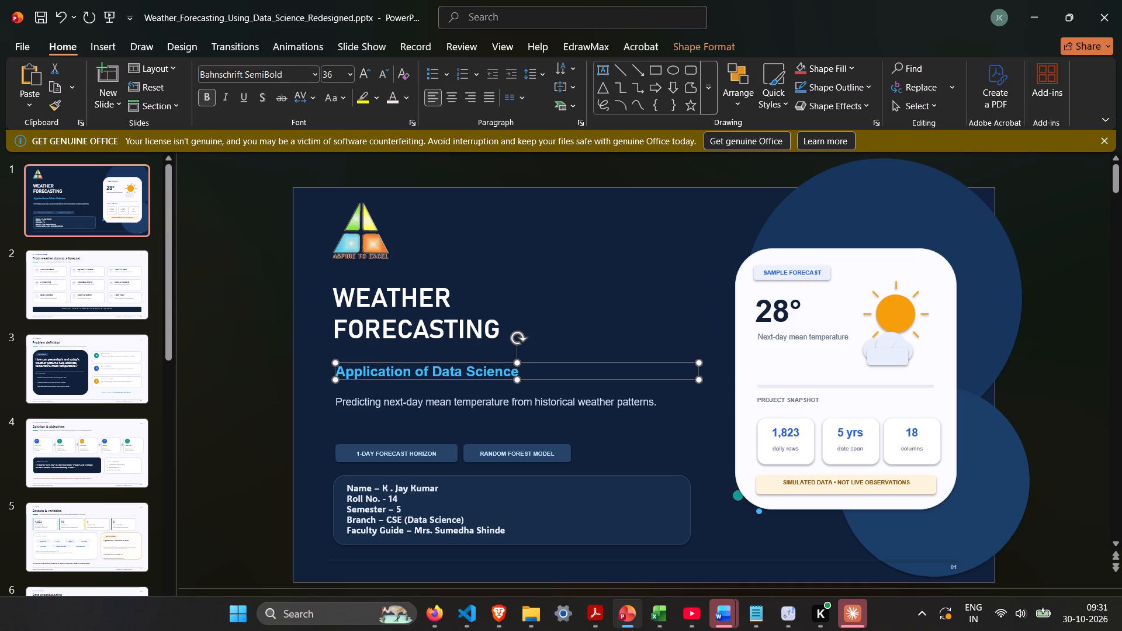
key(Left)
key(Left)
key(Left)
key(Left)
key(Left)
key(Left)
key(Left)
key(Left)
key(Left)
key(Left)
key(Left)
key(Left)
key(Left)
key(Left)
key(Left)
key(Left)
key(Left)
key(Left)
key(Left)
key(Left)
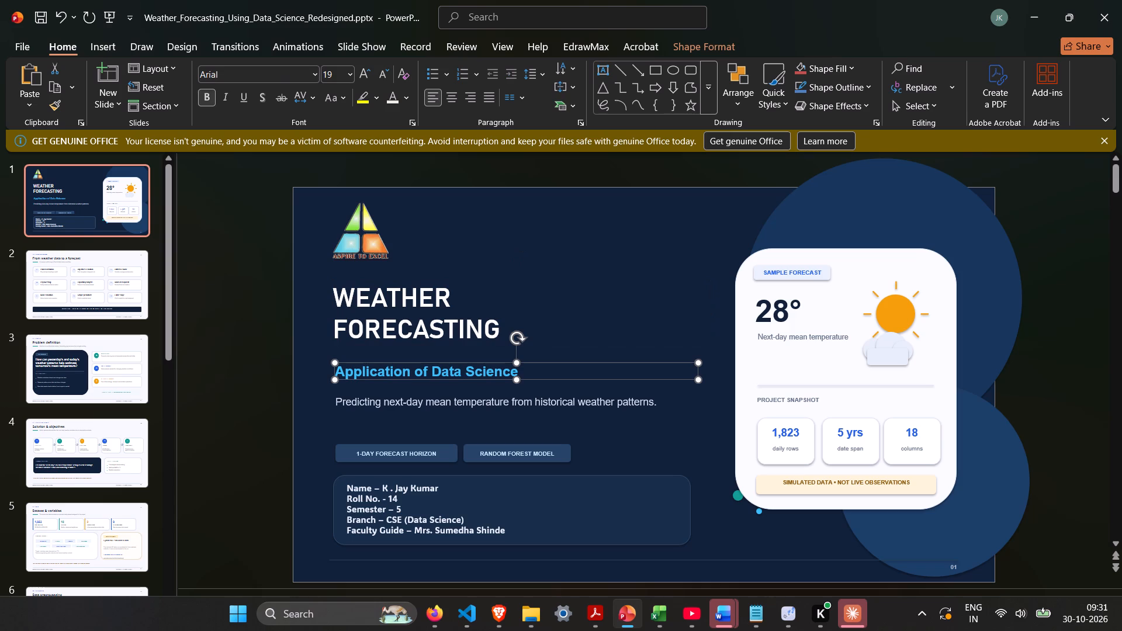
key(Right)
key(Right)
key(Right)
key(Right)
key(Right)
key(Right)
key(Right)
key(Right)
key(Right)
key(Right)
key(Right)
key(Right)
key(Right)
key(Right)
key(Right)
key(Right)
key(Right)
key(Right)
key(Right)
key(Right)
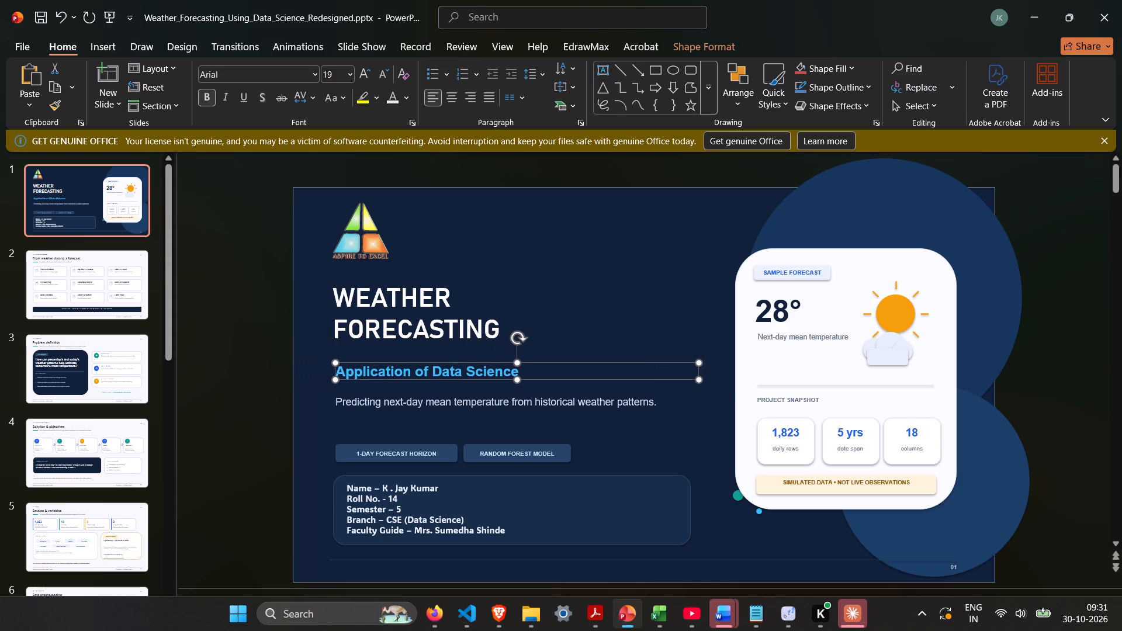
Reword the subtitle to "An application of Data Science".
click(451, 369)
key(Left)
key(Left)
key(Left)
key(Left)
key(Left)
key(Left)
key(Left)
key(Left)
key(Left)
key(Left)
key(Left)
key(Left)
key(Left)
key(Left)
key(Left)
key(Left)
key(Left)
key(Right)
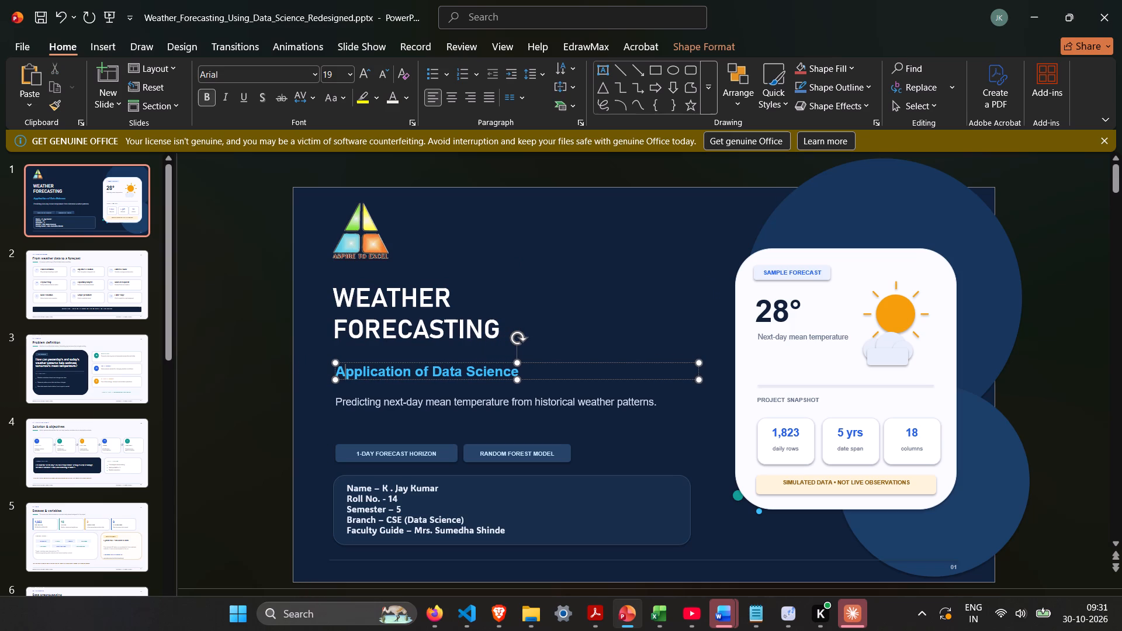
text(n)
key(space)
key(a)
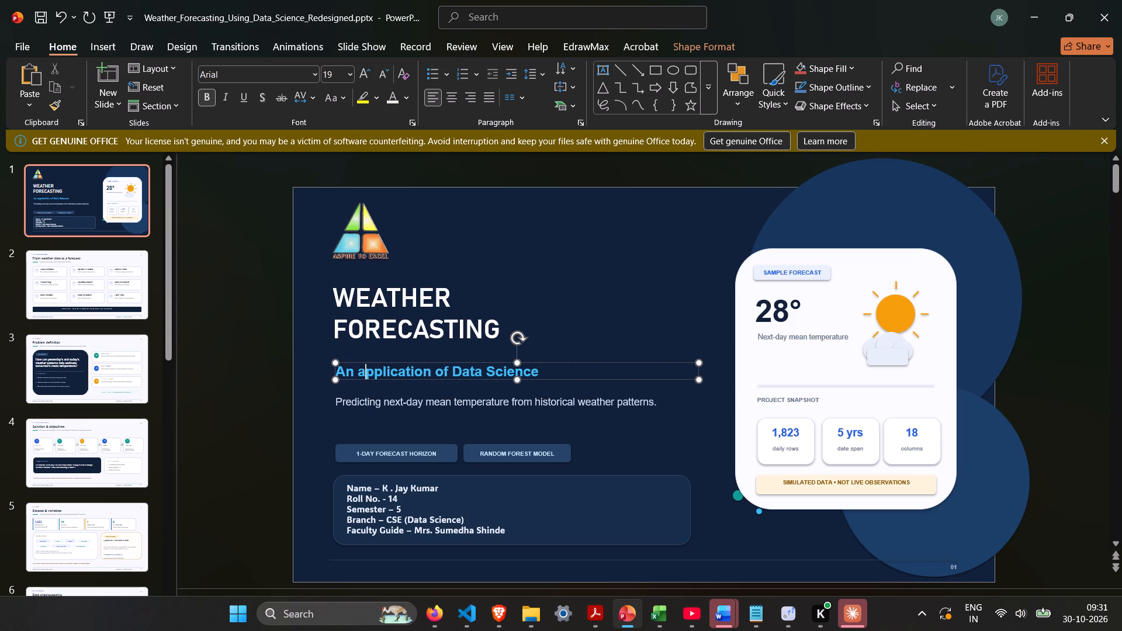
click(282, 369)
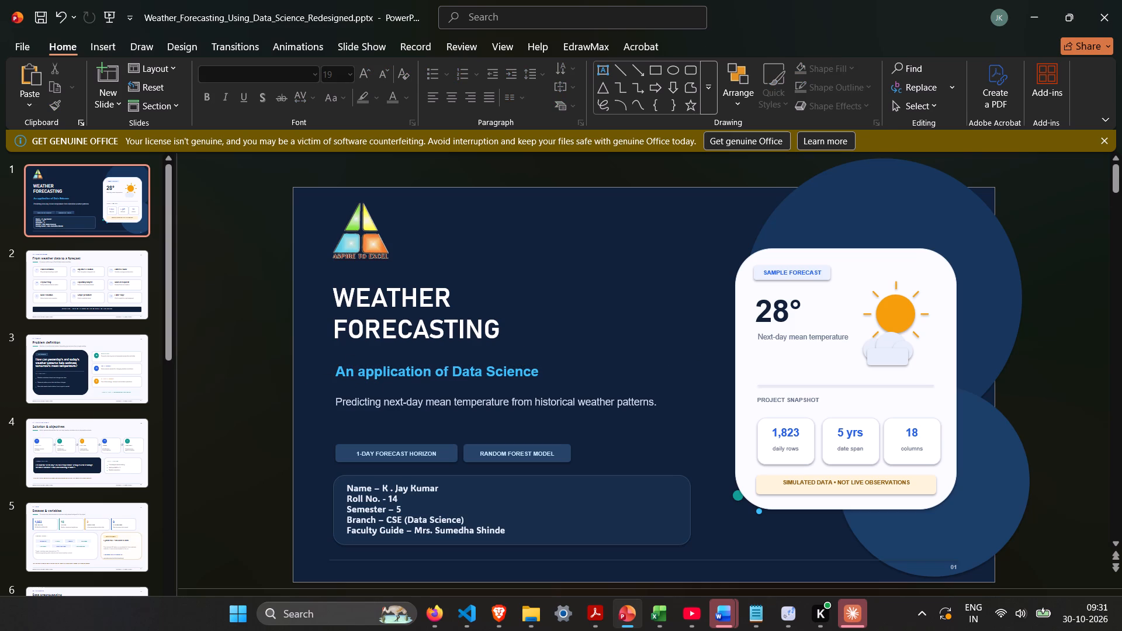
Shift the white background shape of the sample forecast card very slightly down and to the right.
click(811, 351)
click(818, 356)
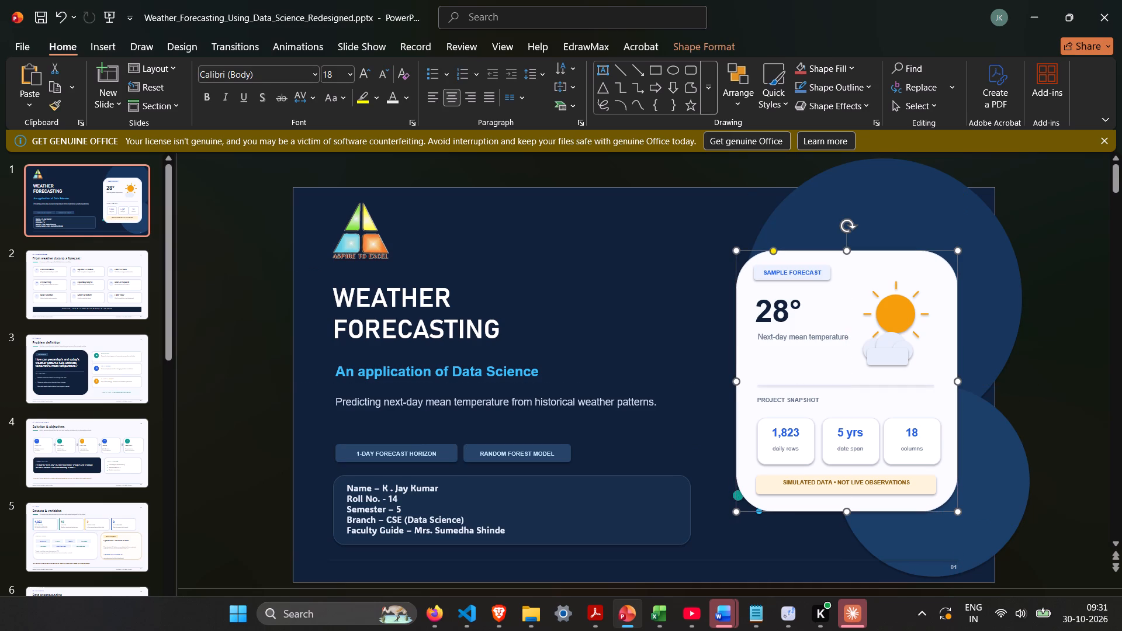
click(702, 388)
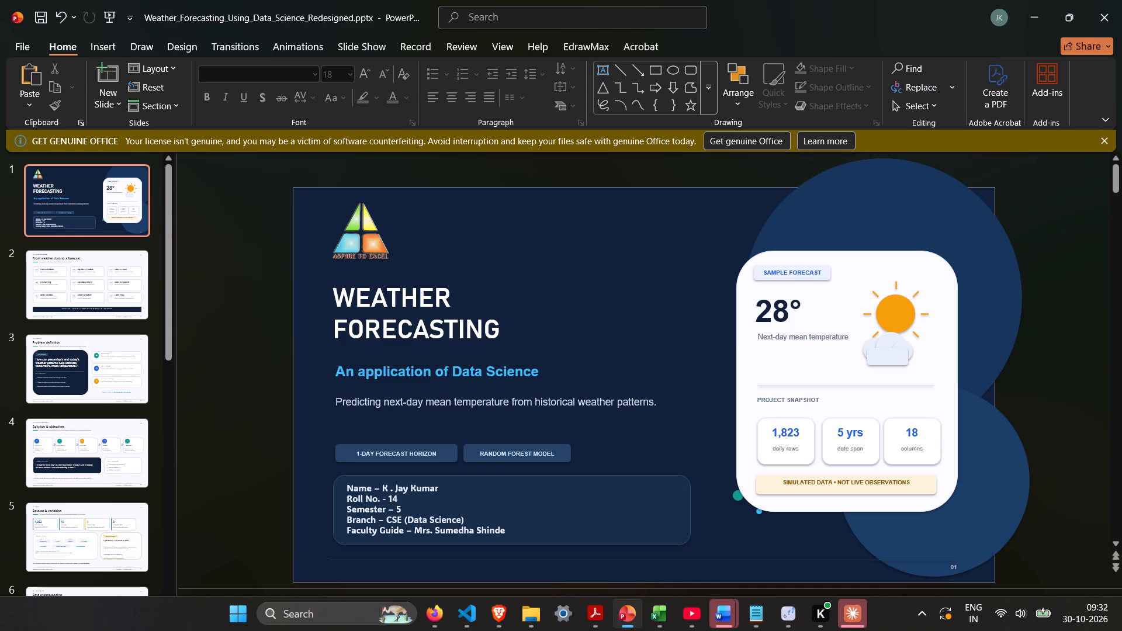
Delete the presentation roadmap slide titled "From weather data to a forecast".
key(Down)
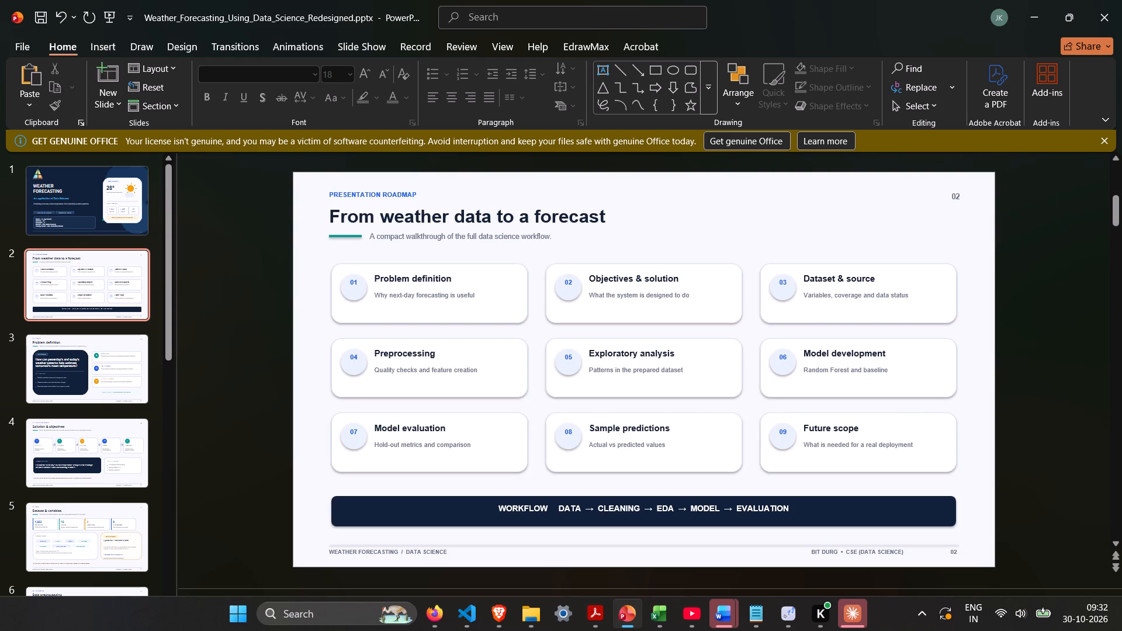
key(Delete)
click(132, 290)
key(Delete)
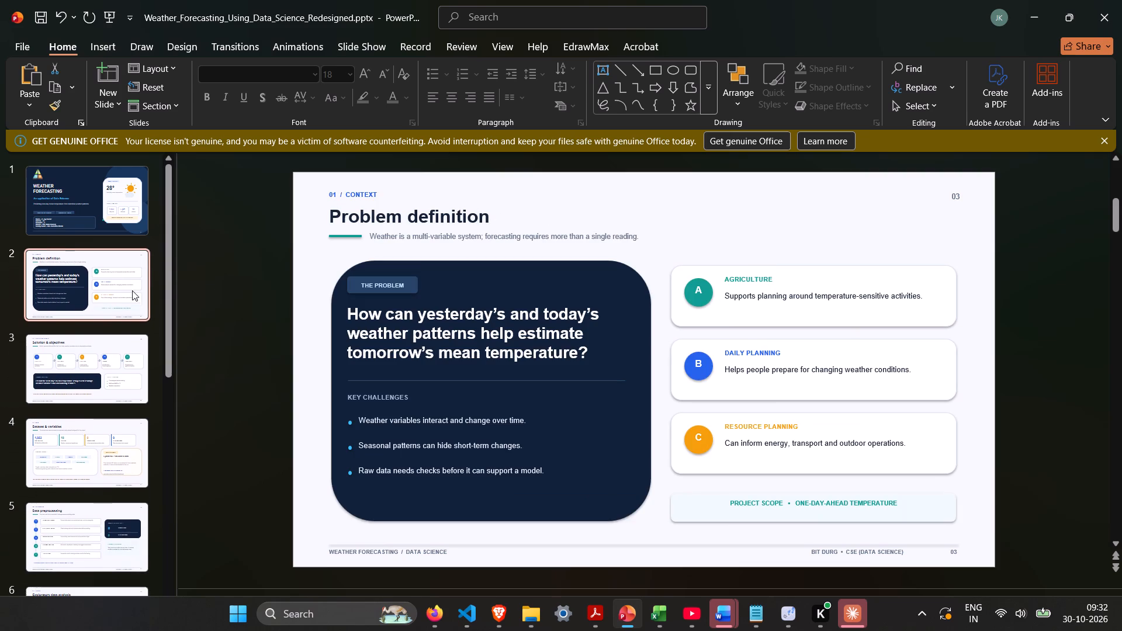
Delete the "WEATHER FORECASTING / DATA SCIENCE" and "BIT DURG • CSE (DATA SCIENCE)" footer texts from the Problem definition slide.
click(407, 553)
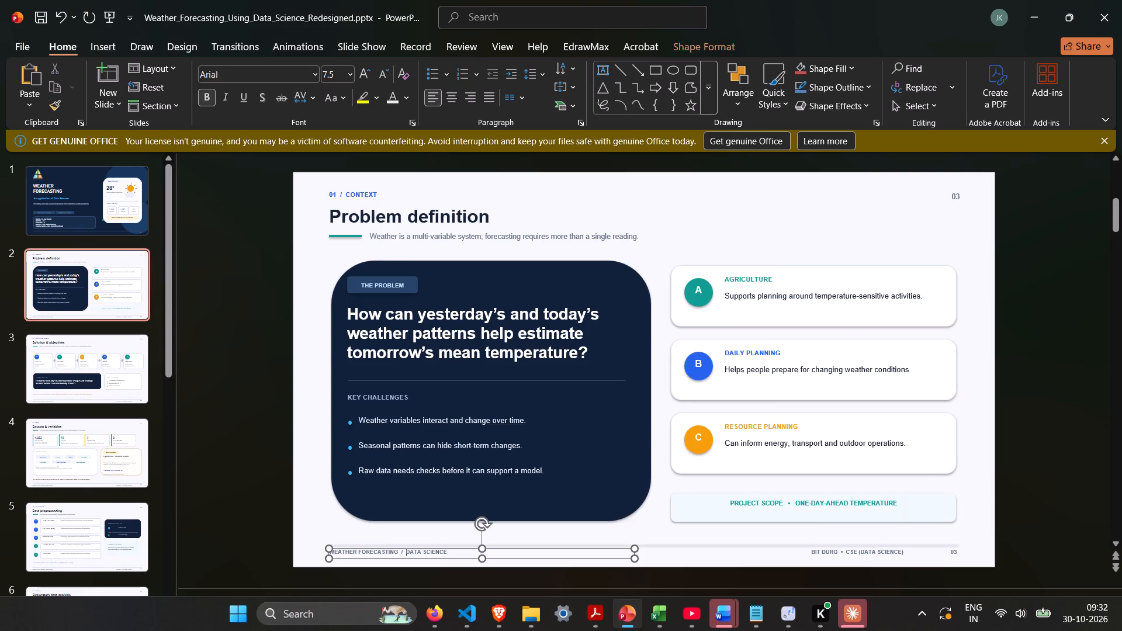
click(459, 553)
key(Delete)
click(860, 560)
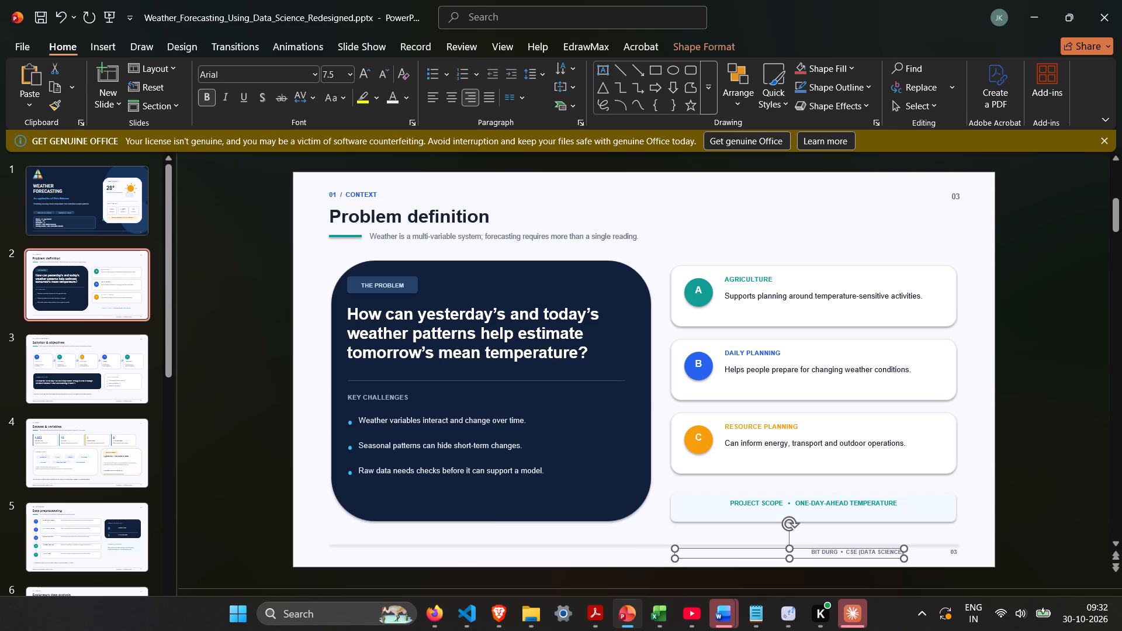
key(Delete)
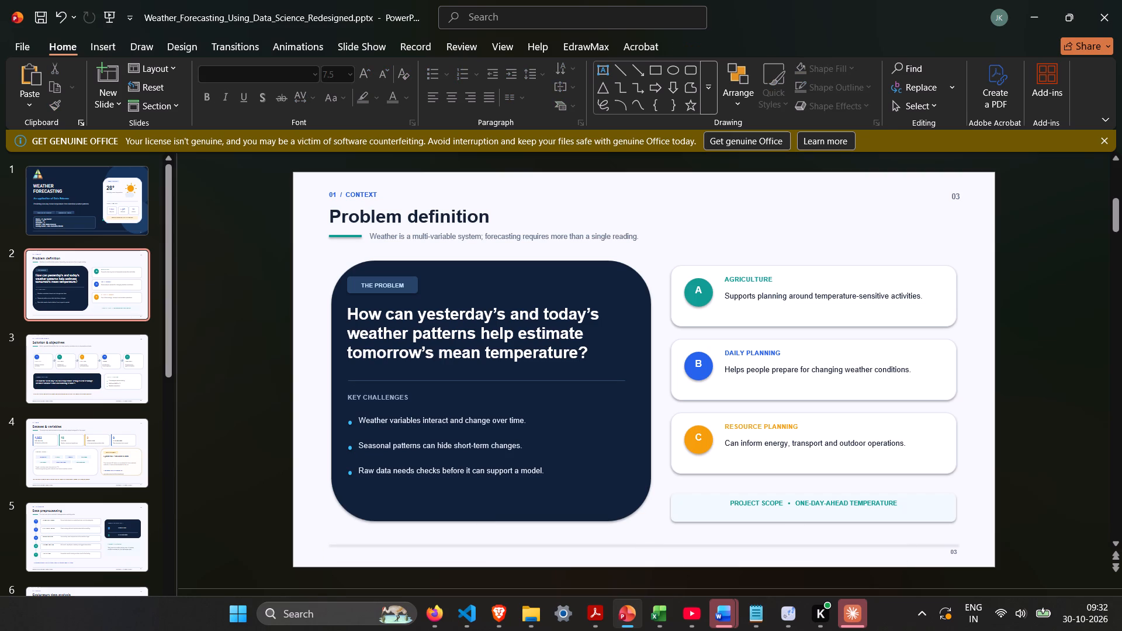
Delete the "WEATHER FORECASTING / DATA SCIENCE" and "BIT DURG • CSE (DATA SCIENCE)" footer texts from the Solution & objectives slide.
key(Down)
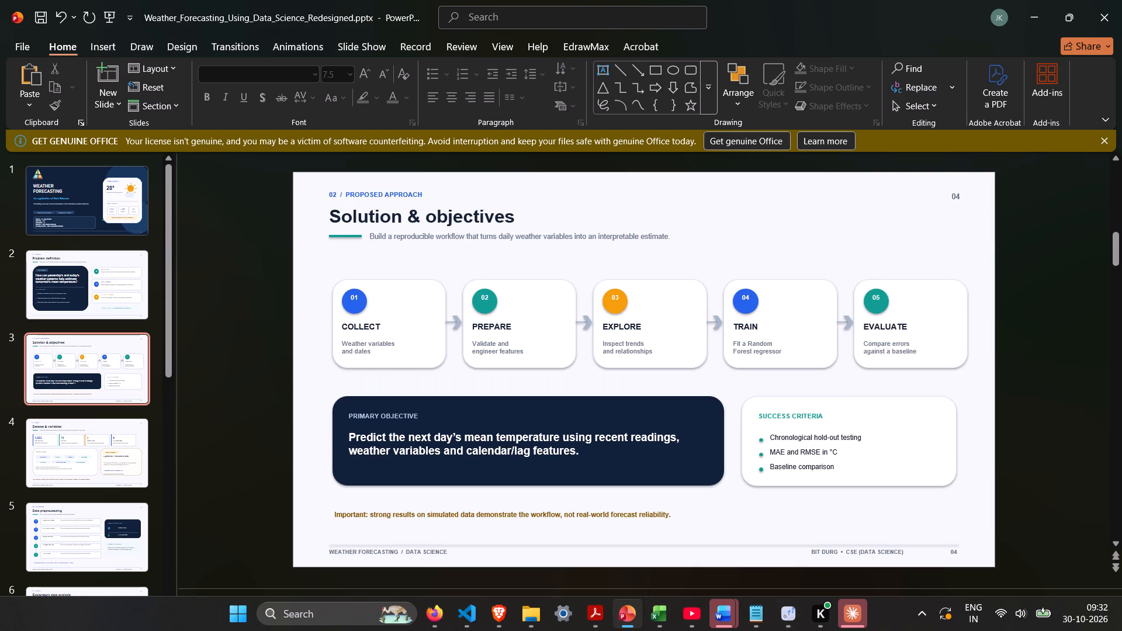
click(442, 547)
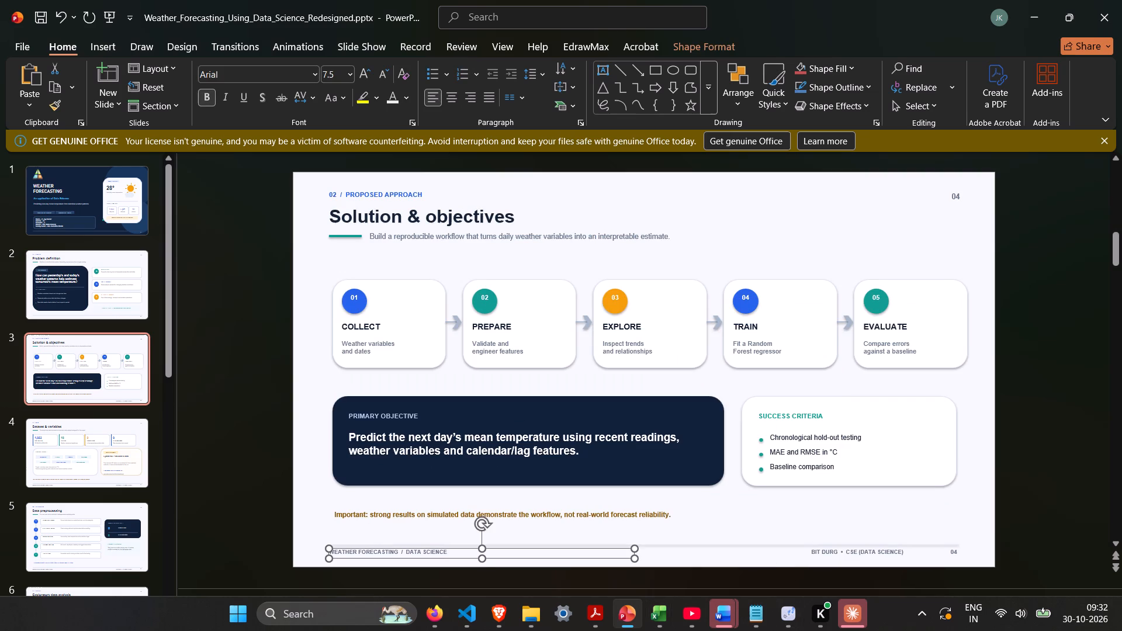
key(Delete)
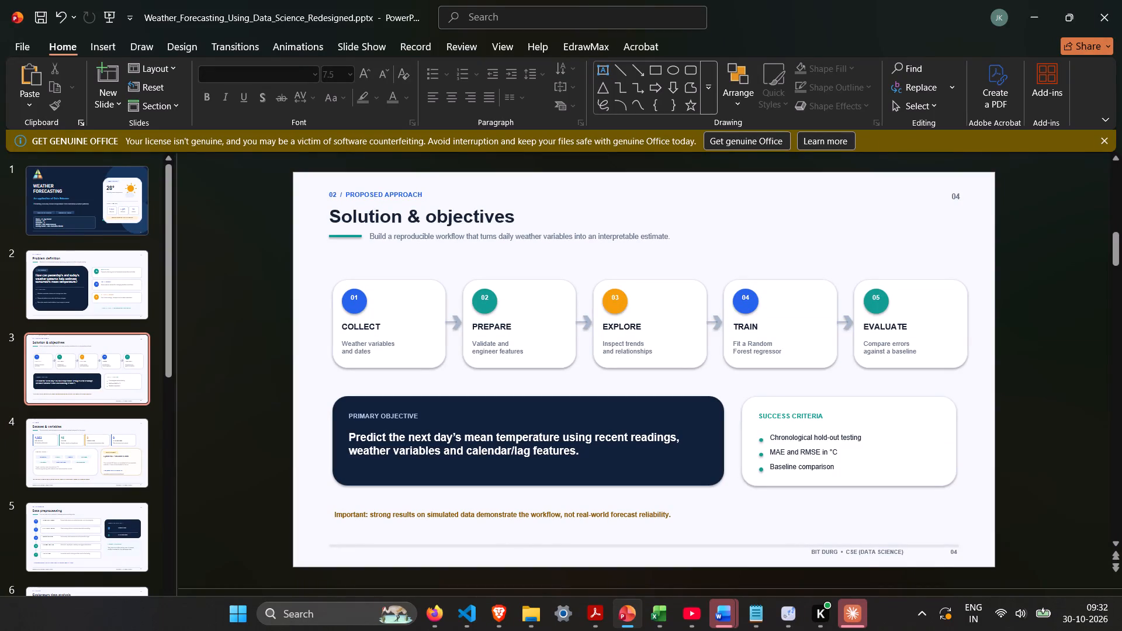
click(809, 551)
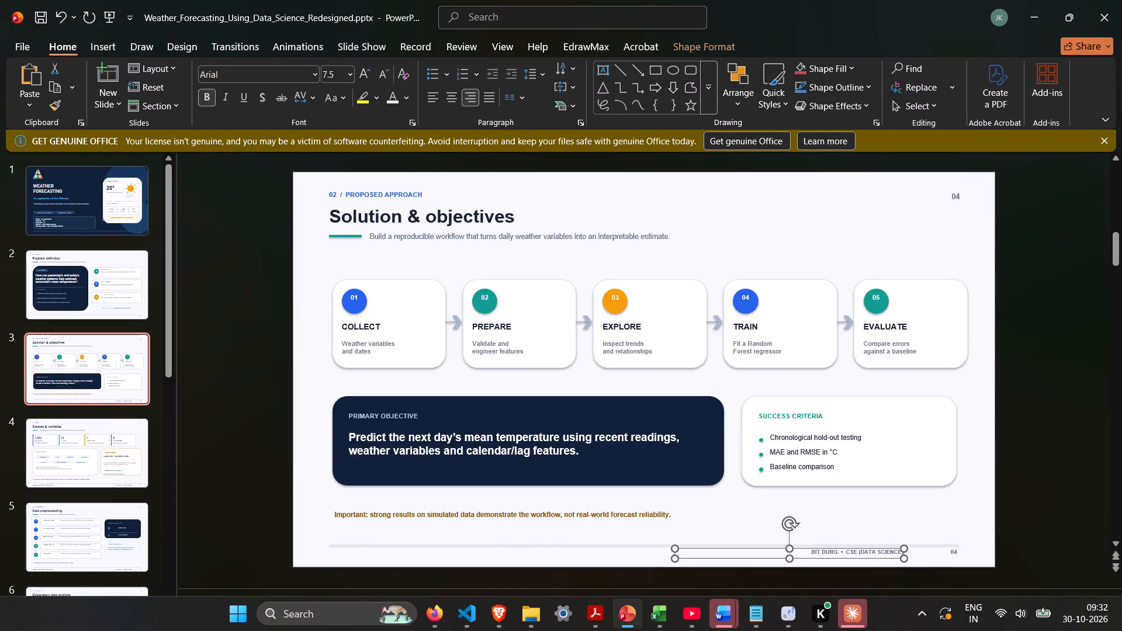
key(Delete)
Delete the "BIT DURG • CSE (DATA SCIENCE)" footer text from the Dataset & variables, Data preprocessing and Exploratory data analysis slides.
key(Down)
click(809, 551)
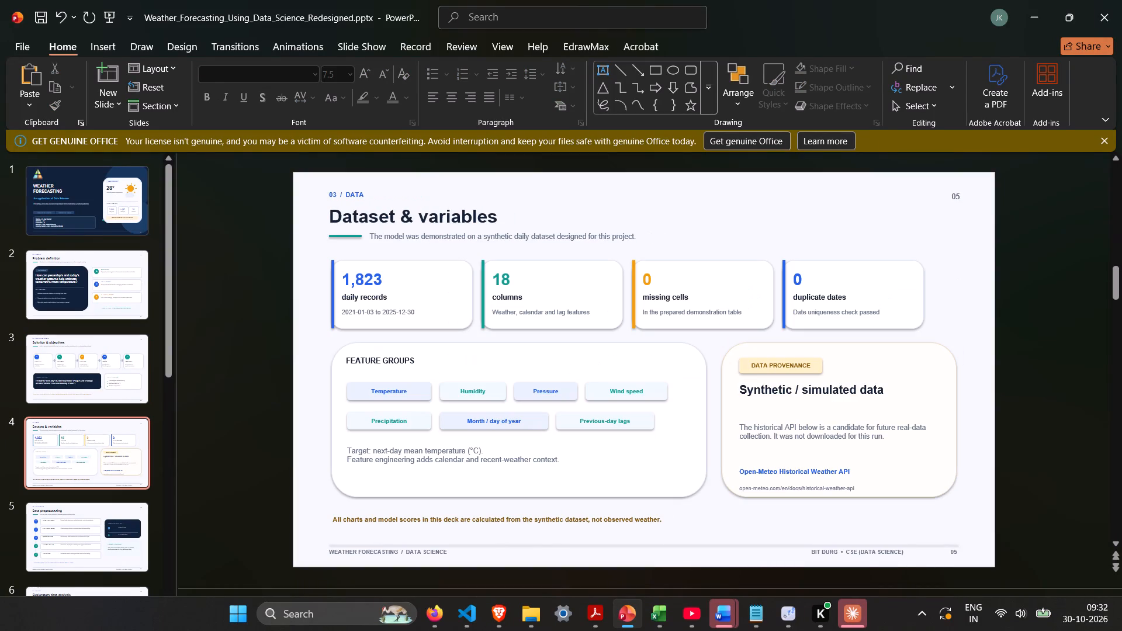
key(Delete)
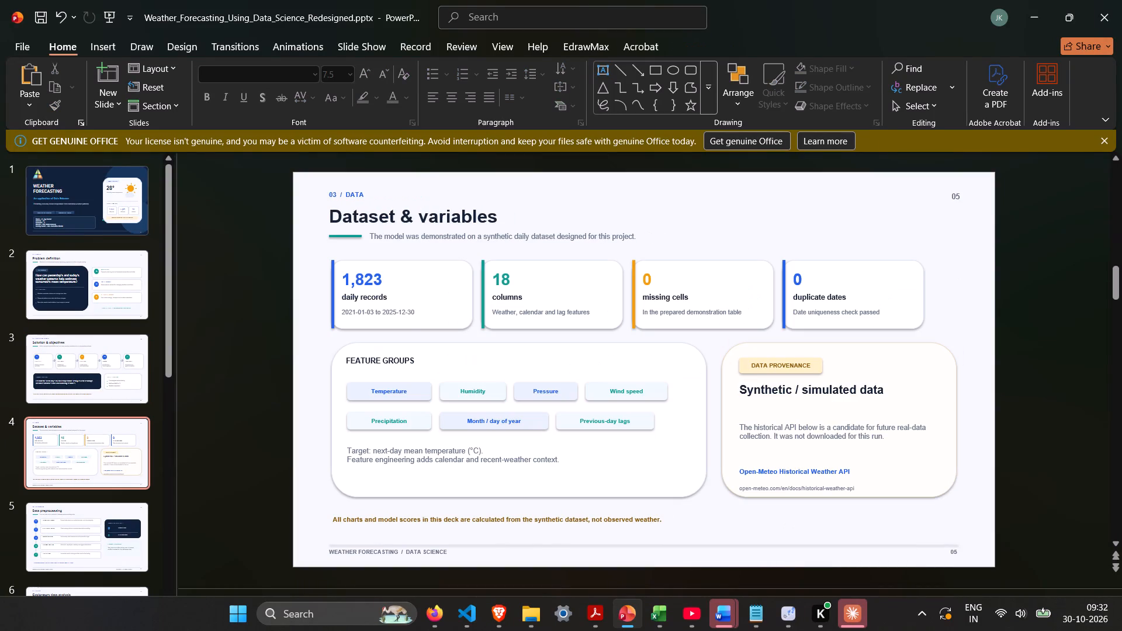
key(Down)
click(809, 551)
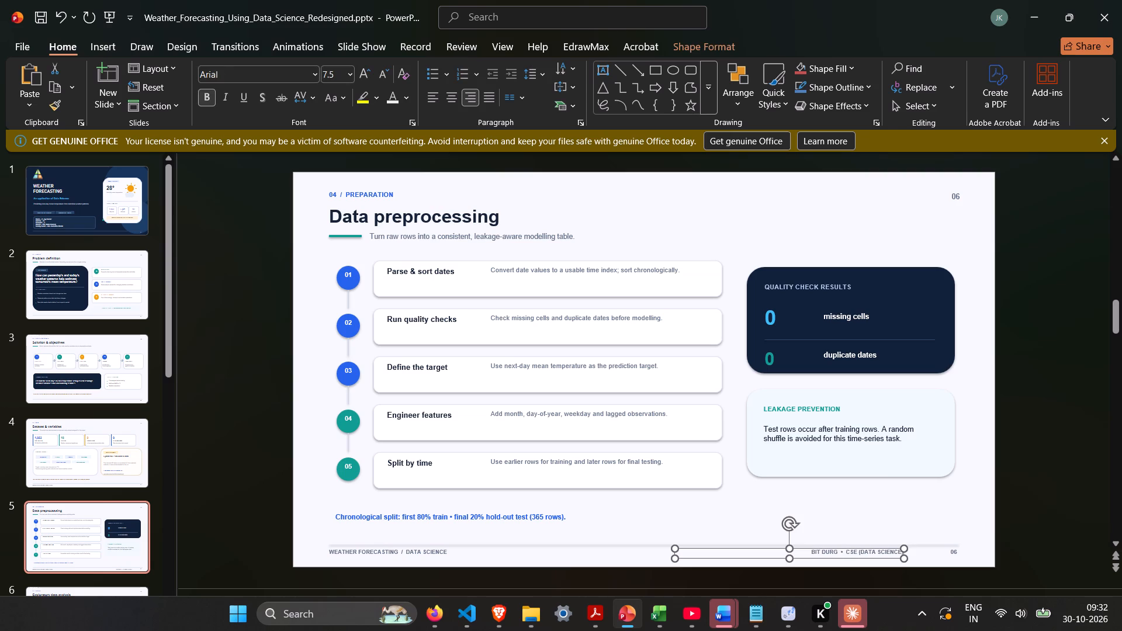
key(Delete)
key(Left)
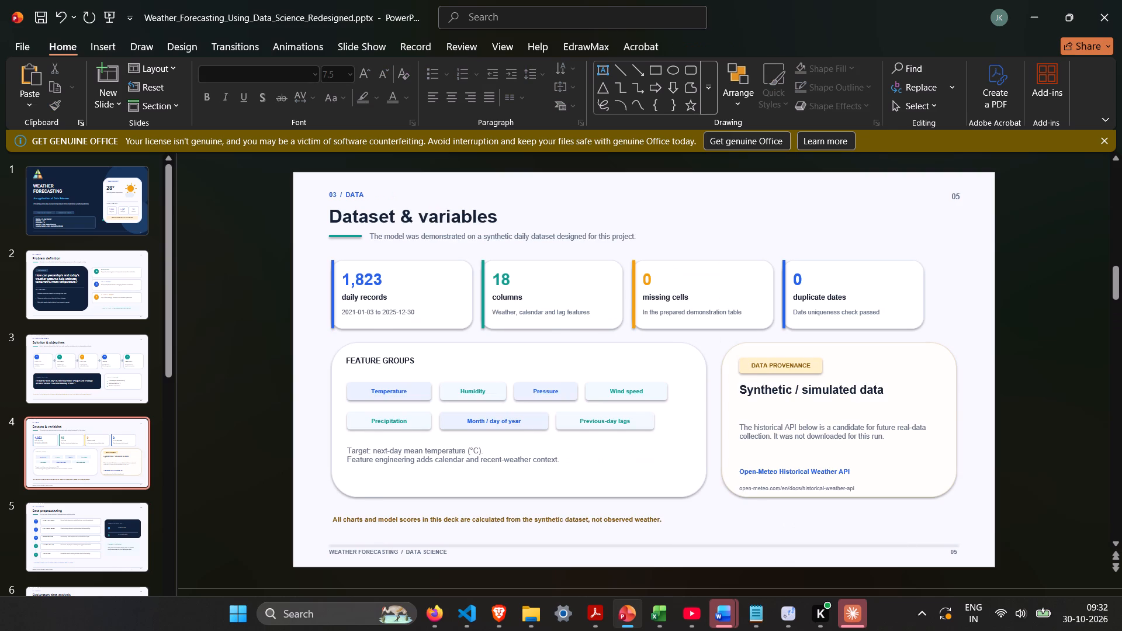
key(Down)
key(Down)
click(809, 551)
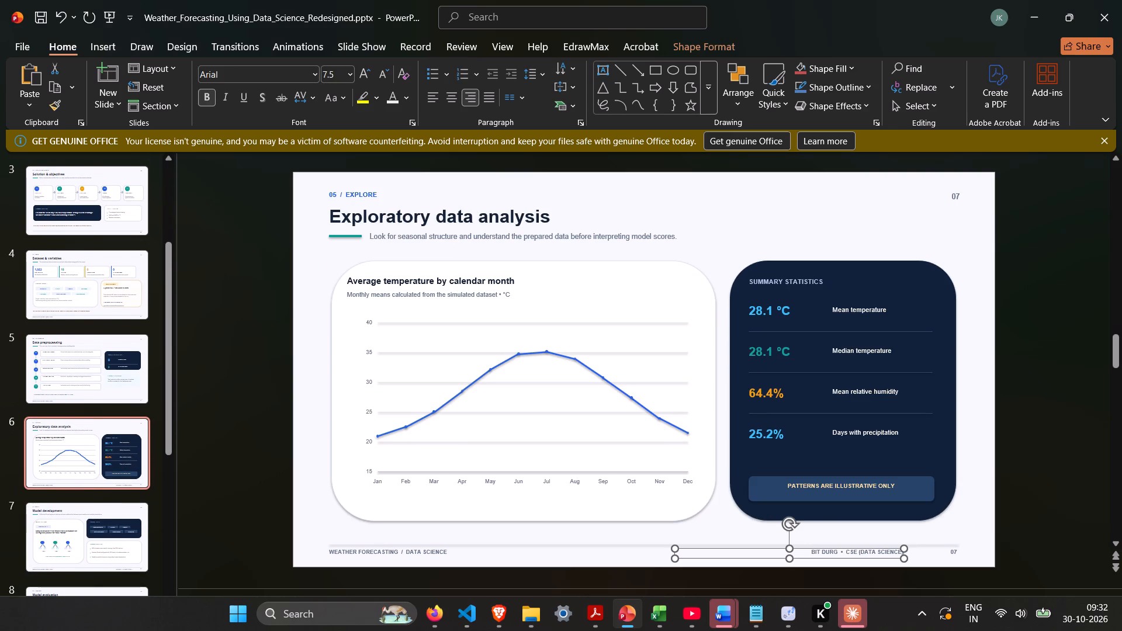
key(Delete)
Delete the "BIT DURG • CSE (DATA SCIENCE)" footer text from the Model development, Model evaluation, Sample predictions and Future scope slides.
key(Down)
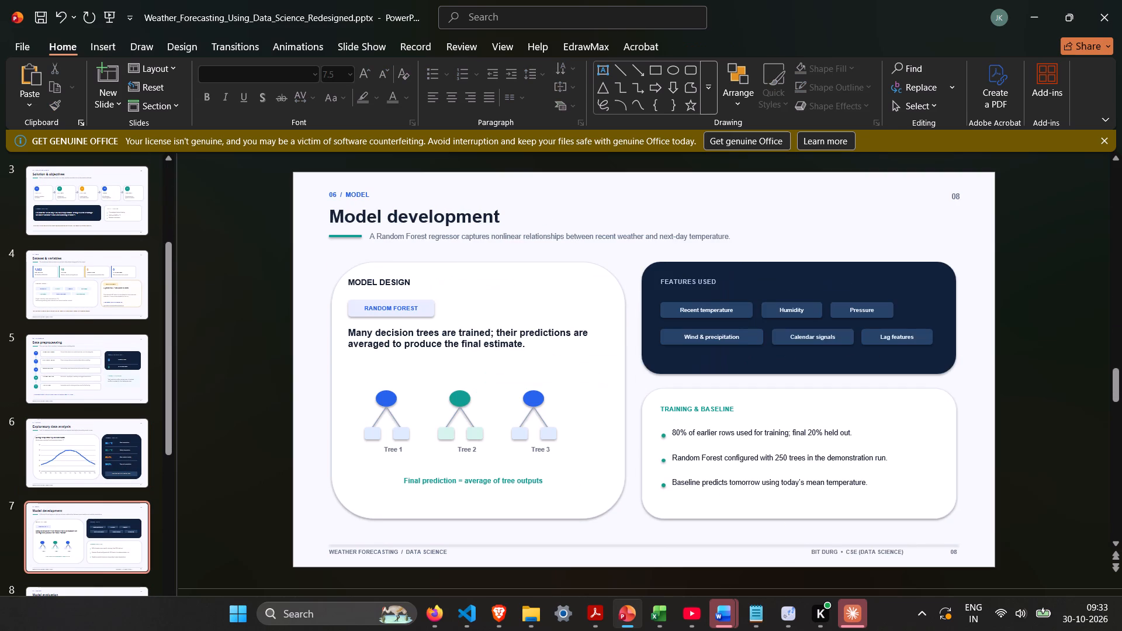
click(809, 551)
key(Delete)
key(Down)
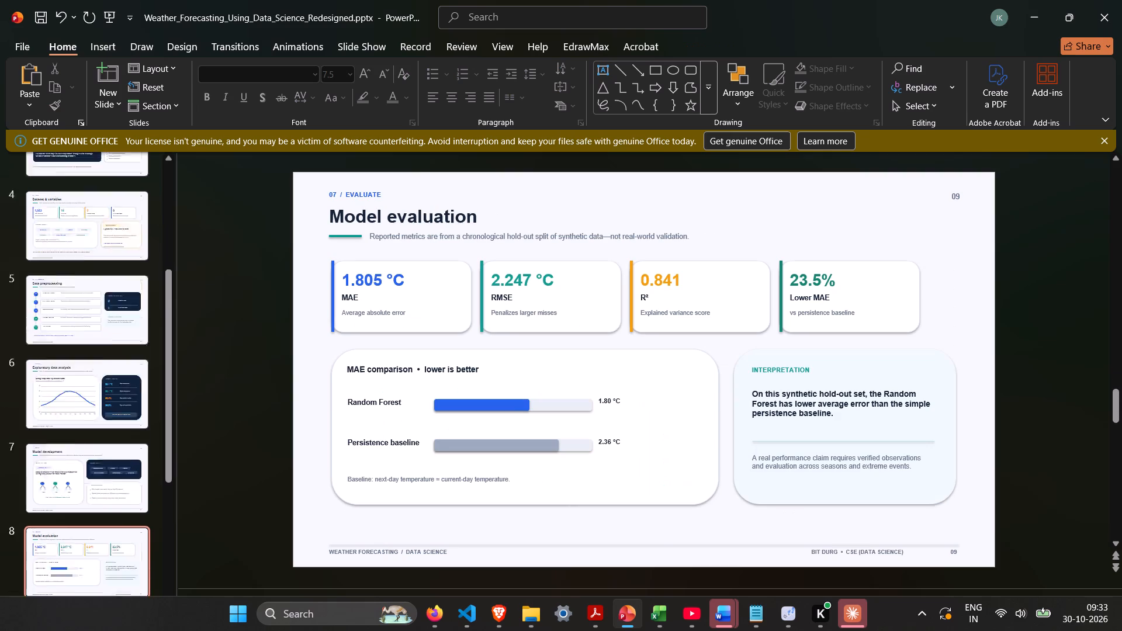
click(809, 551)
key(Delete)
key(Down)
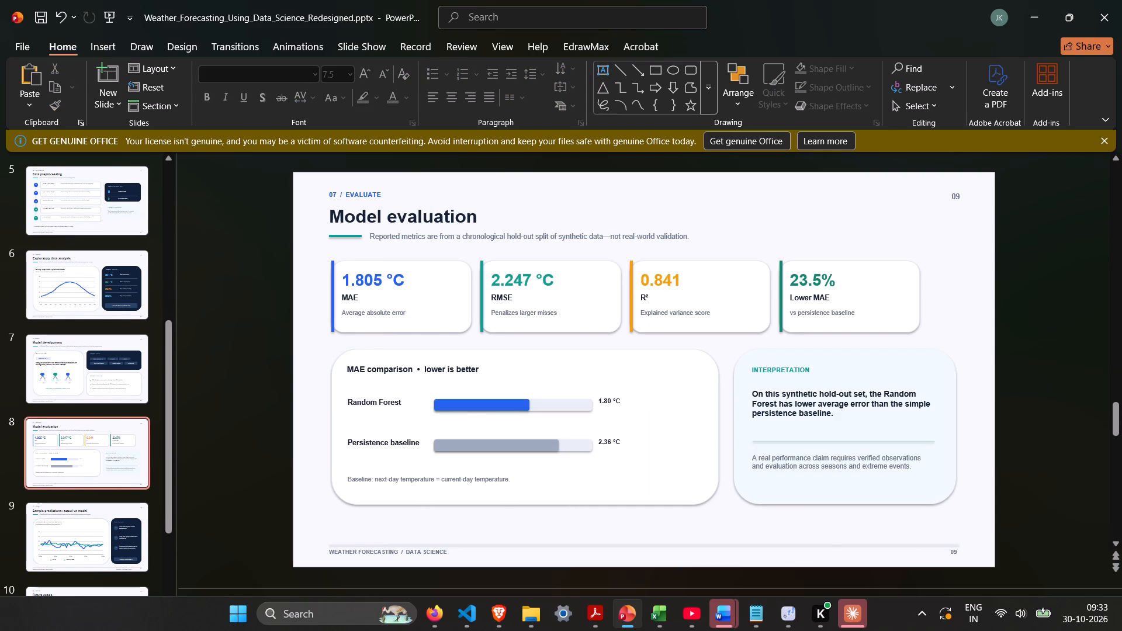
click(809, 551)
key(Delete)
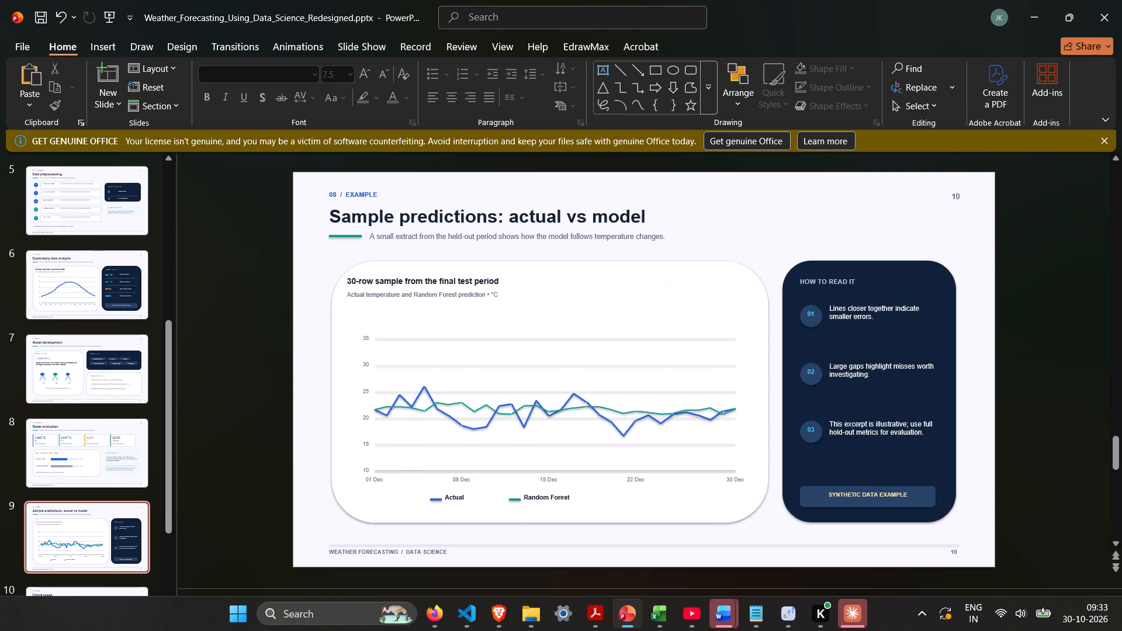
key(Down)
click(809, 551)
key(Delete)
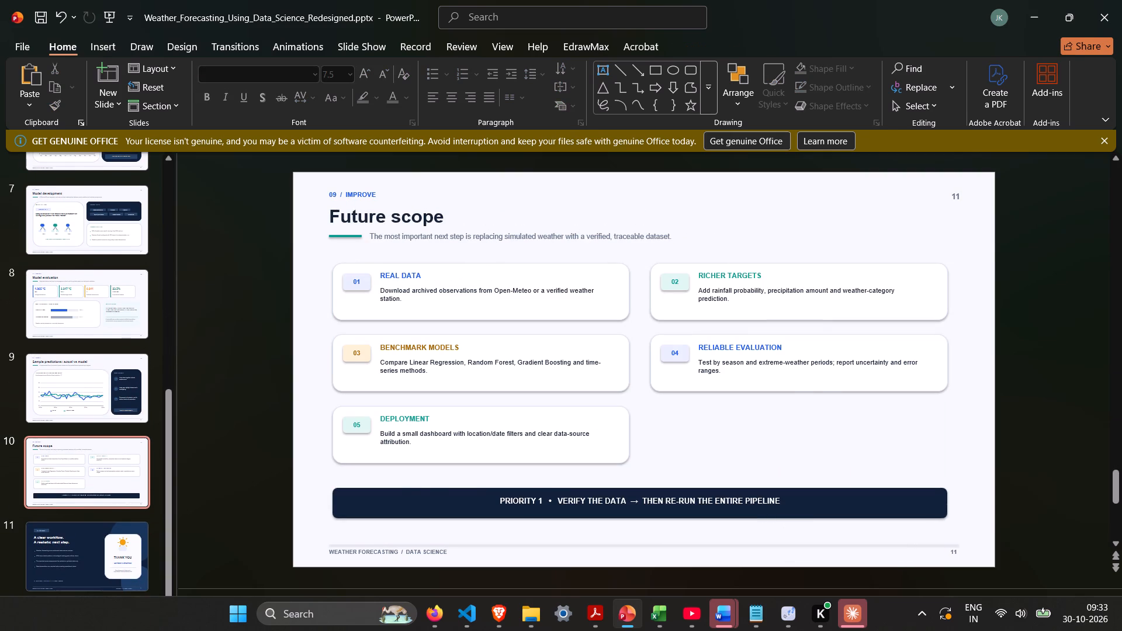
Delete the "BIT DURG • CSE (DATA SCIENCE)" and "WEATHER FORECASTING / DATA SCIENCE" footer texts from the closing Thank You slide.
key(Down)
click(809, 551)
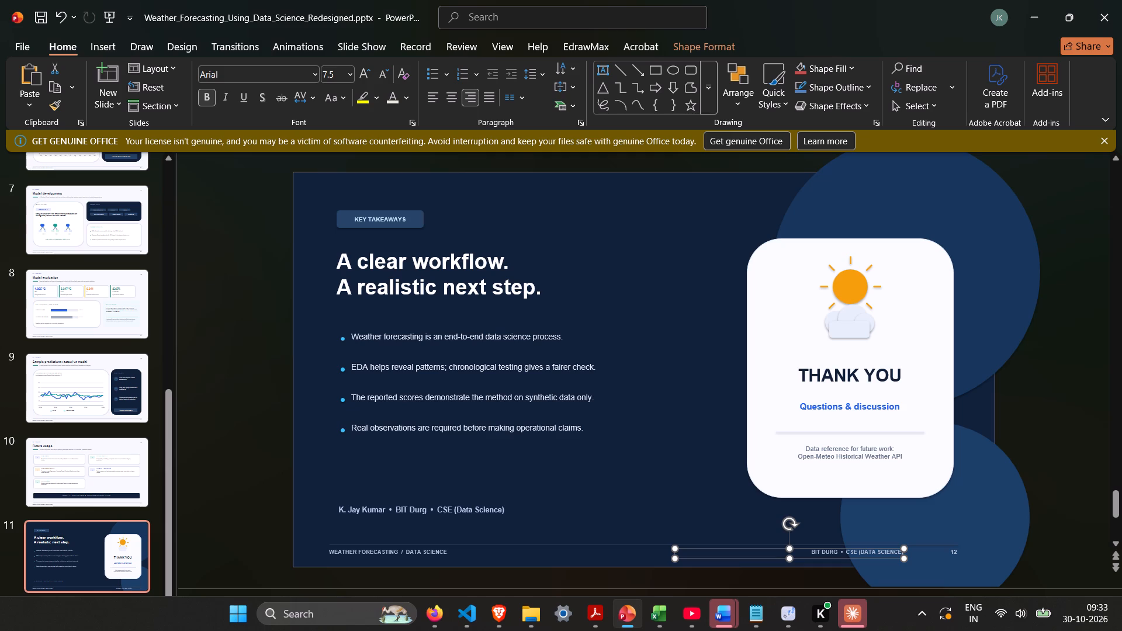
key(Delete)
click(809, 551)
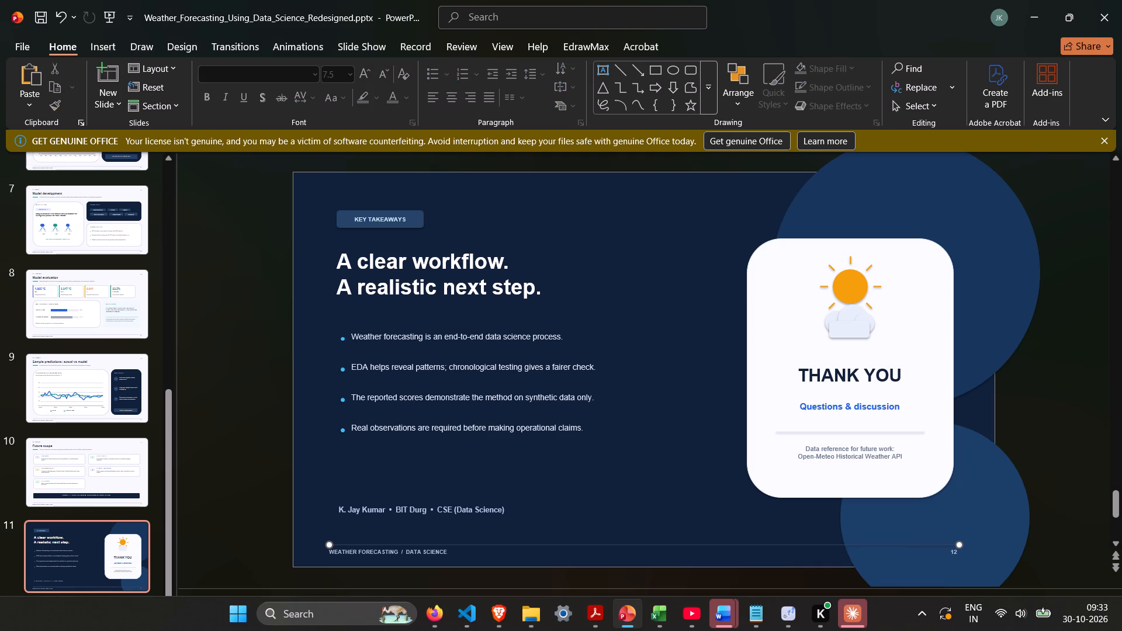
click(373, 551)
click(466, 553)
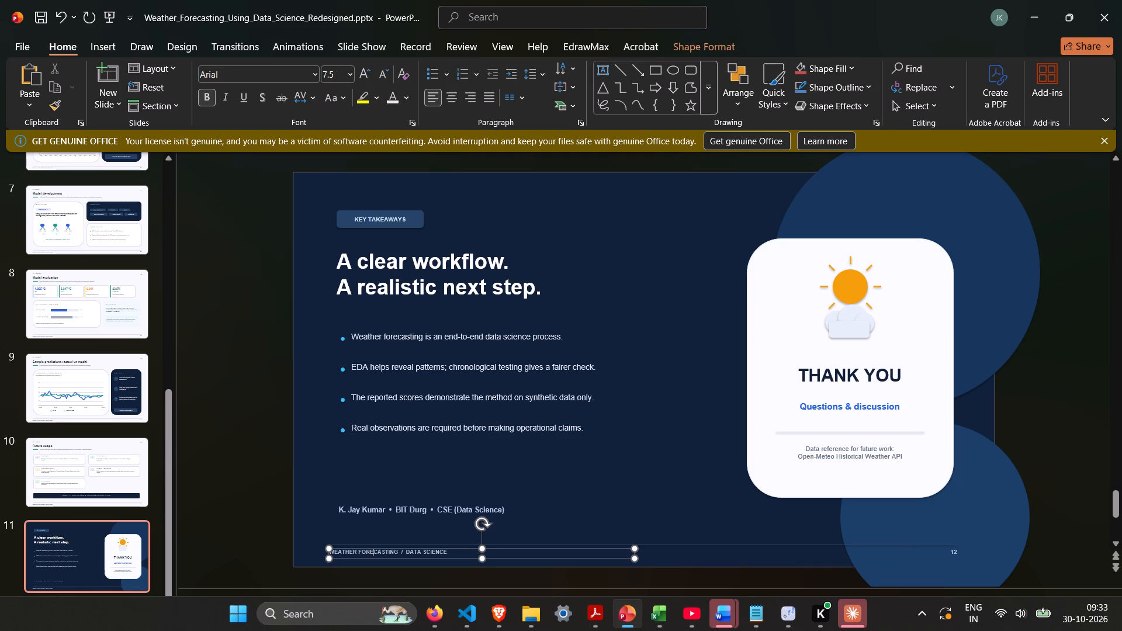
key(Delete)
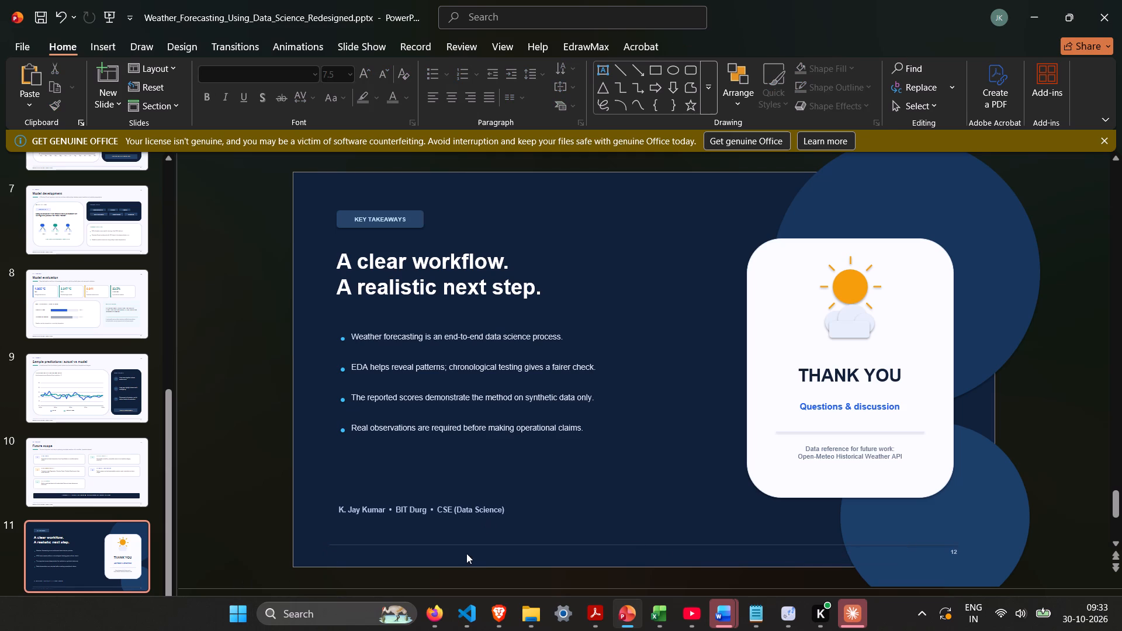
Delete the "WEATHER FORECASTING / DATA SCIENCE" footer text from the Future scope, Sample predictions and Model evaluation slides.
key(Up)
click(466, 553)
key(Delete)
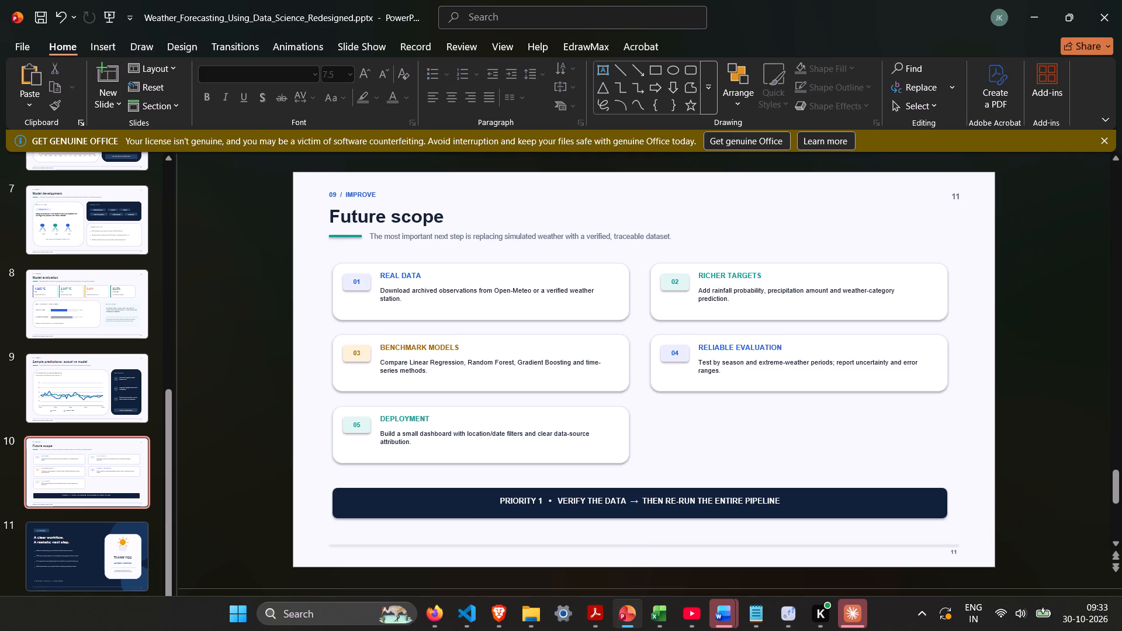
key(Up)
click(466, 553)
key(Delete)
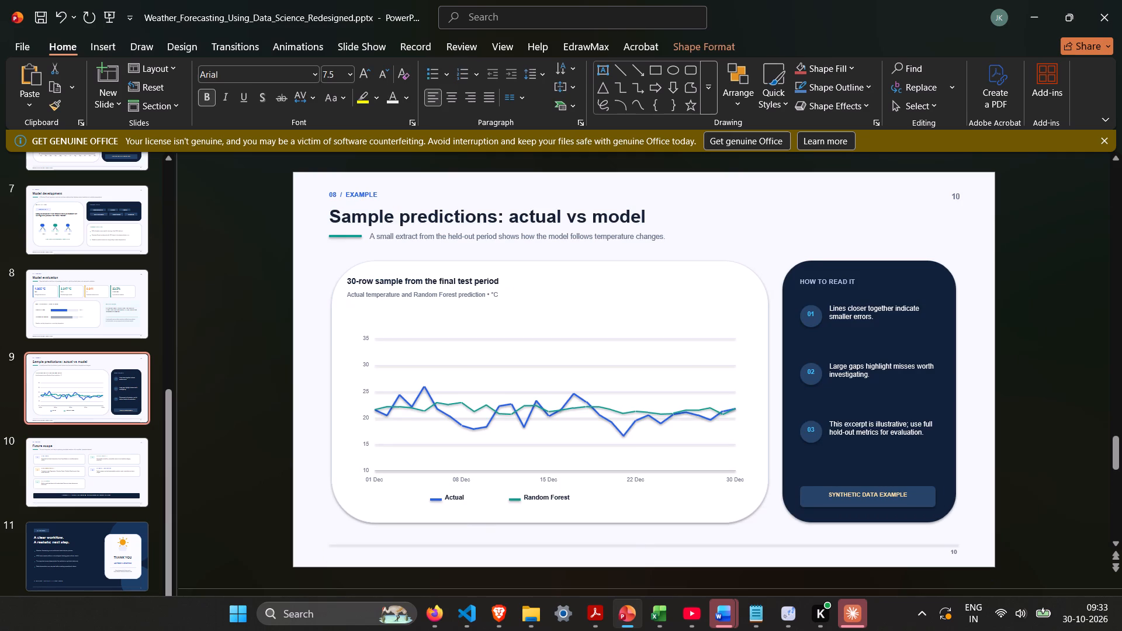
key(Up)
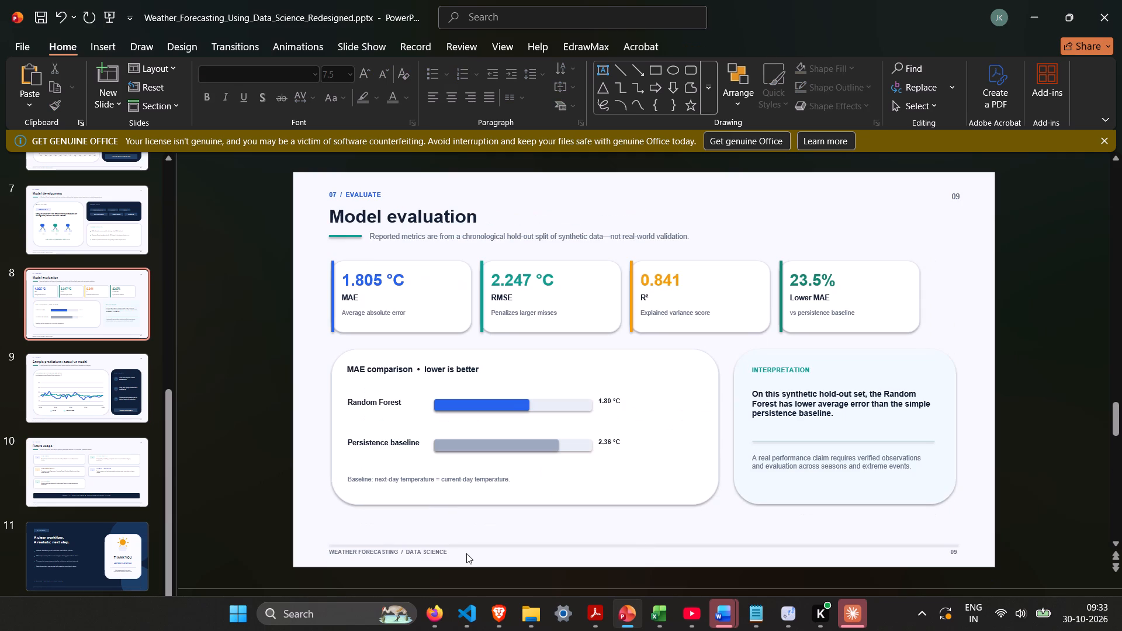
click(466, 553)
key(Delete)
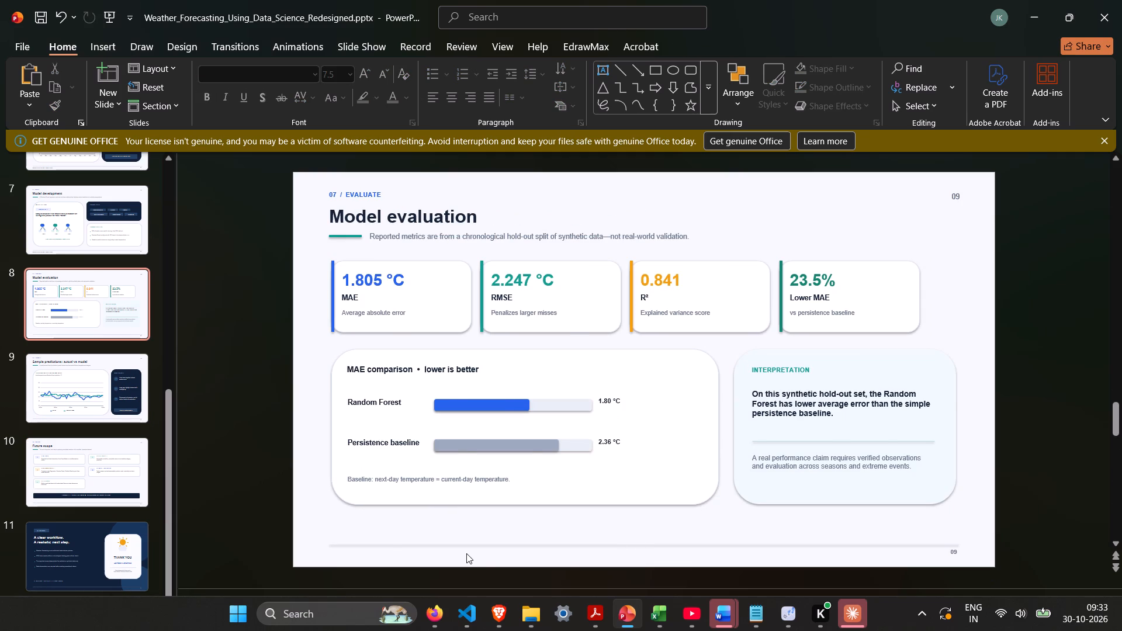
Delete the "WEATHER FORECASTING / DATA SCIENCE" footer text from the Model development, Exploratory data analysis, Data preprocessing and Dataset & variables slides.
key(Up)
click(466, 553)
key(Delete)
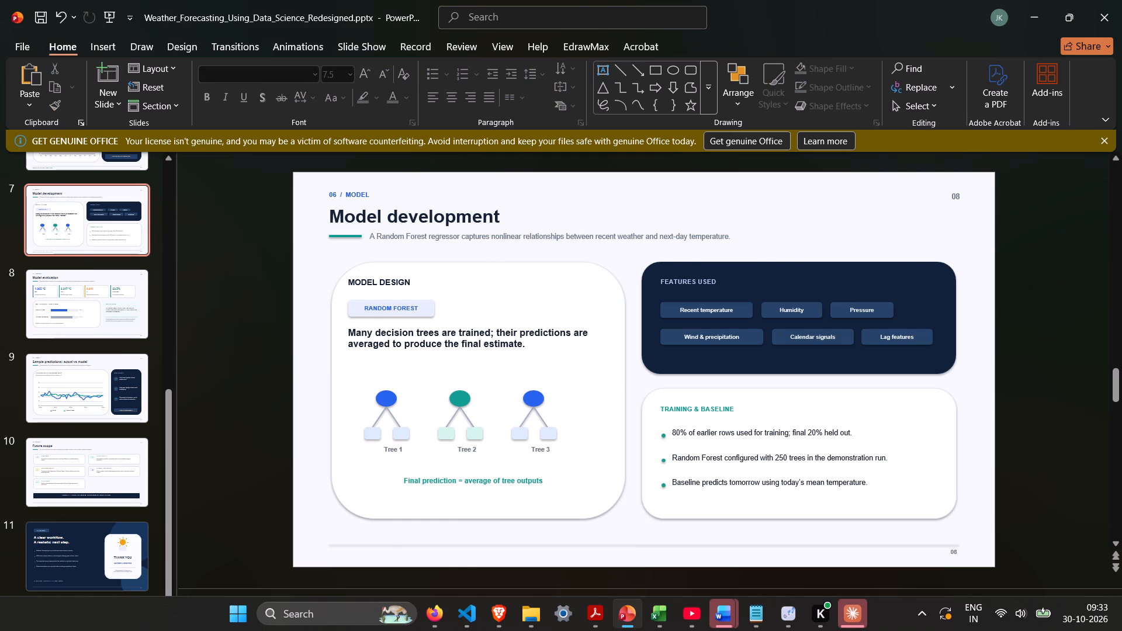
key(Up)
click(466, 553)
key(Delete)
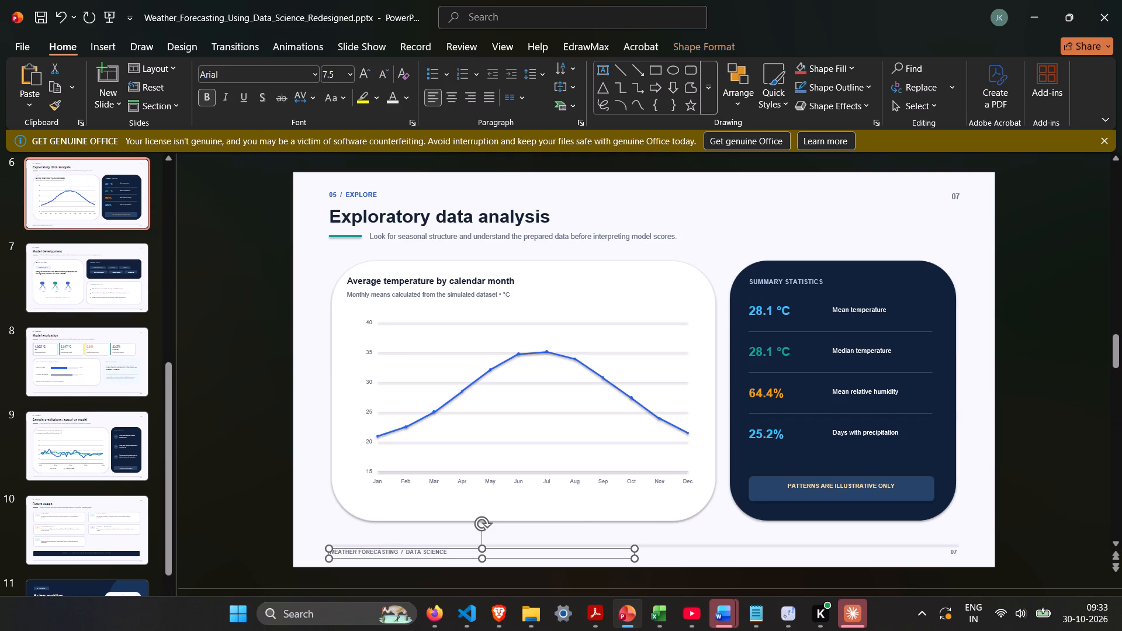
key(Up)
click(466, 553)
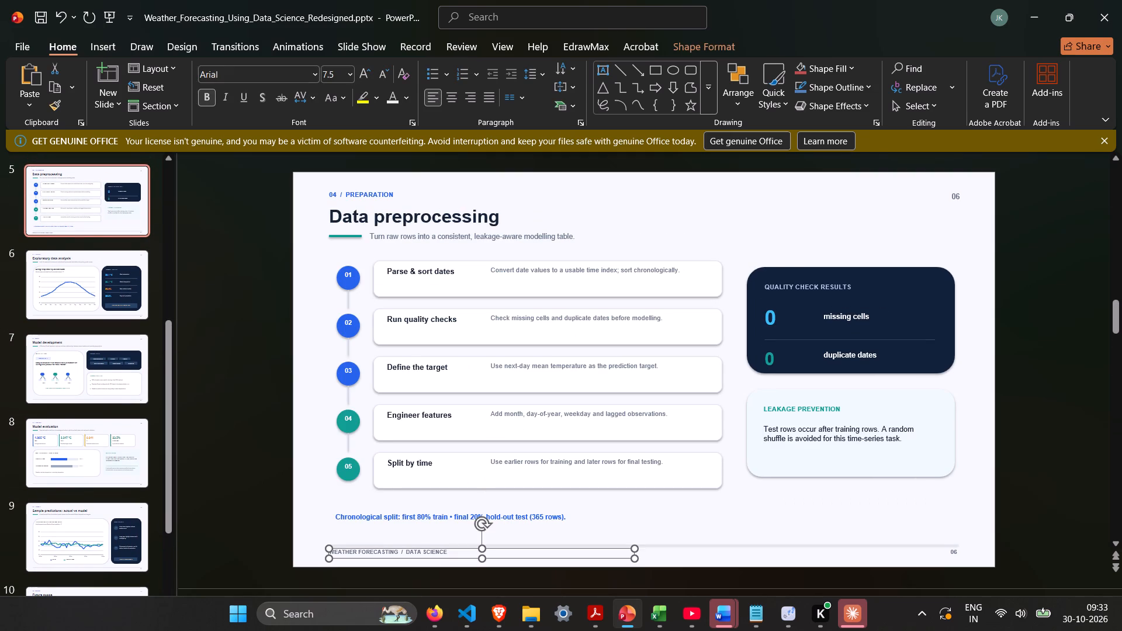
key(Delete)
key(Up)
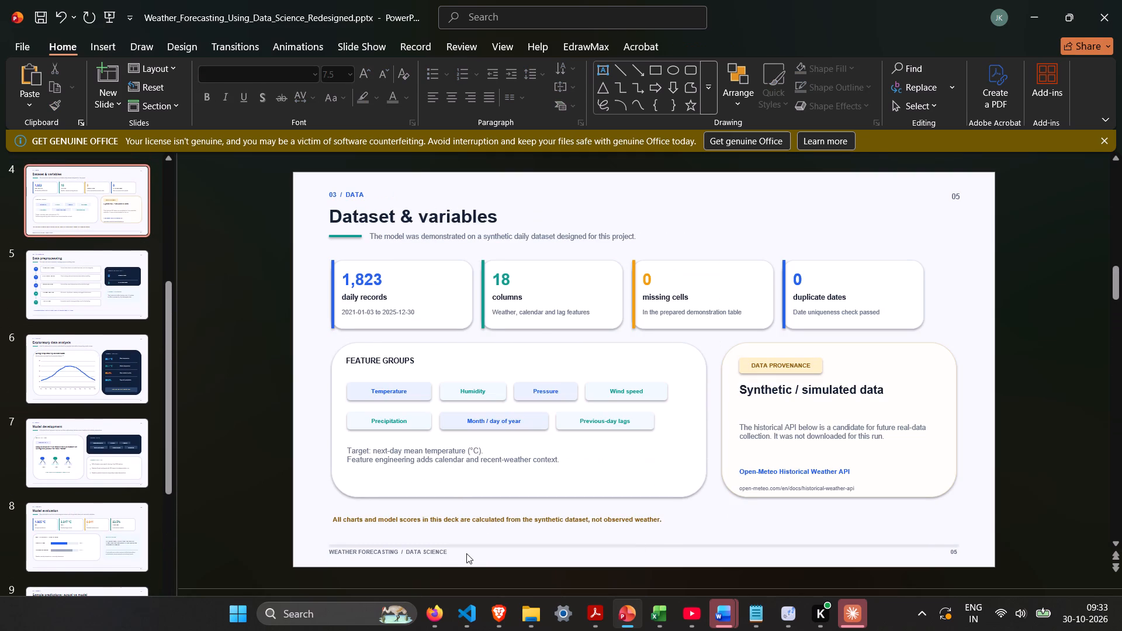
click(466, 553)
key(Delete)
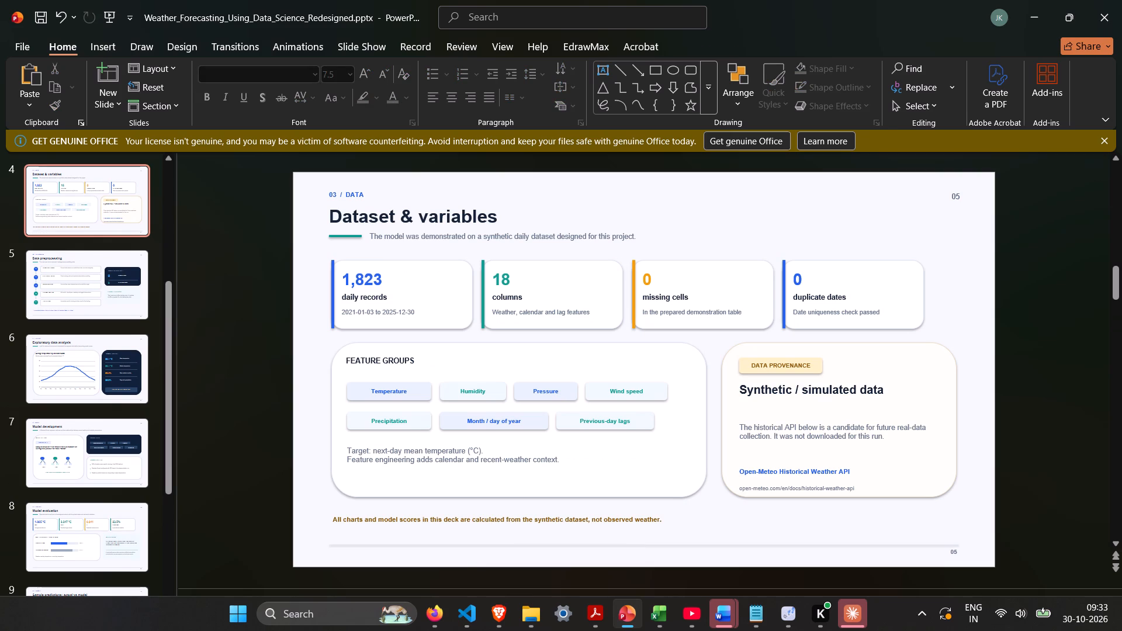
click(466, 553)
Look through the content slides from Solution & objectives to Future scope to check for leftover footer texts.
key(Up)
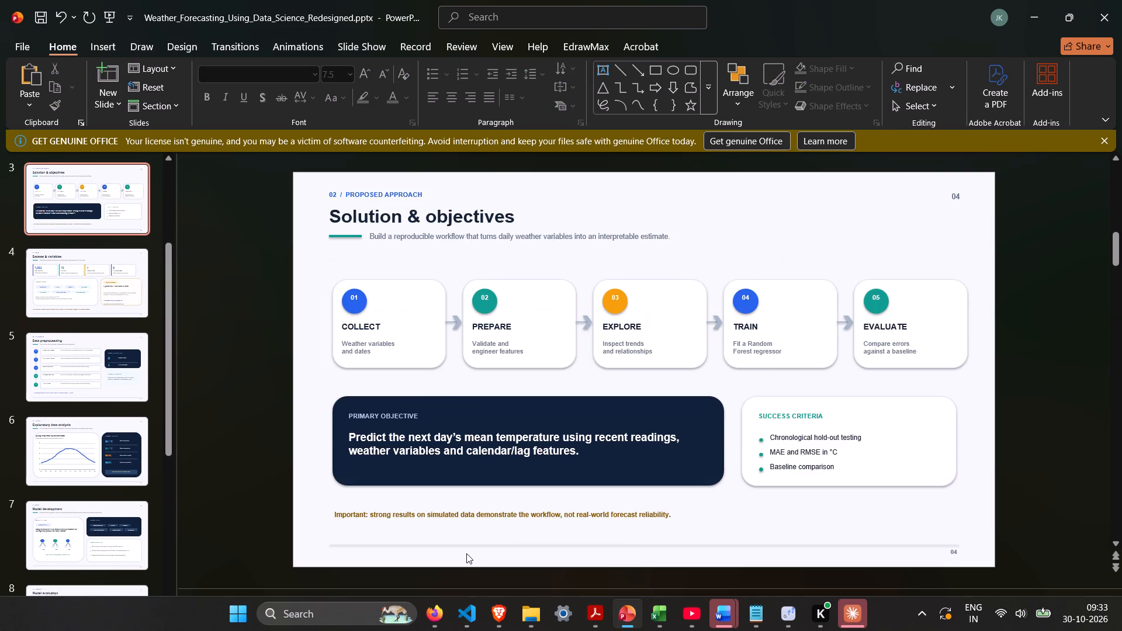
key(Up)
key(Down)
key(Down)
key(Down)
key(Down)
key(Down)
key(Down)
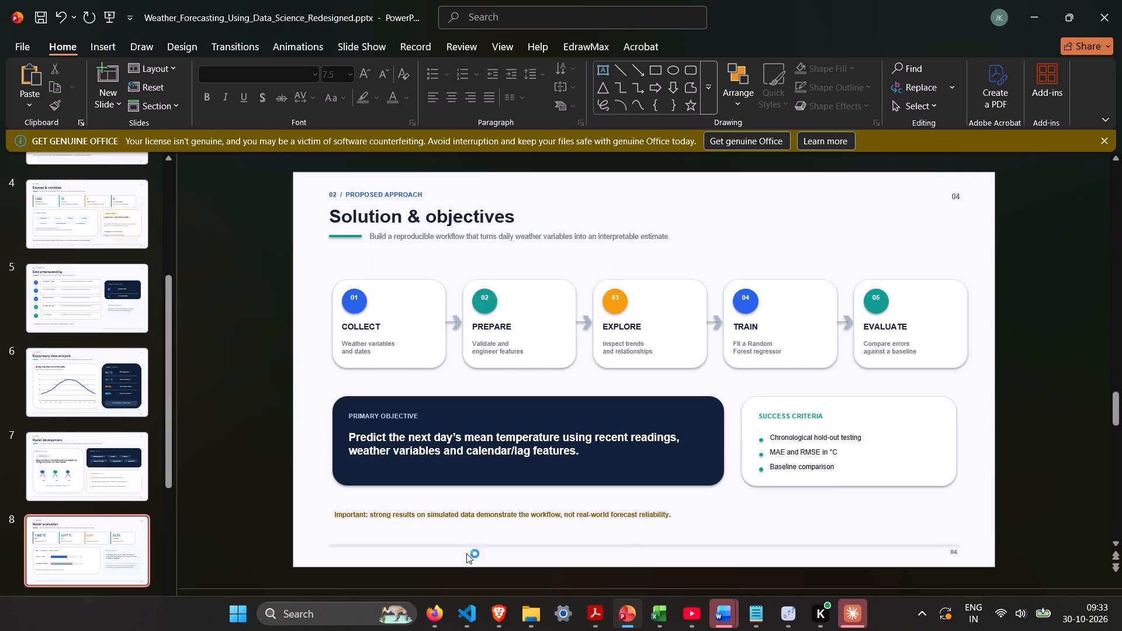
key(Down)
key(Up)
key(Up)
key(Up)
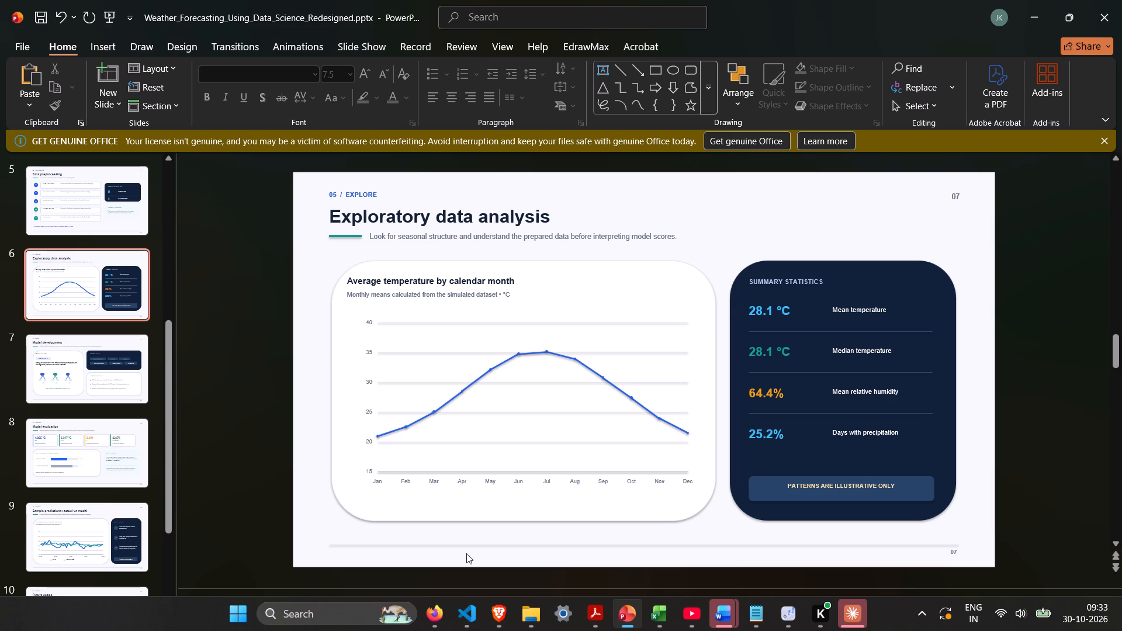
scroll(122, 494, down, 6)
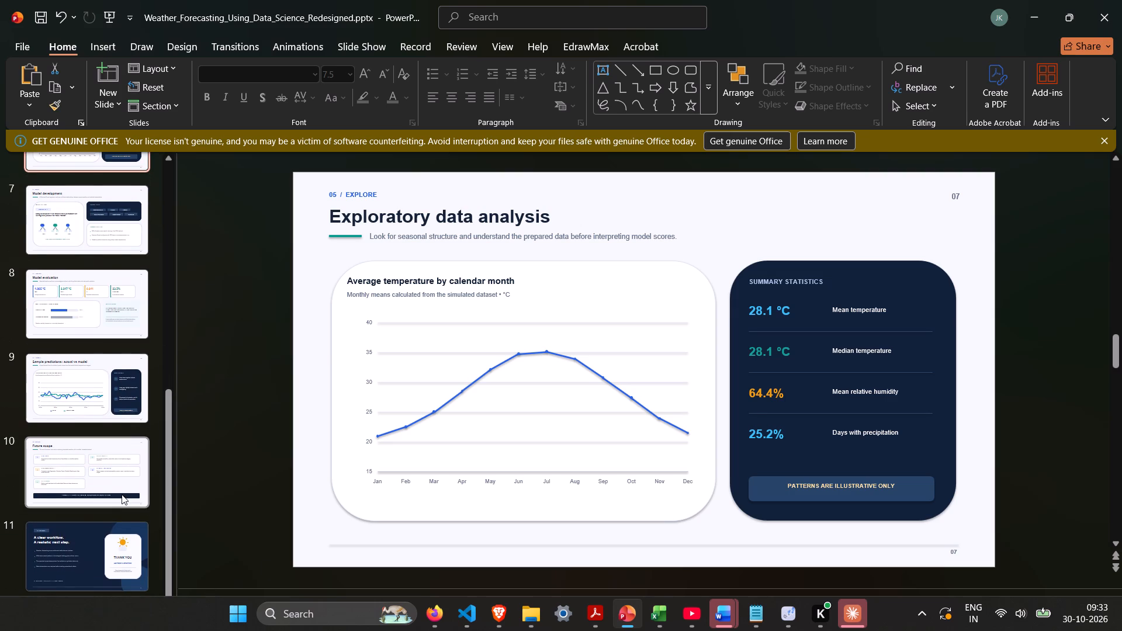
scroll(122, 494, up, 1)
click(122, 491)
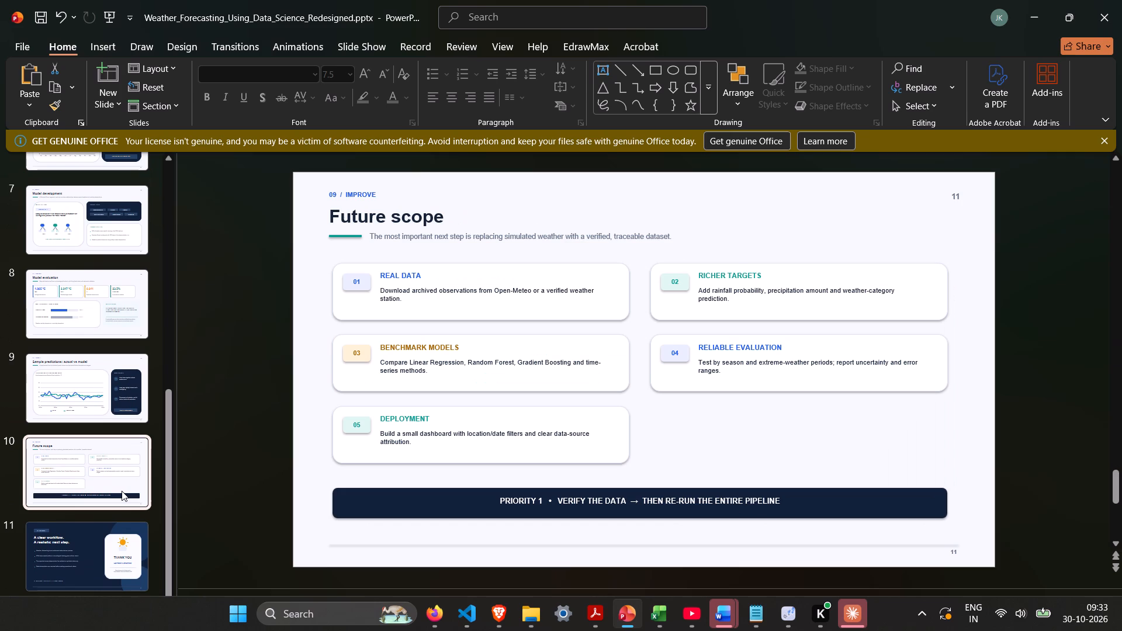
click(89, 414)
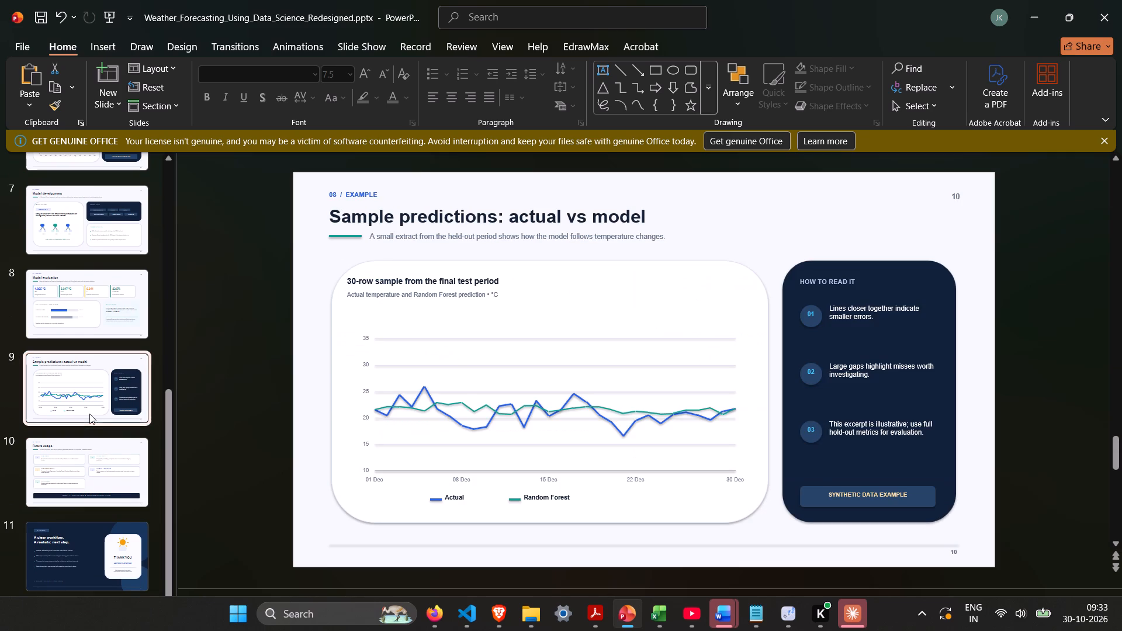
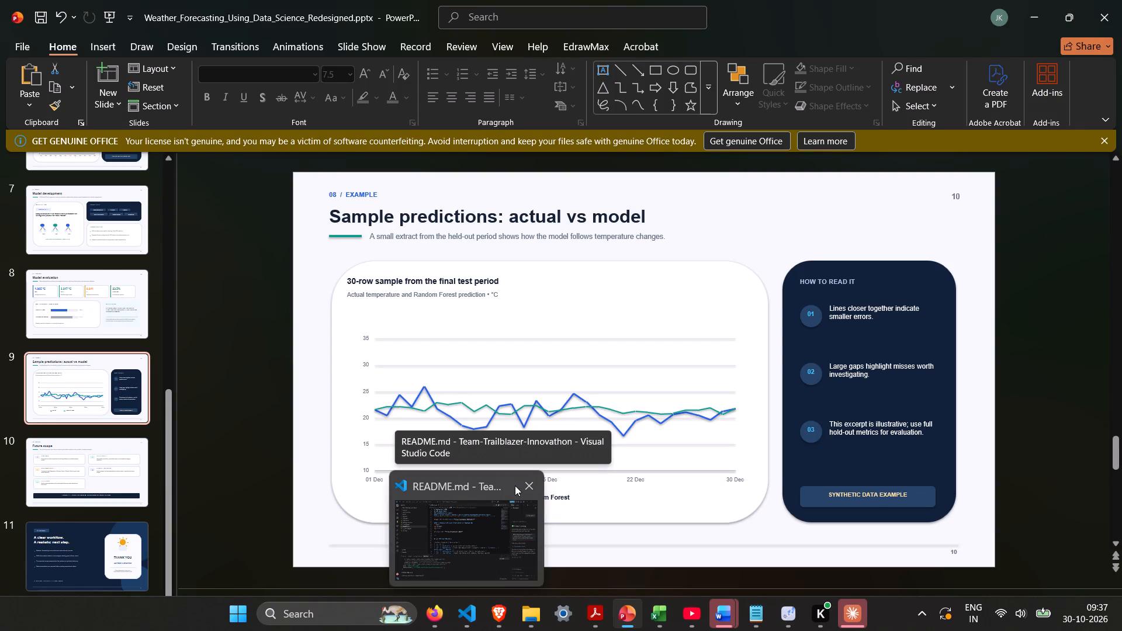
Close the Visual Studio Code window showing README.md from the Team-Trailblazer-Innovathon project.
click(533, 480)
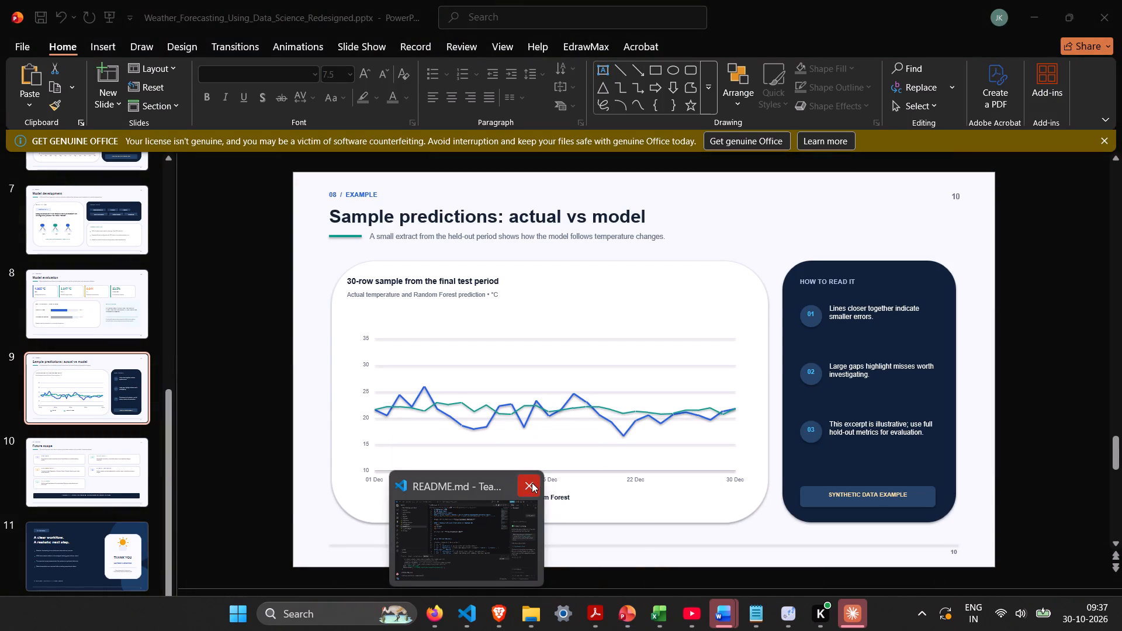
click(525, 487)
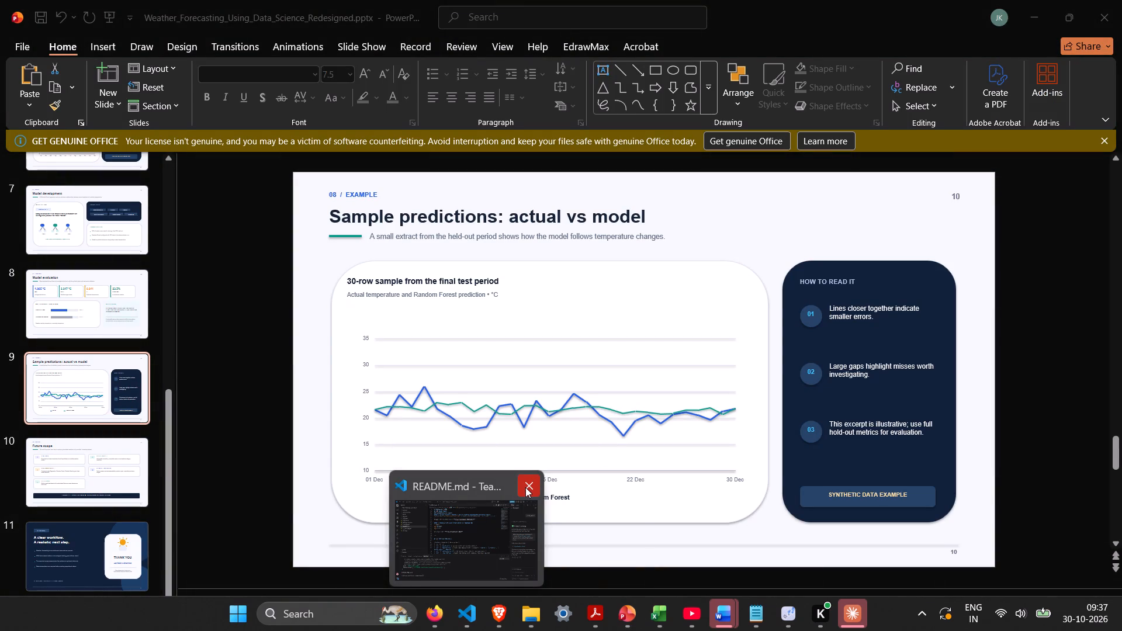
click(525, 487)
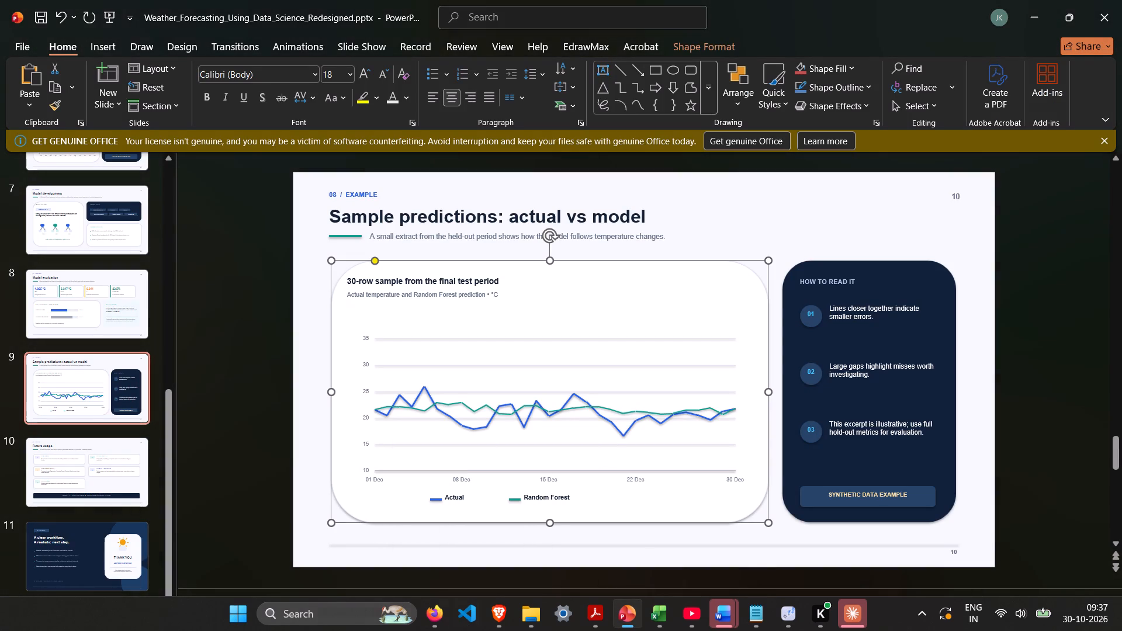
click(278, 540)
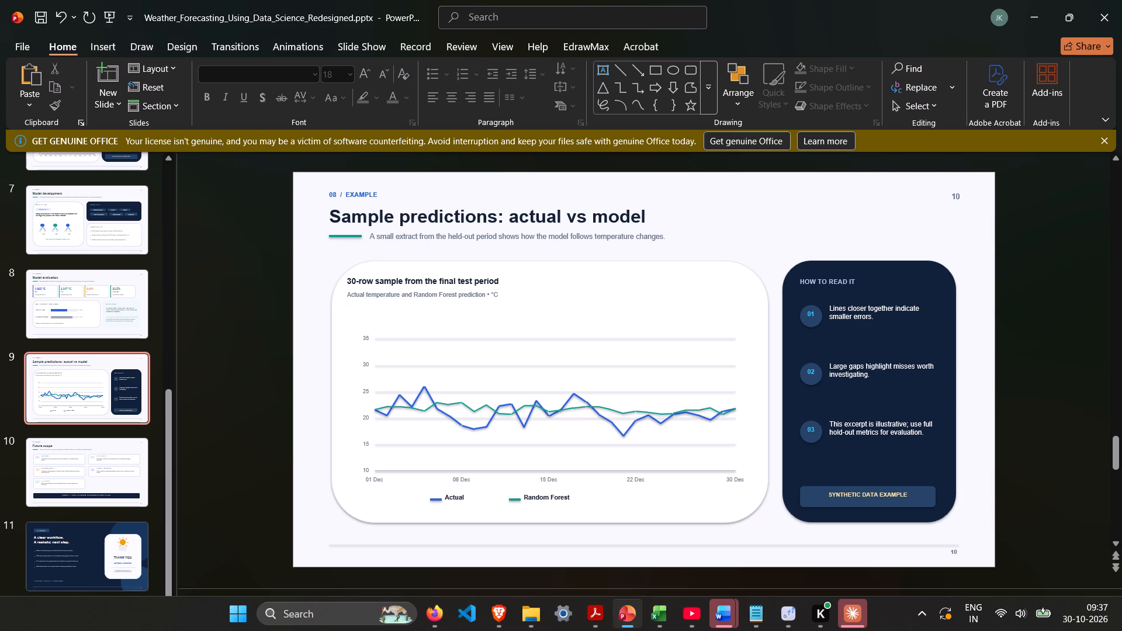
click(500, 605)
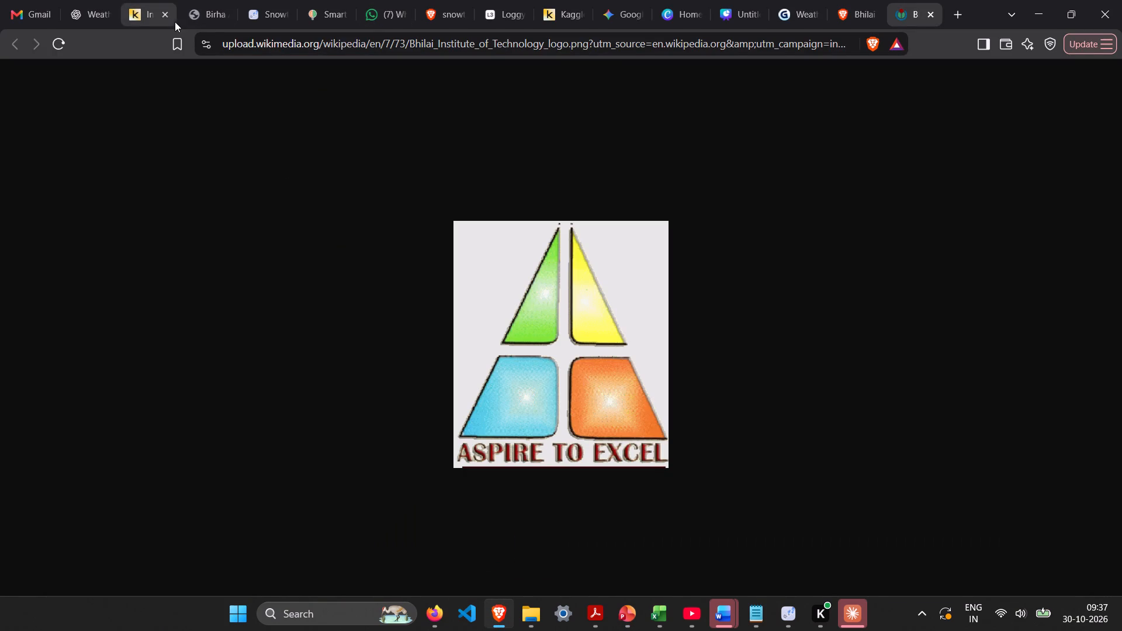
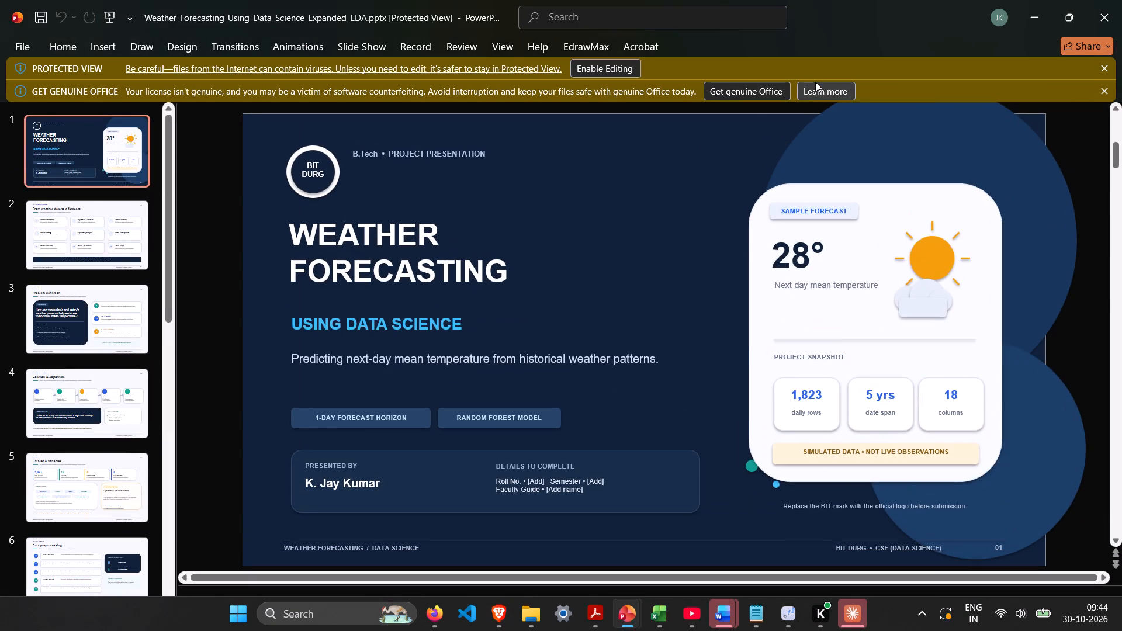
scroll(716, 206, down, 5)
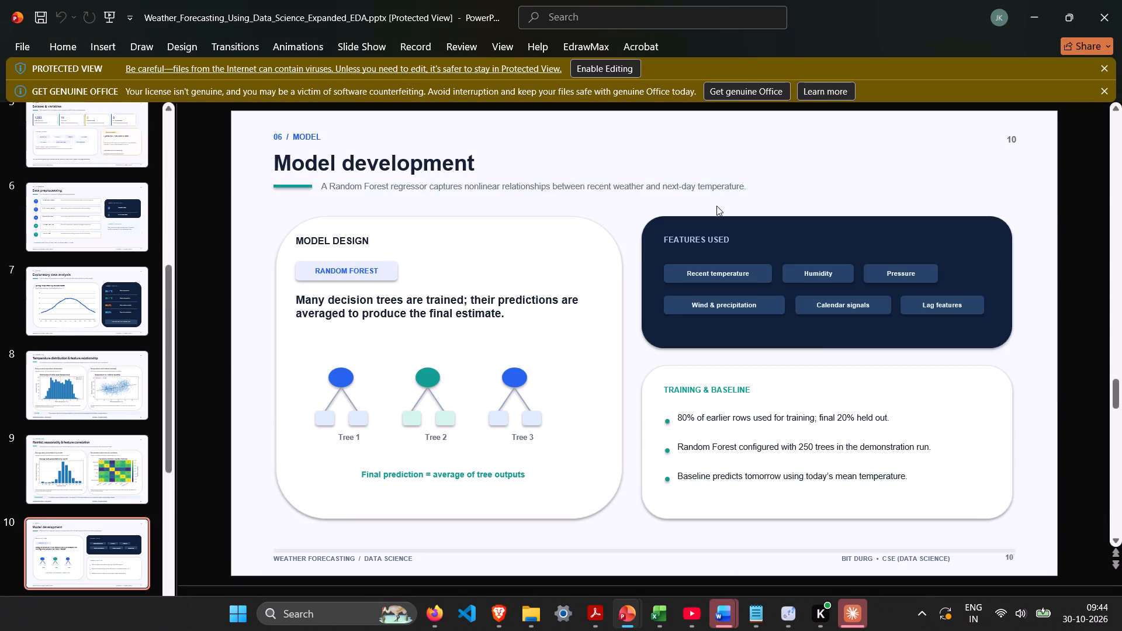
scroll(716, 206, up, 1)
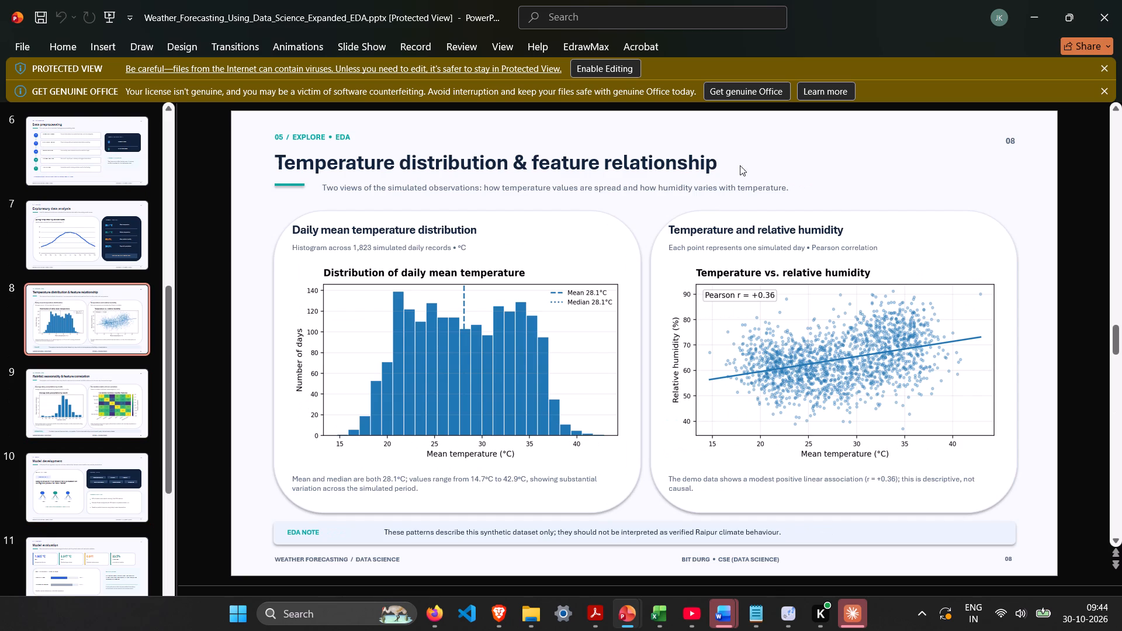
click(639, 65)
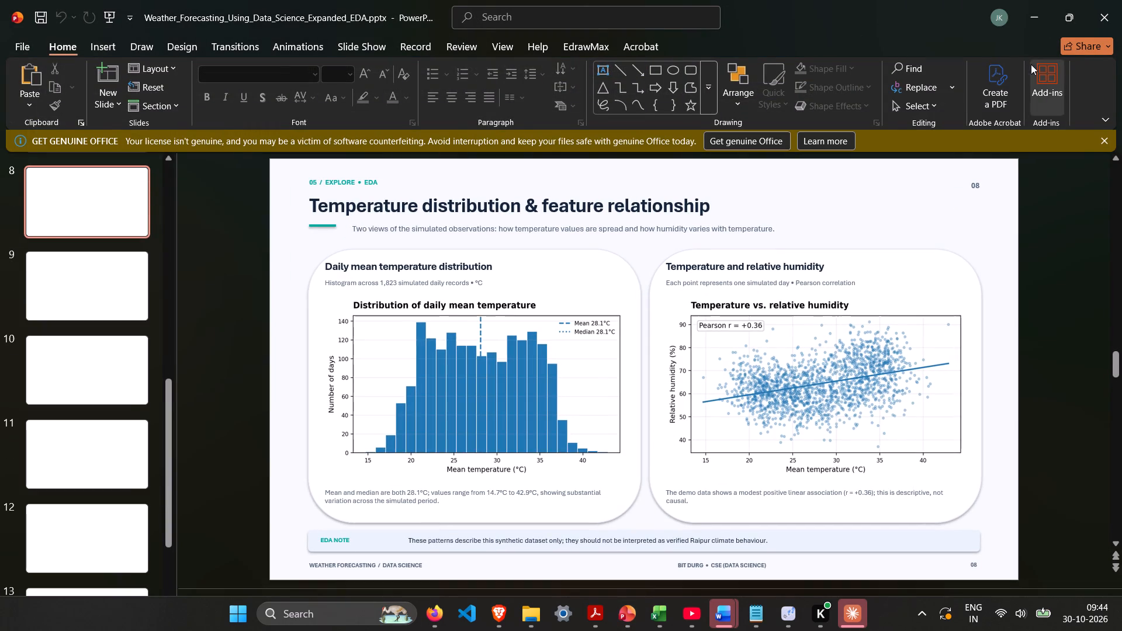
Switch the Expanded_EDA presentation window to full-screen mode with slide 8 shown and no object selected.
click(1104, 120)
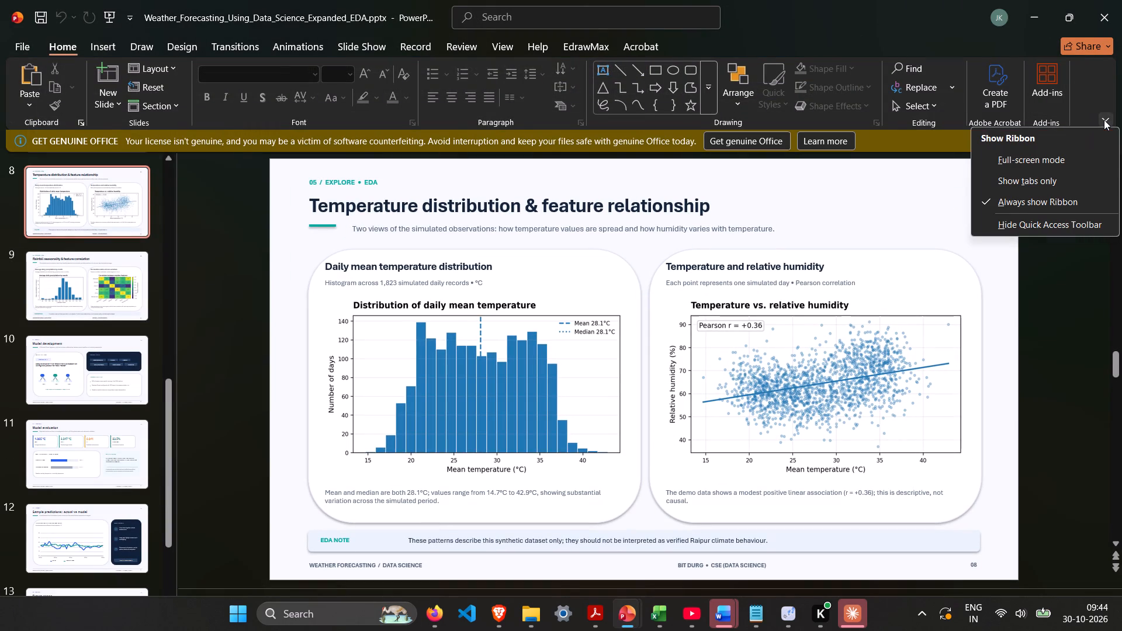
click(1058, 165)
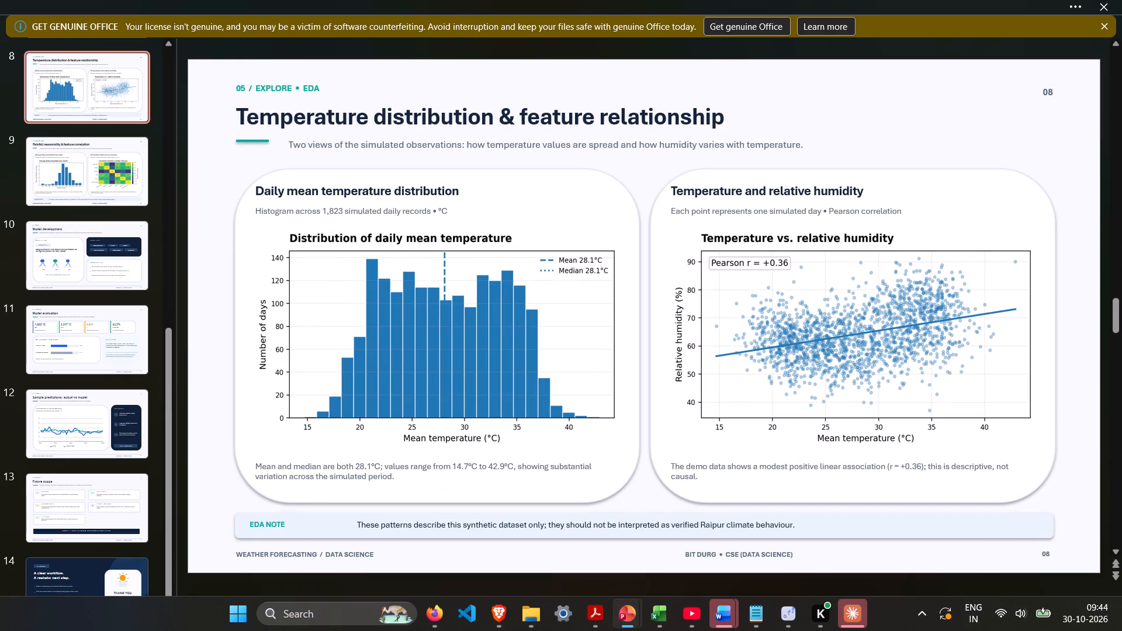
click(857, 150)
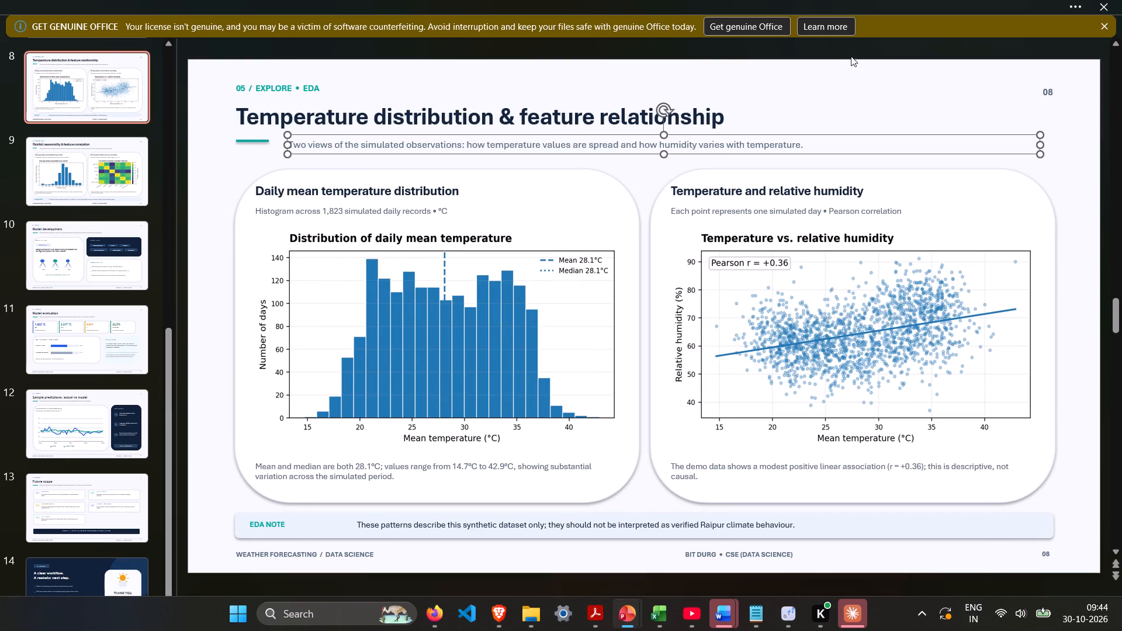
click(858, 51)
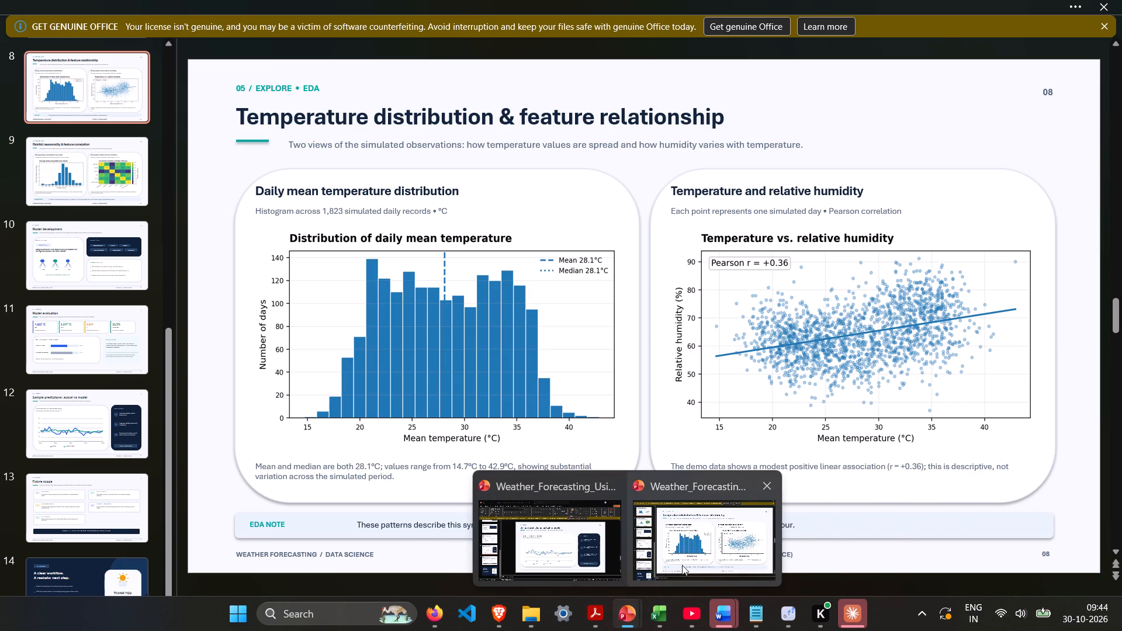
Switch to the Weather_Forecasting_Using_Data_Science_Redesigned presentation and browse its model slides back to the "Exploratory data analysis" slide.
click(682, 565)
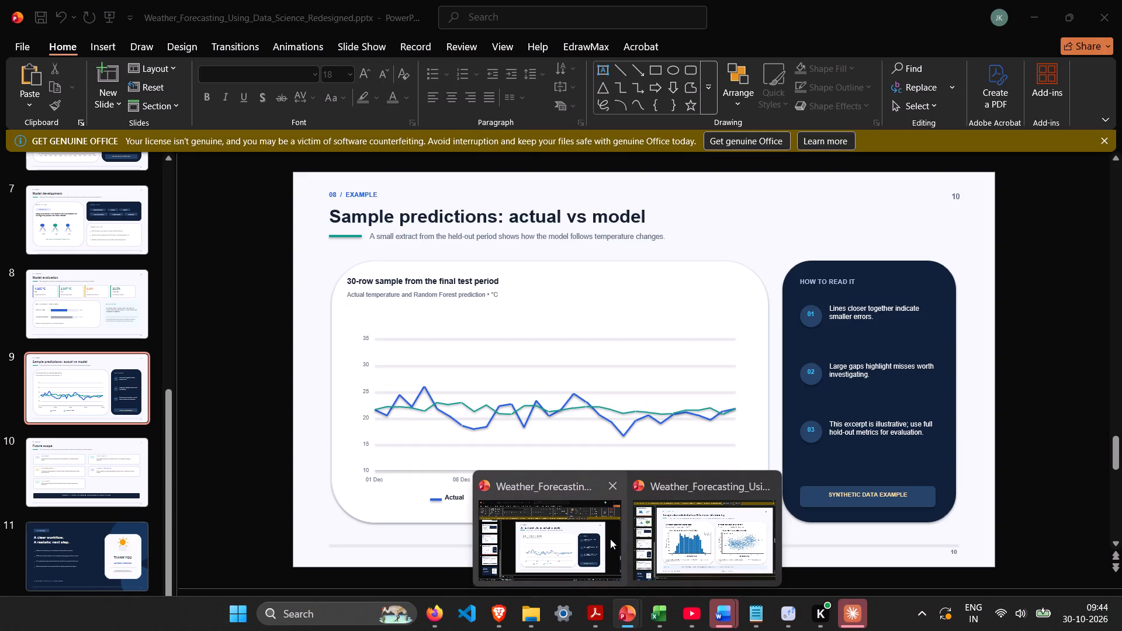
click(600, 539)
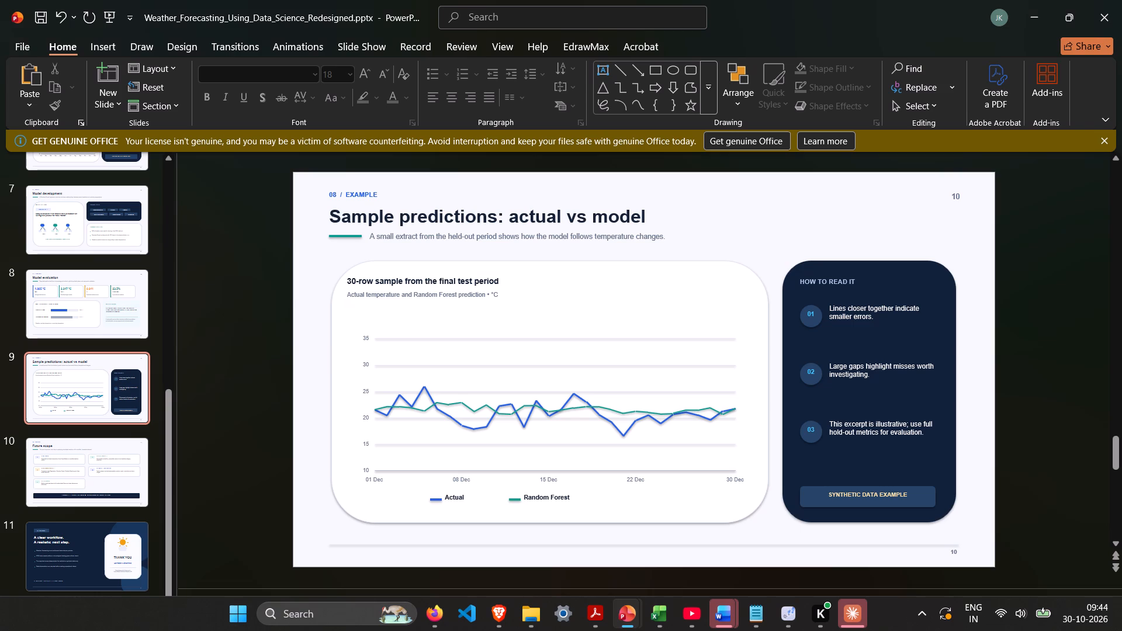
key(Up)
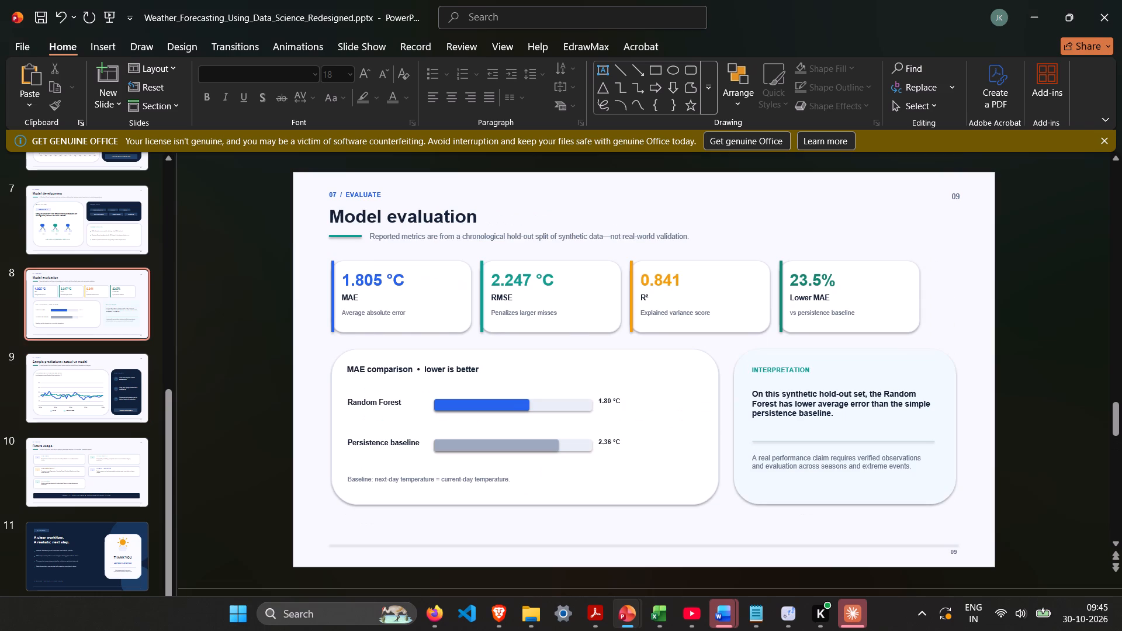
key(Up)
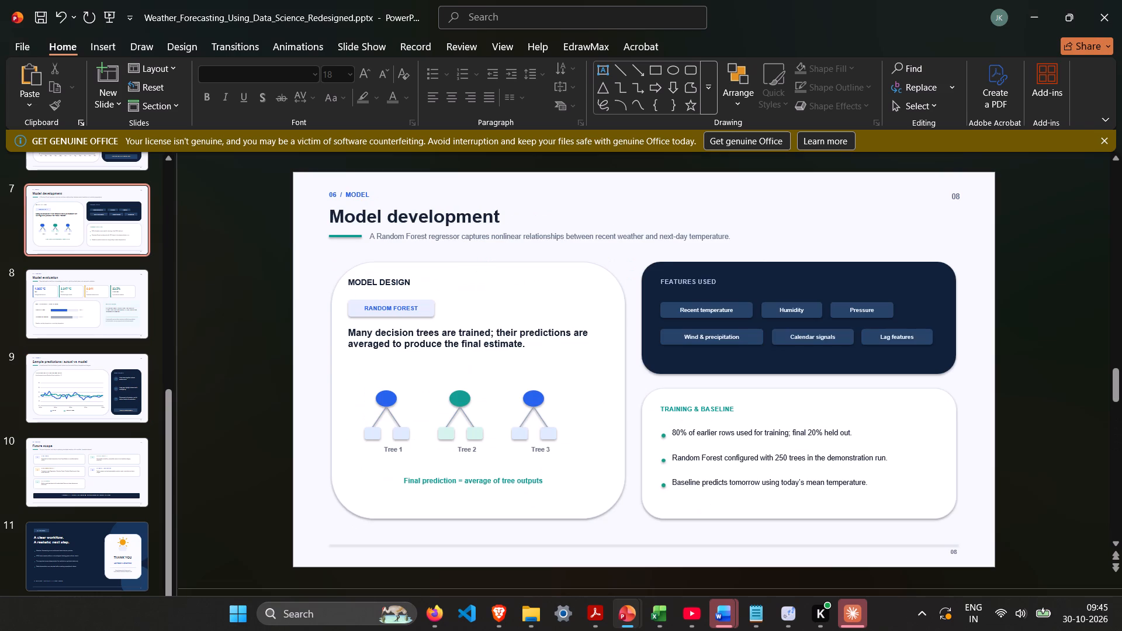
key(Down)
key(Down)
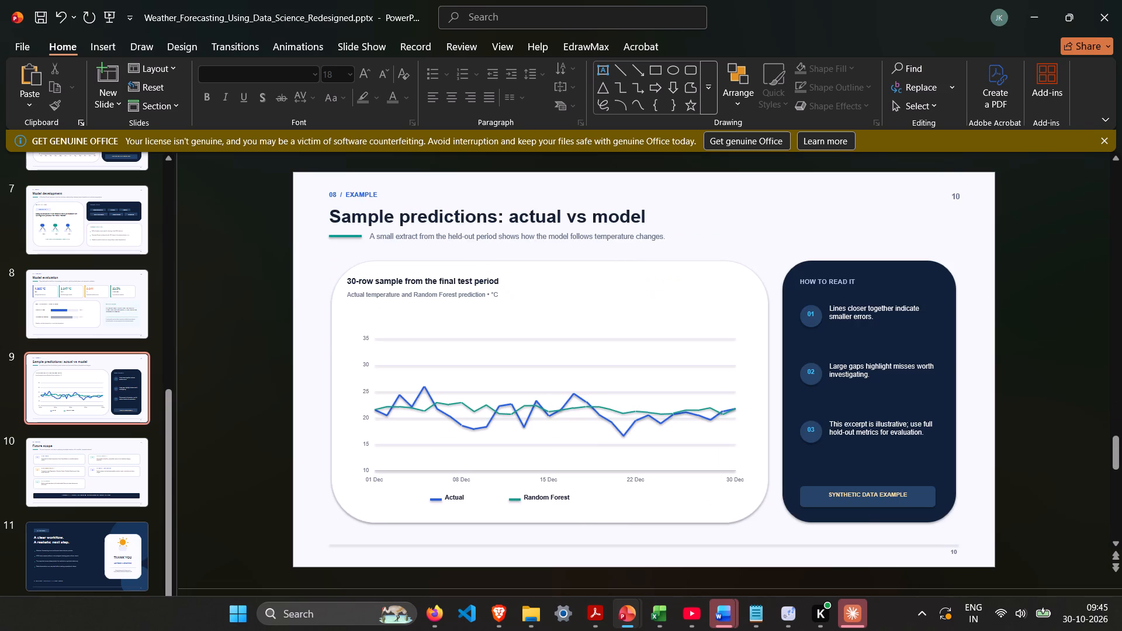
key(Up)
key(Up)
key(Up)
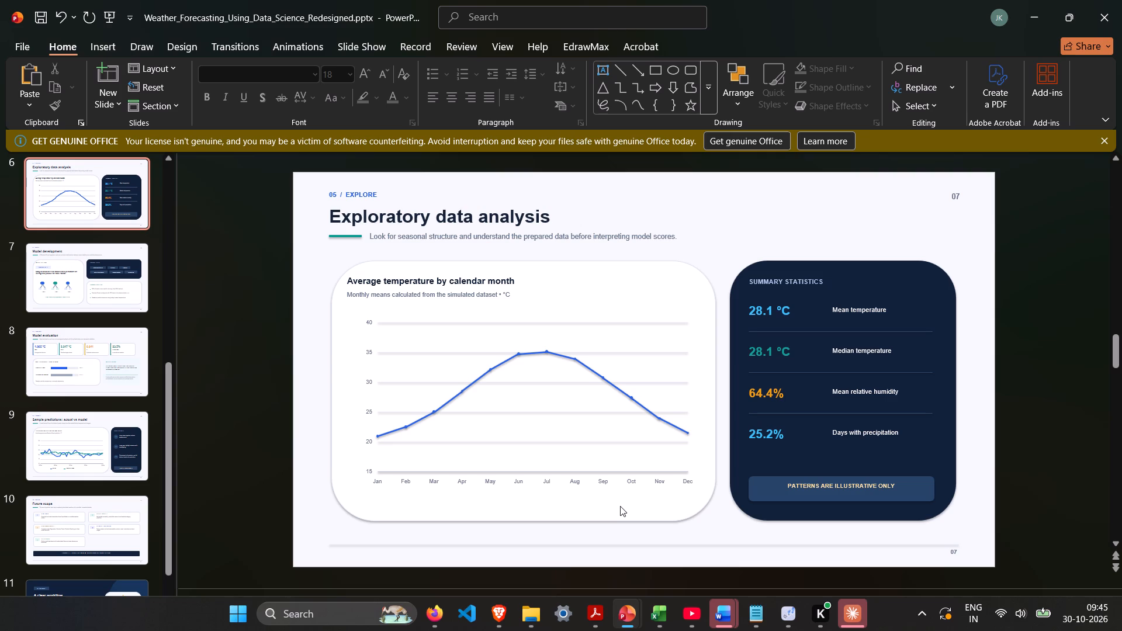
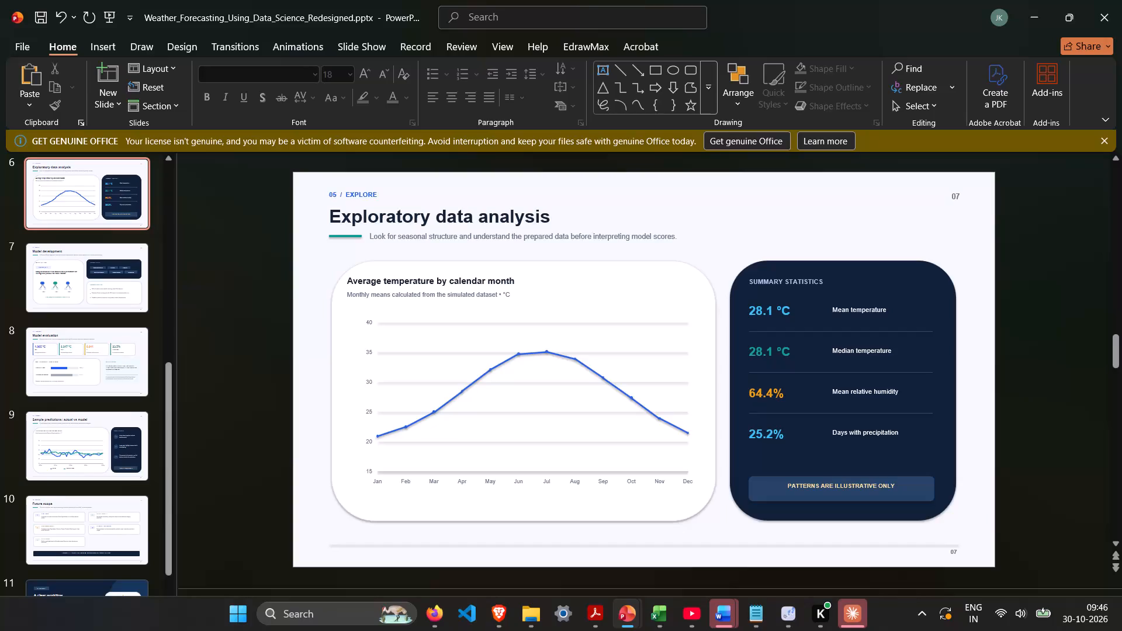
Set the slide insertion point between slides 6 and 7 of the Redesigned presentation.
scroll(140, 454, left, 1)
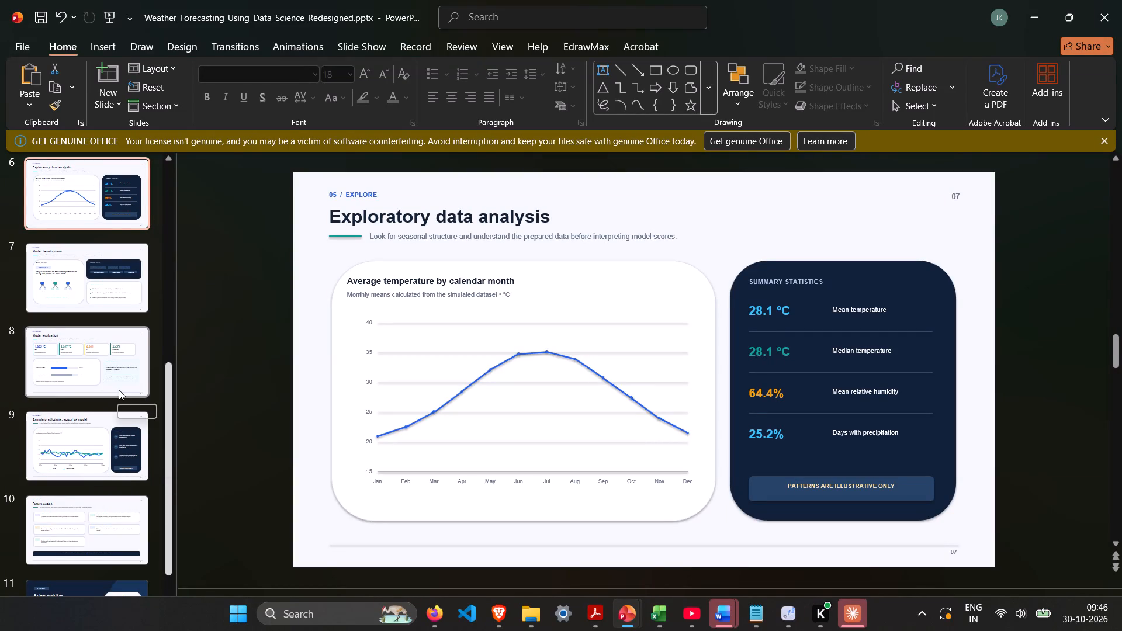
scroll(119, 390, up, 1)
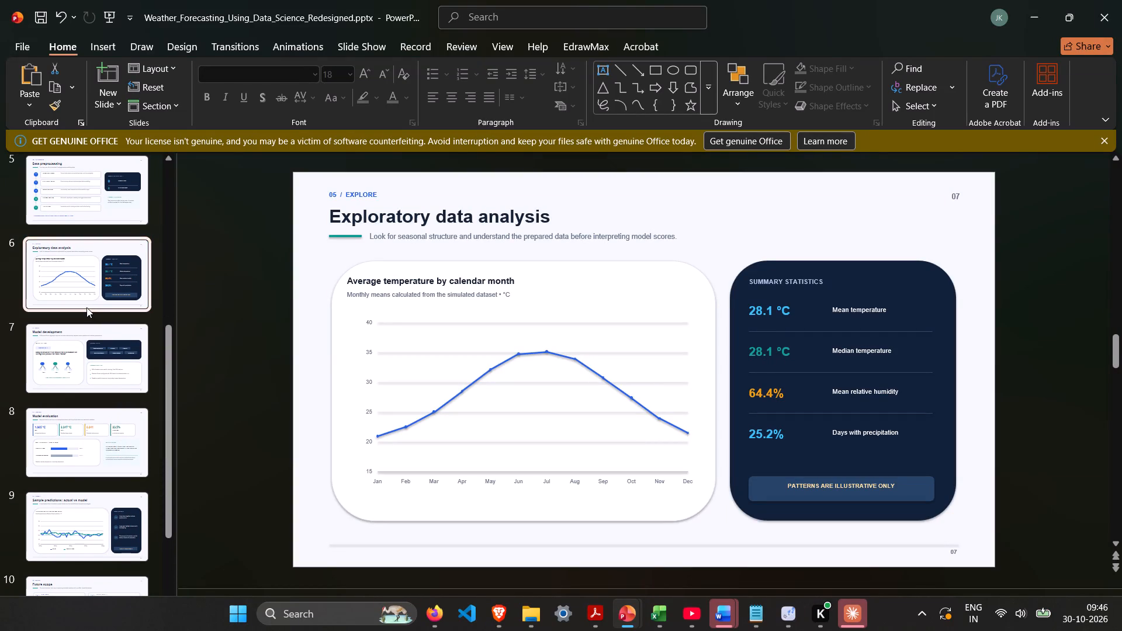
scroll(80, 355, up, 2)
click(80, 355)
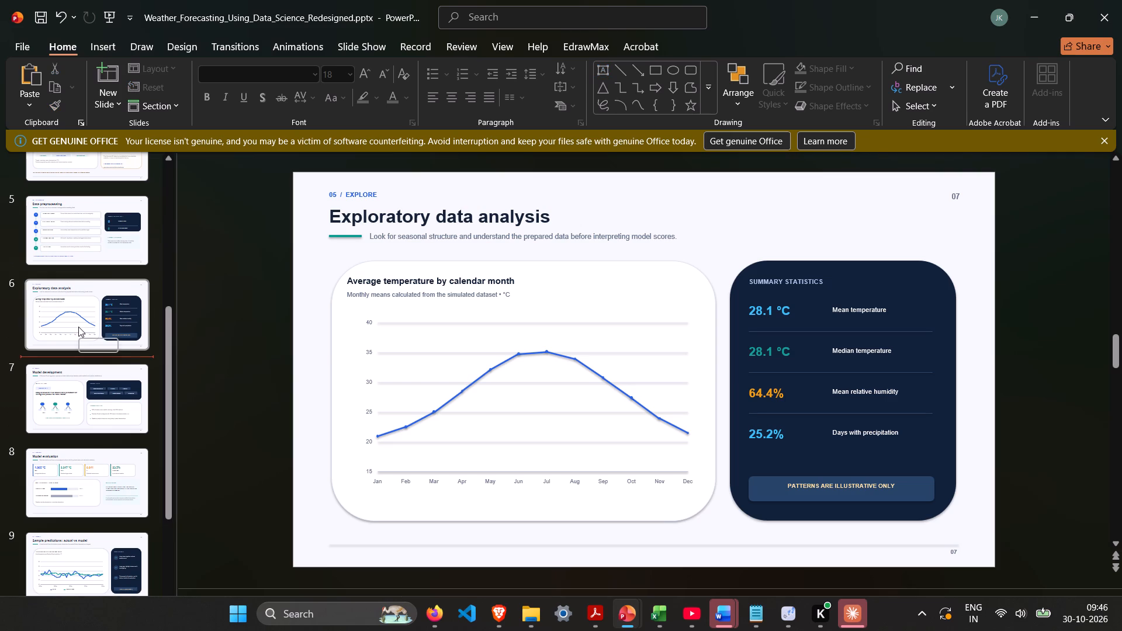
scroll(78, 327, up, 1)
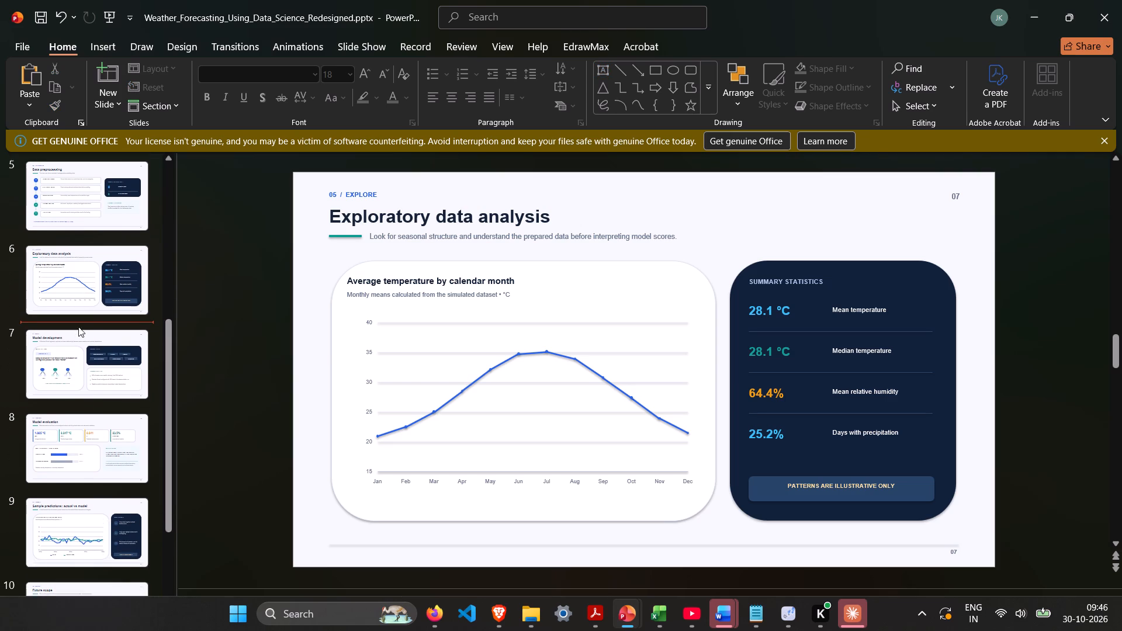
scroll(78, 327, up, 1)
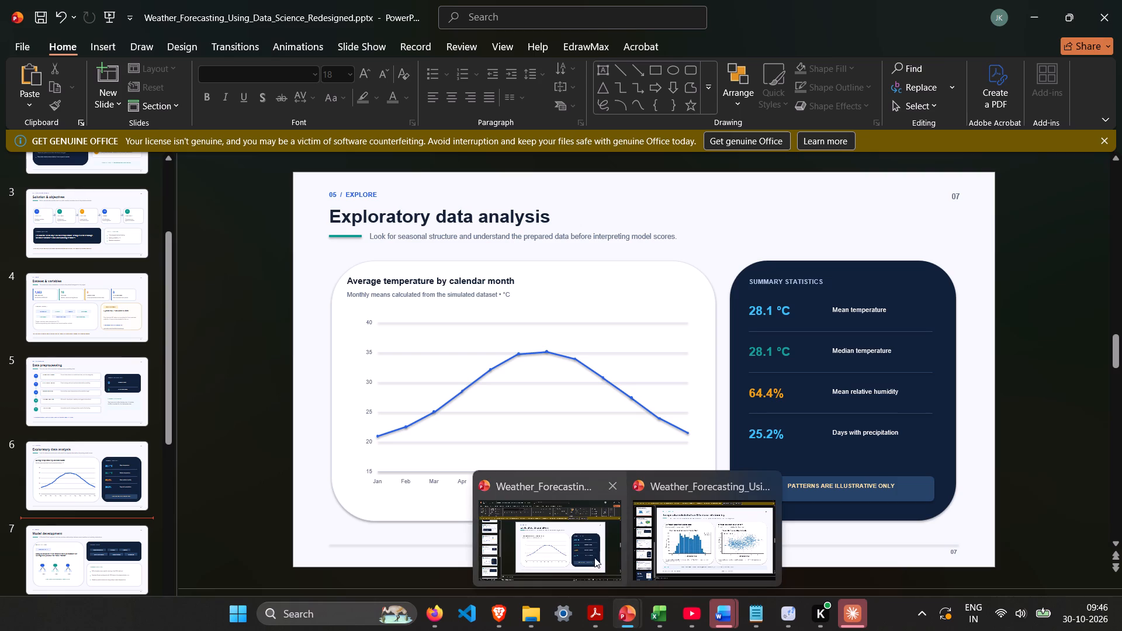
Switch to the Expanded_EDA presentation and delete slide 8's upper 08 page number and the "05 / EXPLORE • EDA" label.
click(650, 571)
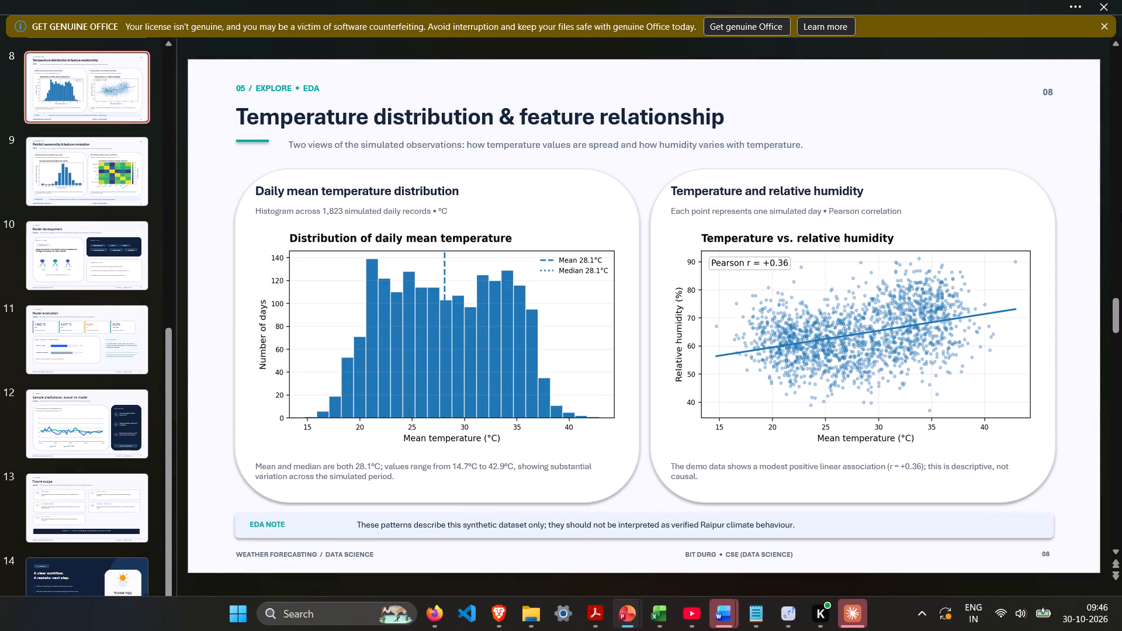
click(1051, 91)
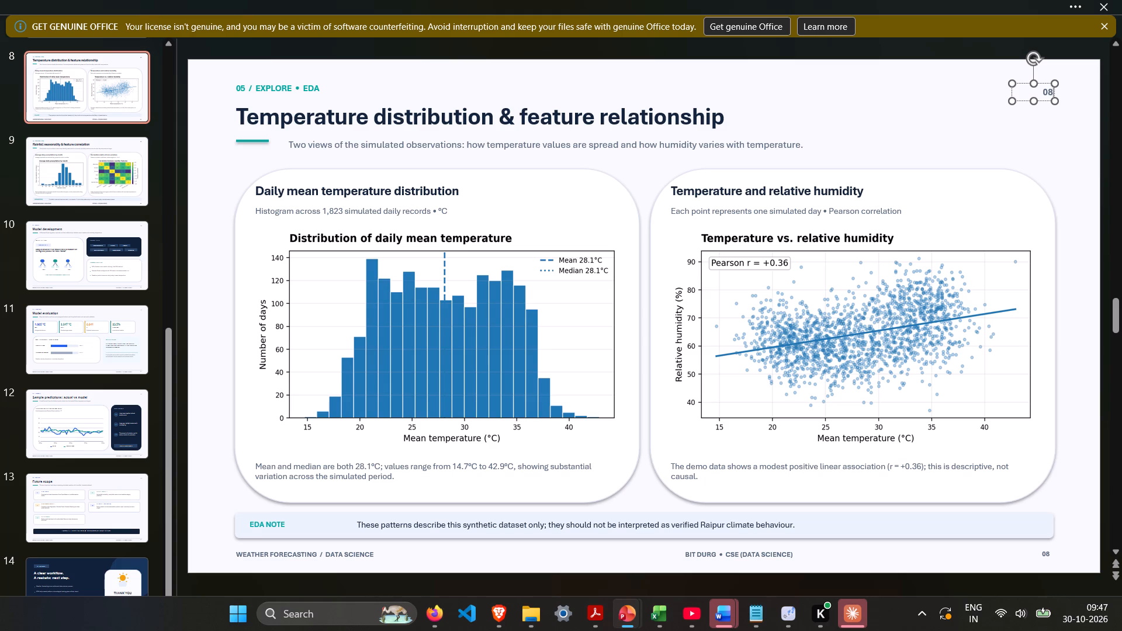
key(Delete)
key(Delete)
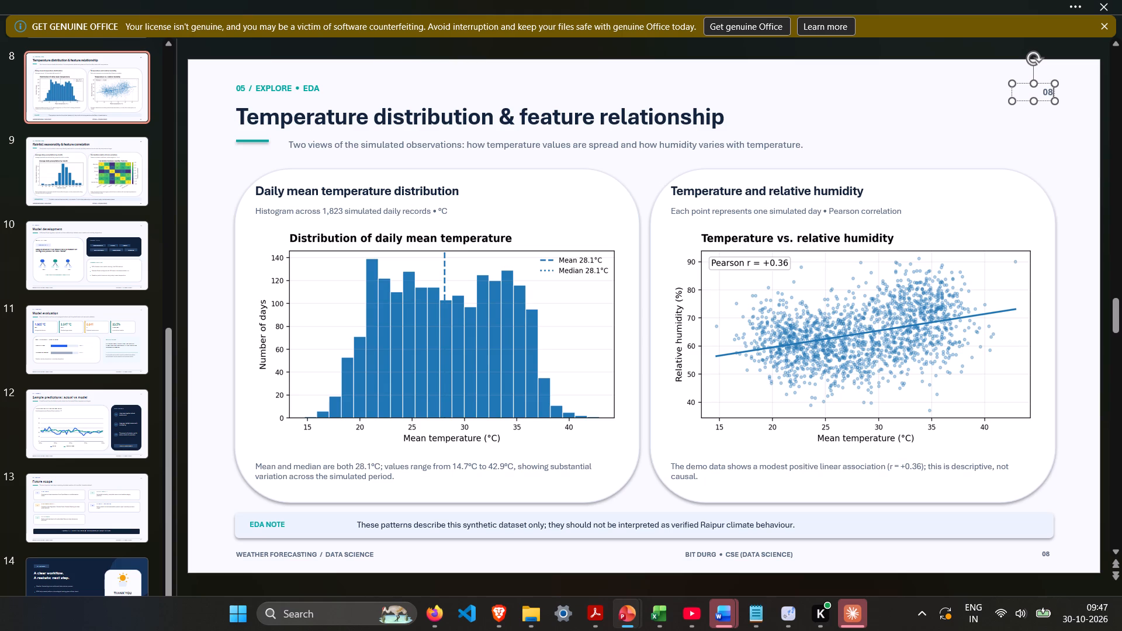
click(1034, 91)
key(Delete)
click(243, 86)
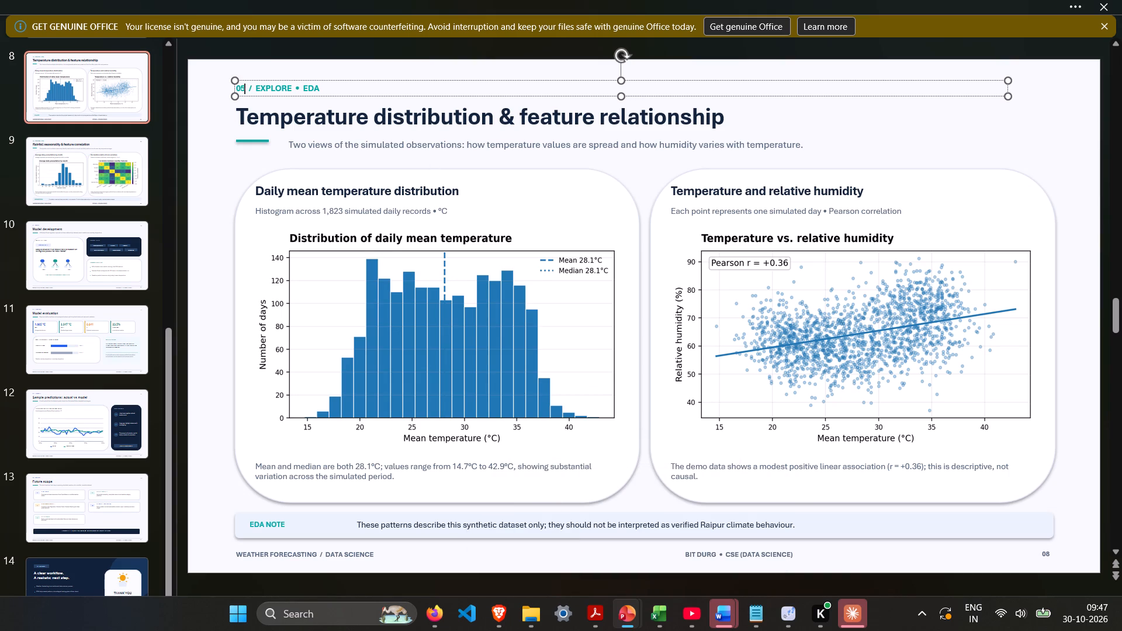
click(406, 91)
key(Delete)
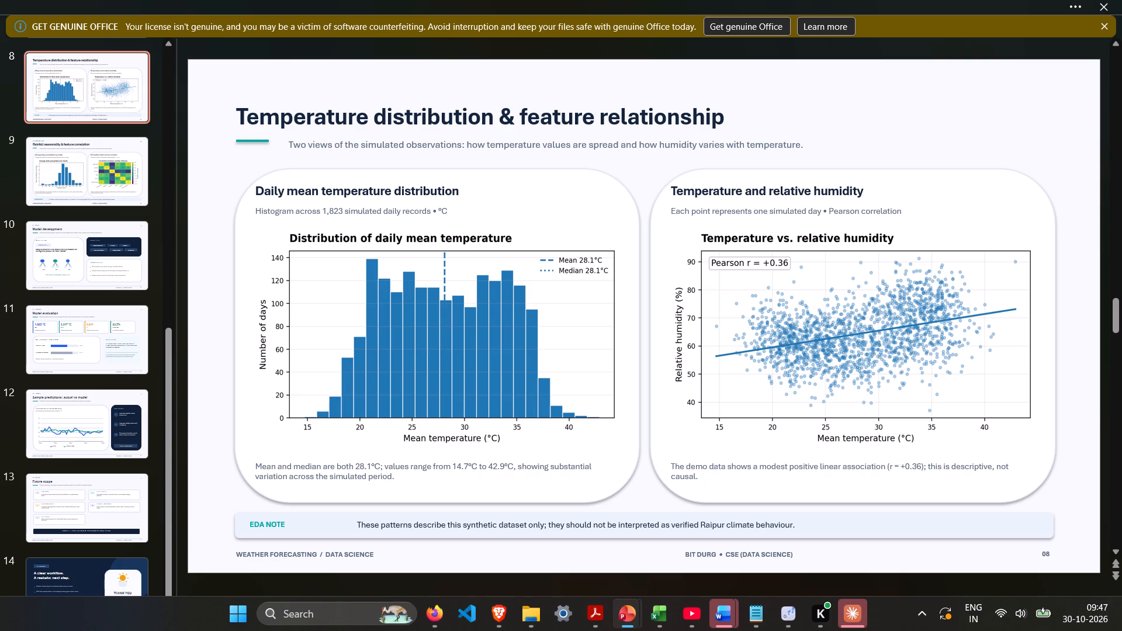
Delete slide 8's "BIT DURG • CSE (DATA SCIENCE)" and "WEATHER FORECASTING / DATA SCIENCE" footer texts and set the footer page number to 06.
click(714, 553)
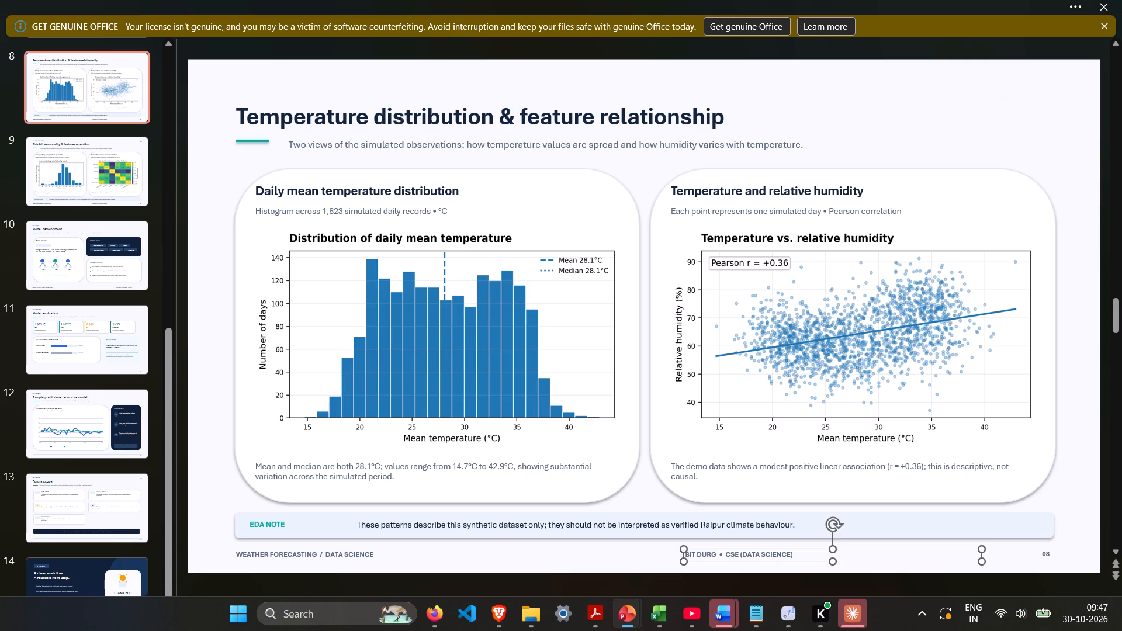
click(812, 554)
click(1047, 551)
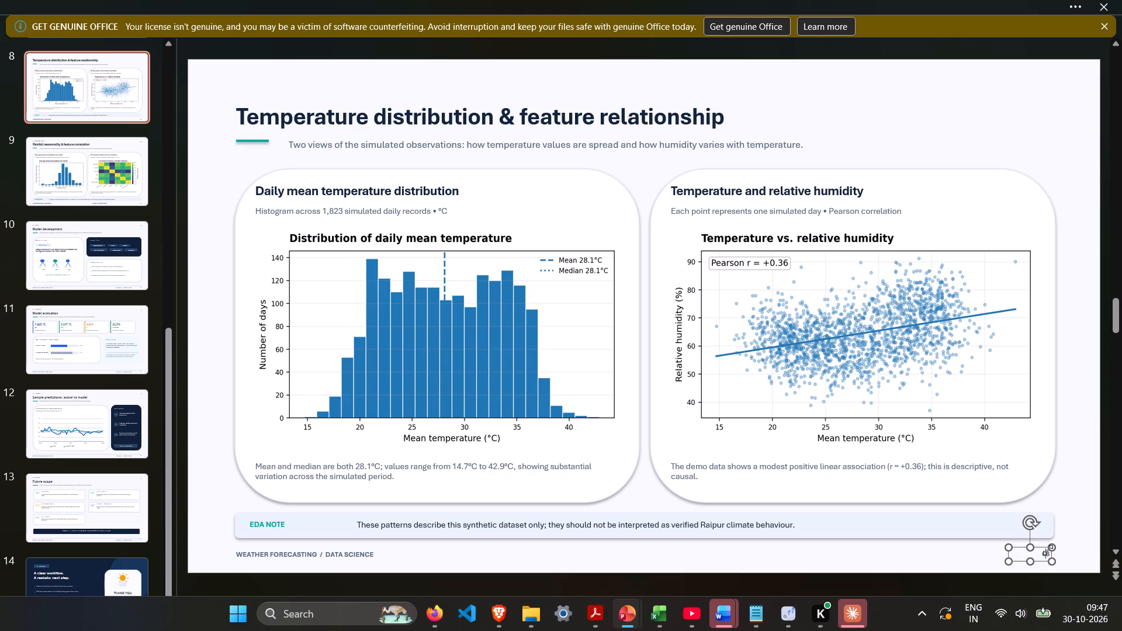
key(Right)
key(BackSpace)
key(6)
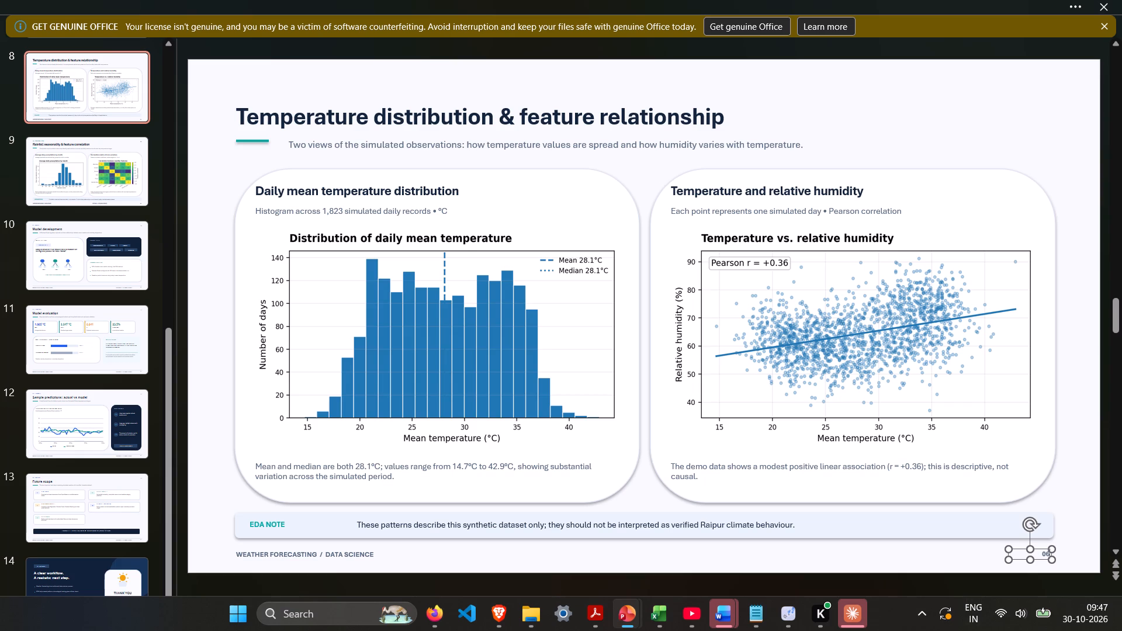
click(386, 553)
key(Delete)
Delete the EDA NOTE banner below the charts on slide 8, including its explanatory text, background bar and label.
click(344, 525)
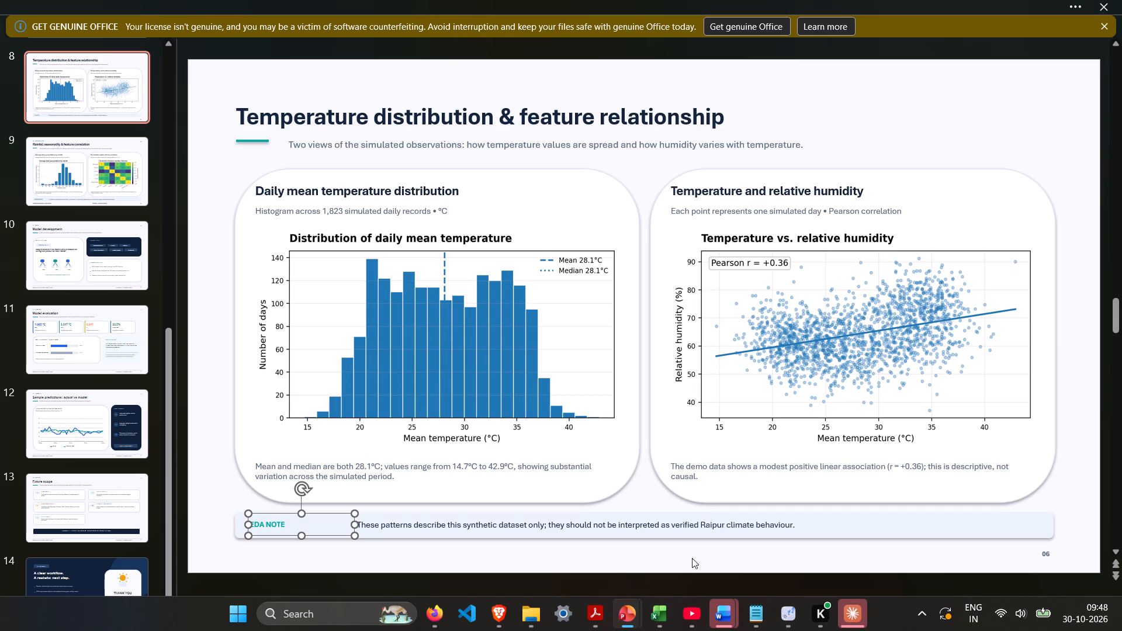
click(830, 519)
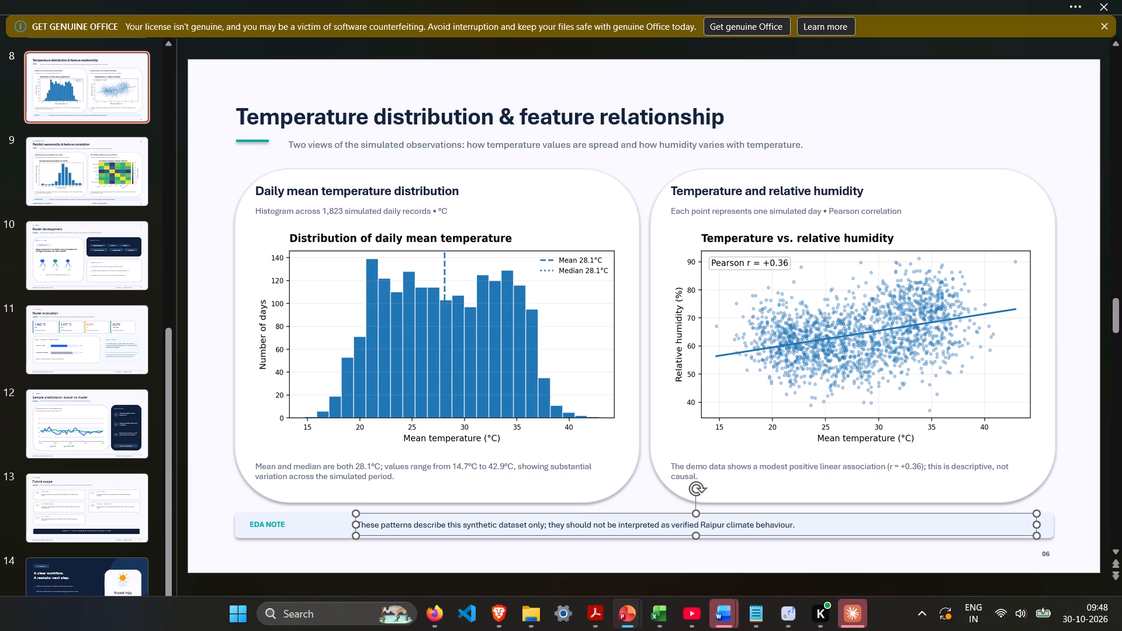
key(Delete)
click(818, 524)
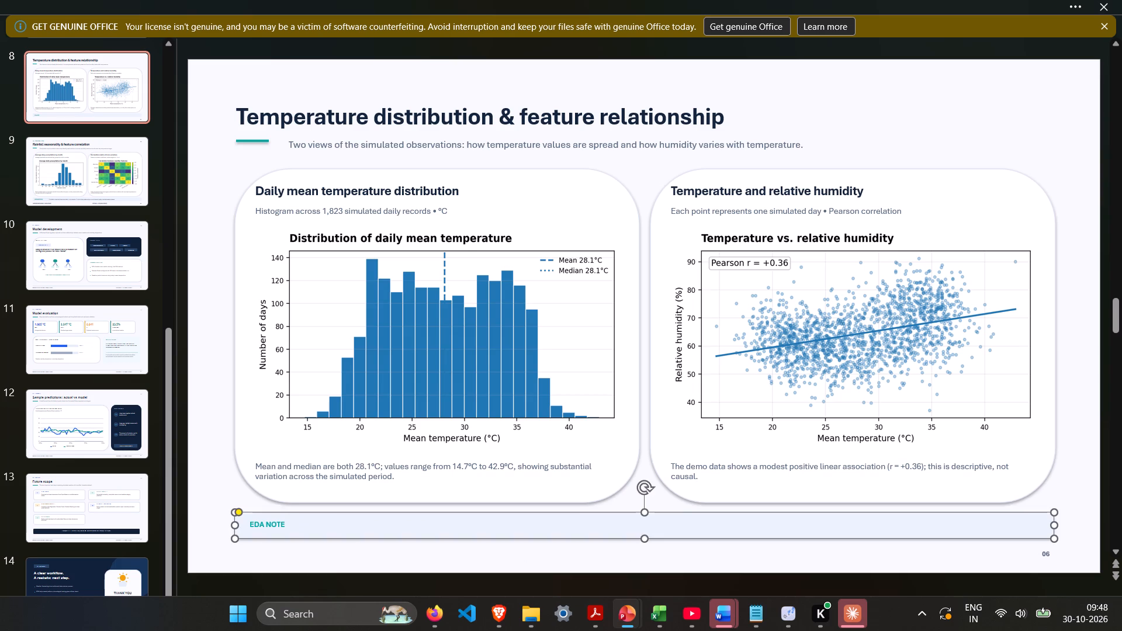
key(Delete)
click(542, 510)
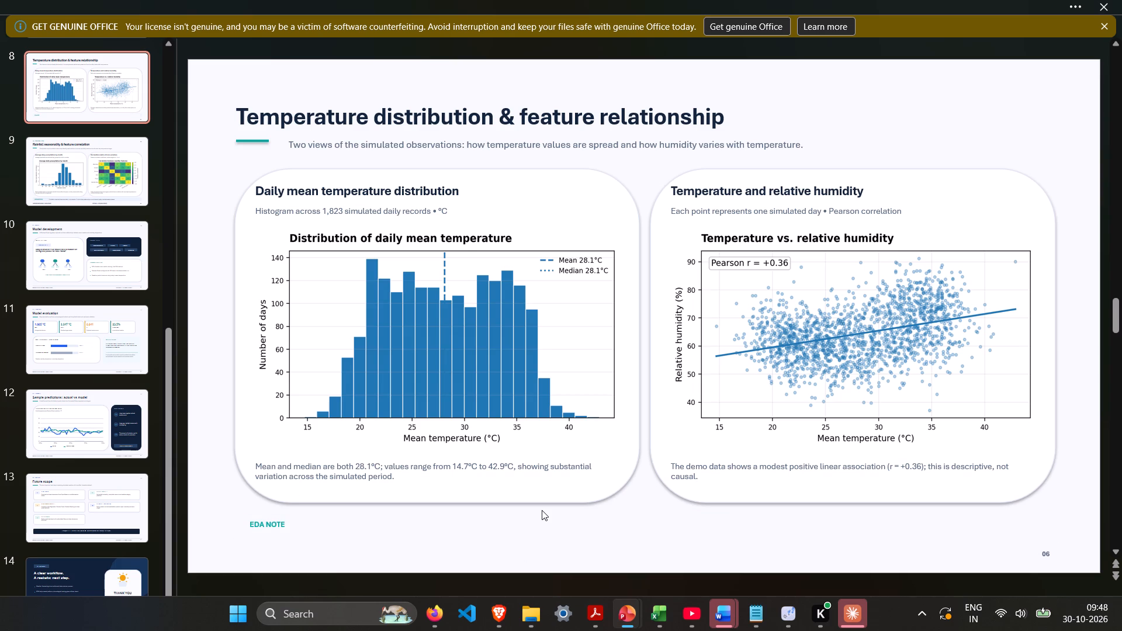
click(536, 522)
click(290, 528)
key(Delete)
Move the 06 page number on slide 8 slightly upward in the slide's footer area.
key(Down)
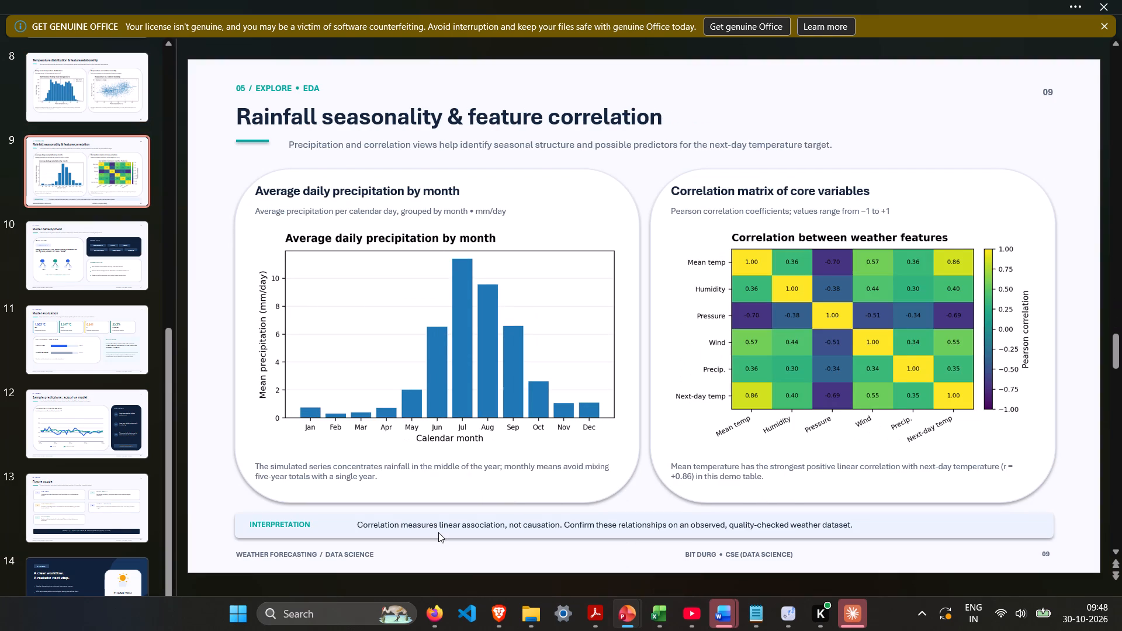
key(Up)
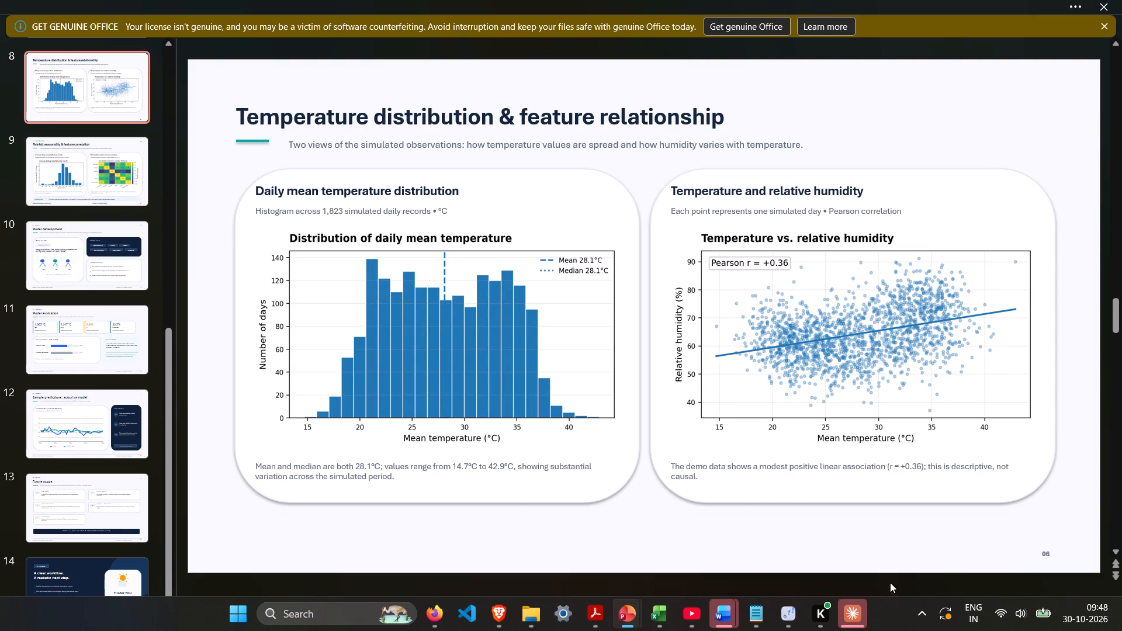
click(1055, 553)
drag(1020, 553, 1021, 543)
drag(1021, 543, 1021, 542)
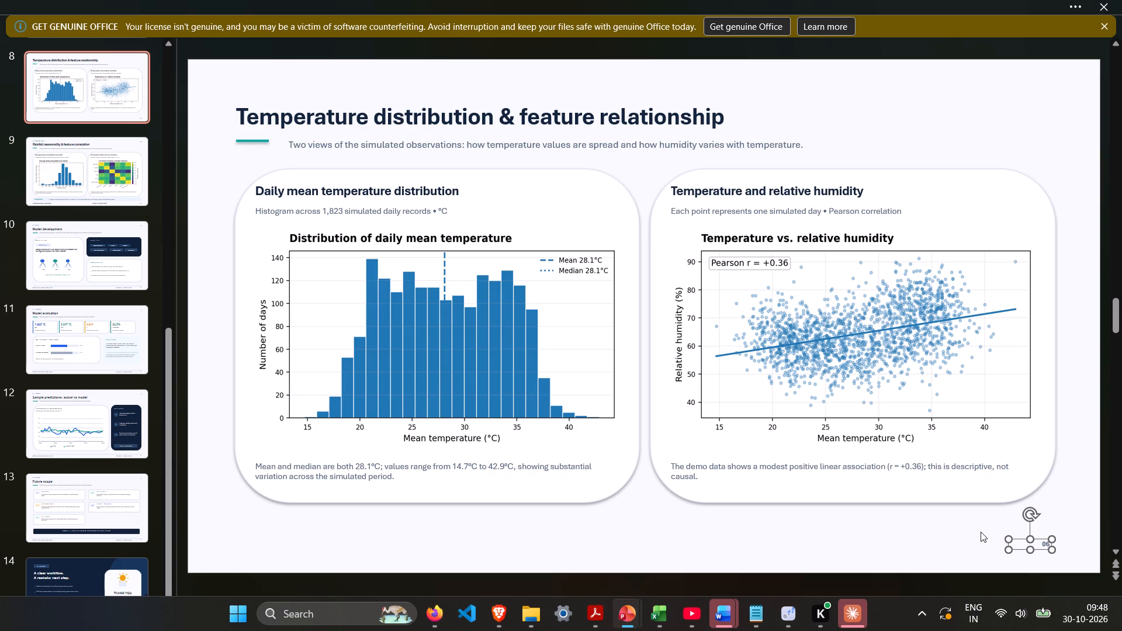
click(981, 532)
Exit full-screen mode in the Expanded_EDA presentation and set the ribbon to always show.
click(1073, 15)
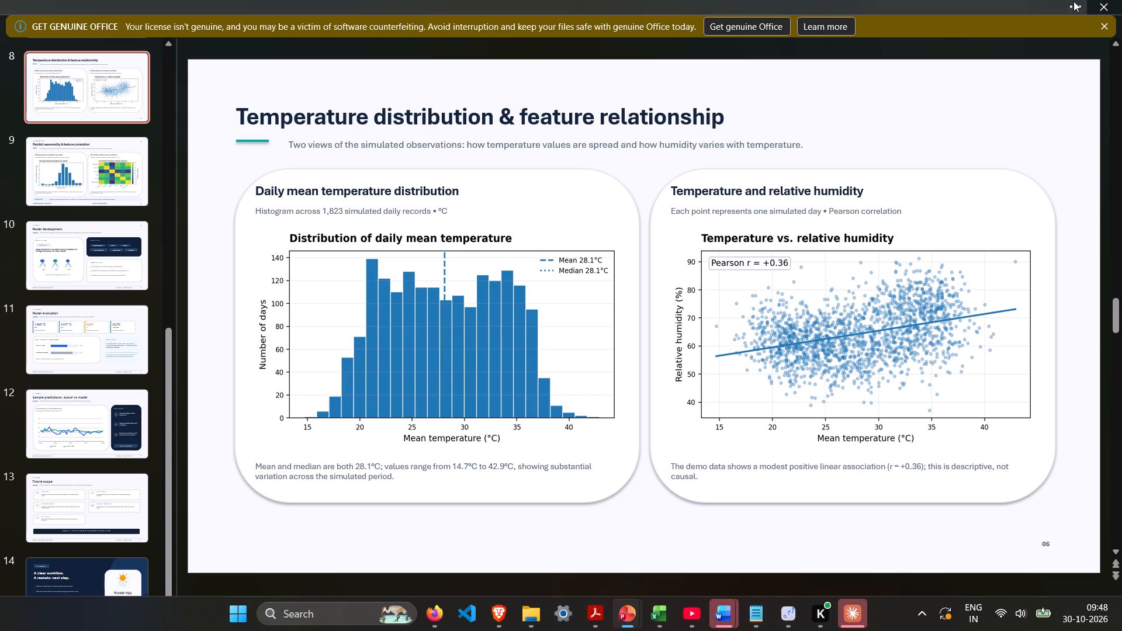
click(1076, 0)
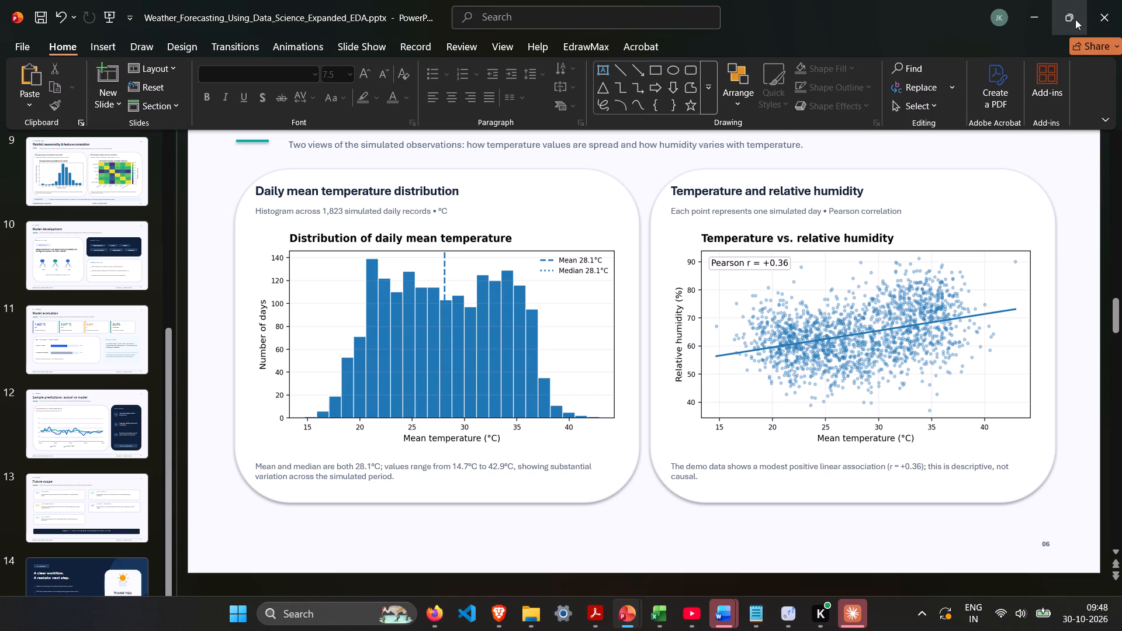
click(1108, 110)
click(1100, 125)
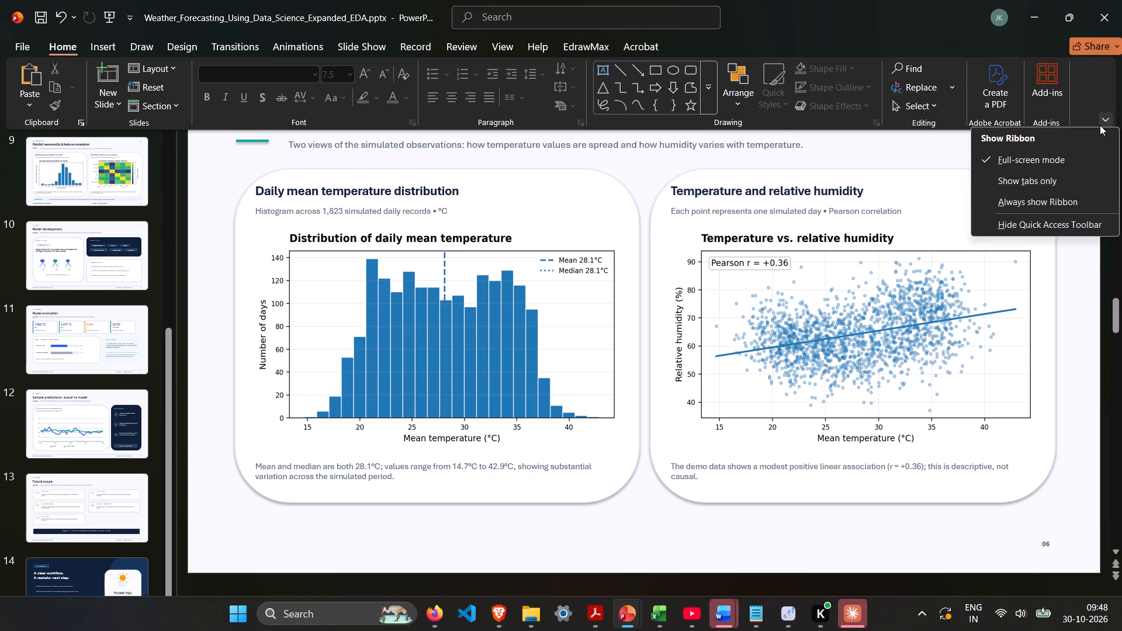
click(1063, 197)
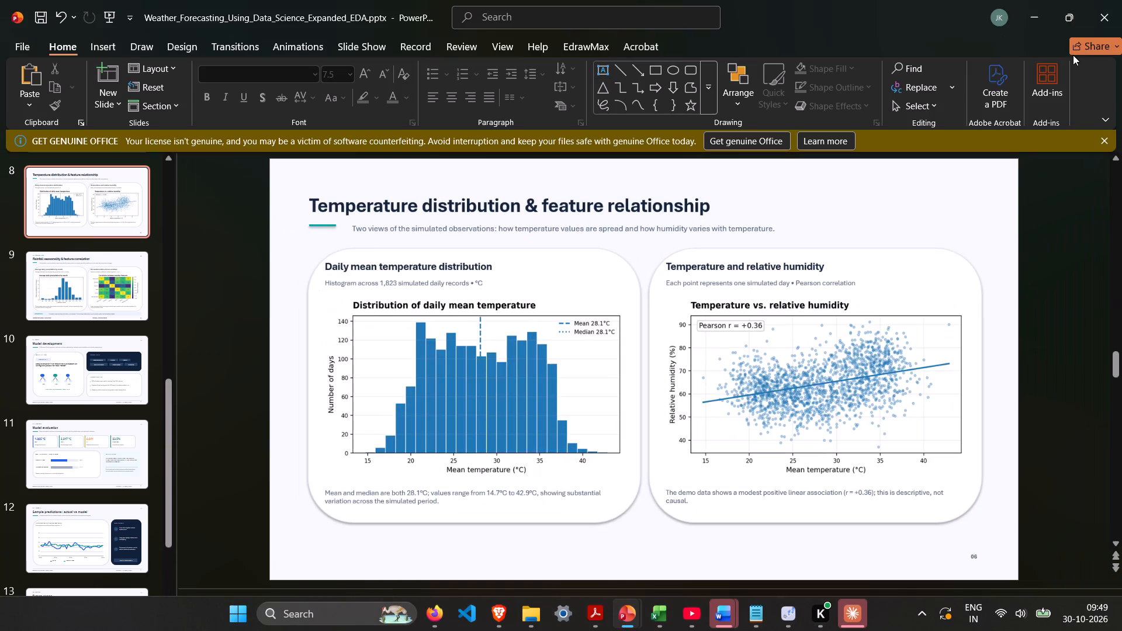
click(1102, 118)
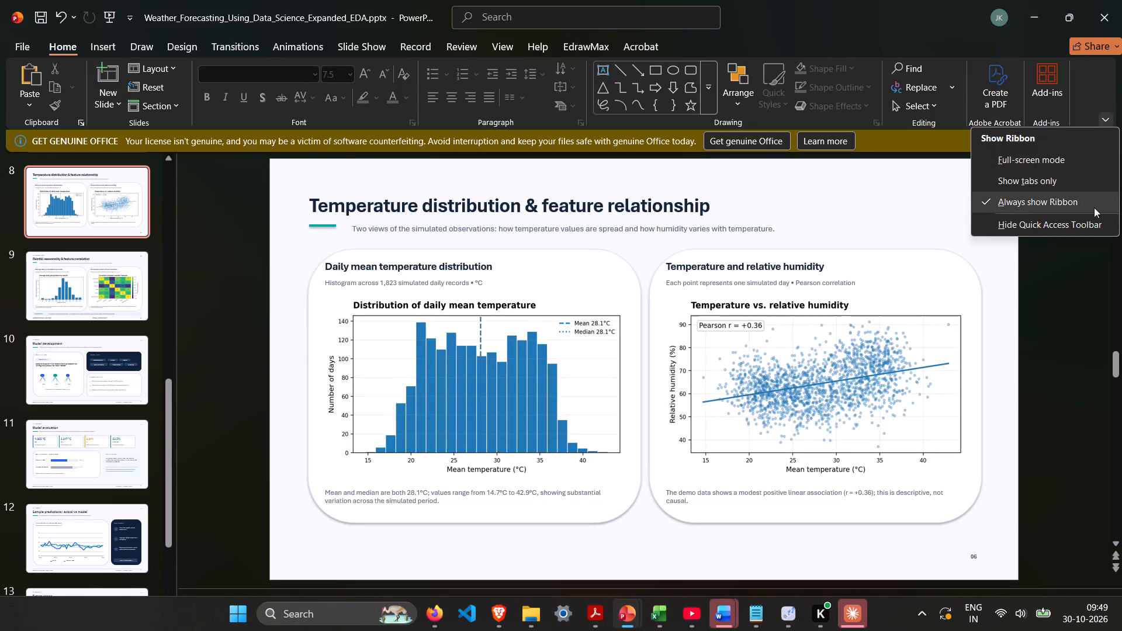
click(1093, 221)
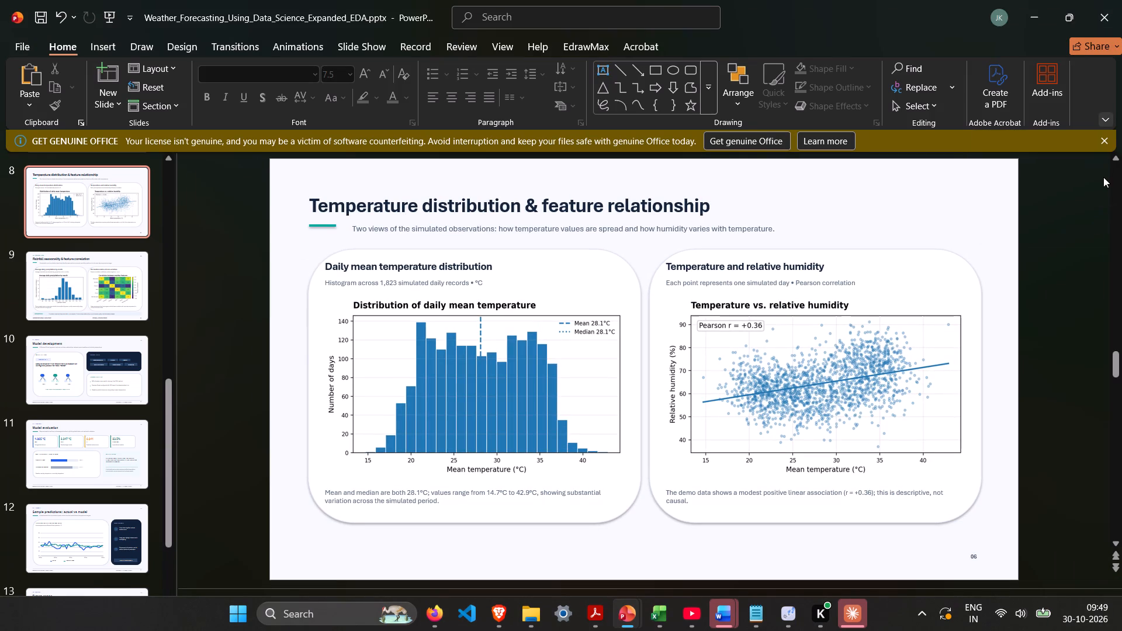
Make the Quick Access Toolbar visible in the Expanded_EDA presentation window.
click(1104, 124)
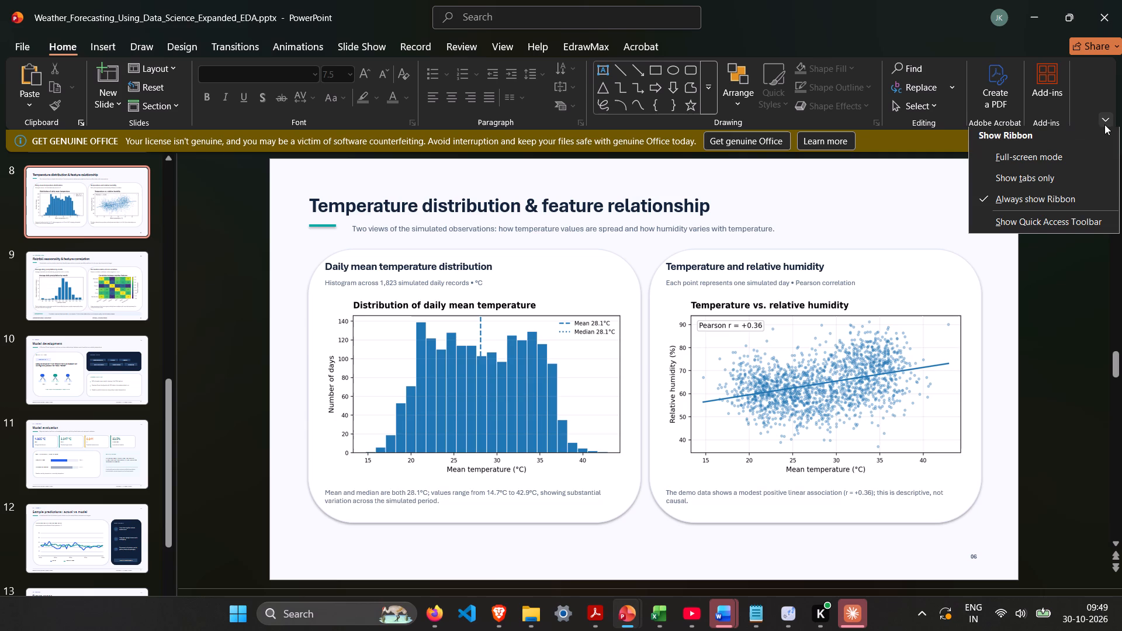
click(1065, 221)
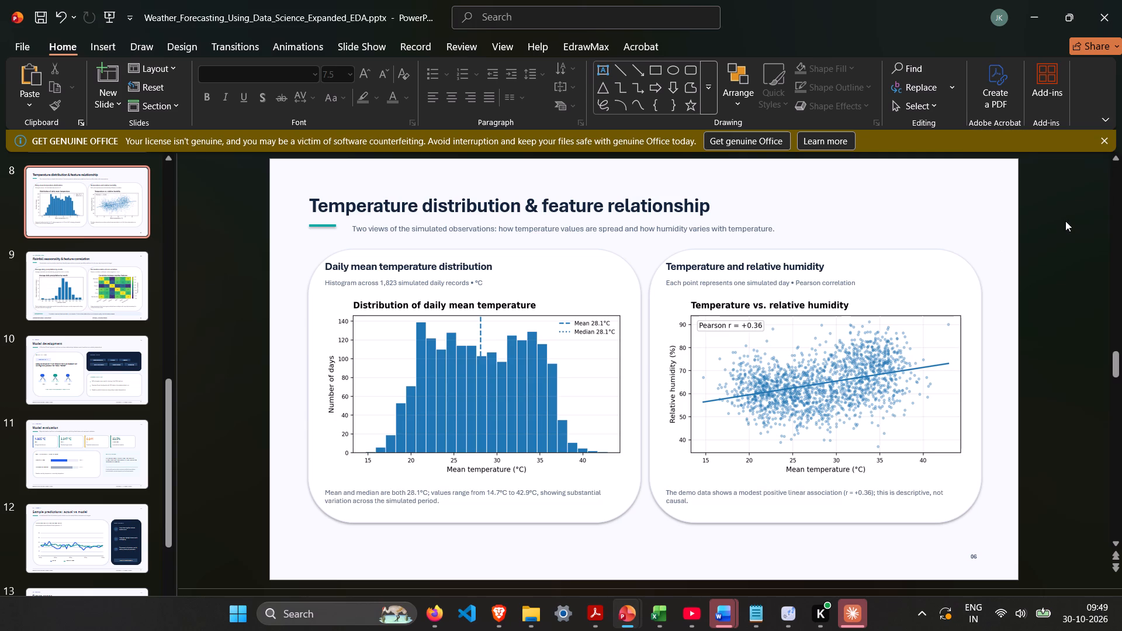
Put the Expanded_EDA presentation in full-screen mode and capture a screenshot of the entire slide 8, edge to edge.
click(1106, 122)
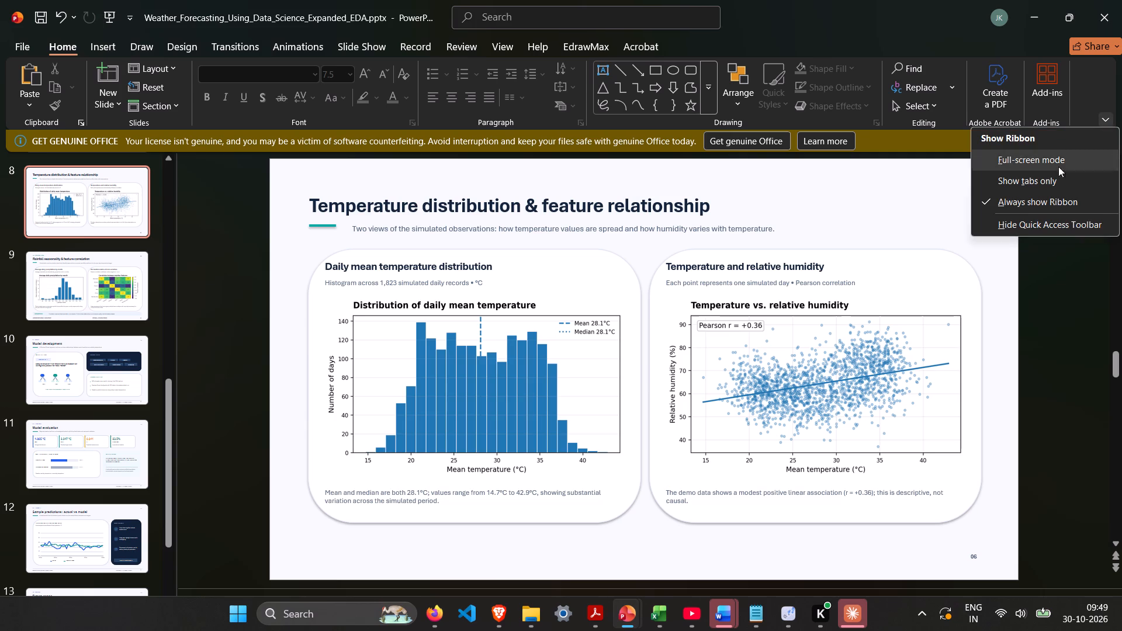
click(1048, 167)
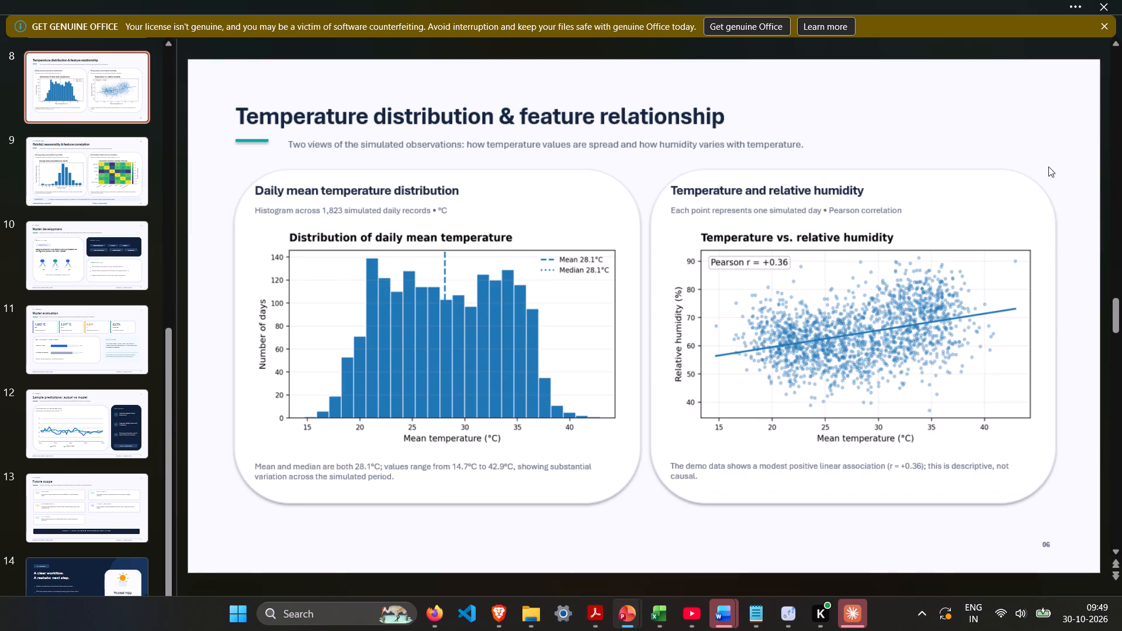
click(771, 88)
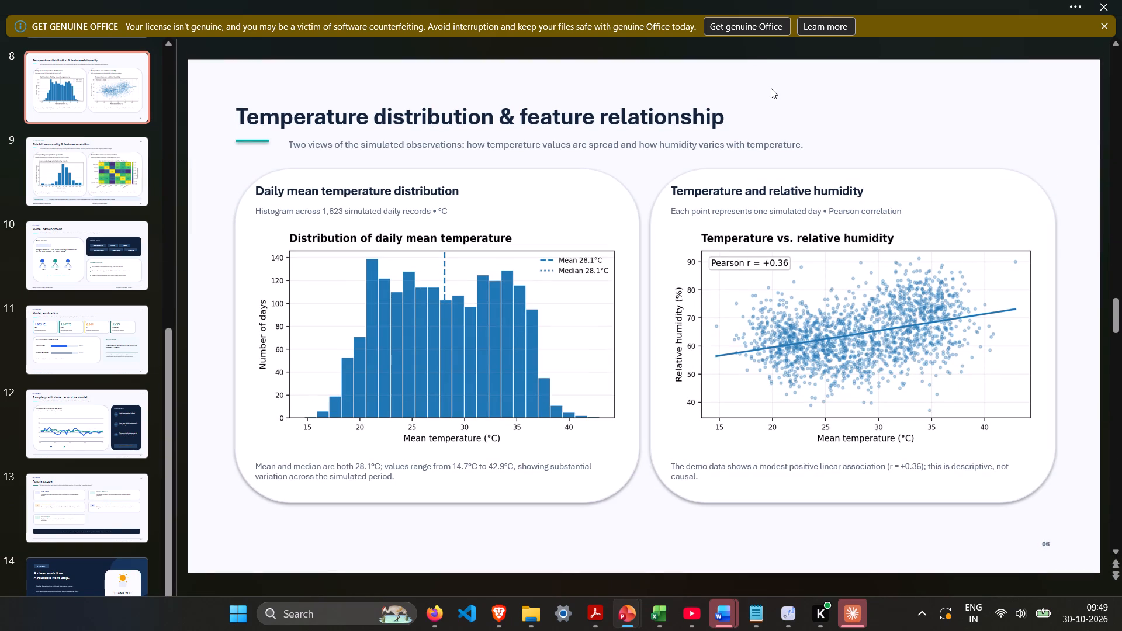
key(shift+super+s)
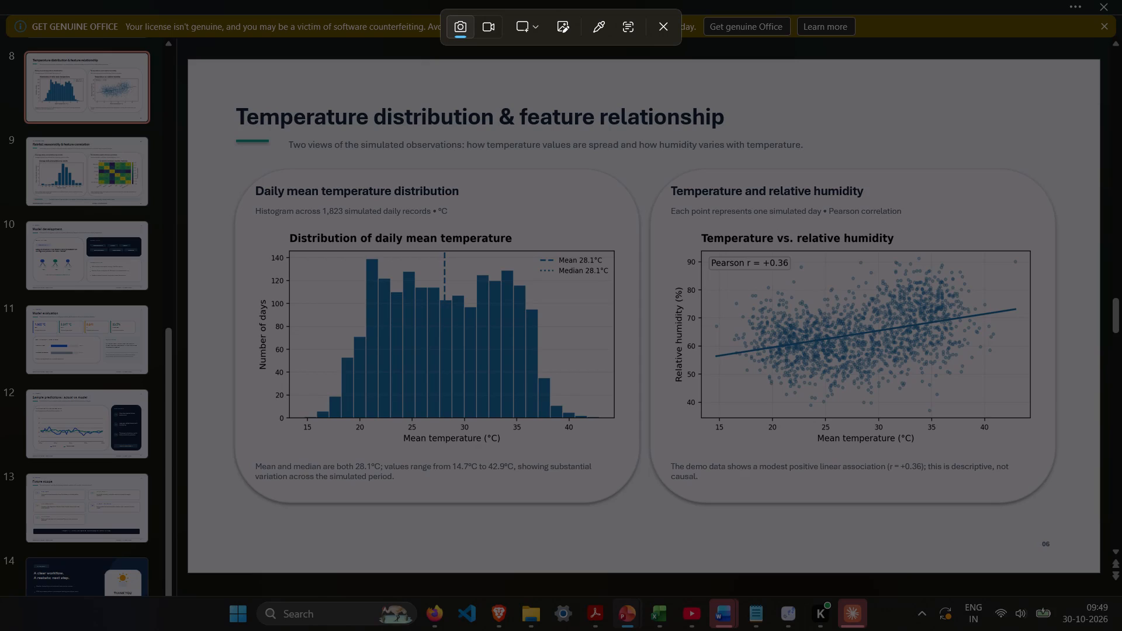
drag(189, 59, 389, 238)
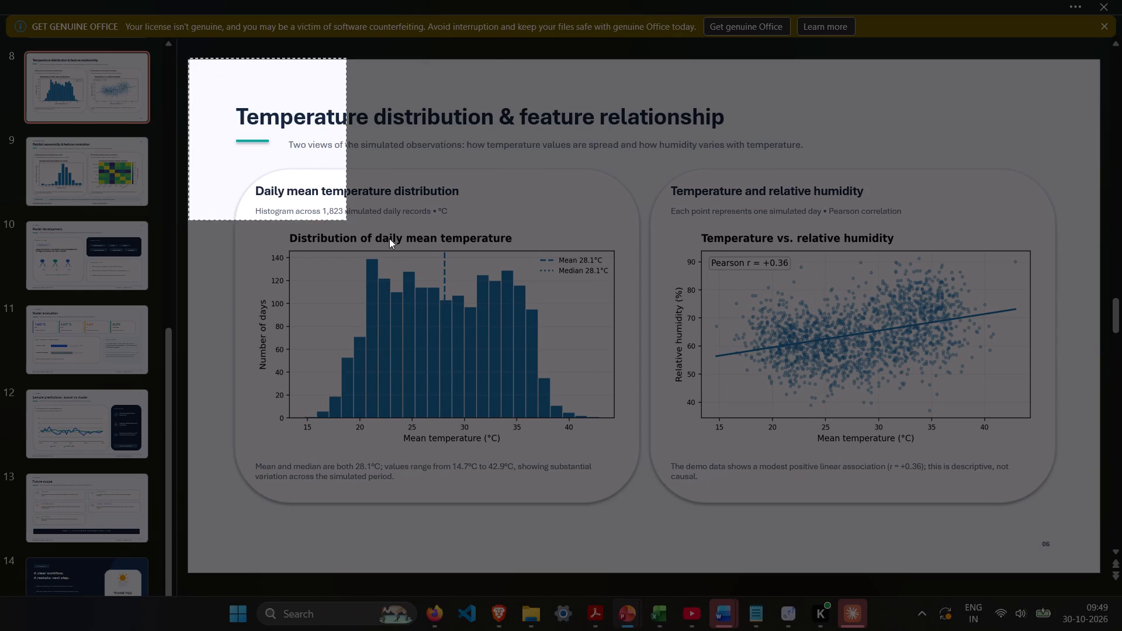
drag(389, 238, 840, 530)
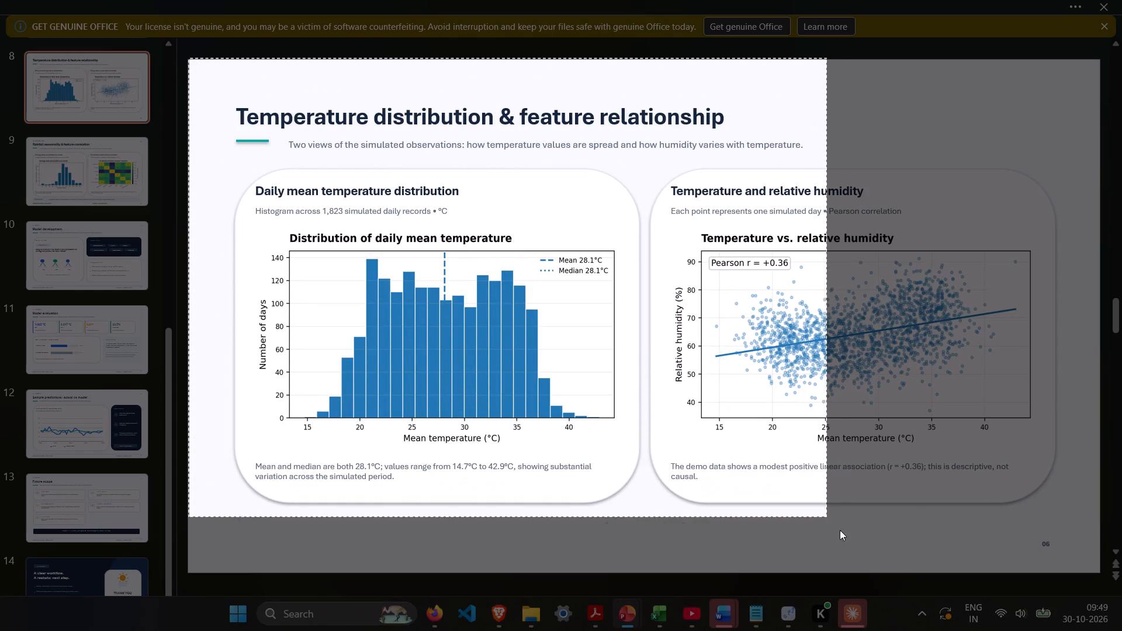
drag(840, 530, 1090, 568)
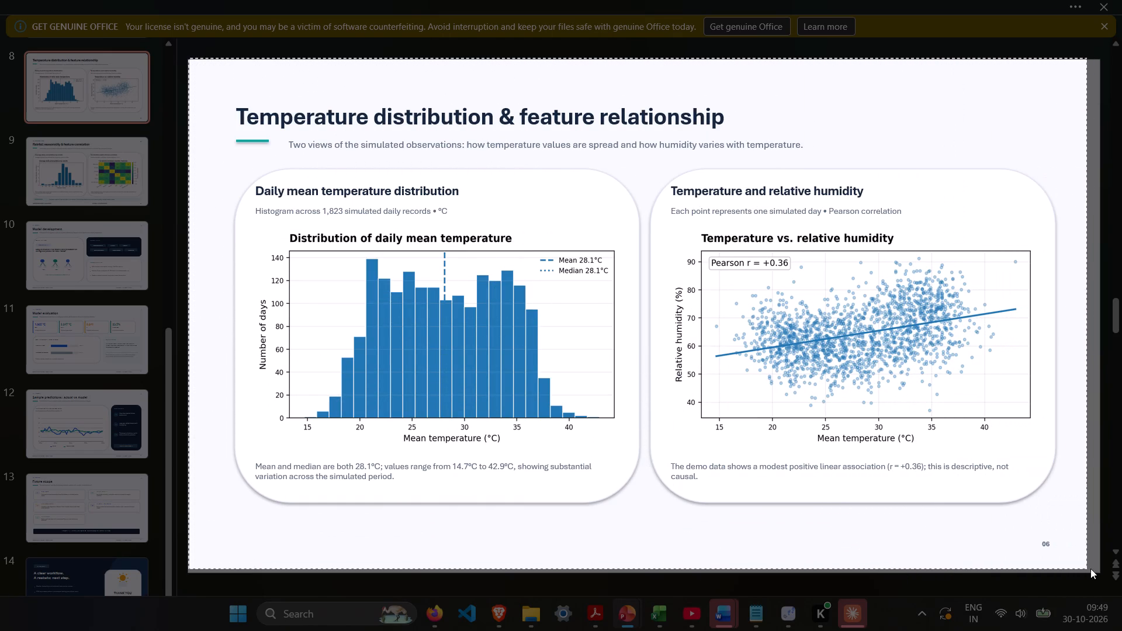
drag(1090, 568, 1112, 597)
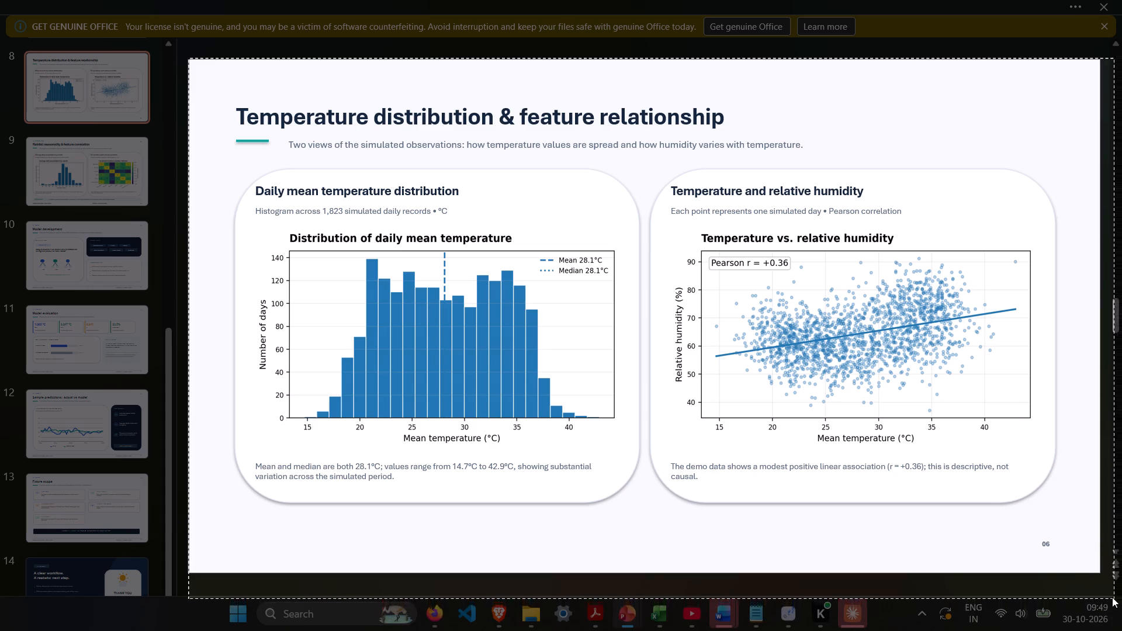
drag(1112, 597, 1102, 573)
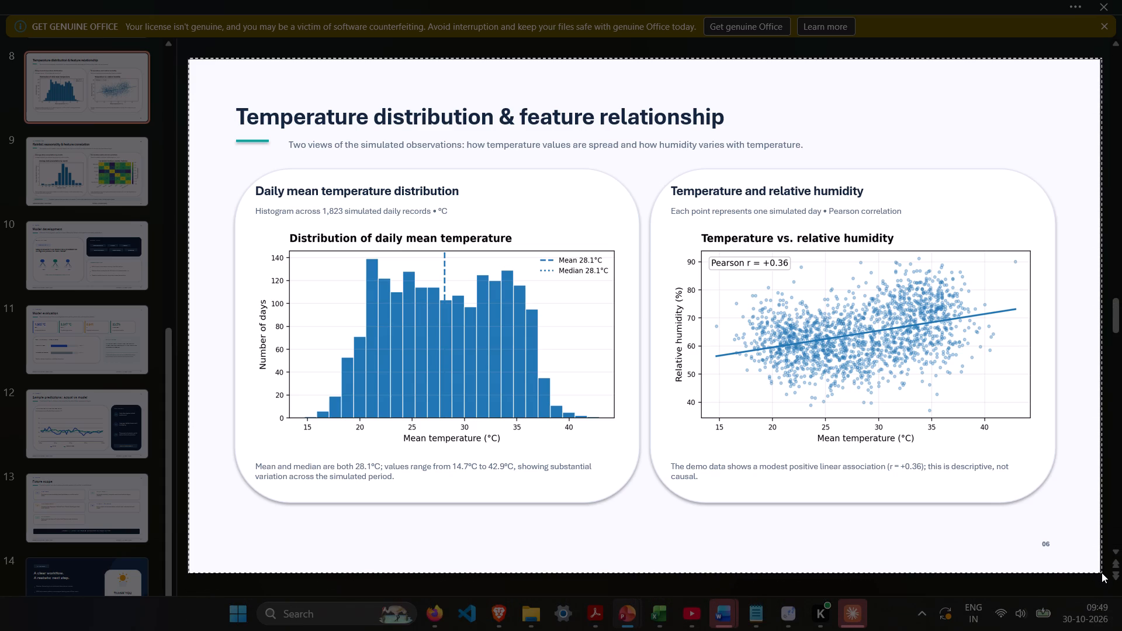
drag(1102, 573, 1100, 572)
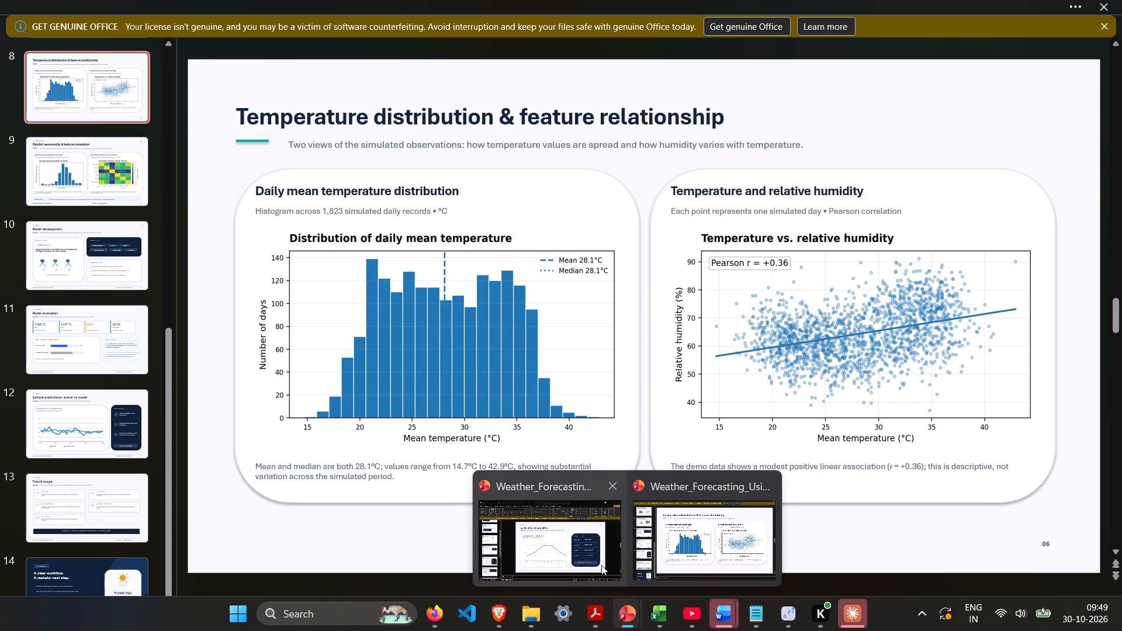
Switch to the Redesigned presentation and open slide 6, Exploratory data analysis.
click(582, 547)
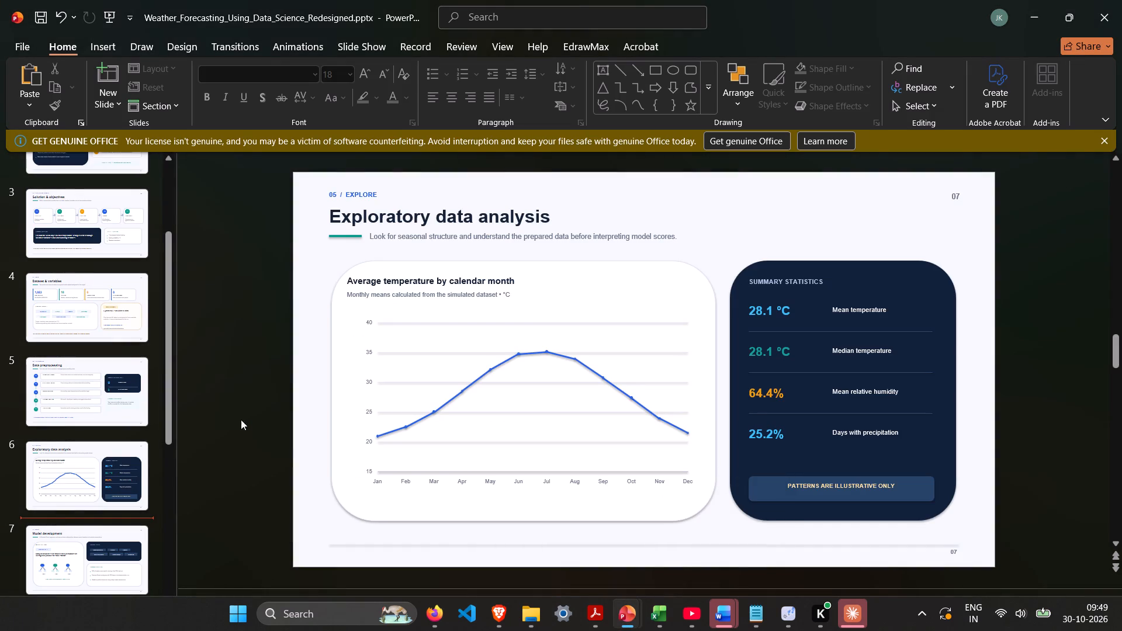
click(107, 486)
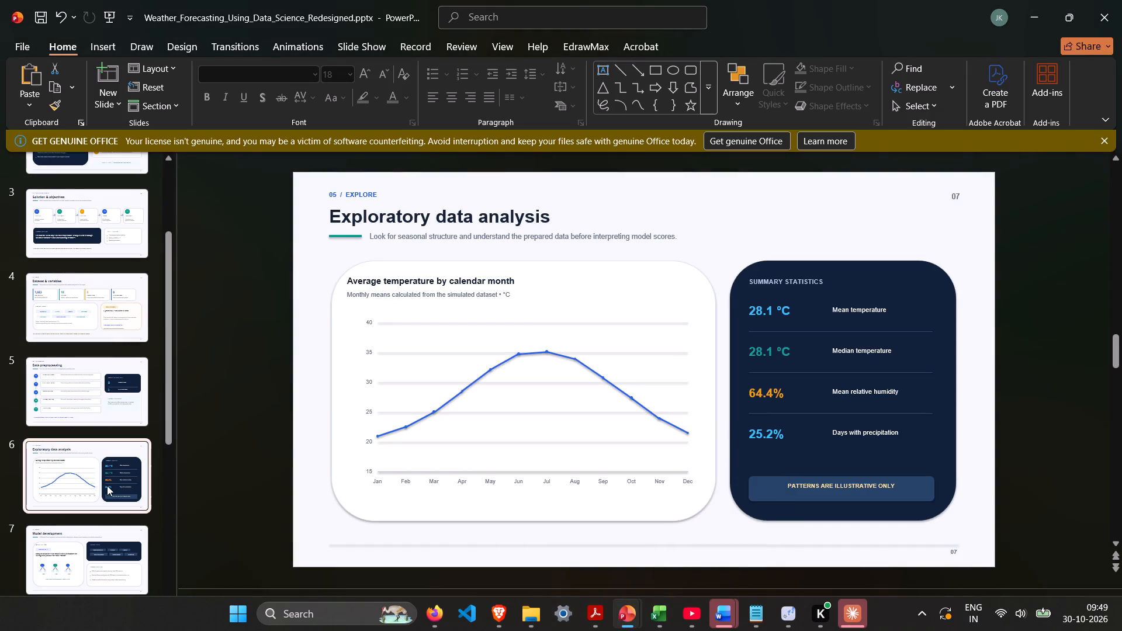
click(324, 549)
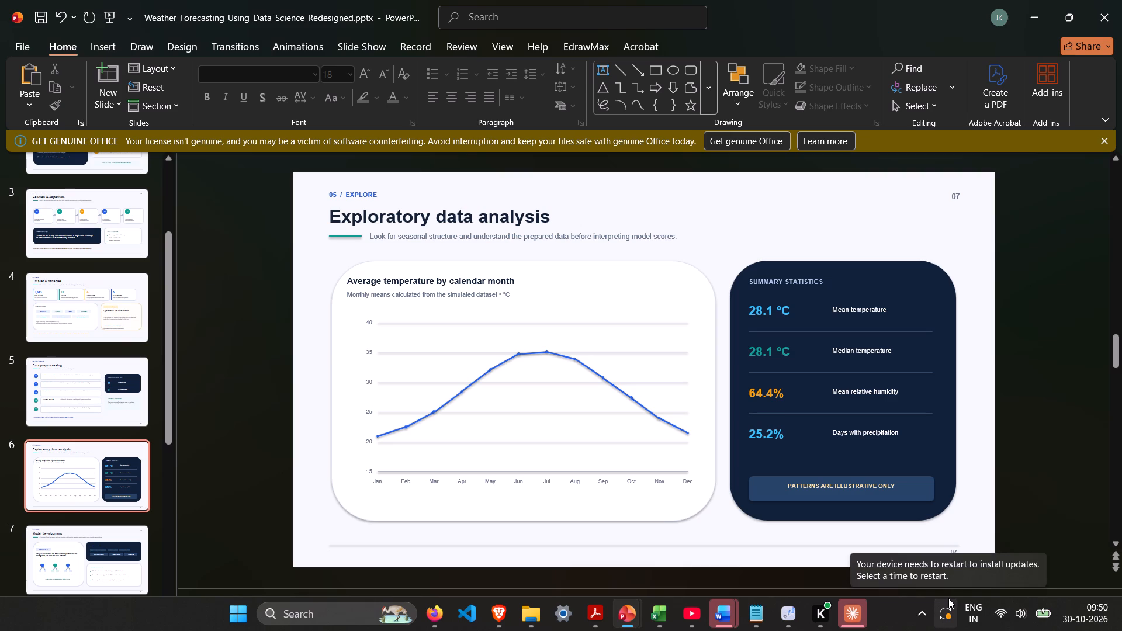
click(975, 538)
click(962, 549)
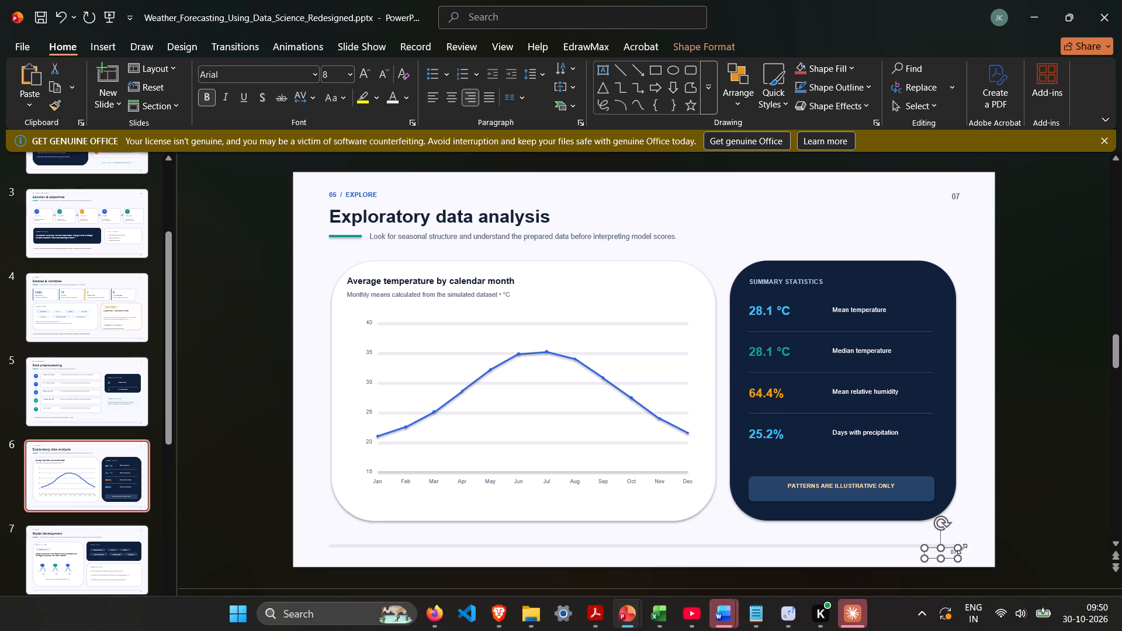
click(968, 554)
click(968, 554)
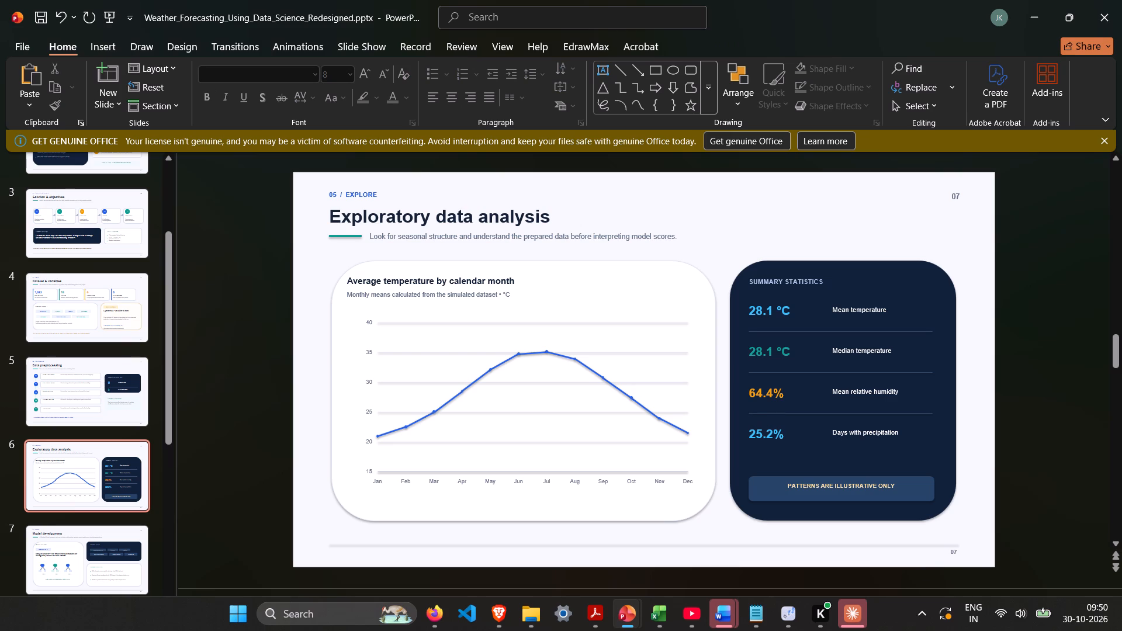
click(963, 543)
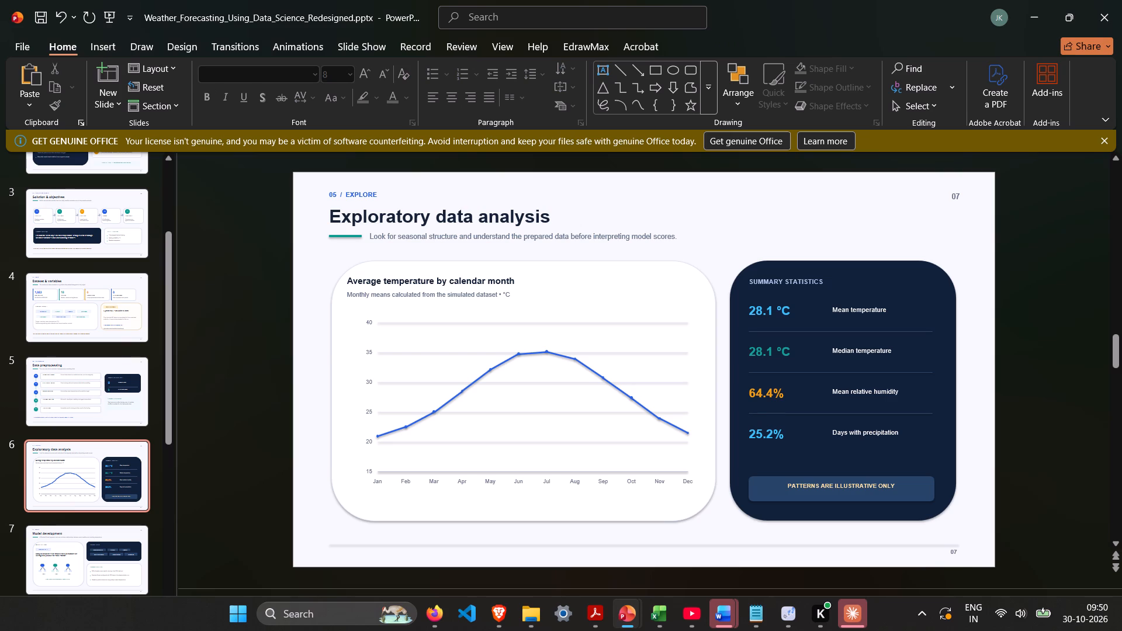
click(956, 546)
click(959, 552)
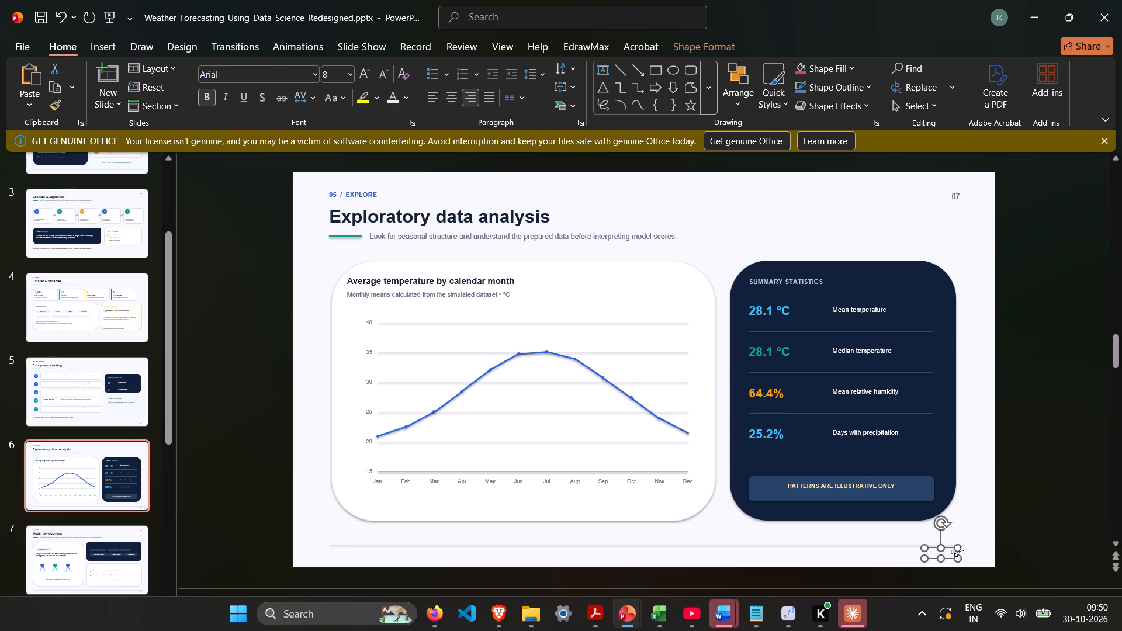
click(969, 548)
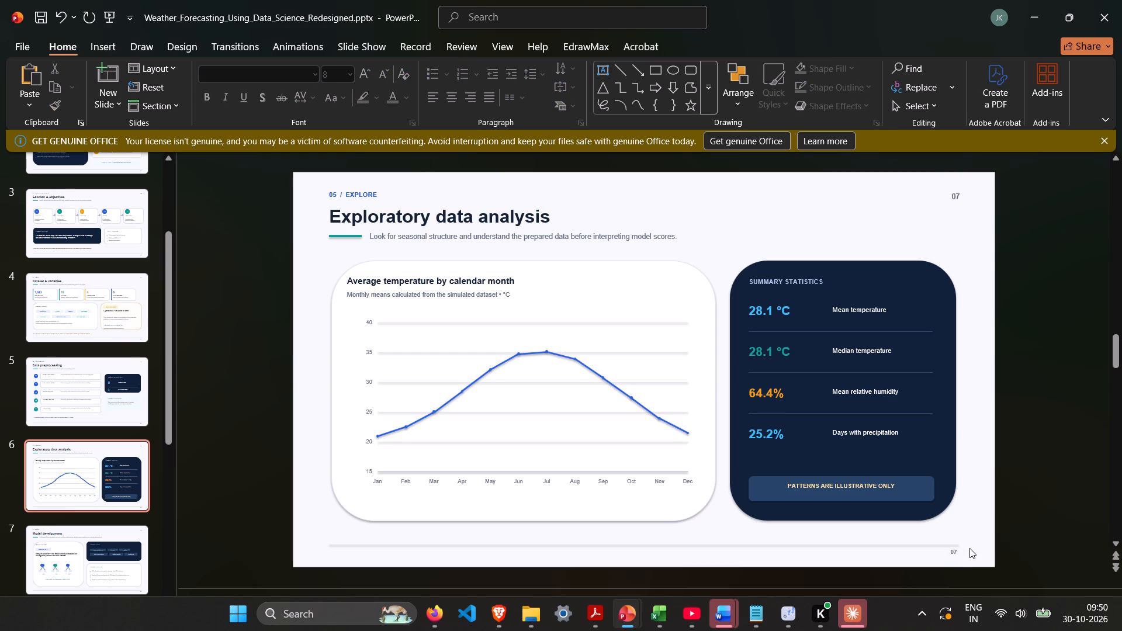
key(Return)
Add blank slides after slide 6 and delete the surplus one, keeping a single new blank slide 7.
double_click(117, 86)
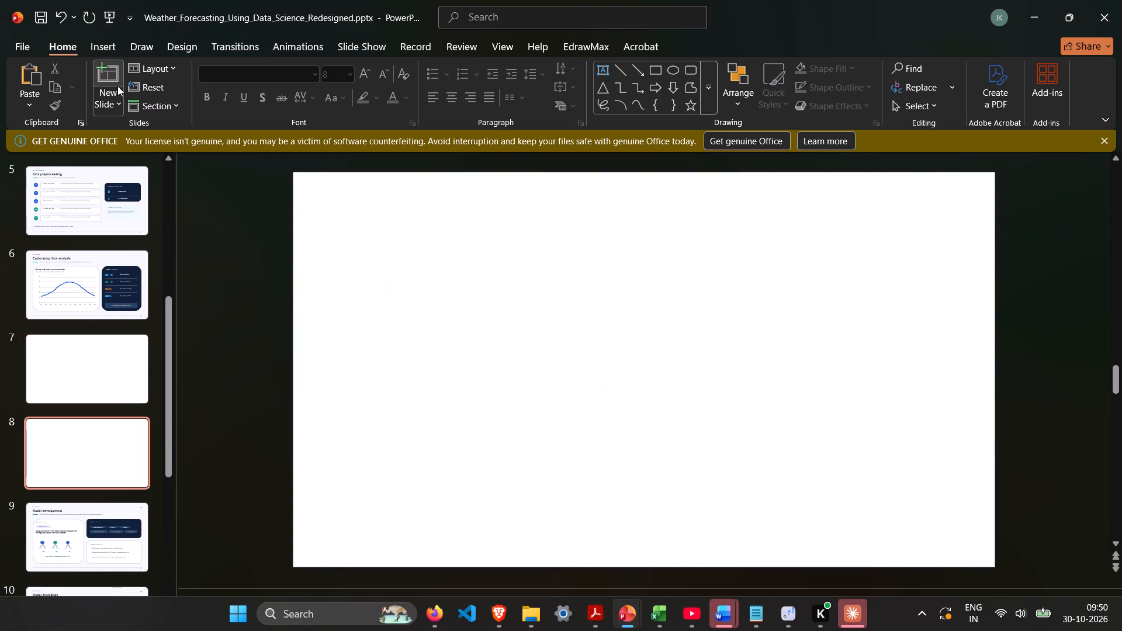
click(98, 454)
key(Delete)
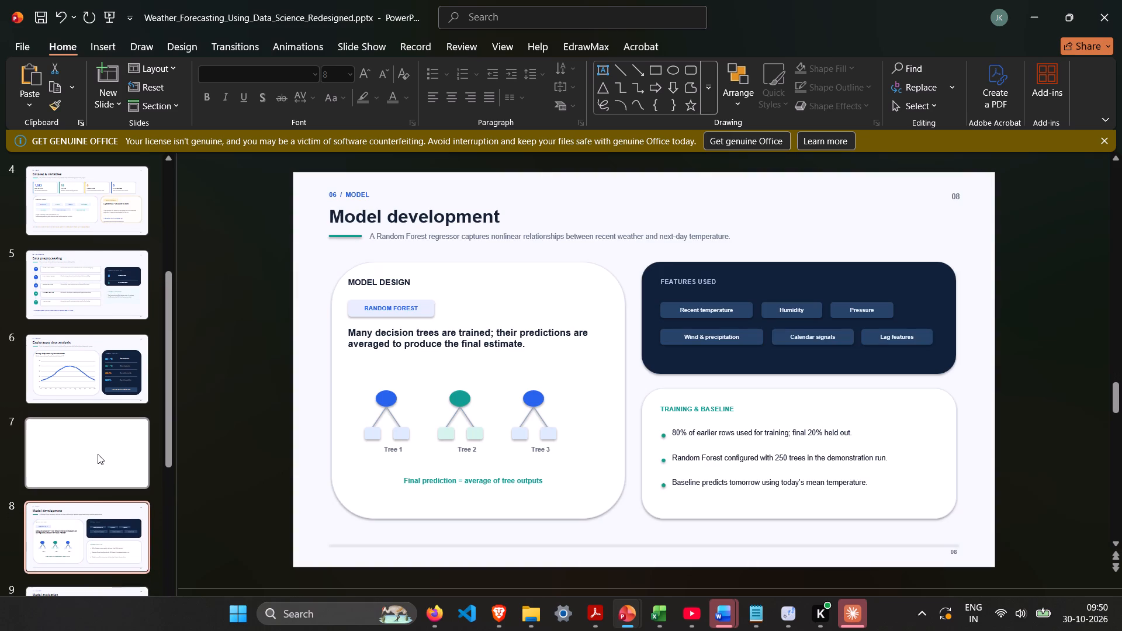
Paste the captured "Temperature distribution & feature relationship" image onto blank slide 7.
click(98, 454)
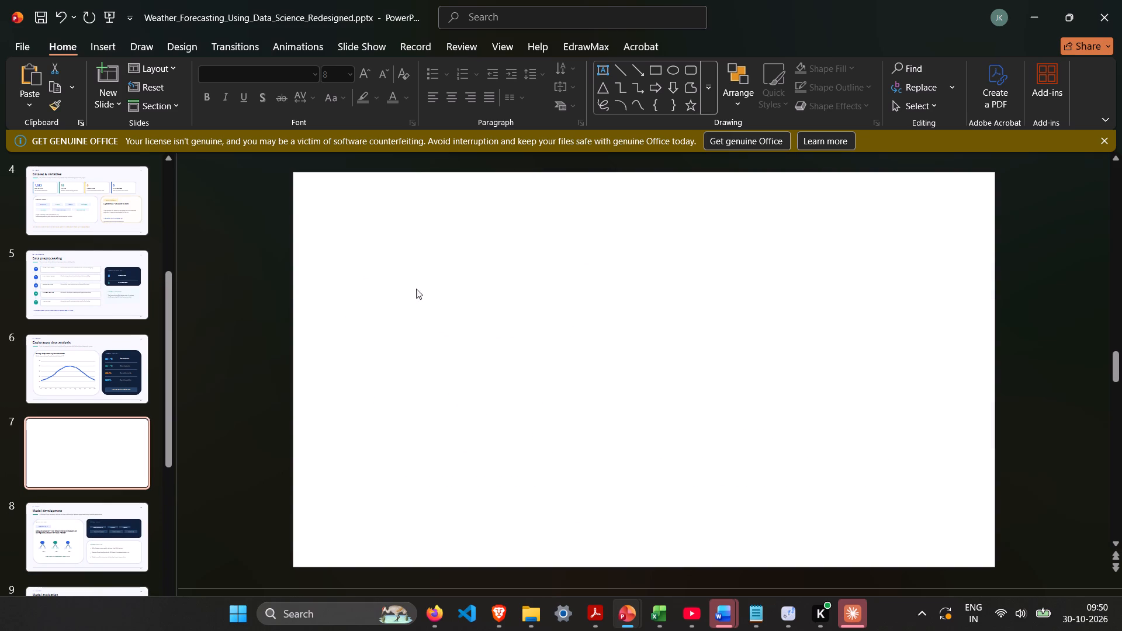
click(428, 301)
key(ctrl+v)
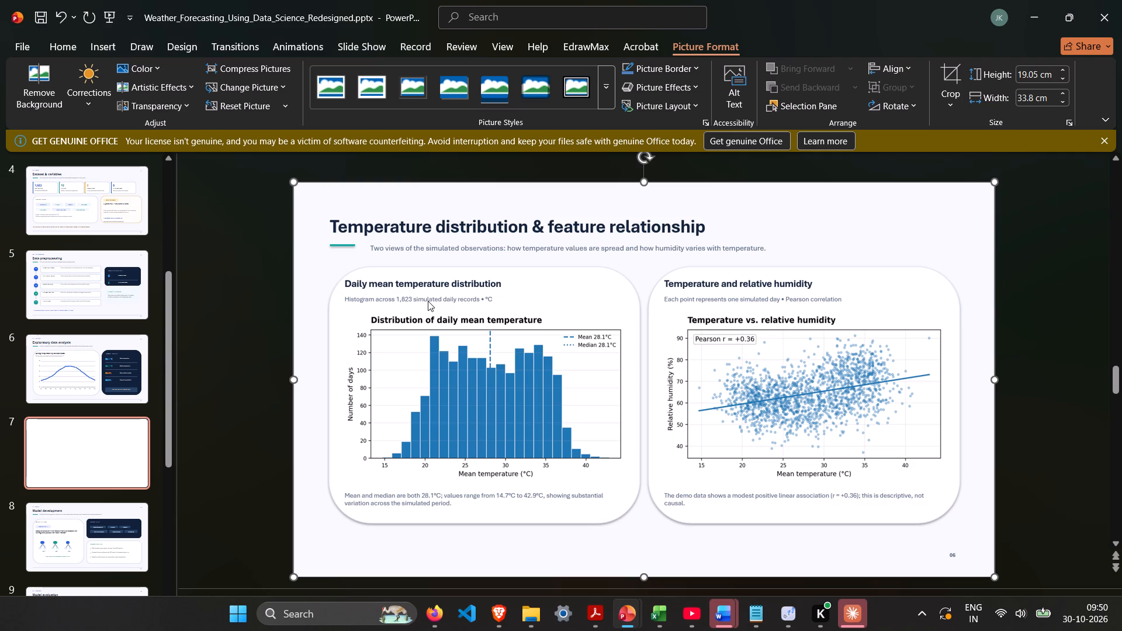
click(956, 549)
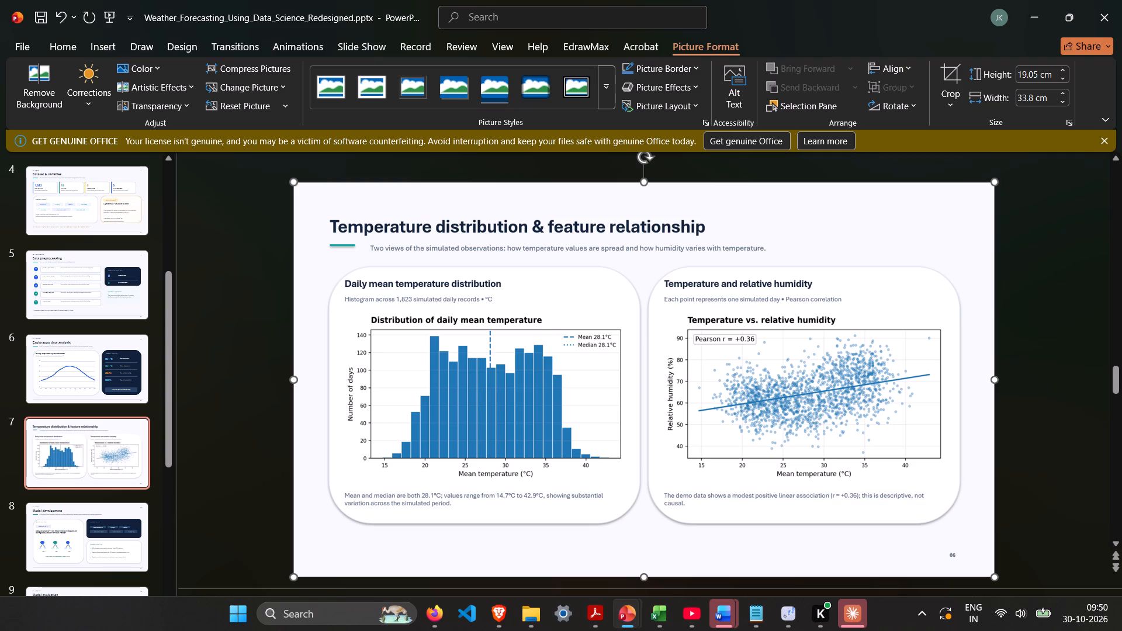
click(958, 559)
click(1072, 464)
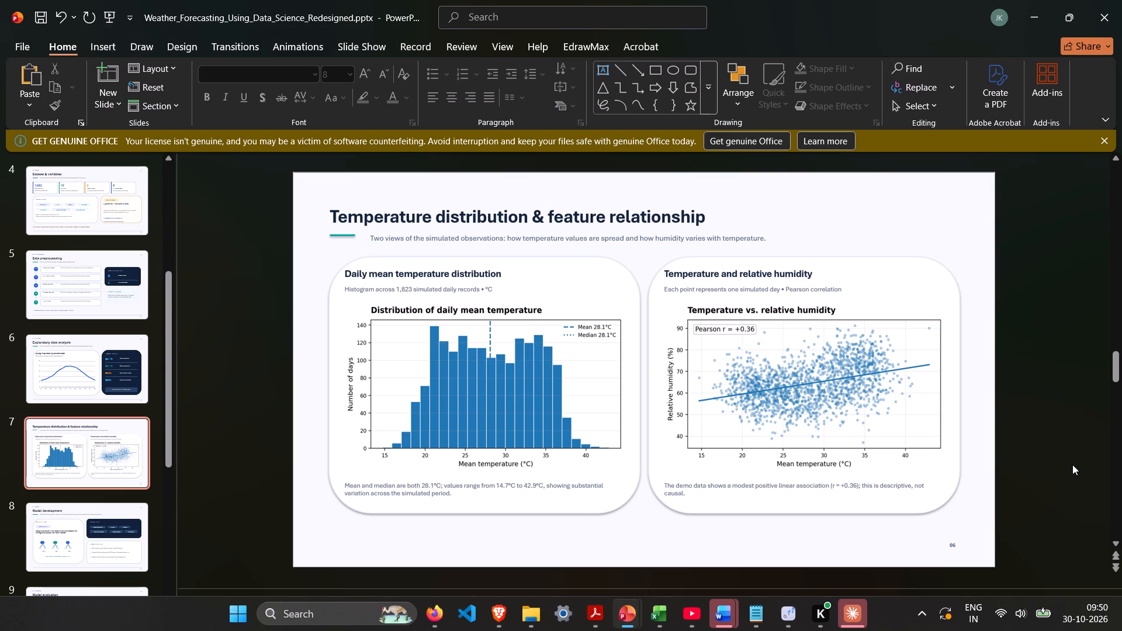
Compare the chart image slide 7 with neighbouring slides 6, 8 and 9 for consistent layout and page numbering.
key(Down)
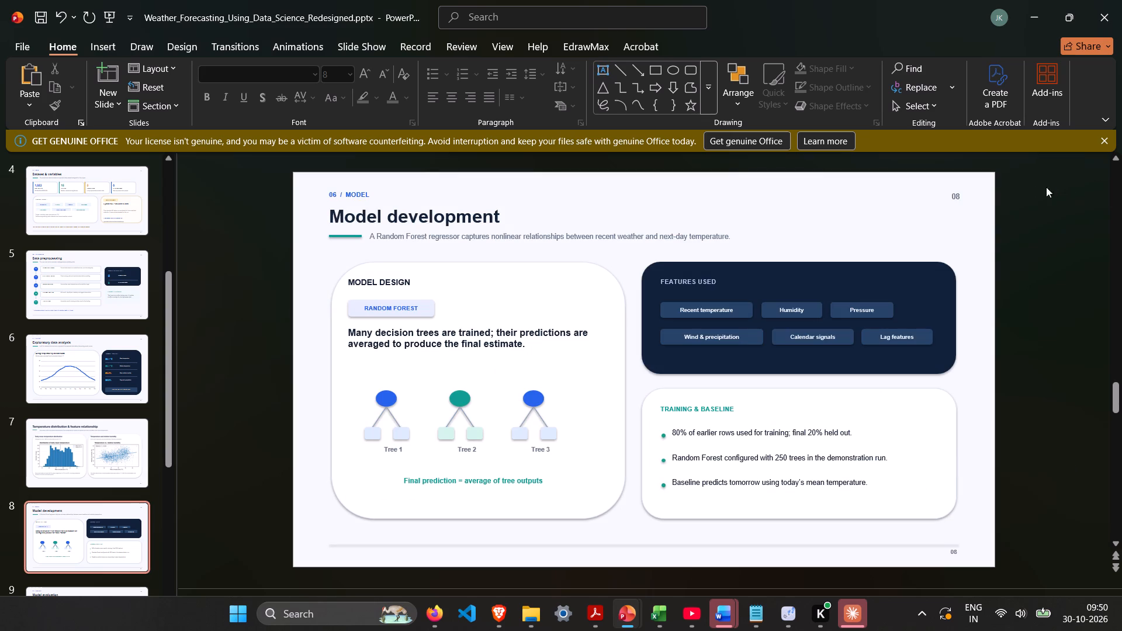
key(Down)
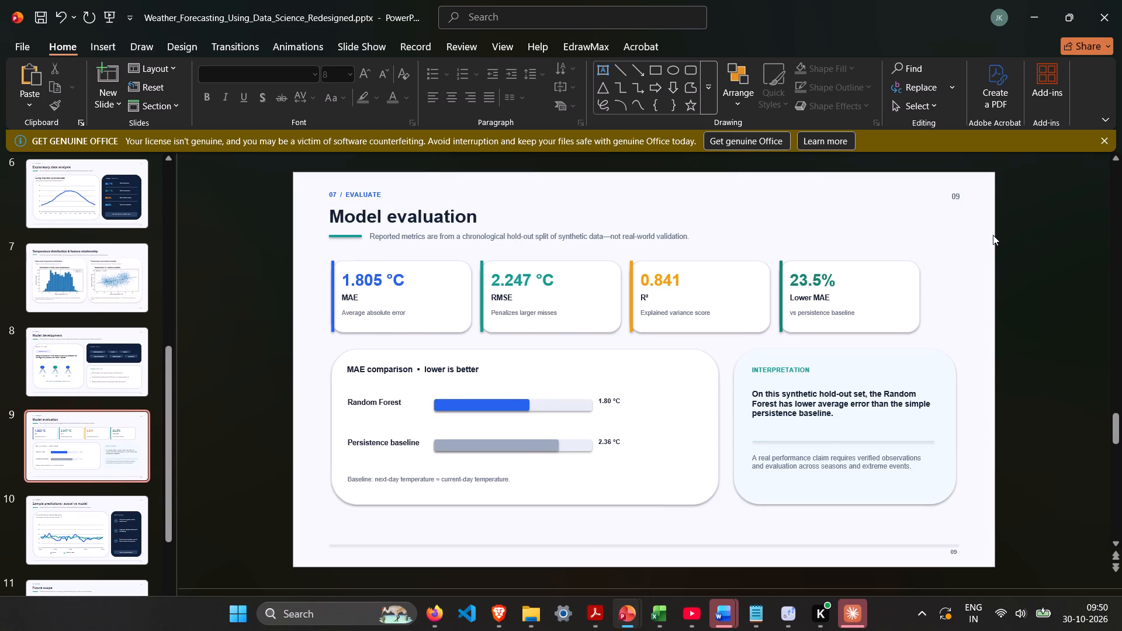
key(Up)
key(Up)
key(Up)
key(Down)
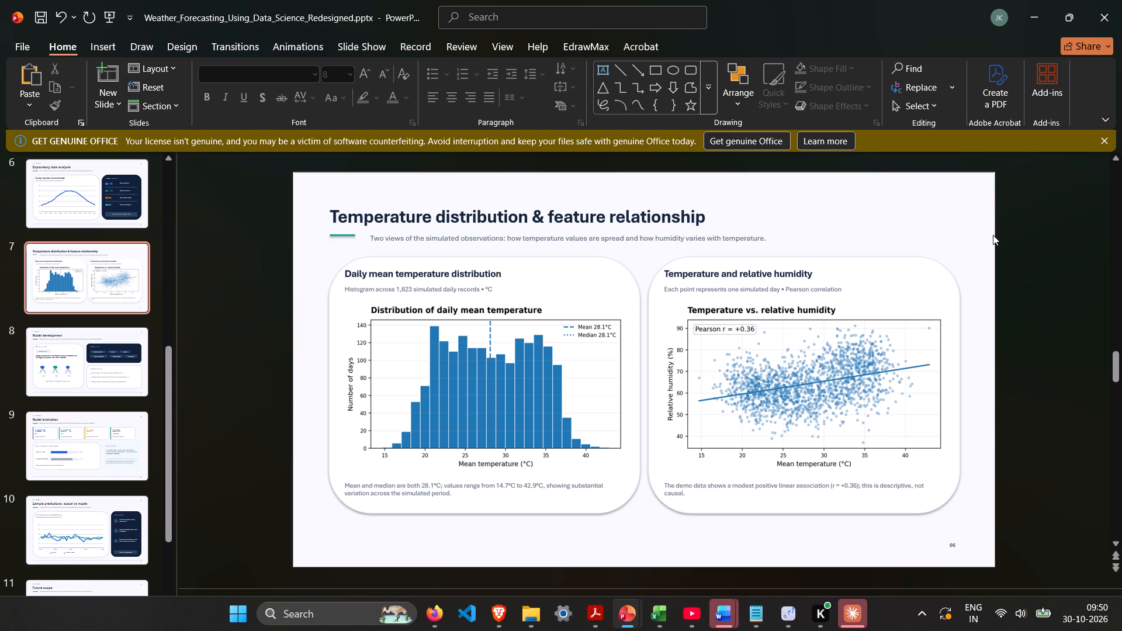
key(Up)
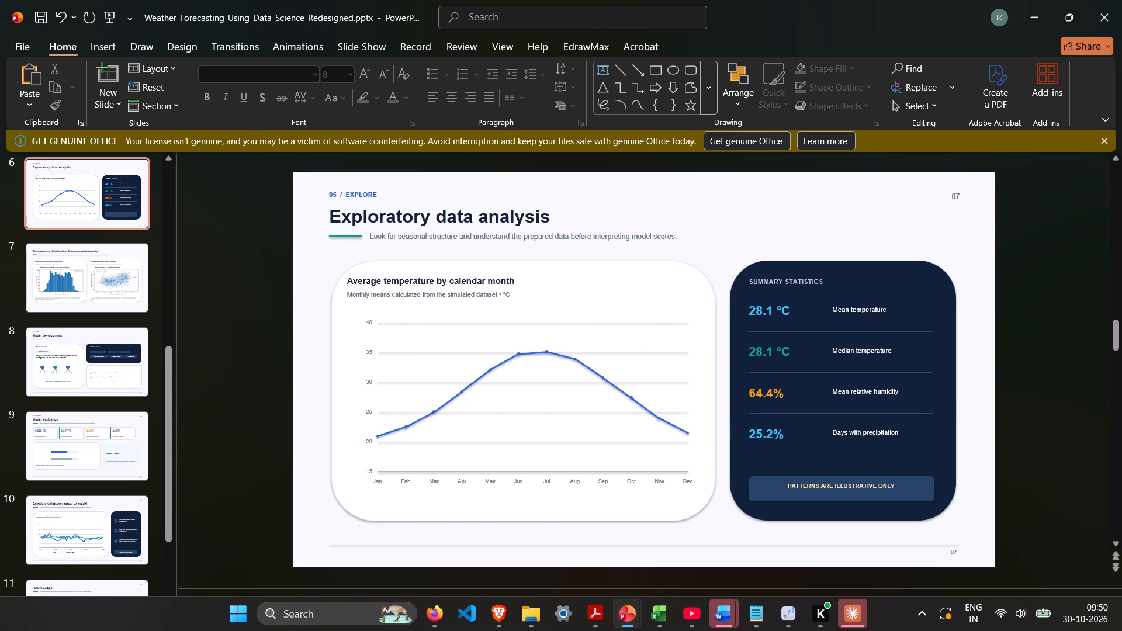
Delete the 03 page number in the upper corner of slide 2, Problem definition, leaving its footer number in place.
key(Up)
key(Up)
key(Up)
key(Up)
key(Up)
key(Up)
key(Up)
key(Up)
key(Up)
key(Up)
key(Up)
key(Up)
key(Up)
key(Up)
key(Up)
key(Up)
key(Up)
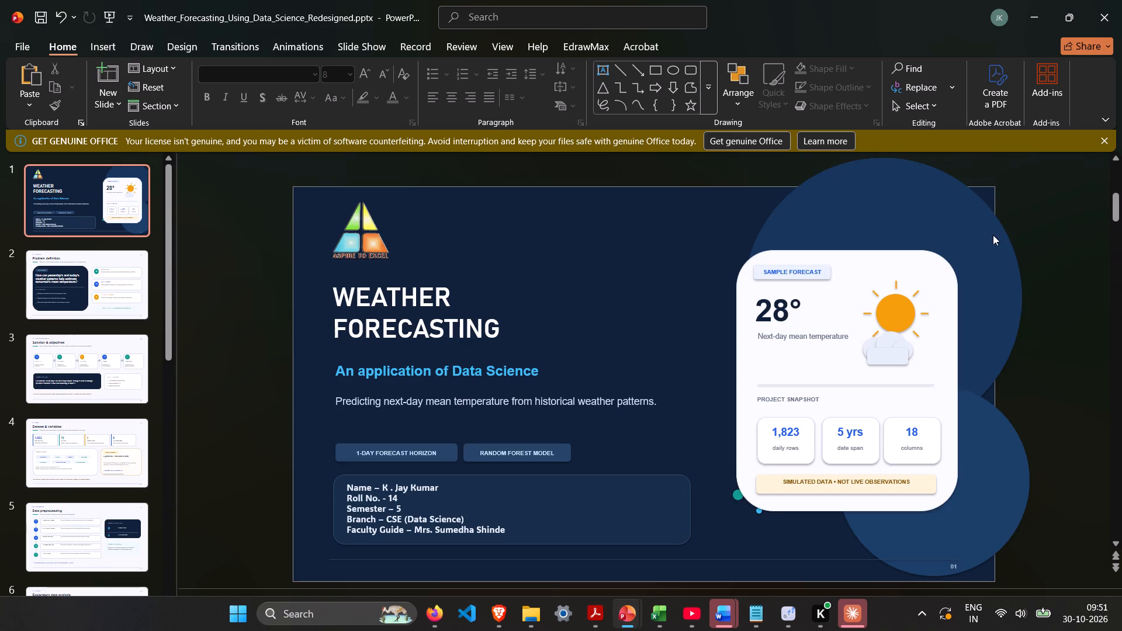
key(Down)
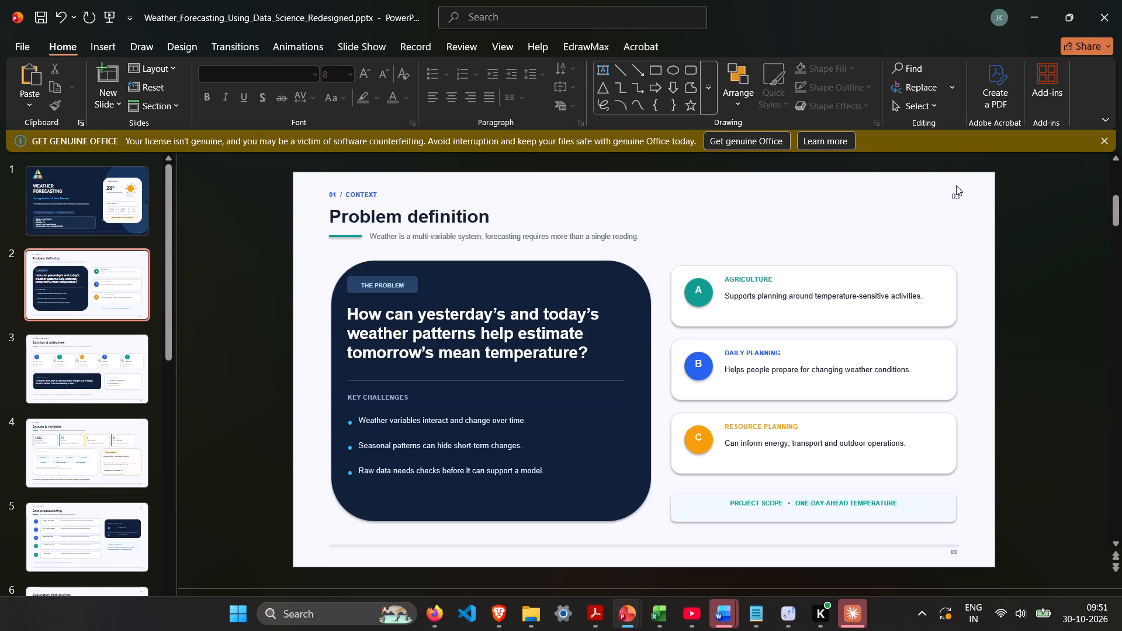
click(957, 196)
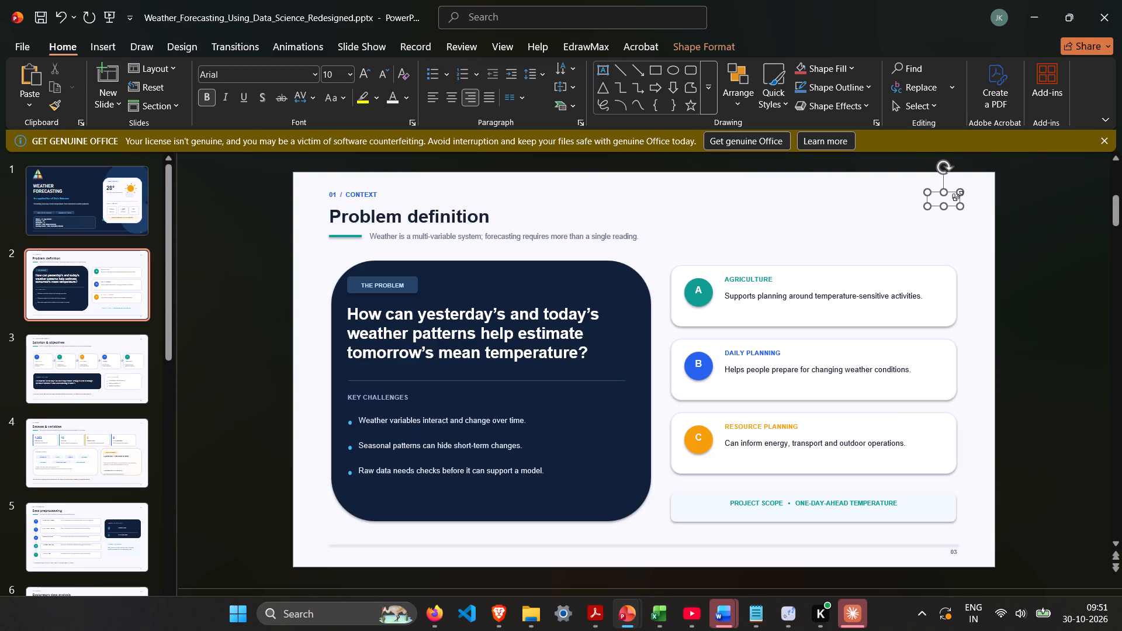
click(939, 198)
key(Delete)
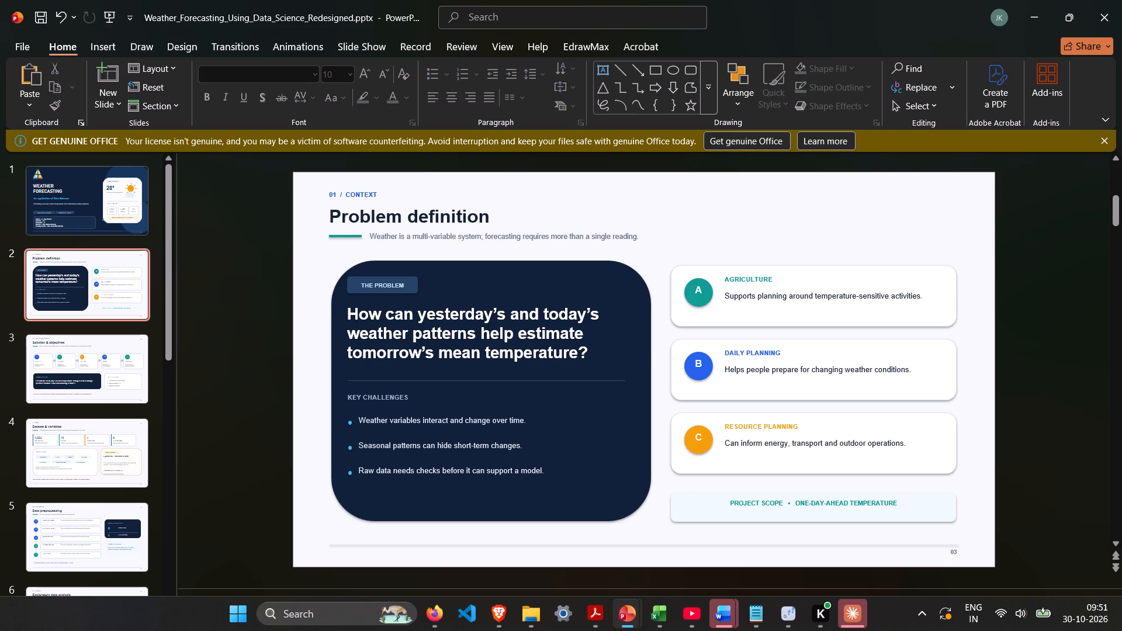
Delete the upper-corner page numbers on slides 3 to 6, from Solution & objectives through Exploratory data analysis.
key(Down)
click(939, 198)
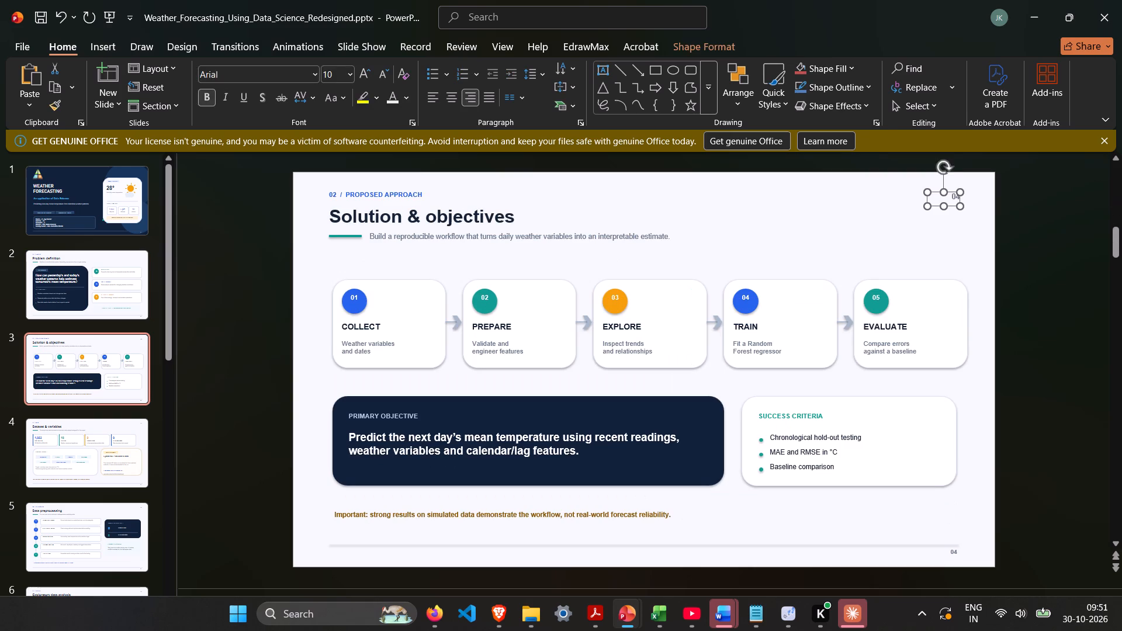
key(Delete)
key(Down)
click(939, 198)
key(Delete)
key(Down)
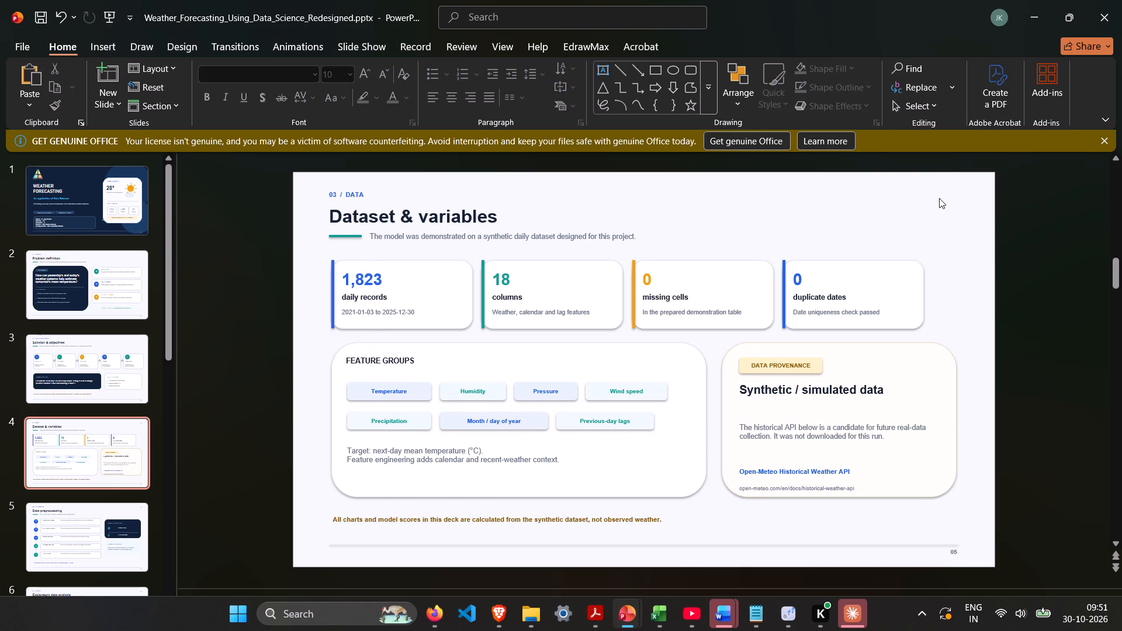
click(939, 198)
key(Delete)
key(Down)
click(939, 198)
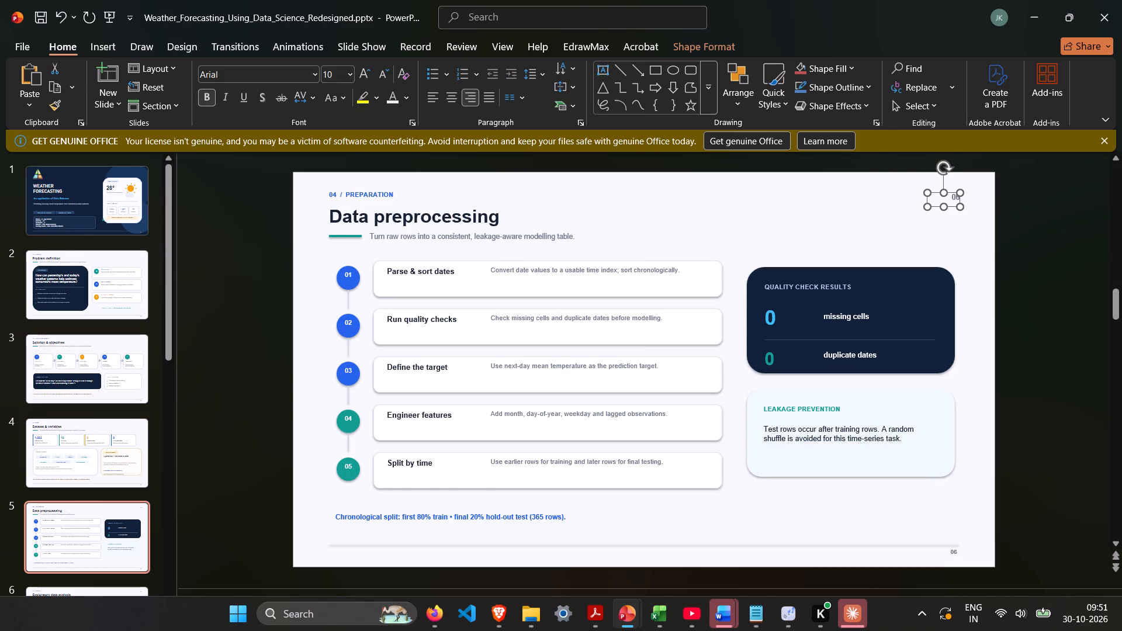
key(Delete)
key(Down)
click(939, 198)
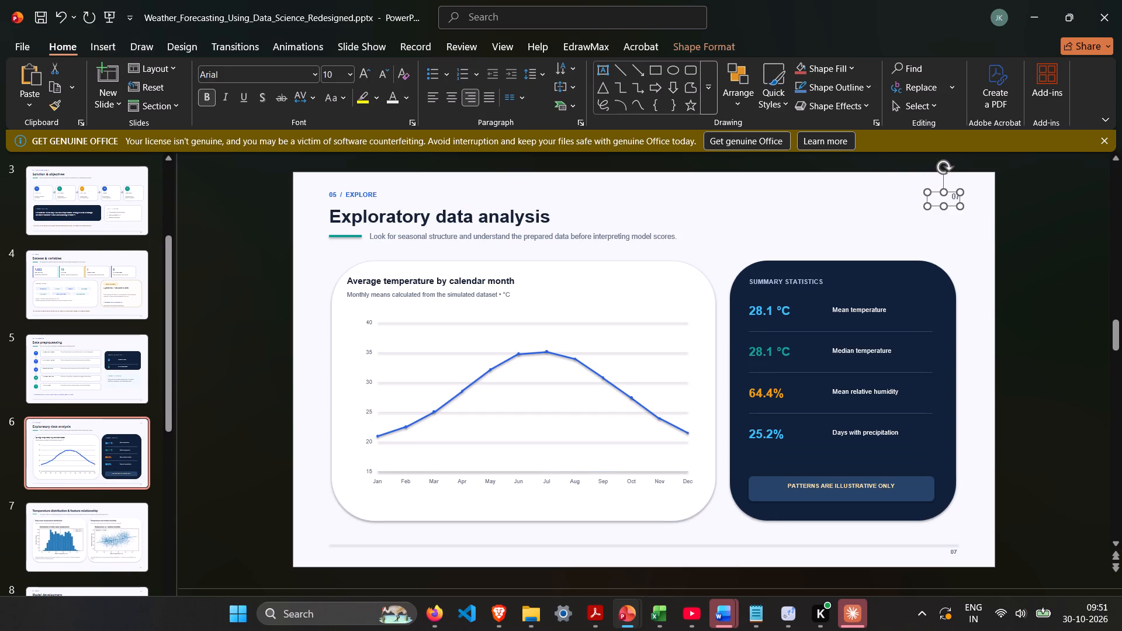
key(Delete)
Pass over image slide 7 and delete the upper-corner page numbers on slides 8 and 9, Model development and Model evaluation.
key(Down)
click(939, 198)
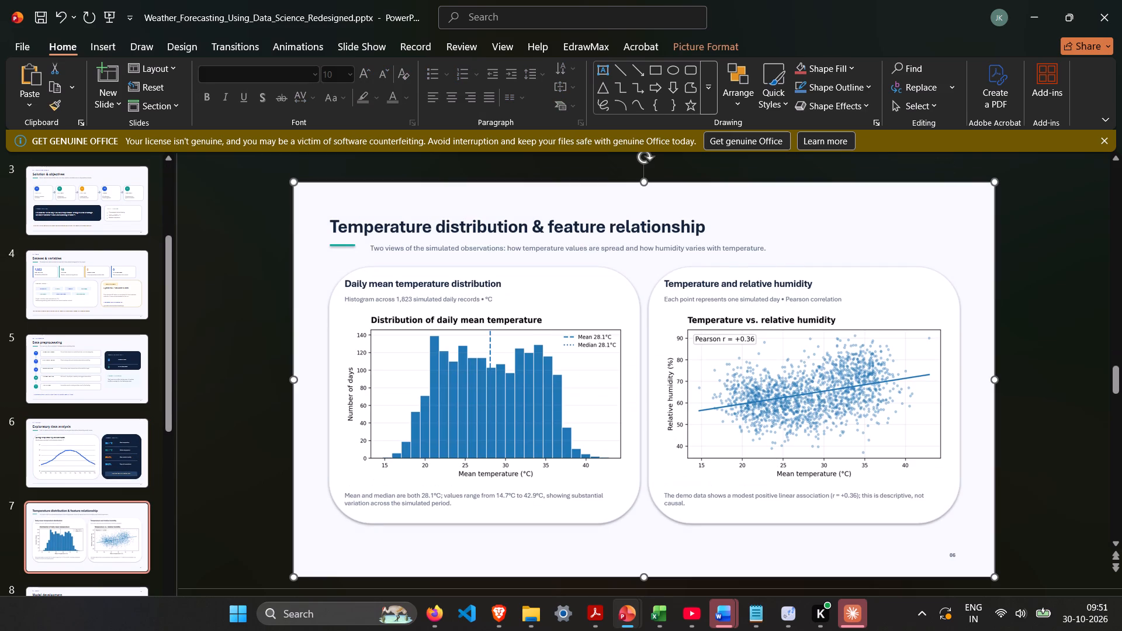
key(Down)
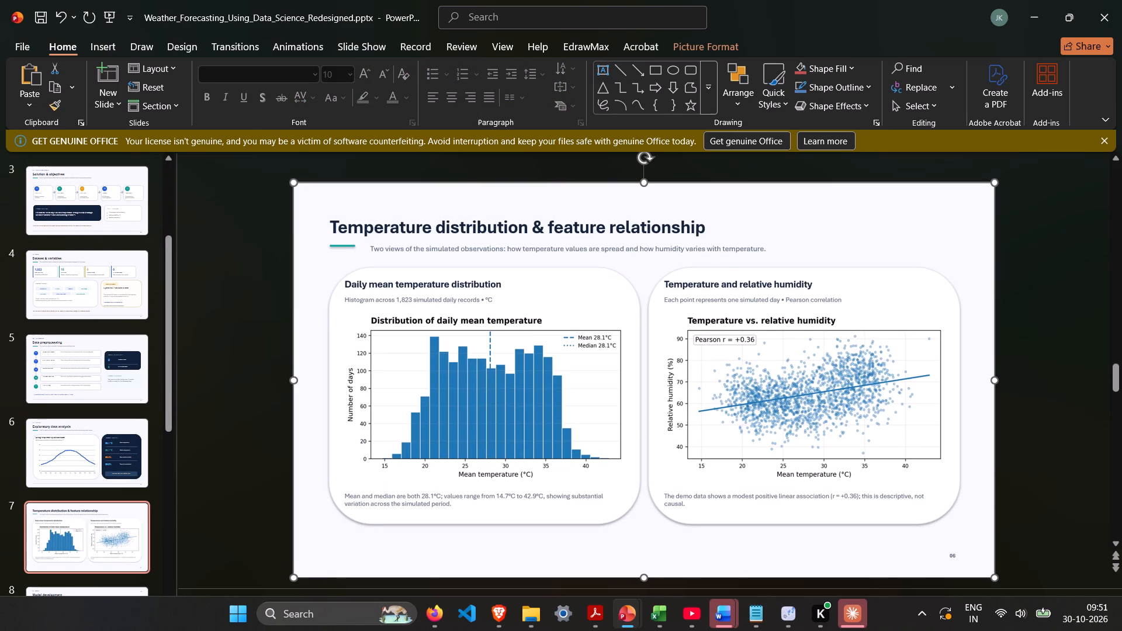
click(1028, 234)
key(Down)
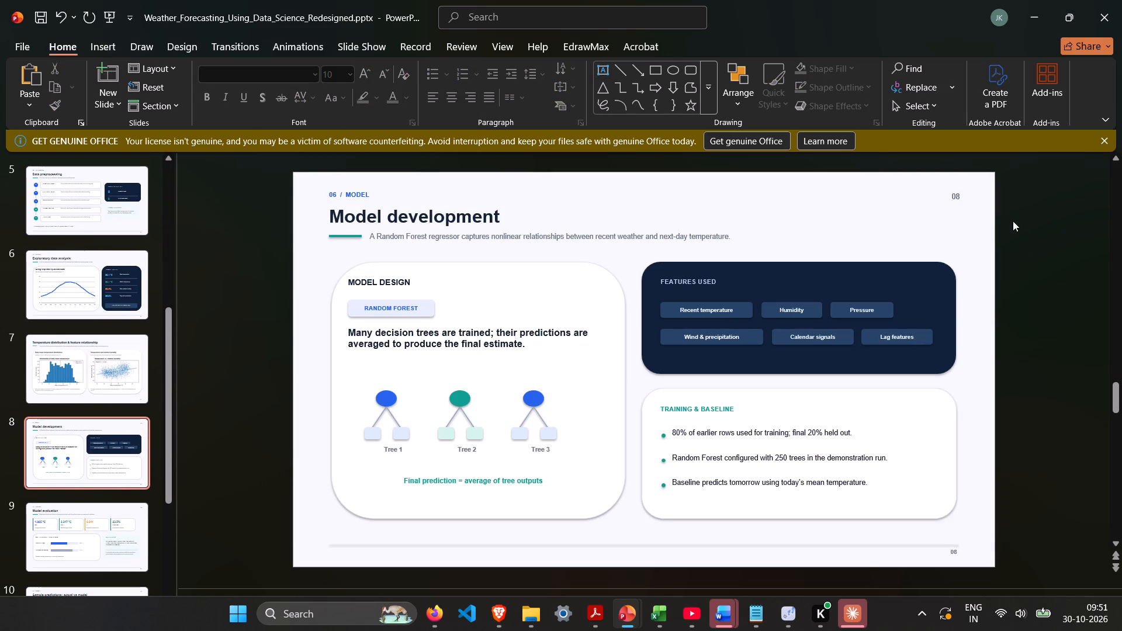
click(932, 192)
key(Delete)
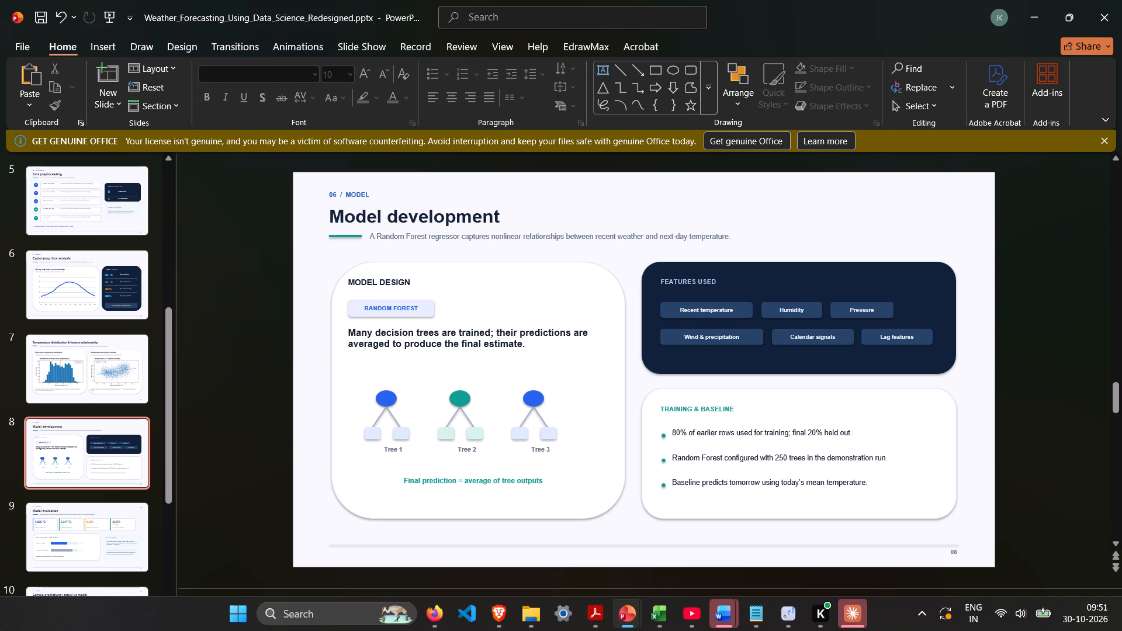
key(Down)
click(932, 192)
key(Delete)
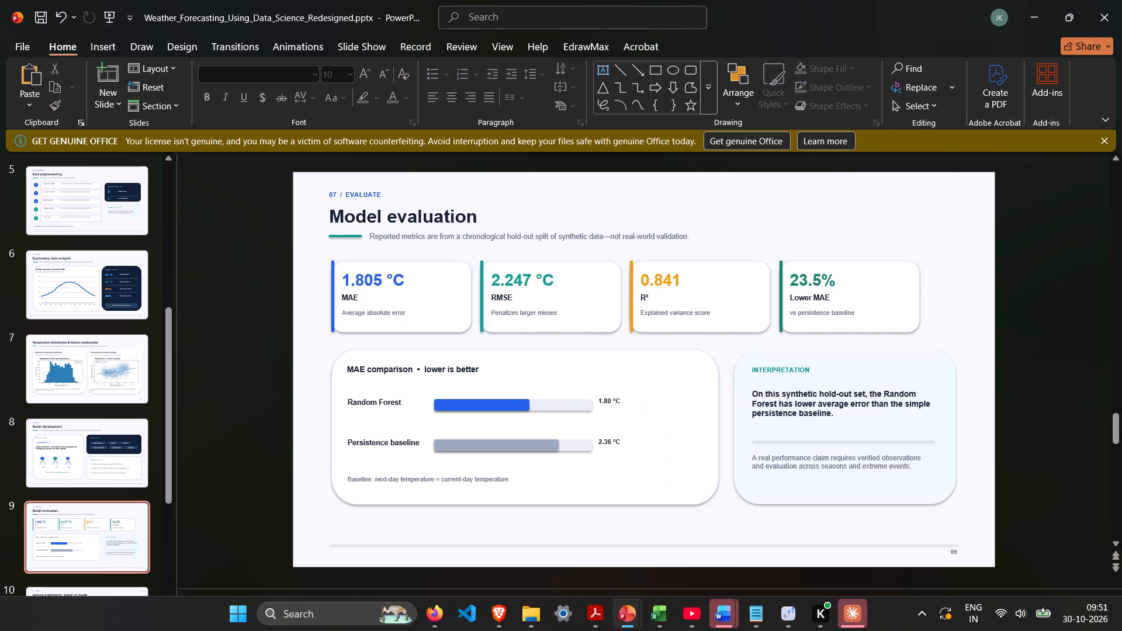
click(932, 192)
click(956, 207)
Delete the upper-corner page numbers on slides 10 and 11, Sample predictions and Future scope.
key(Down)
click(944, 196)
key(Delete)
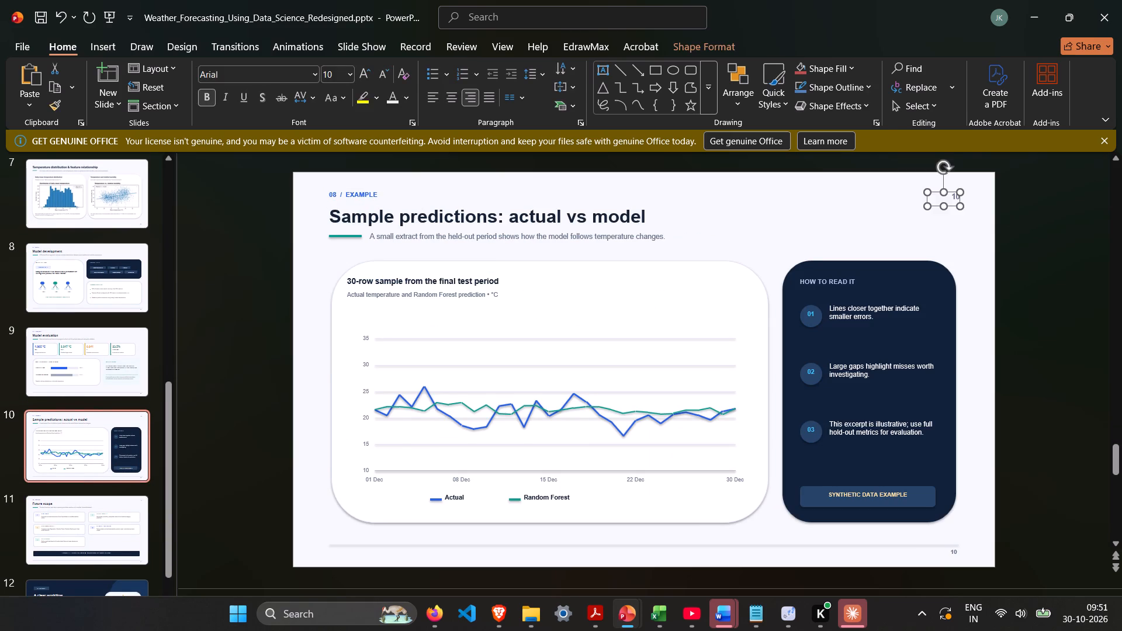
key(Down)
click(944, 196)
key(Delete)
key(Down)
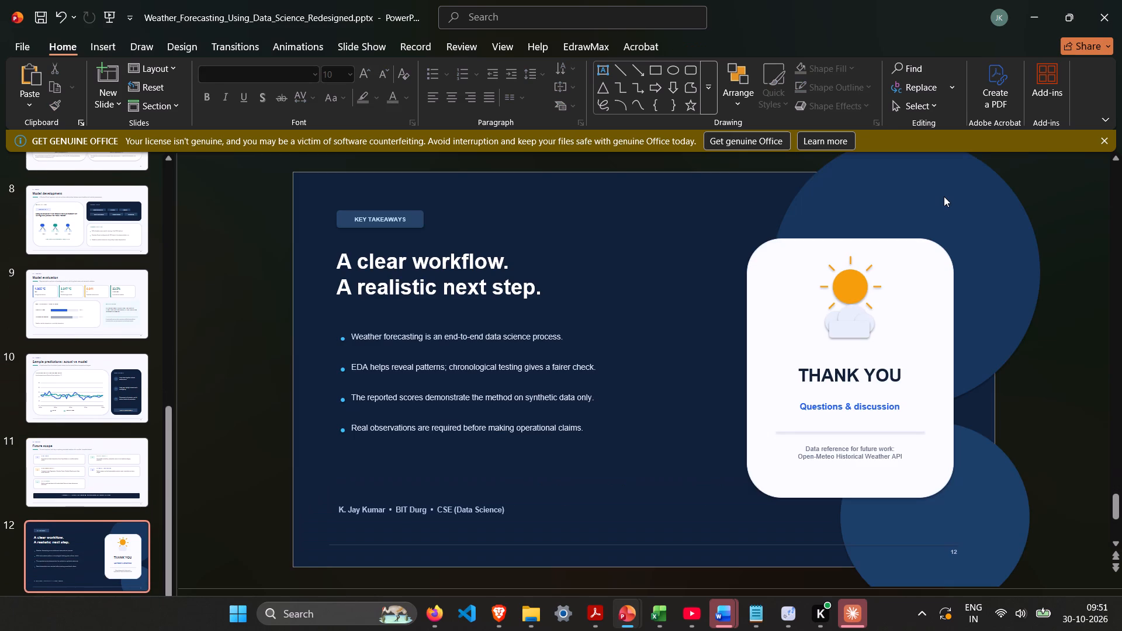
Return to title slide 1 and delete the thin horizontal line above its footer number.
key(Up)
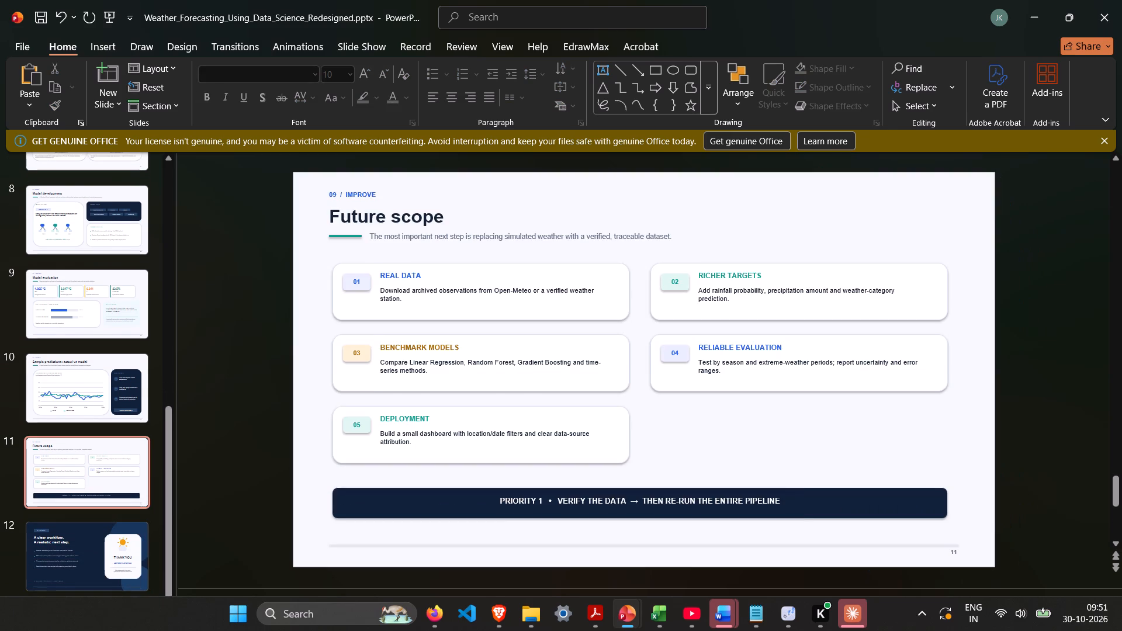
key(Up)
key(Up)
key(Up)
key(Up)
key(Up)
key(Up)
key(Up)
key(Up)
key(Up)
key(Up)
key(Up)
key(Up)
key(Up)
key(Up)
key(Up)
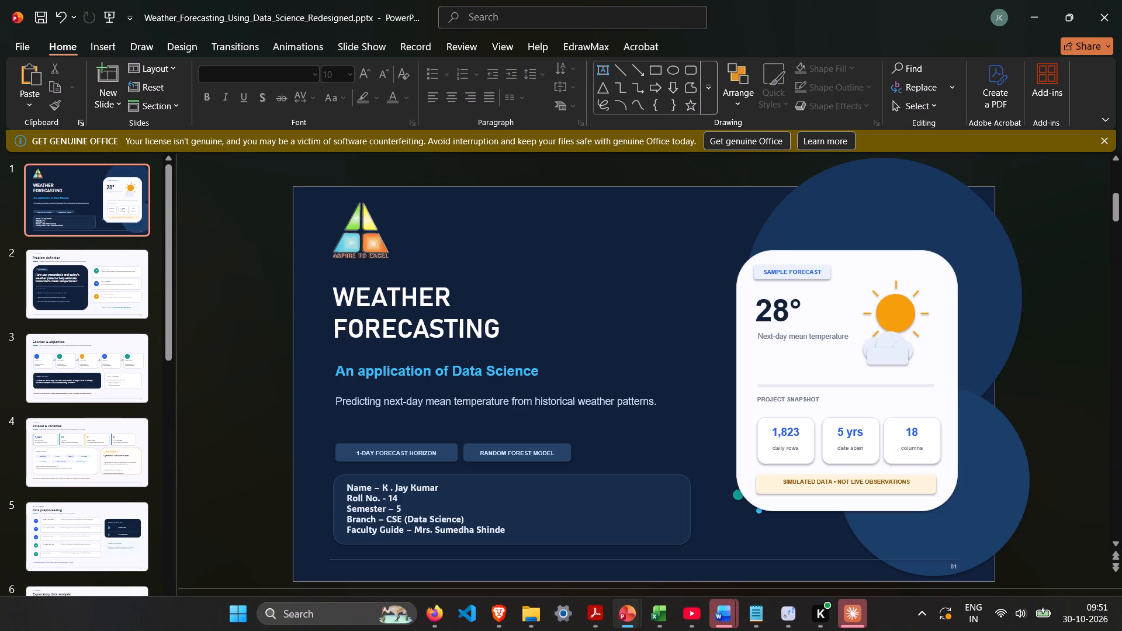
click(749, 558)
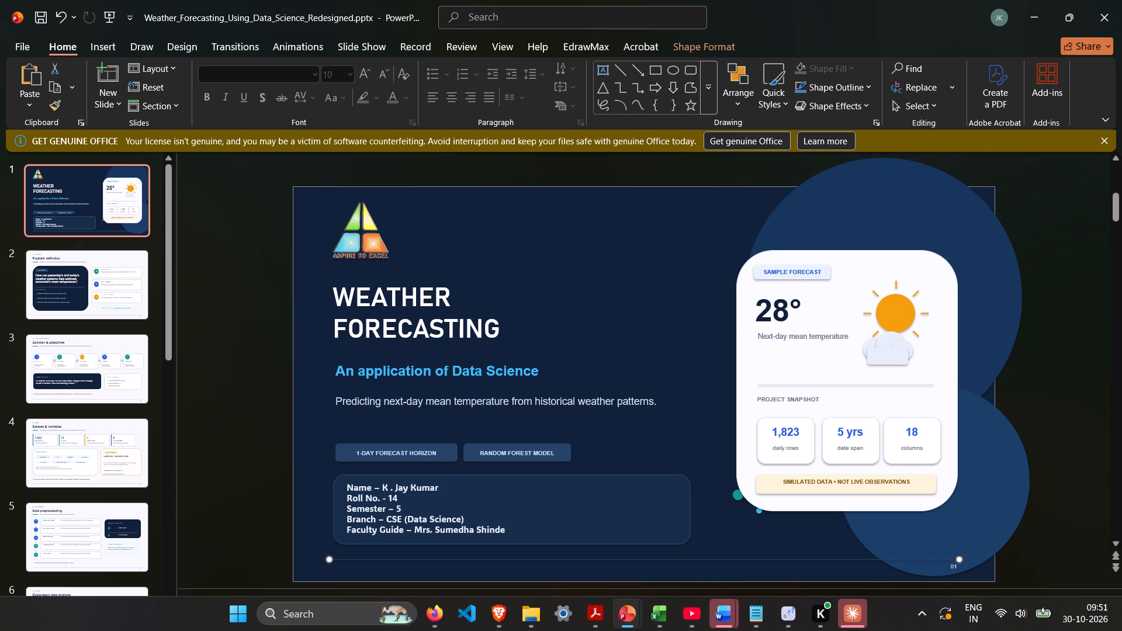
key(Delete)
Delete the horizontal footer line on slides 2 to 6, from Problem definition through Exploratory data analysis.
key(Down)
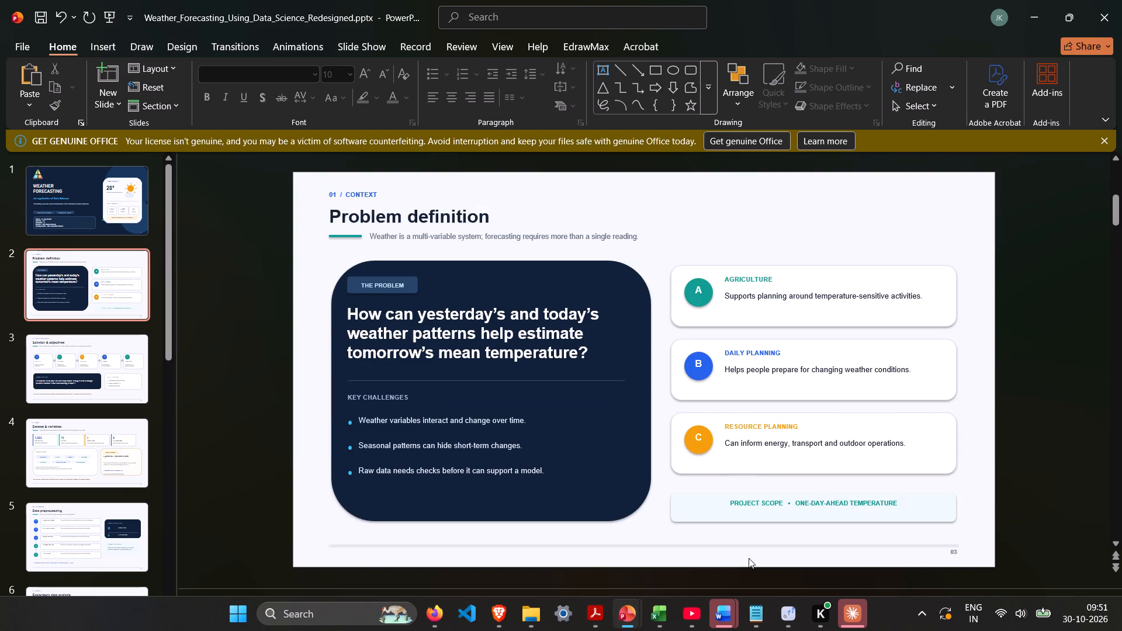
click(746, 542)
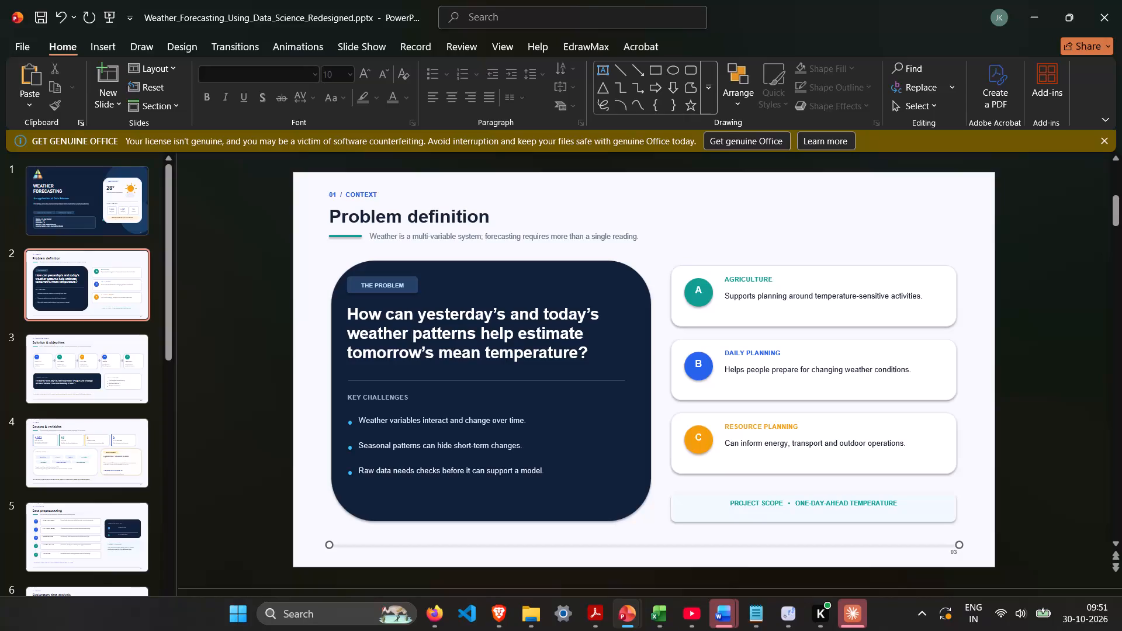
key(Delete)
key(Down)
click(746, 542)
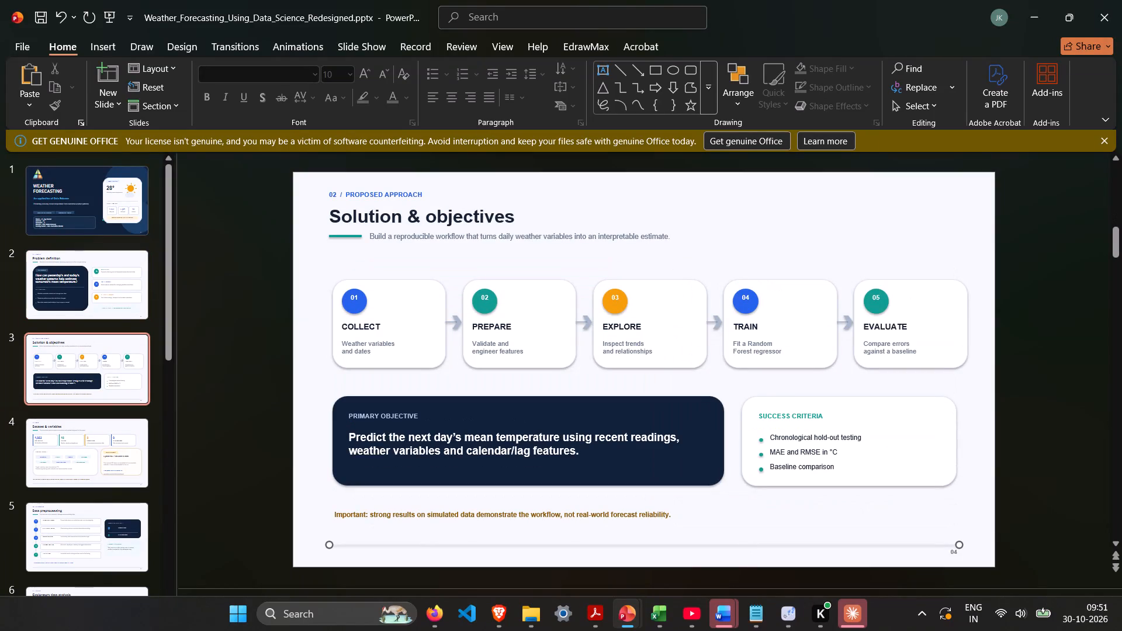
key(Delete)
key(Down)
click(746, 542)
key(Delete)
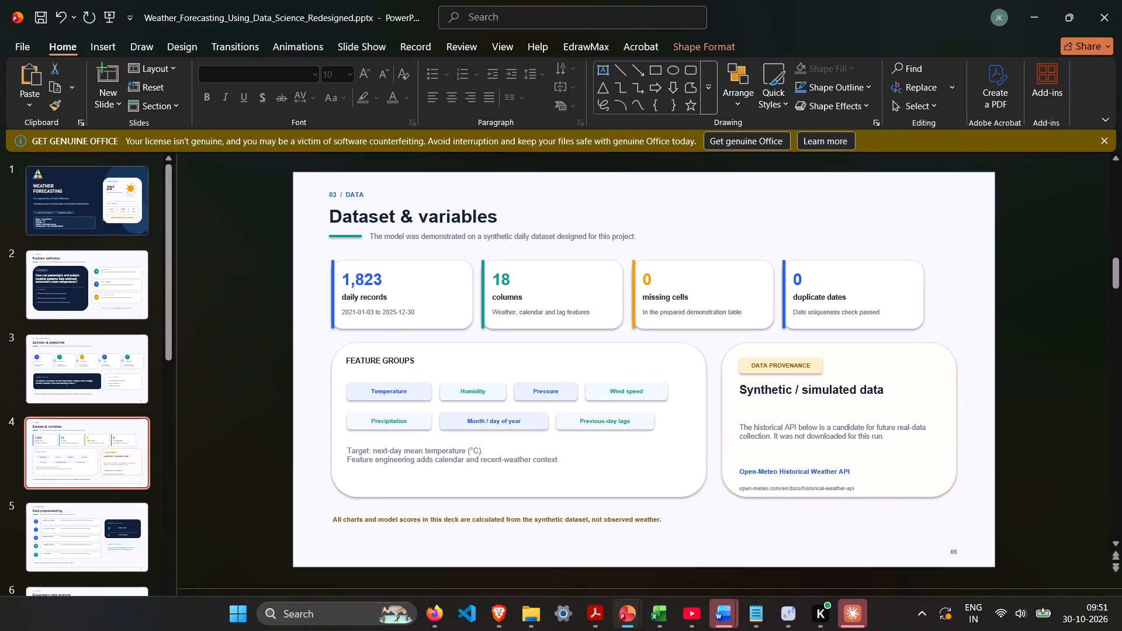
key(Down)
click(746, 542)
key(Delete)
key(Down)
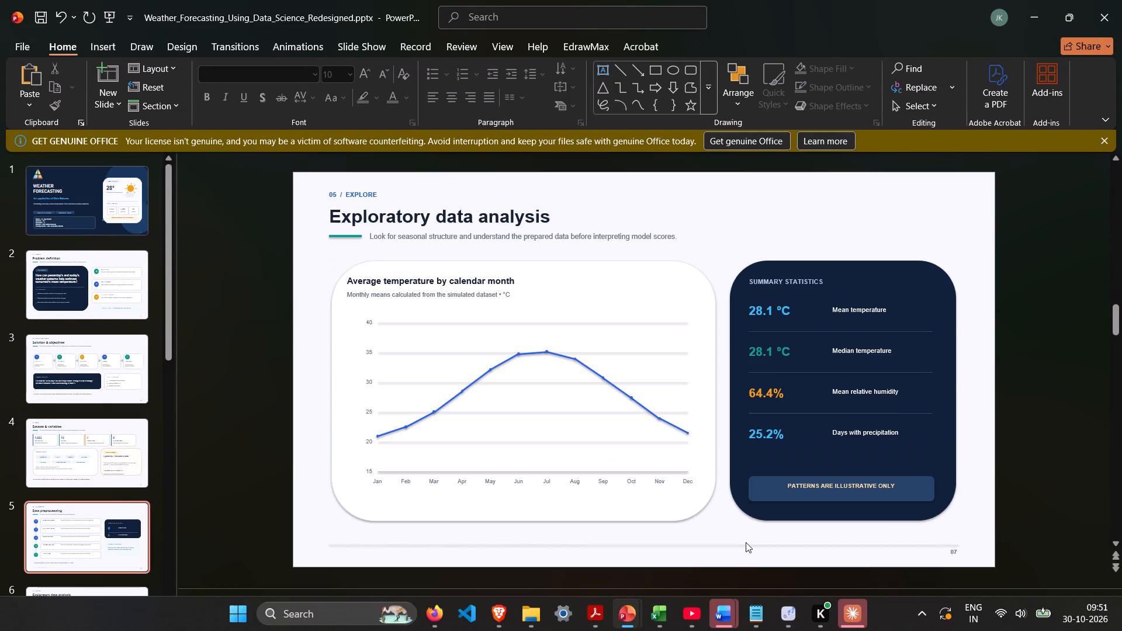
click(746, 542)
key(Delete)
Skip image slide 7 and delete the horizontal footer line on slides 8 to 12, through the closing Thank You slide.
key(Down)
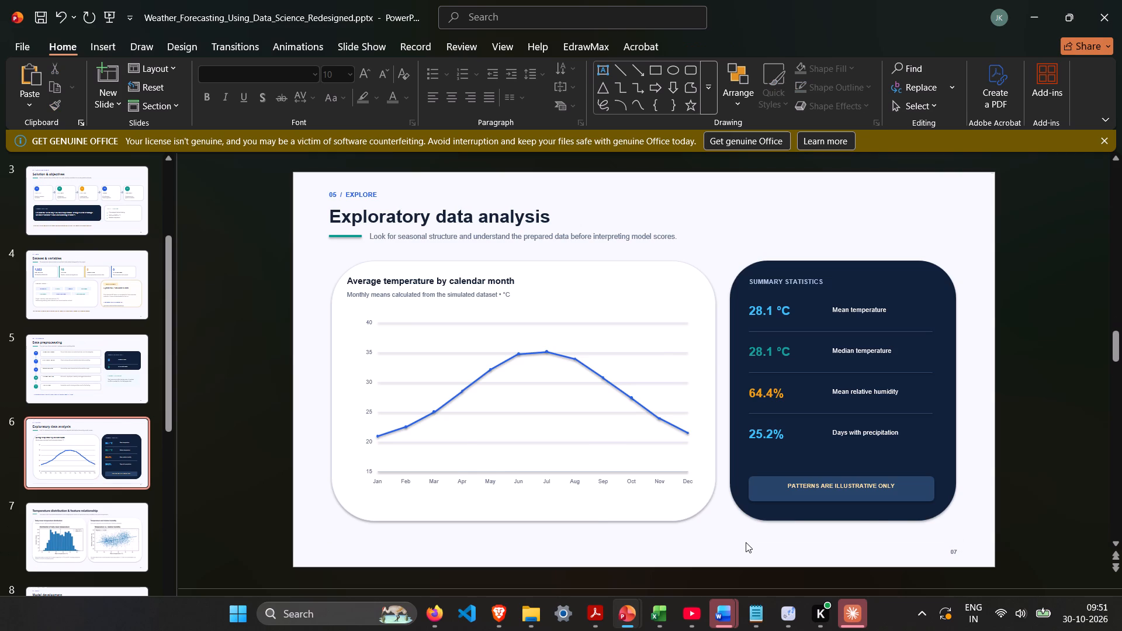
key(Down)
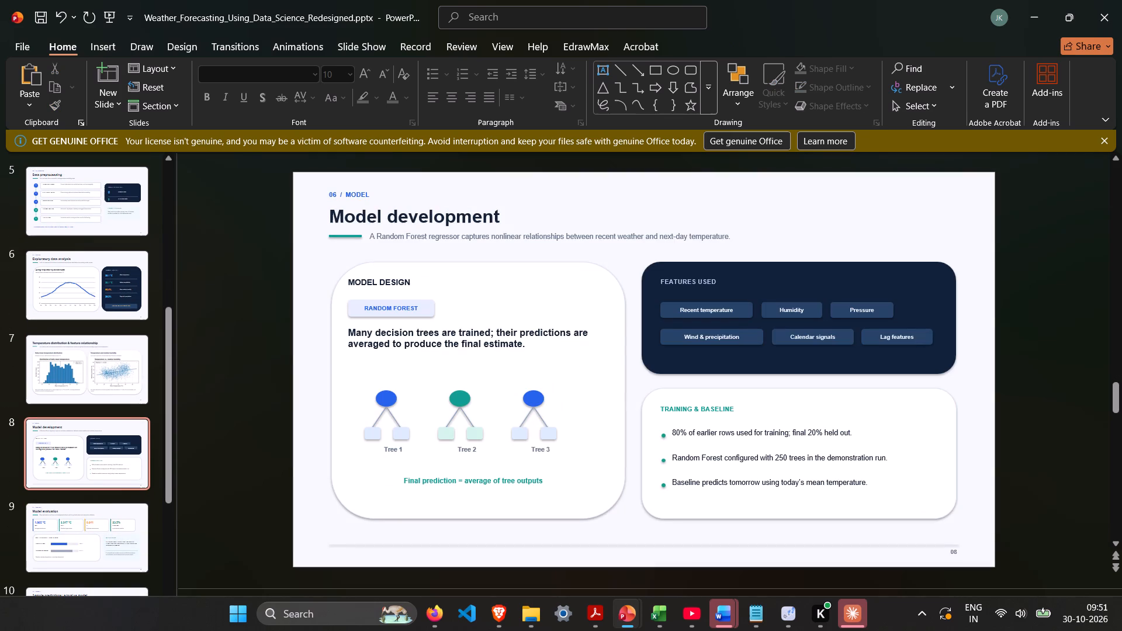
key(Delete)
click(746, 542)
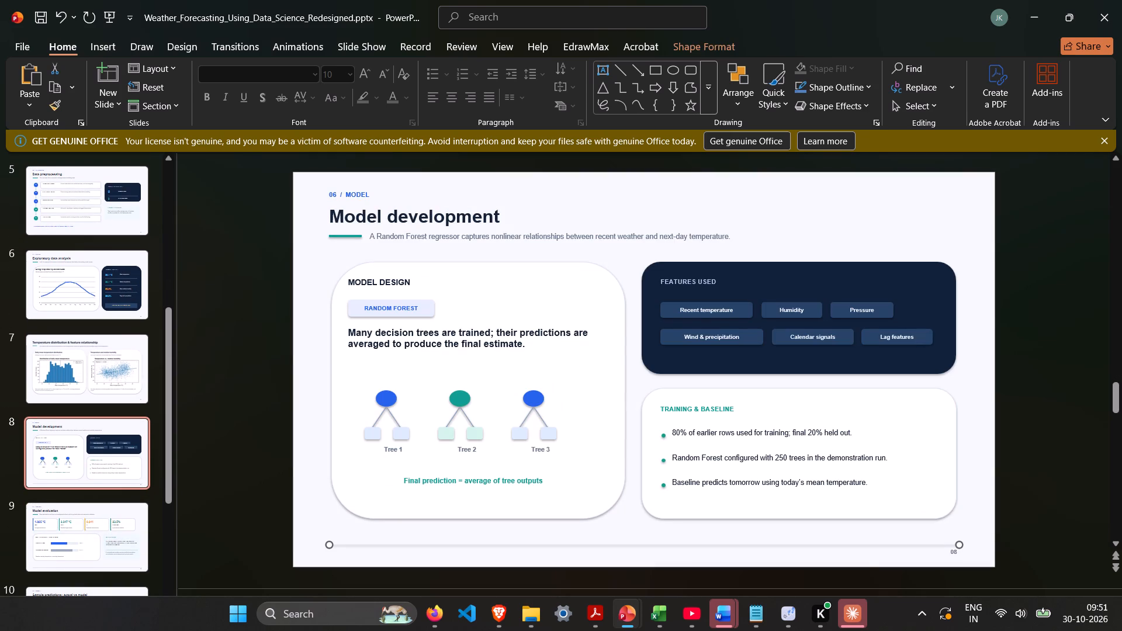
key(Delete)
key(Down)
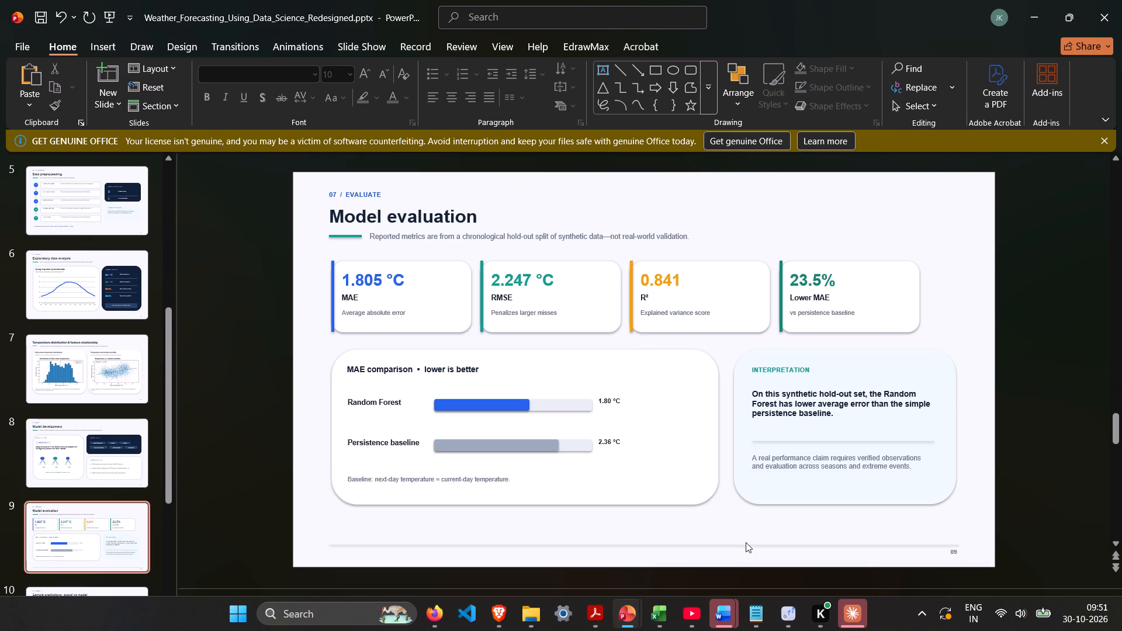
click(746, 542)
key(Delete)
key(Down)
click(746, 542)
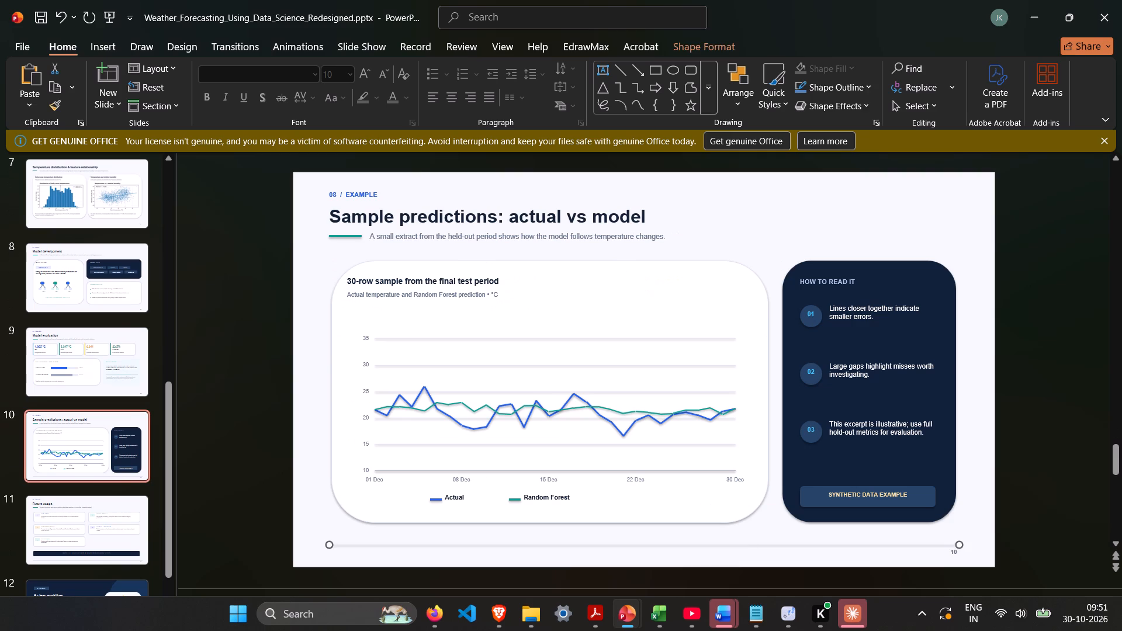
key(Delete)
key(Down)
click(746, 542)
key(Delete)
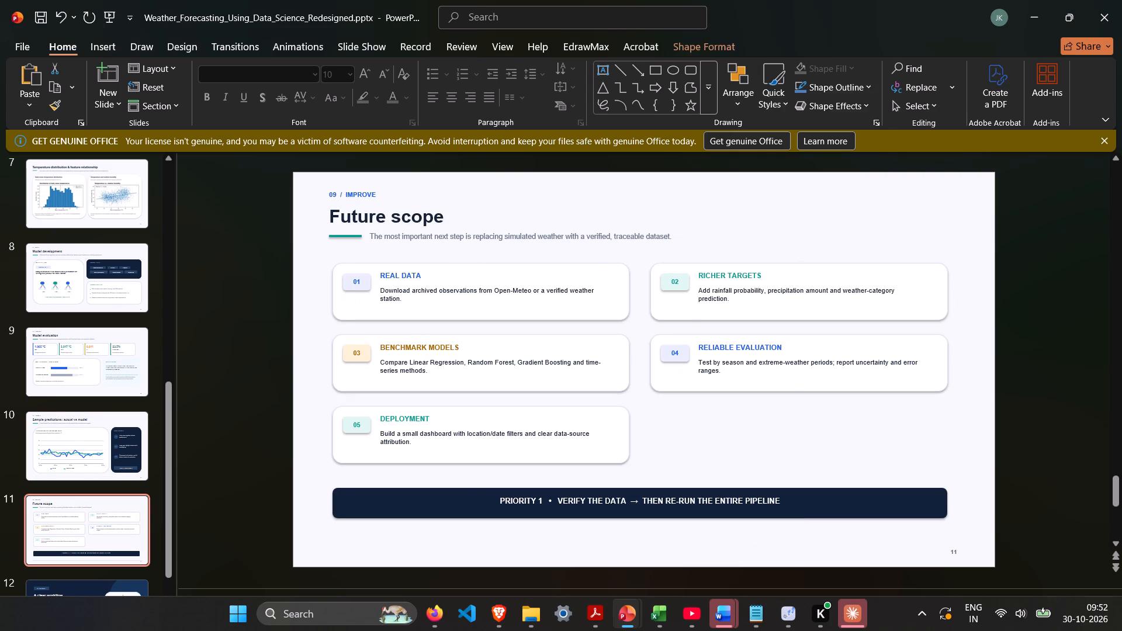
key(Down)
click(746, 542)
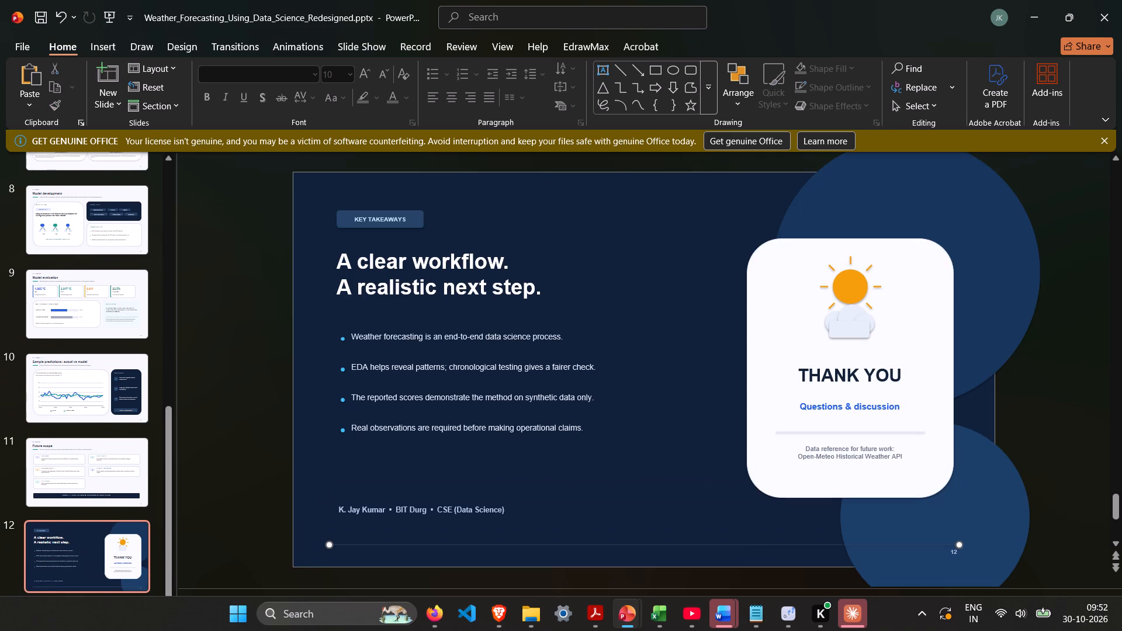
key(Delete)
Return to the title slide and check the footer page numbers on slides 1 to 3.
key(Down)
key(Up)
key(Up)
key(Up)
key(Up)
key(Up)
key(Up)
key(Up)
key(Up)
key(Up)
key(Up)
key(Up)
key(Up)
key(Up)
key(Up)
key(Up)
key(Up)
key(Up)
key(Up)
key(Up)
key(Up)
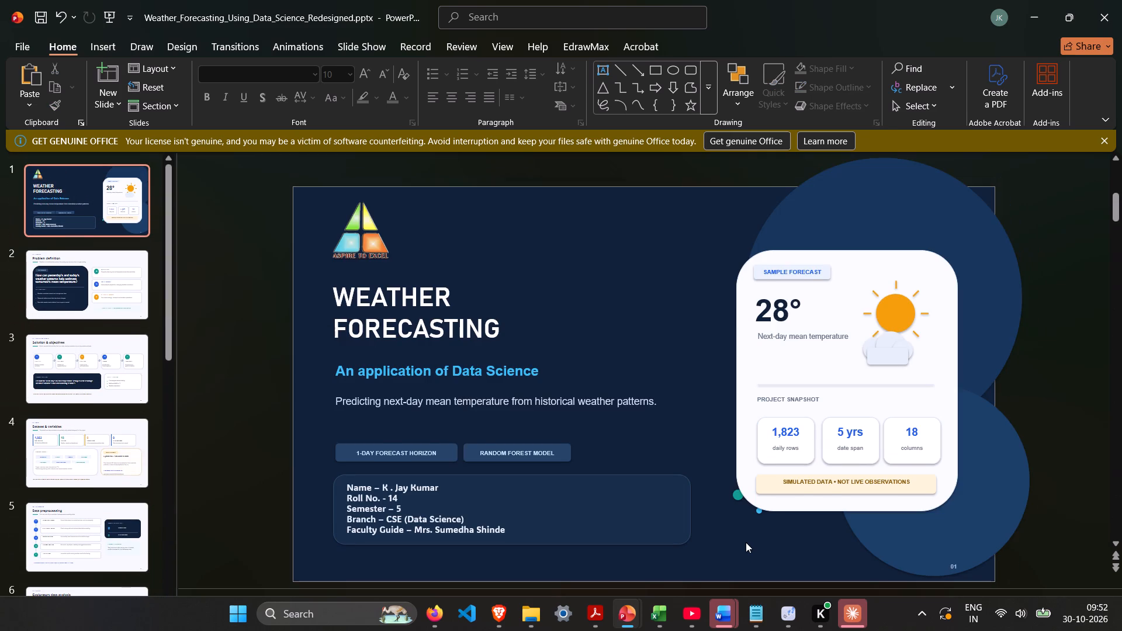
key(Down)
key(Down)
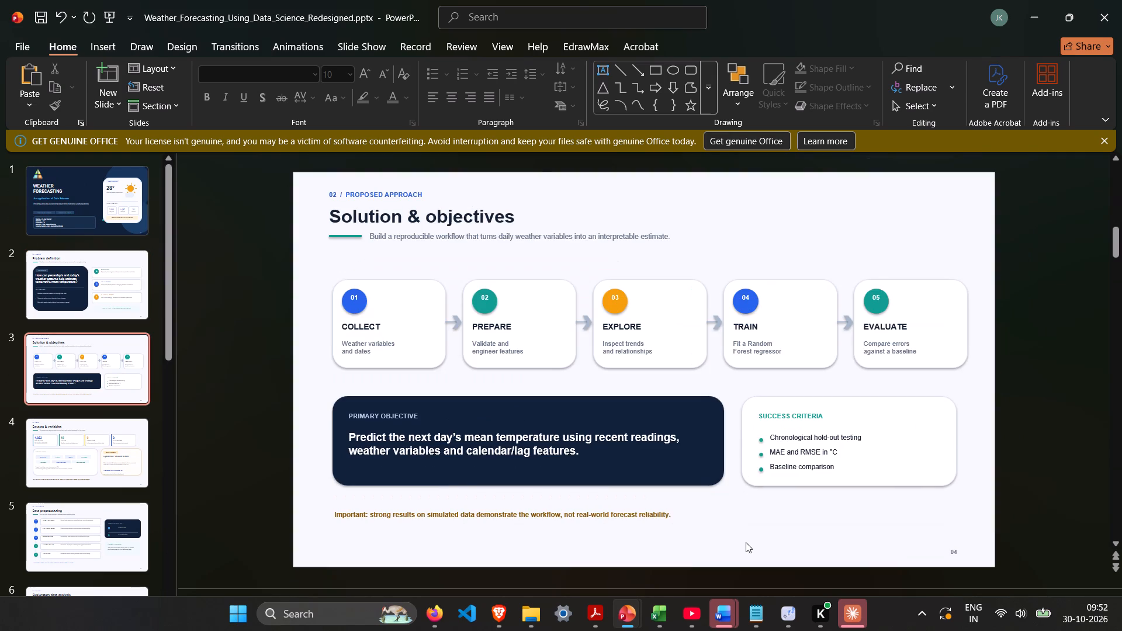
key(Left)
key(Left)
key(Left)
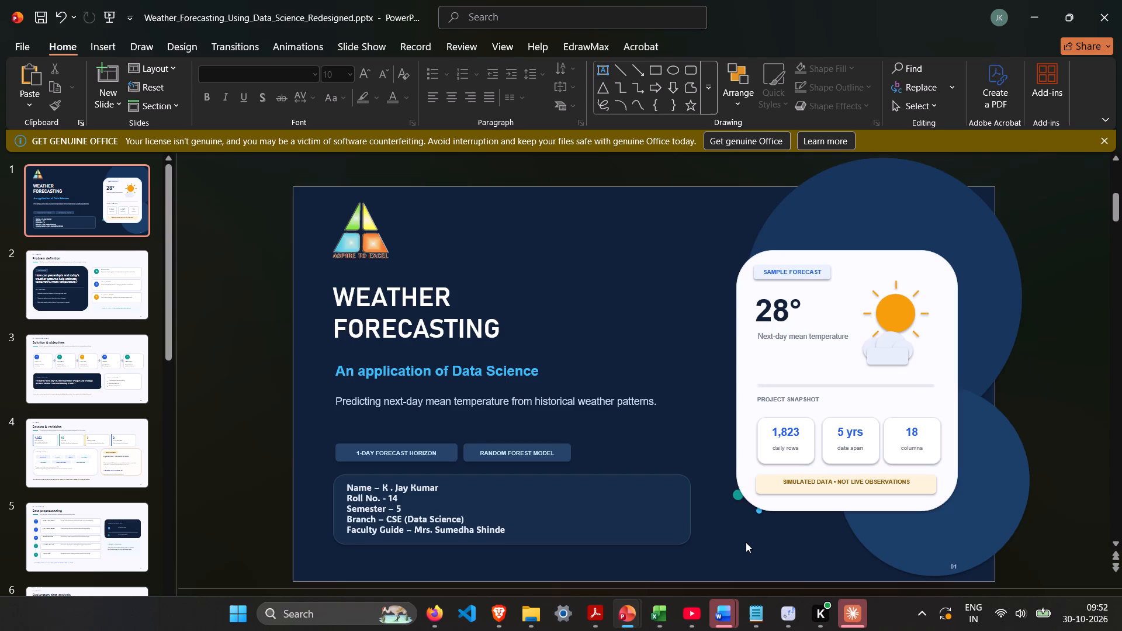
key(Down)
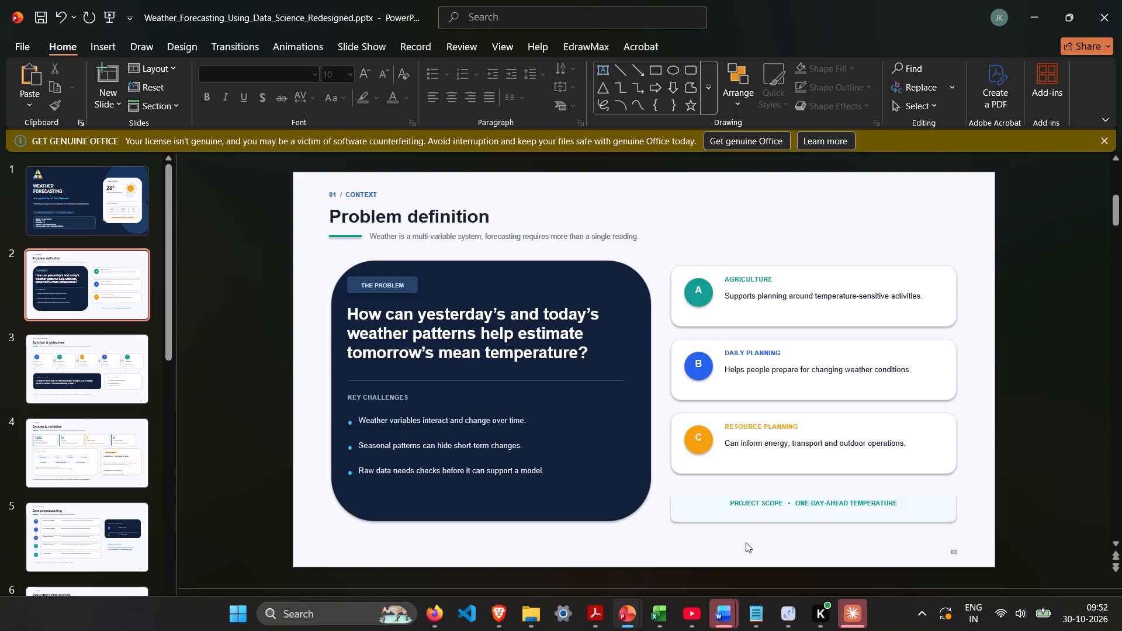
key(Down)
key(Up)
click(957, 552)
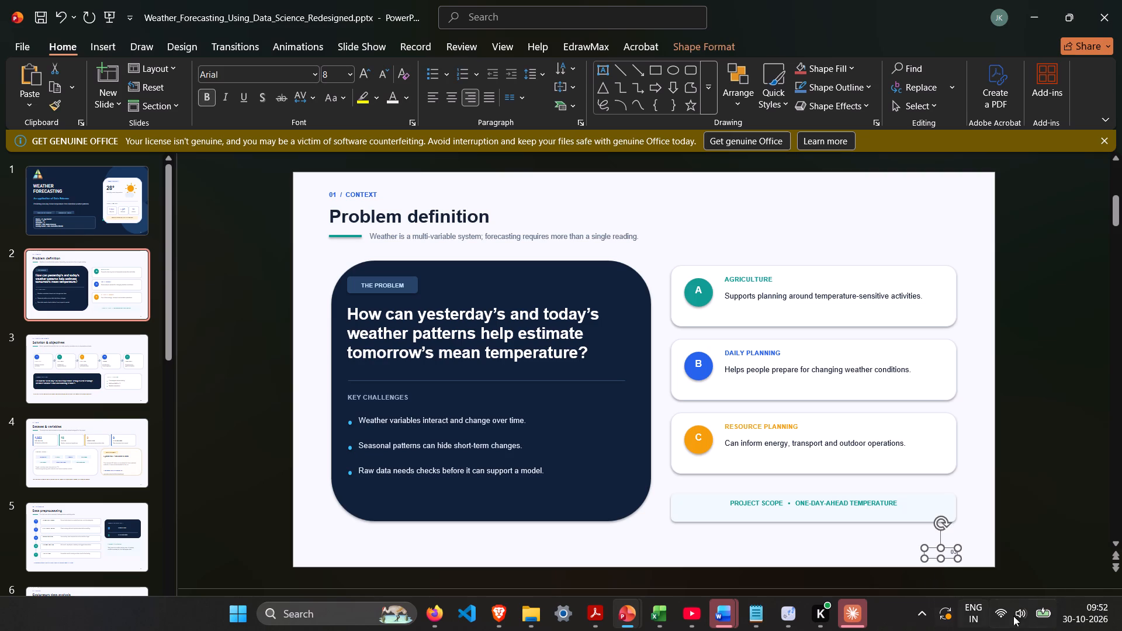
click(1061, 448)
Check the footer page numbers from slide 3 through image slide 7, Temperature distribution & feature relationship, and return to the title slide.
key(Down)
key(Down)
key(Down)
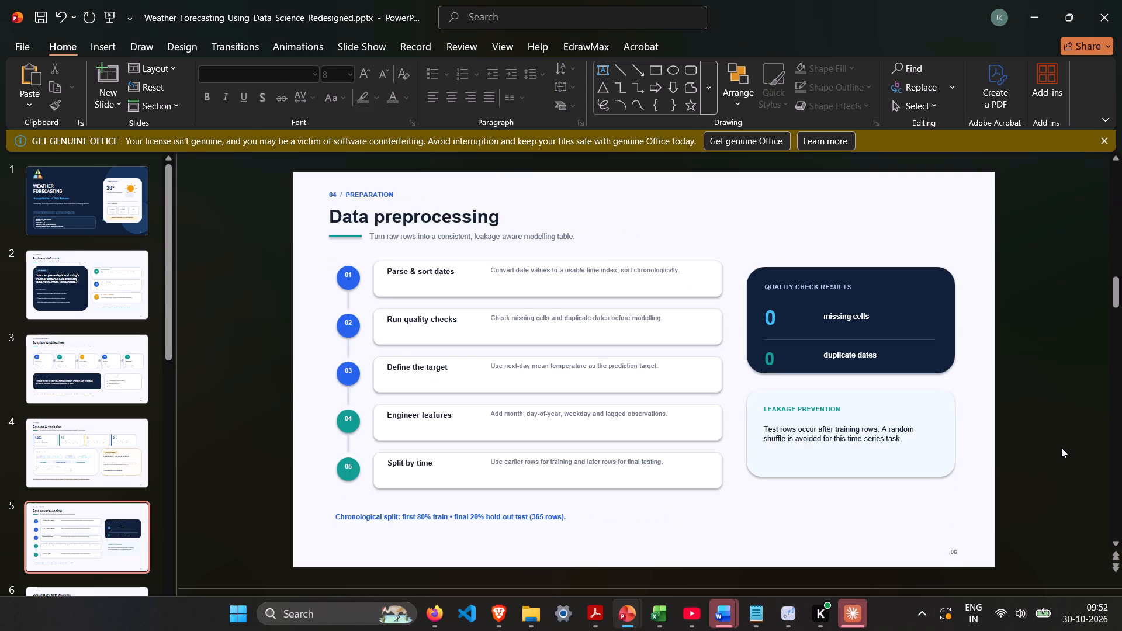
key(Down)
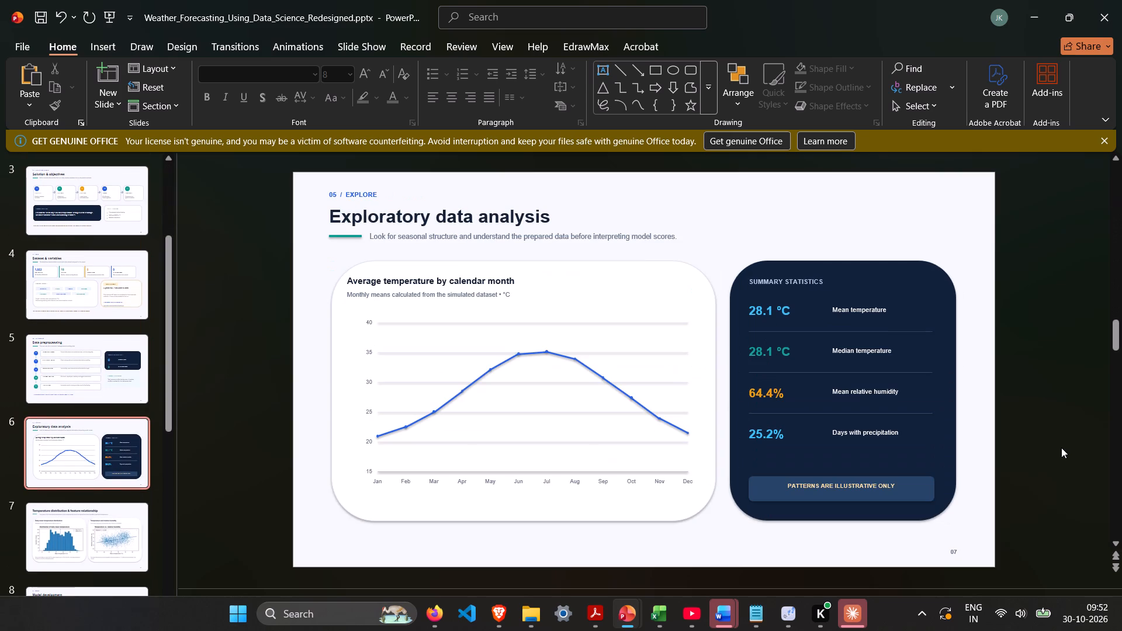
key(Down)
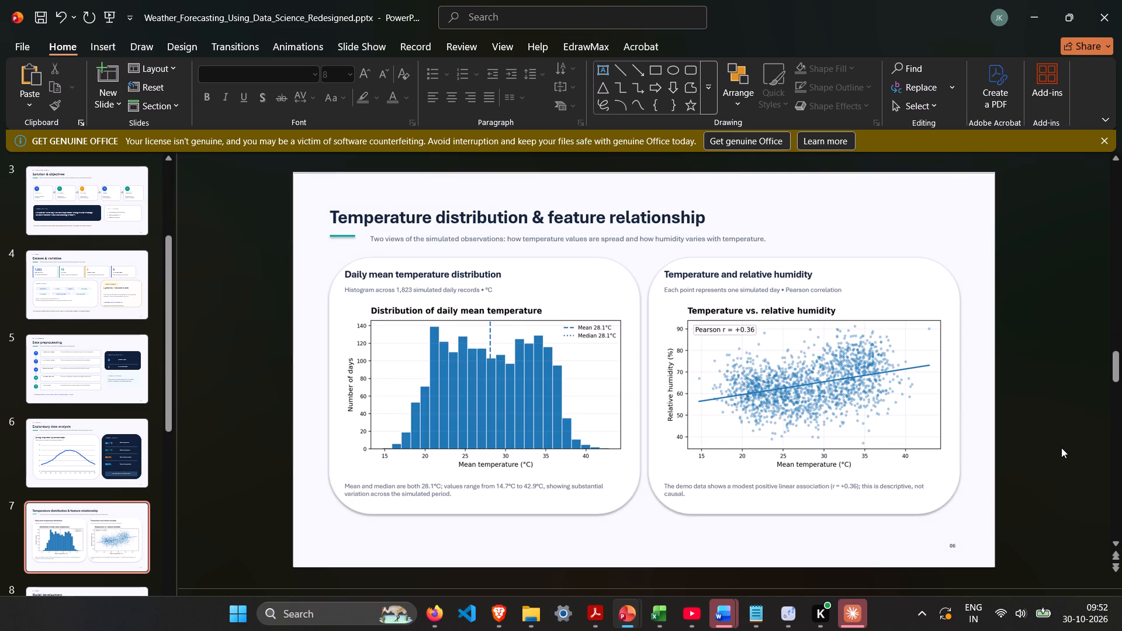
key(Up)
key(Up)
key(Up)
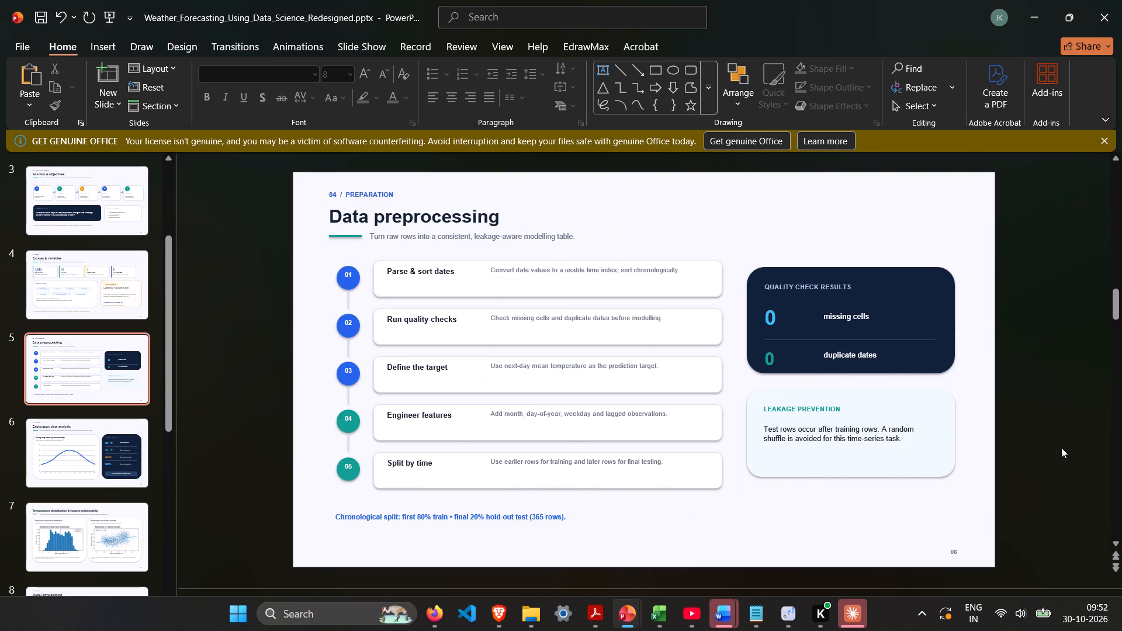
key(Up)
key(Up)
key(Up)
key(Up)
key(Up)
key(Up)
key(Up)
key(Up)
key(Up)
key(Up)
key(Up)
key(Up)
key(Up)
key(Up)
key(Up)
key(Up)
key(Up)
key(Up)
key(Up)
key(Up)
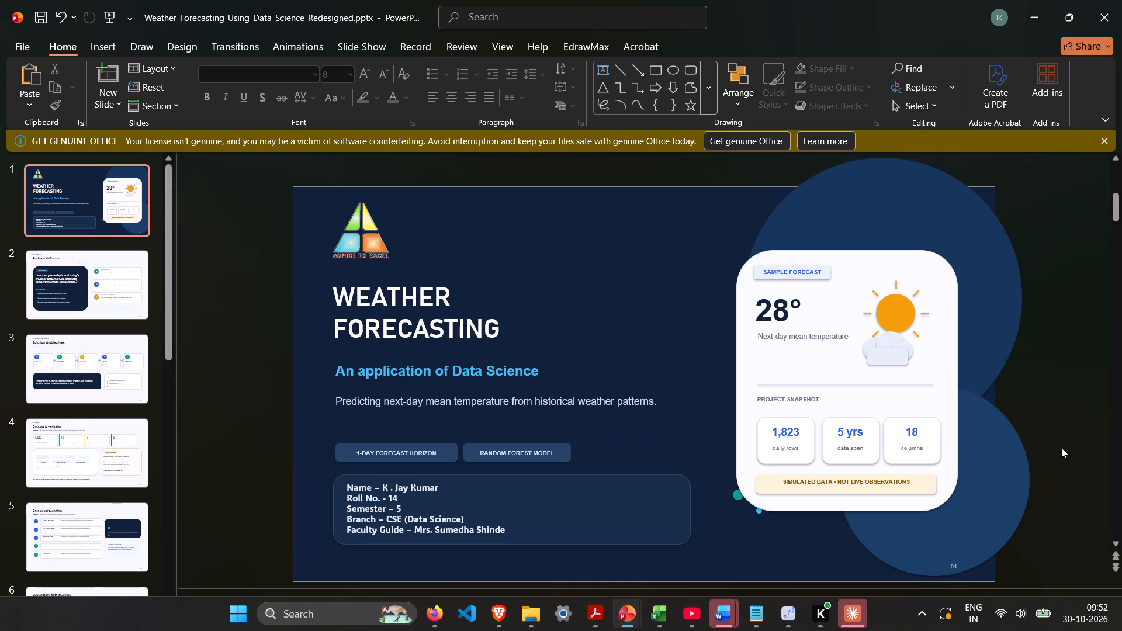
Compare the footer page numbers on slides 2 to 7 again for sequence, and return to the title slide.
key(Down)
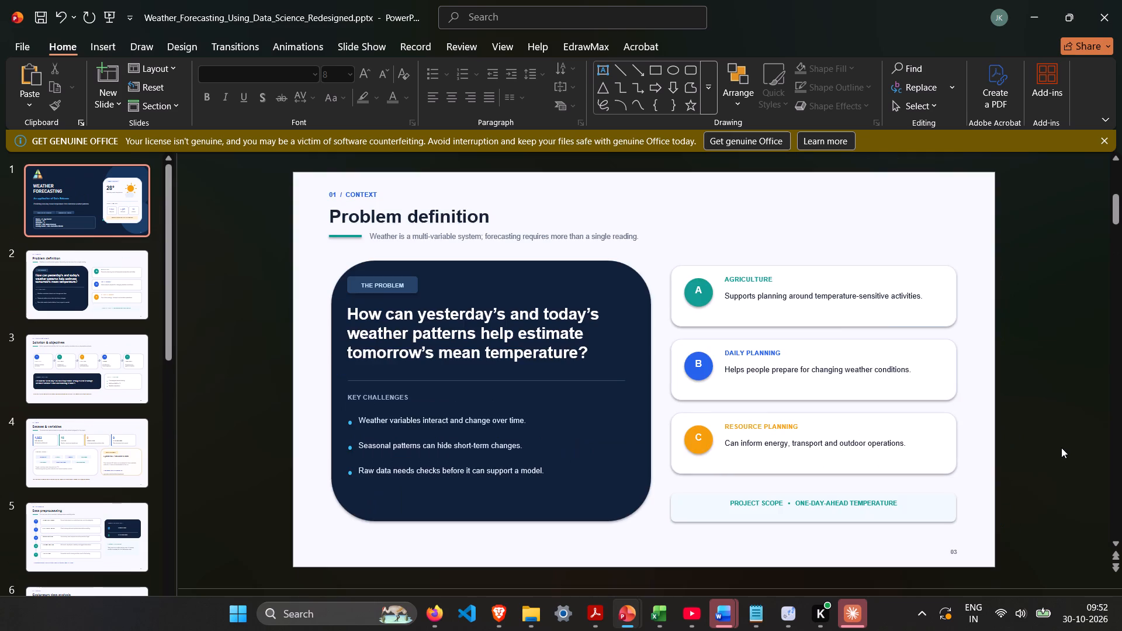
key(Down)
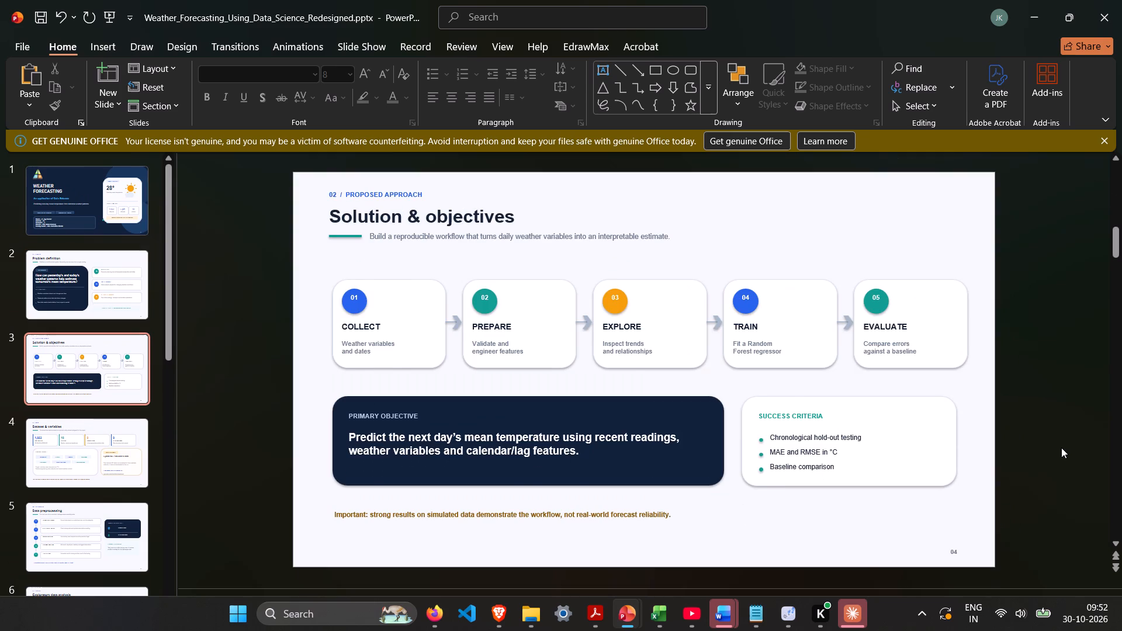
key(Down)
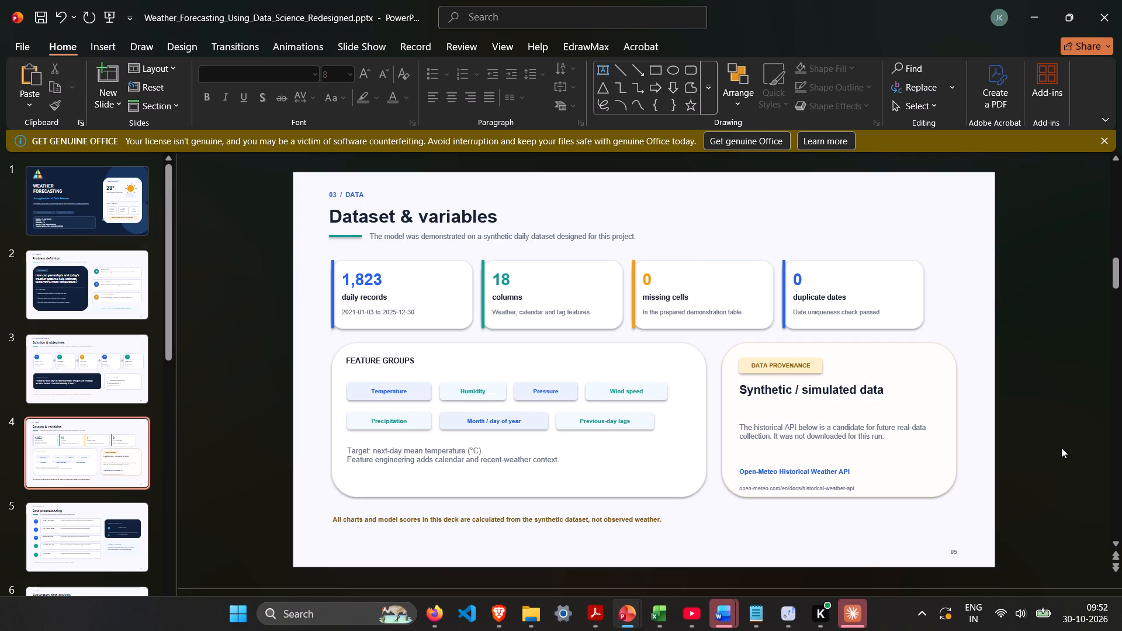
key(Up)
key(Up)
key(Up)
key(Up)
key(Up)
key(Up)
key(Up)
key(Up)
key(Up)
key(Up)
key(Up)
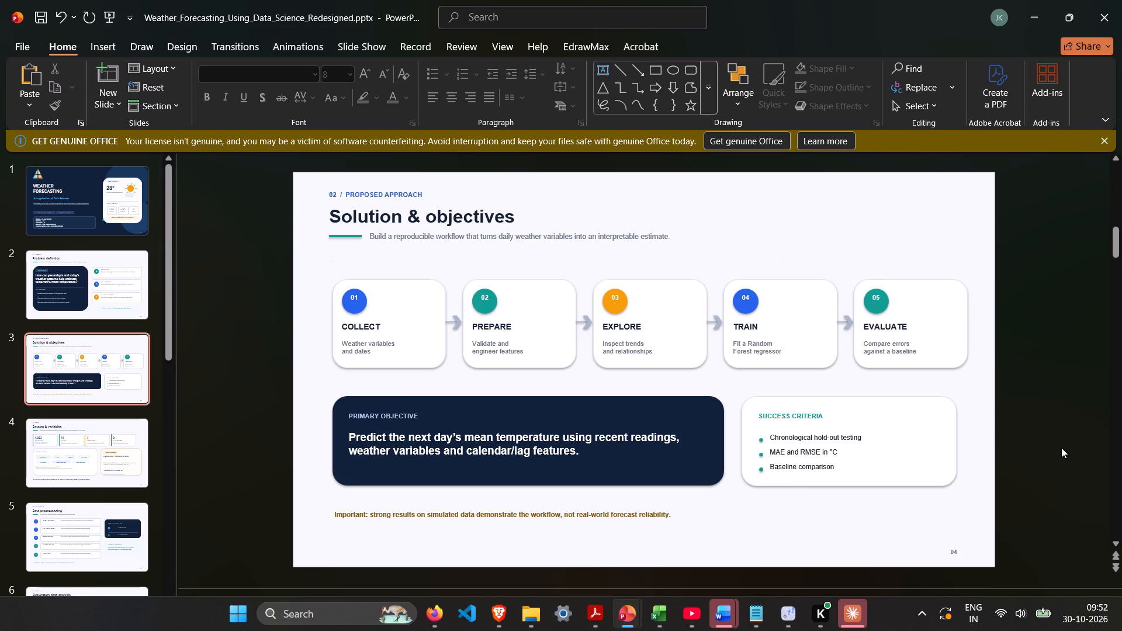
key(Down)
key(Down)
key(Down)
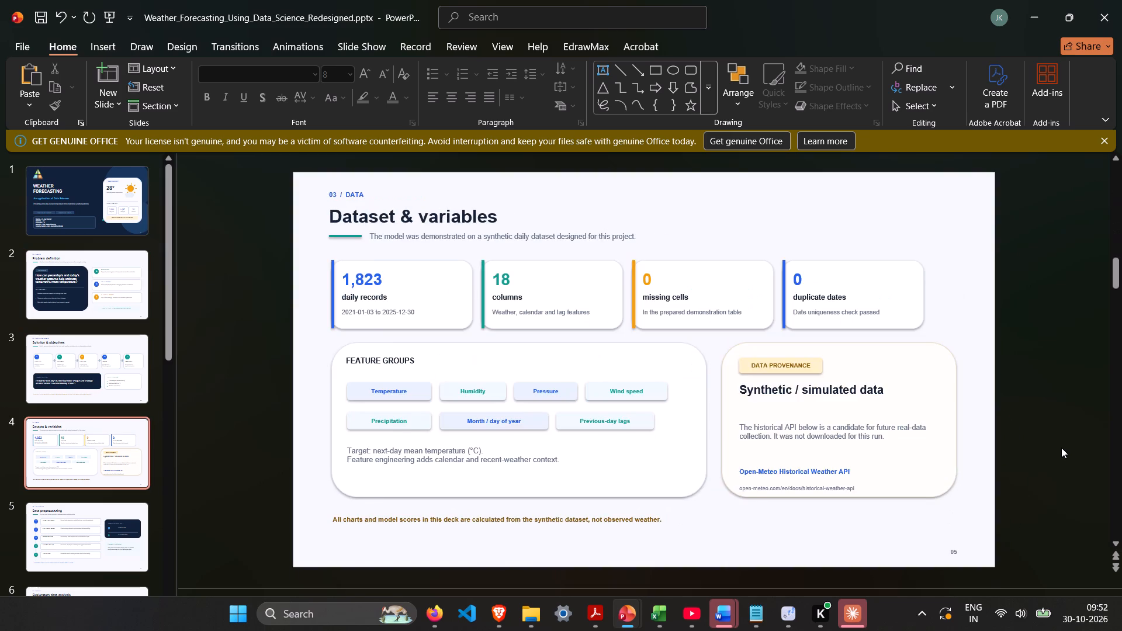
key(Down)
key(Down)
key(Down)
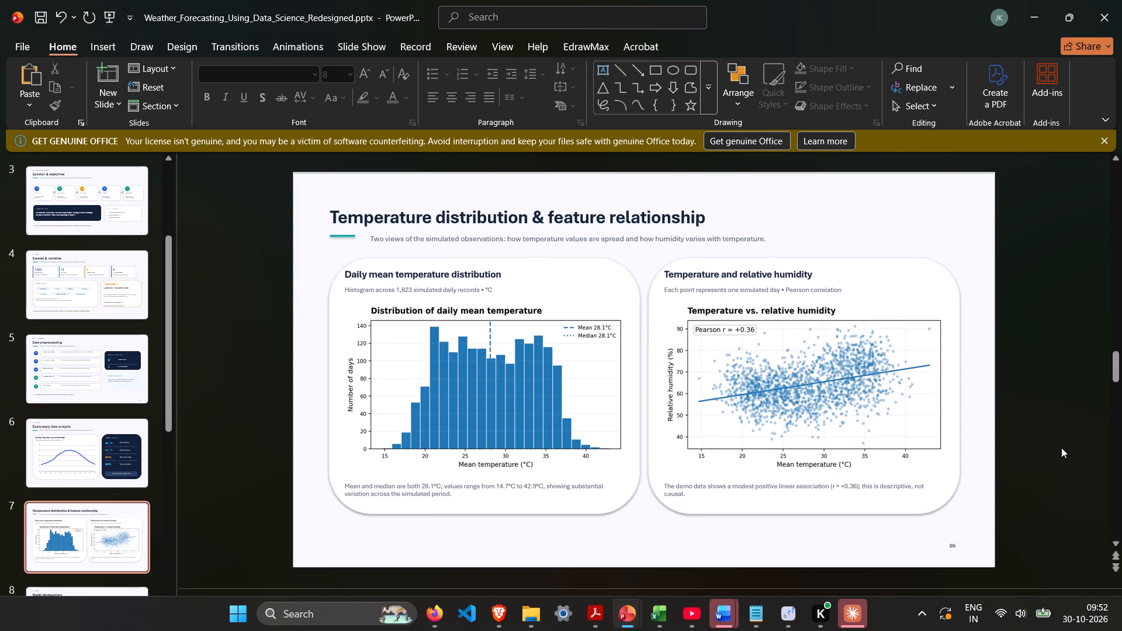
key(Up)
key(Up)
key(Up)
key(Up)
key(Up)
key(Up)
key(Up)
key(Up)
key(Up)
key(Up)
key(Up)
key(Up)
key(Up)
key(Up)
key(Up)
key(Up)
key(Up)
key(Up)
key(Up)
key(Up)
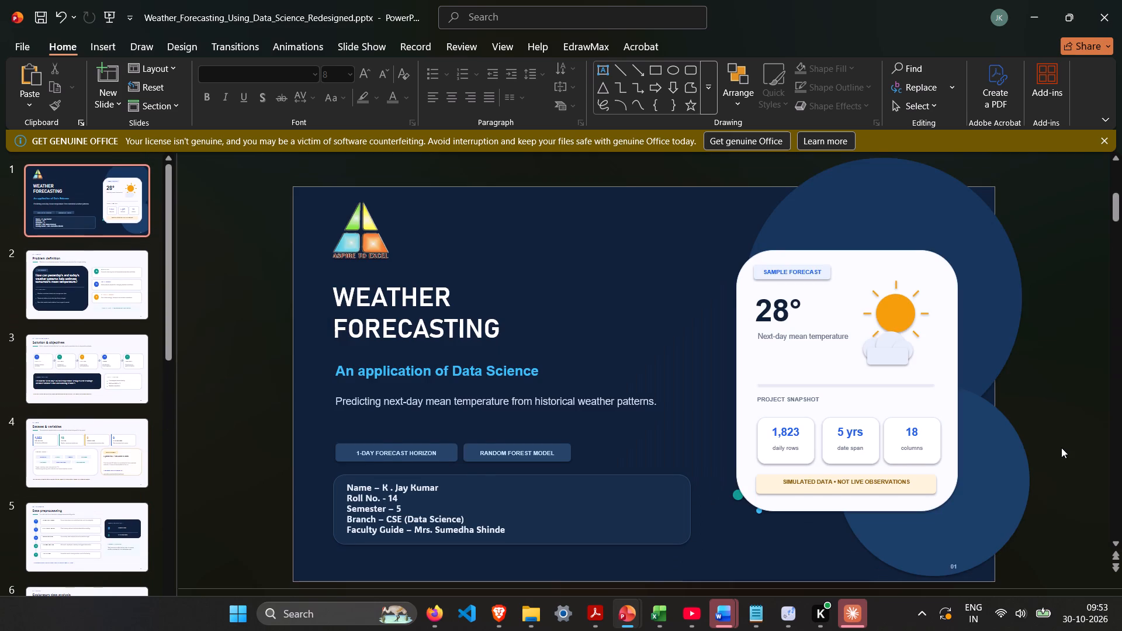
Recheck the footer page numbers on slides 2 and 3, Problem definition and Solution & objectives.
key(Down)
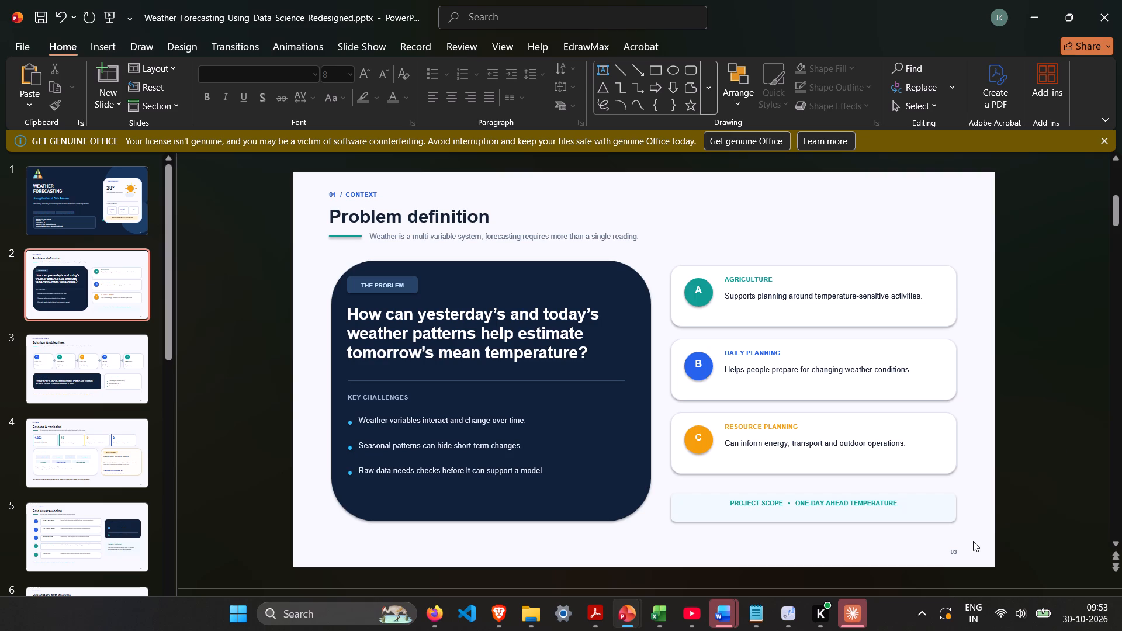
key(Up)
key(Down)
key(Down)
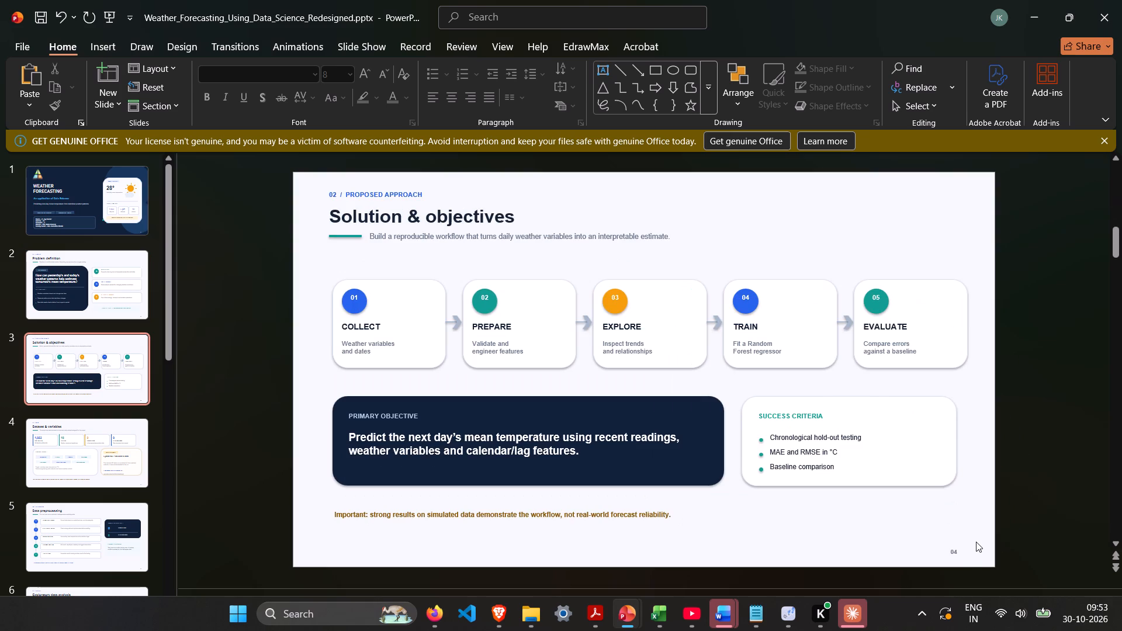
key(Up)
key(Up)
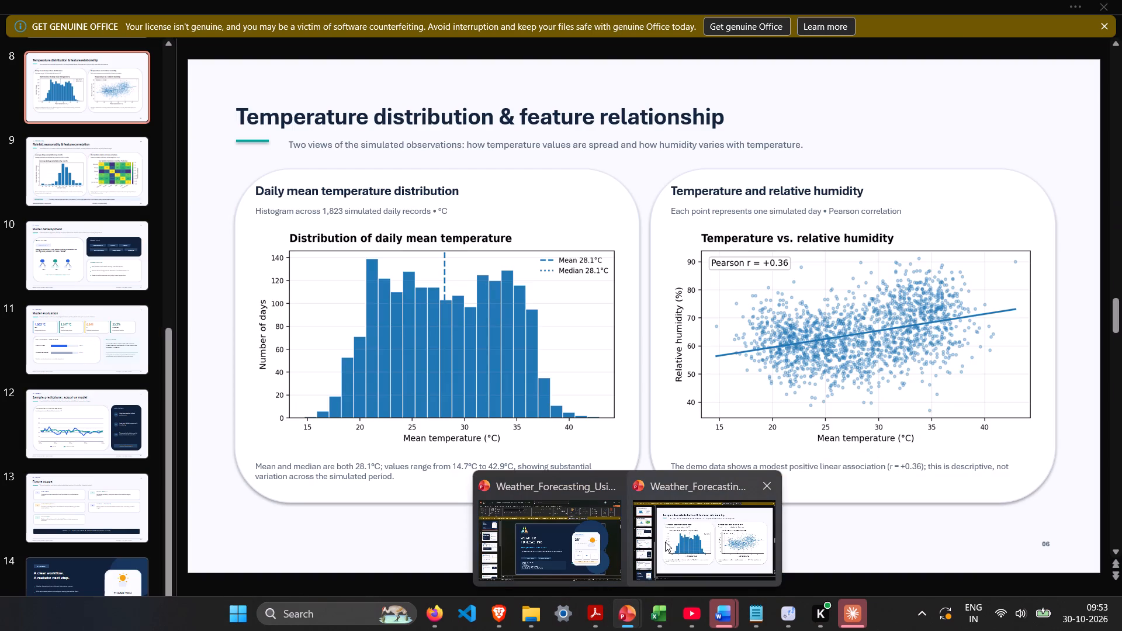
Switch to the other weather forecasting presentation and change the footer number of the Temperature distribution & feature relationship slide to 07.
click(665, 542)
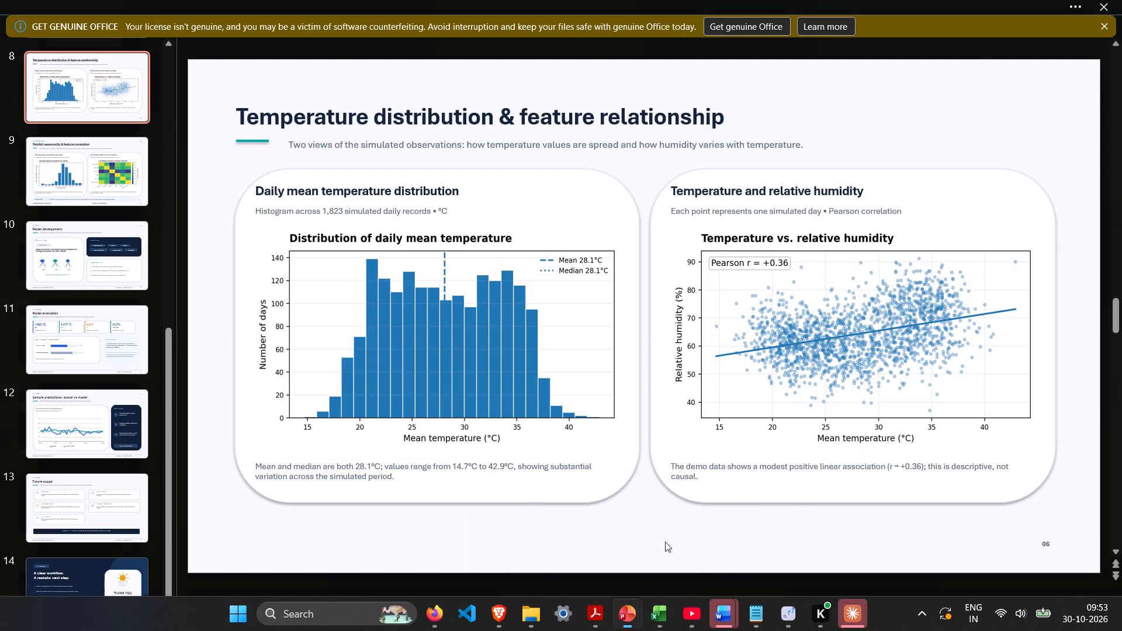
click(1051, 542)
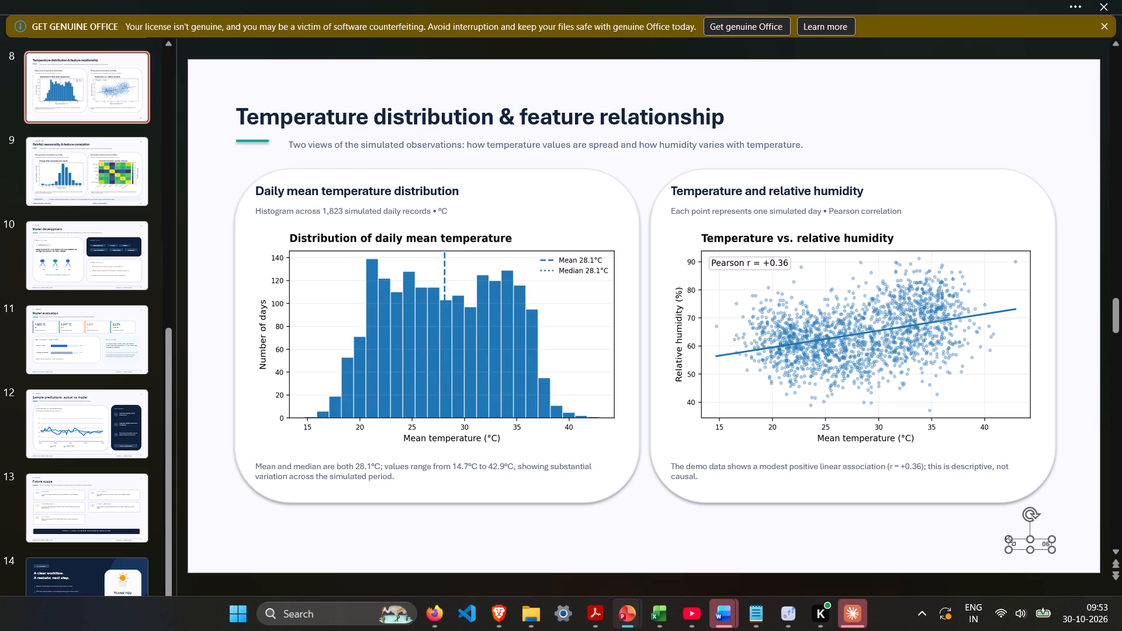
click(1016, 543)
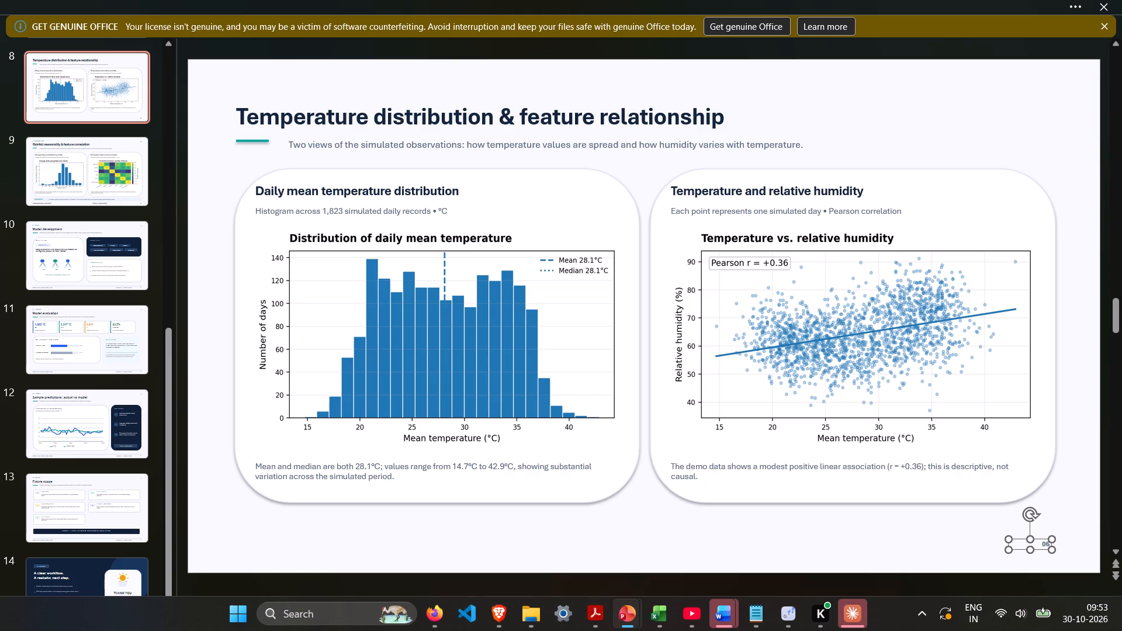
click(1044, 542)
key(Right)
key(Right)
key(BackSpace)
key(7)
click(777, 441)
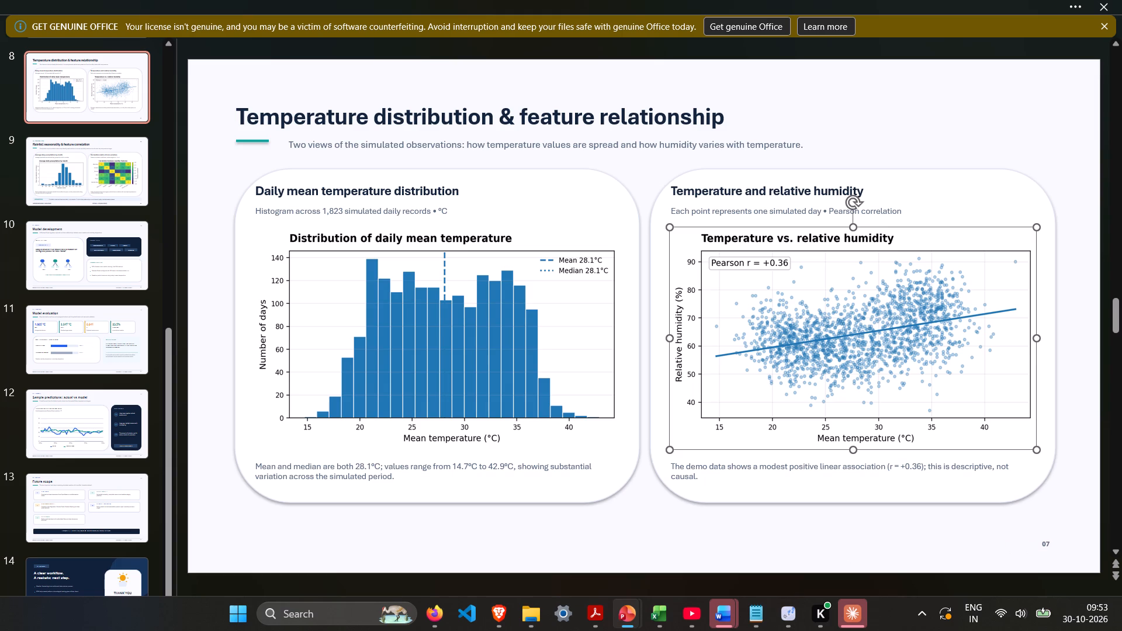
click(818, 521)
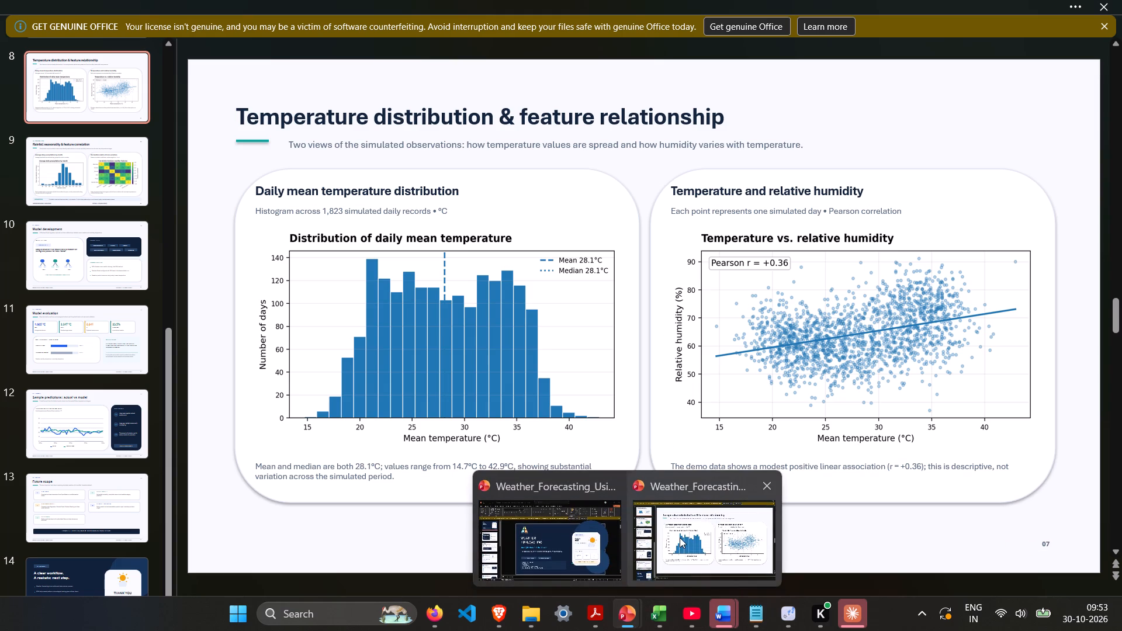
Switch to the Redesigned presentation and delete the full-slide chart image on slide 7, Temperature distribution & feature relationship.
click(591, 535)
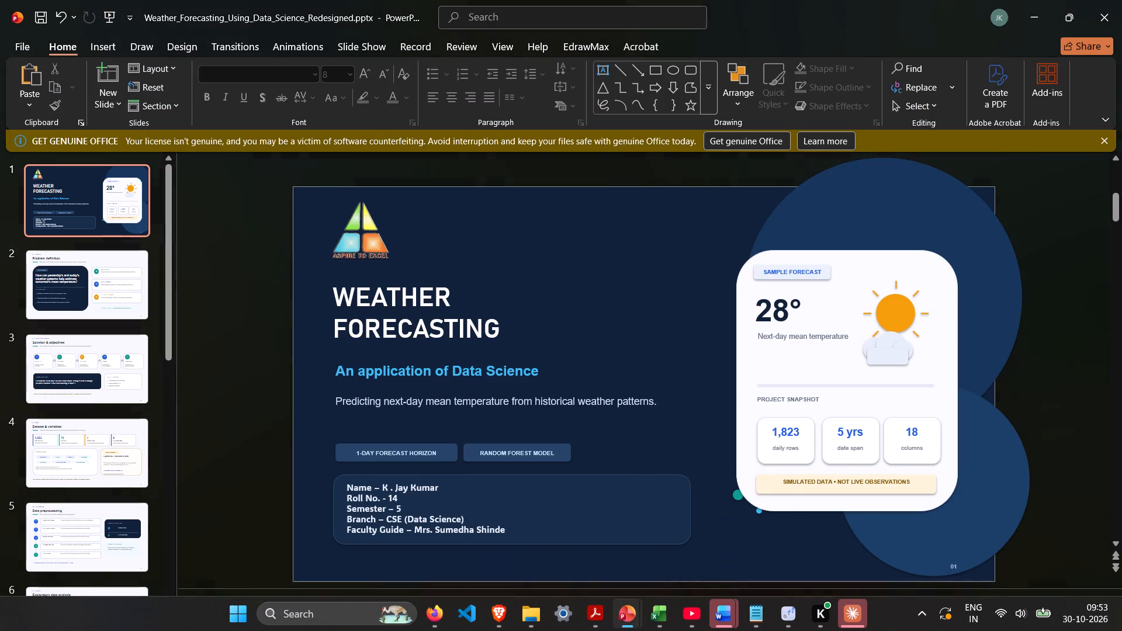
key(Down)
key(Down)
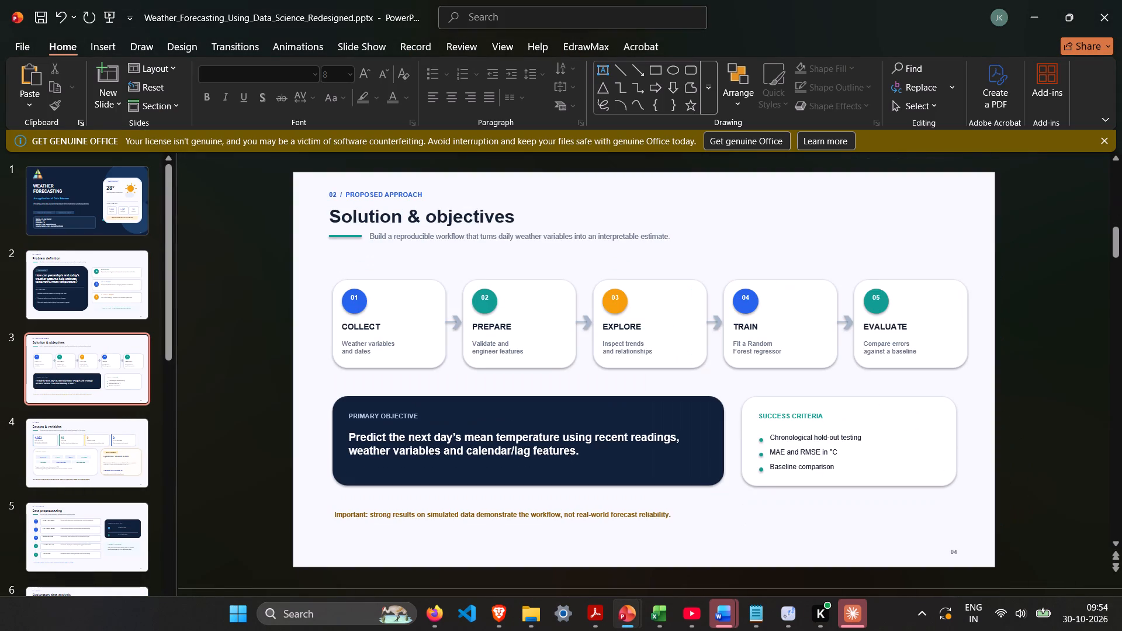
key(Down)
key(Down)
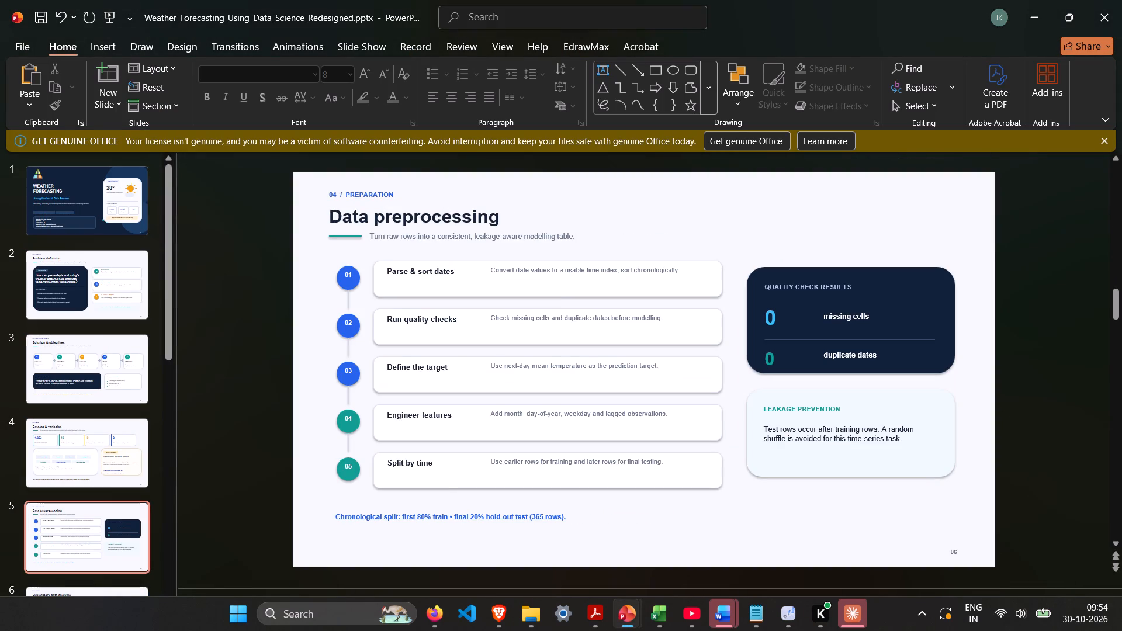
key(Down)
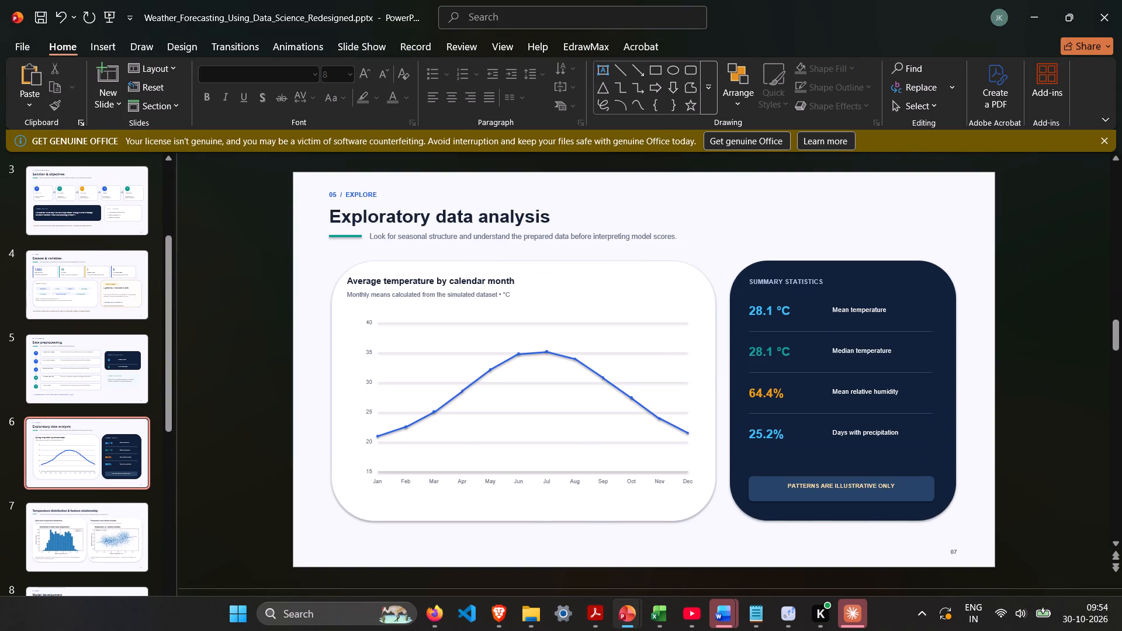
key(Down)
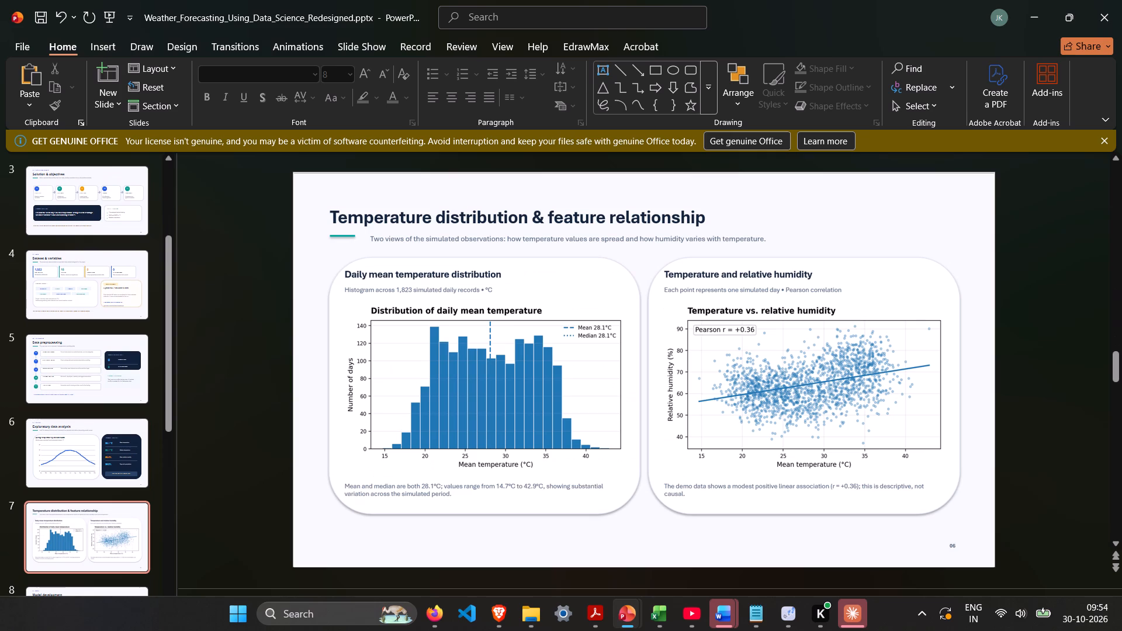
click(579, 475)
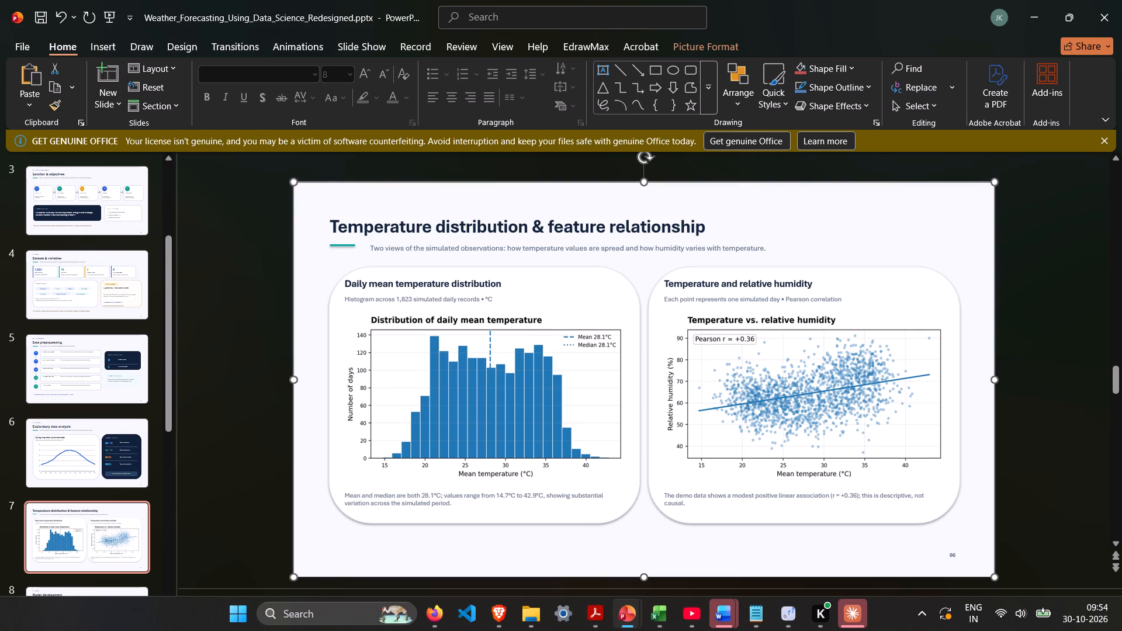
key(Delete)
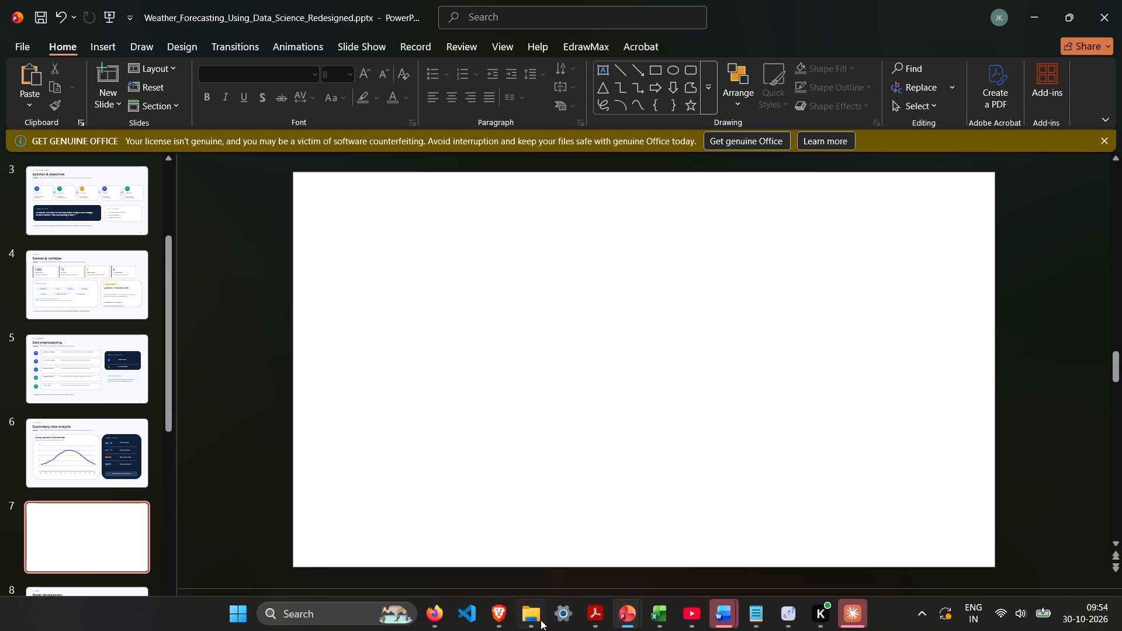
Switch to the other weather forecasting presentation and capture a screenshot of the whole Temperature distribution & feature relationship slide numbered 07.
click(689, 547)
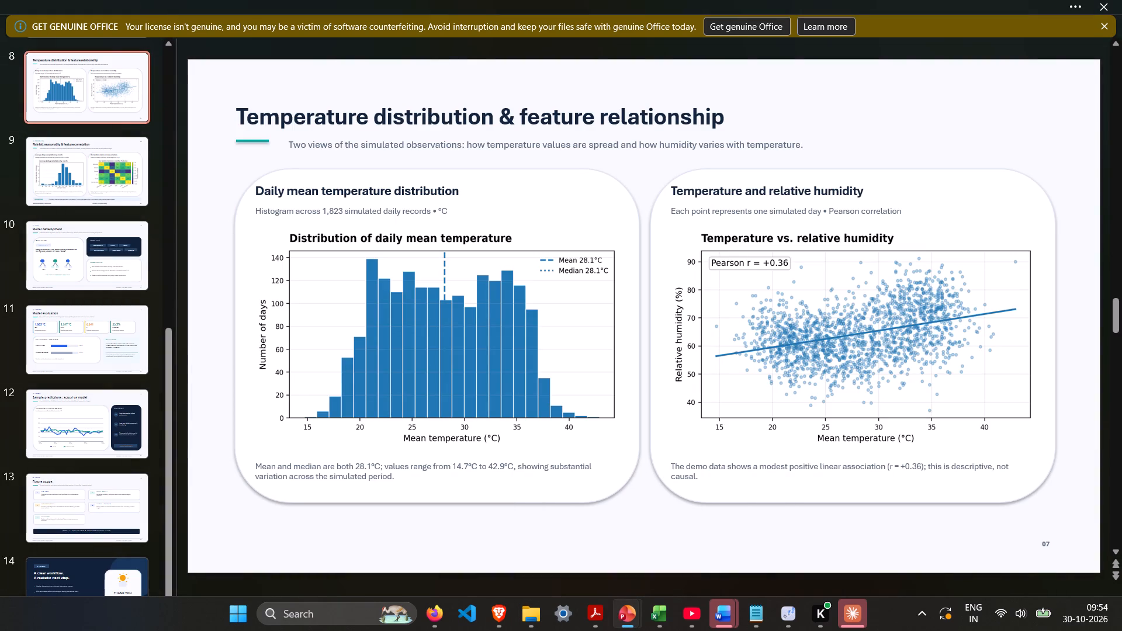
key(shift+super+s)
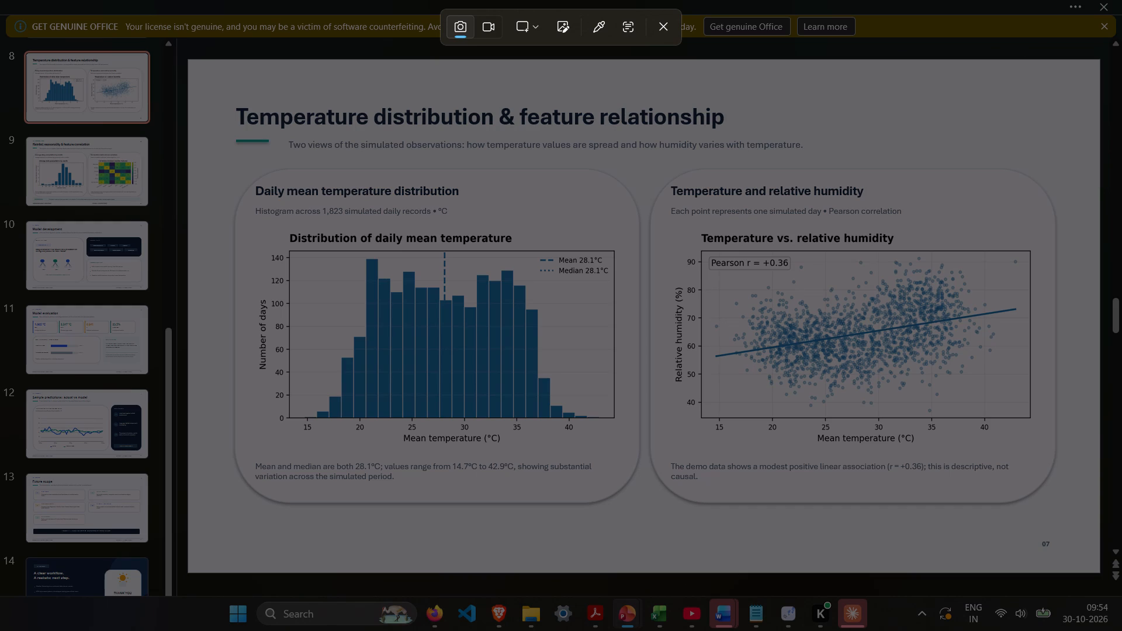
drag(188, 59, 672, 343)
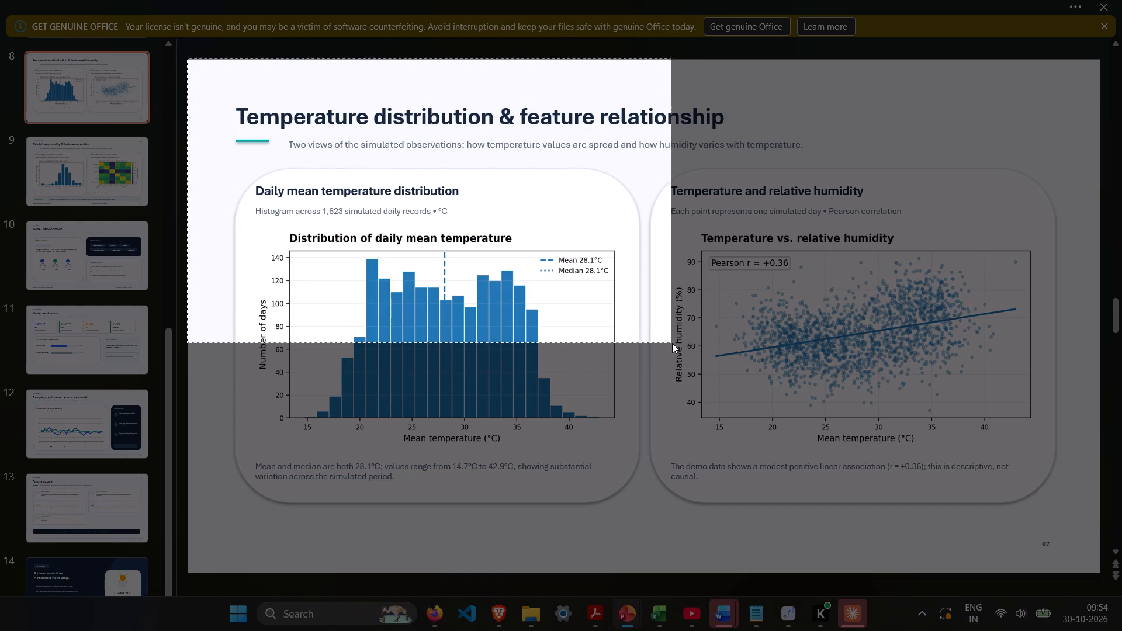
drag(672, 343, 726, 375)
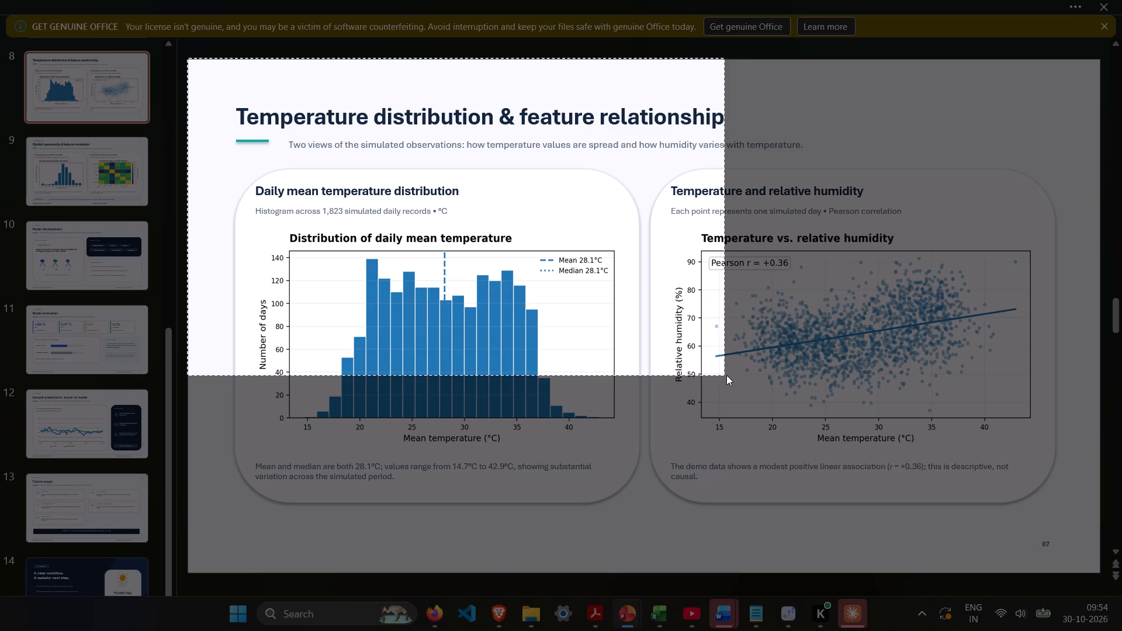
drag(726, 375, 1034, 595)
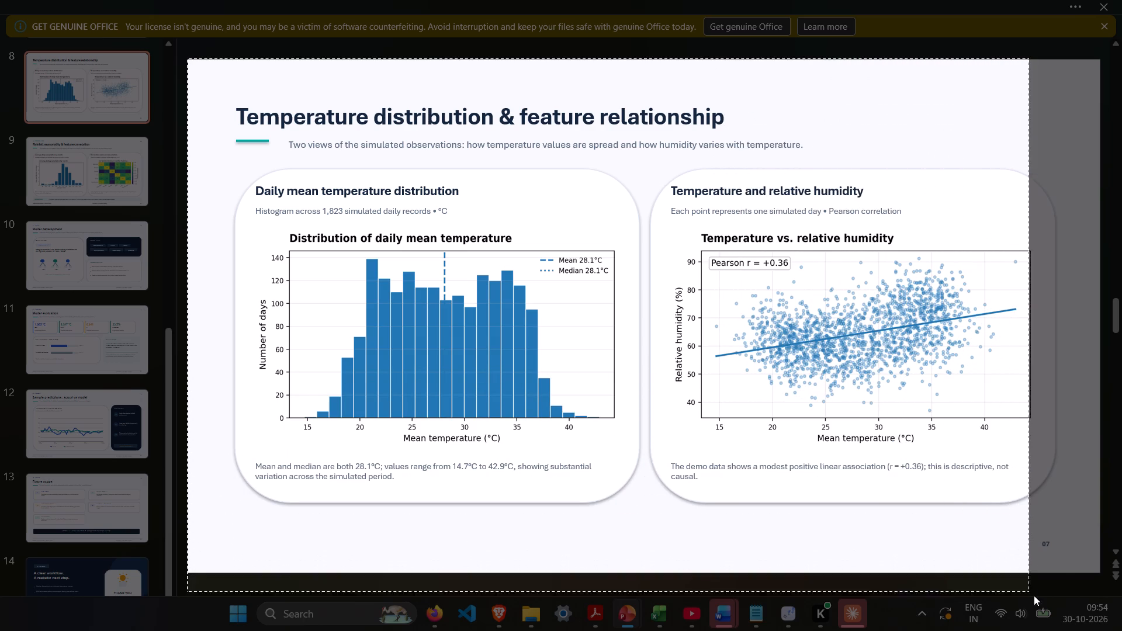
drag(1034, 595, 1099, 571)
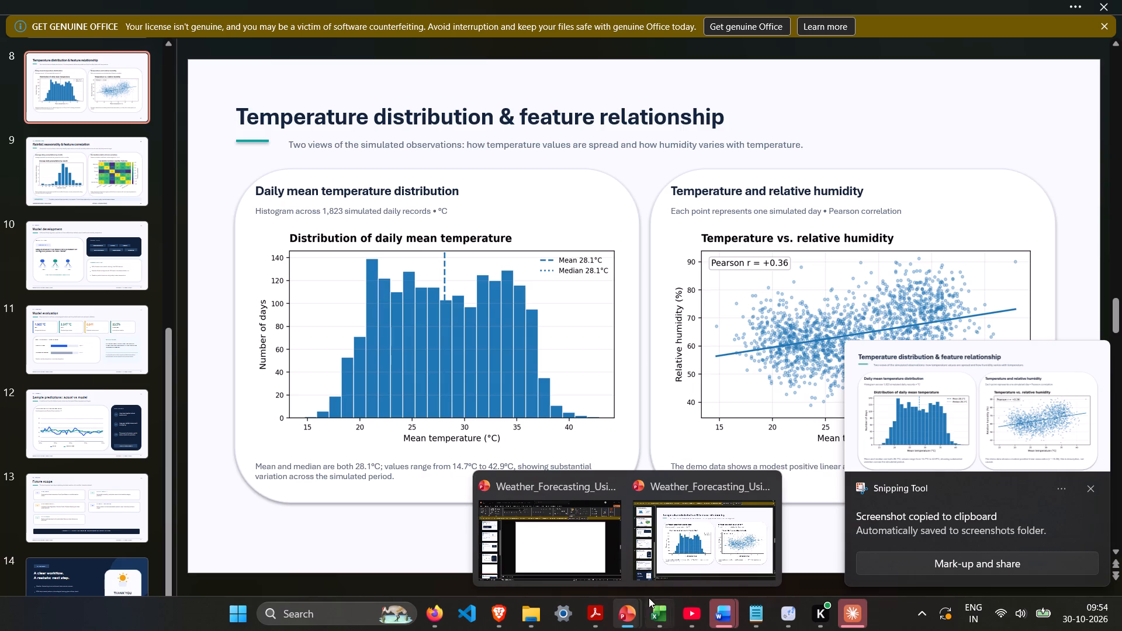
Return to the Redesigned presentation and paste the captured slide image onto blank slide 7.
click(588, 557)
click(576, 494)
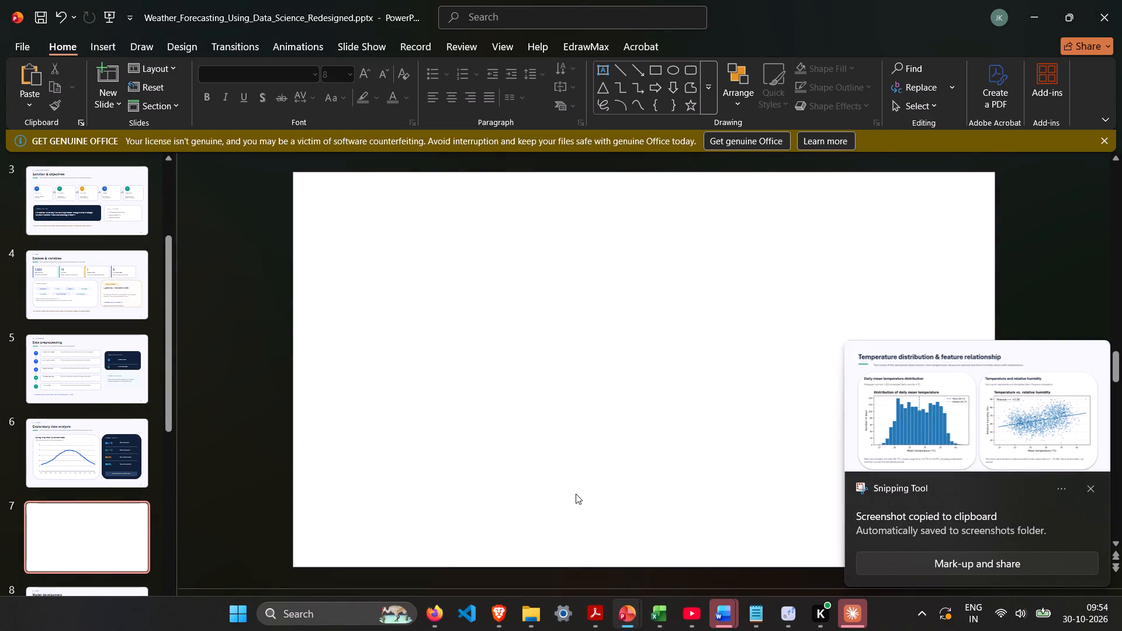
click(1090, 483)
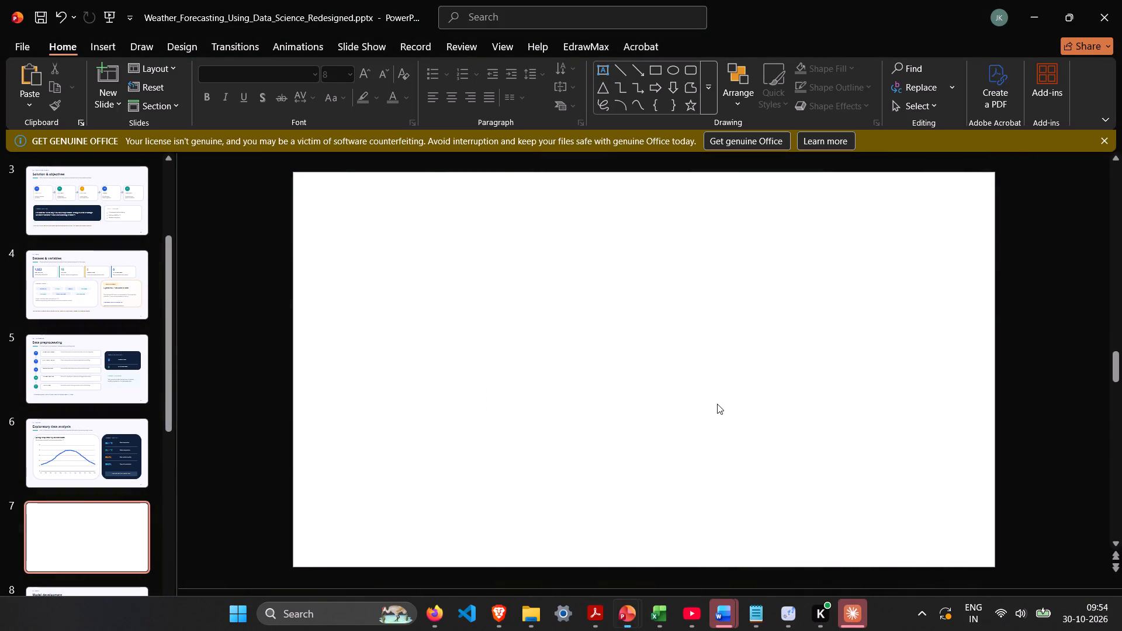
click(718, 404)
key(ctrl+v)
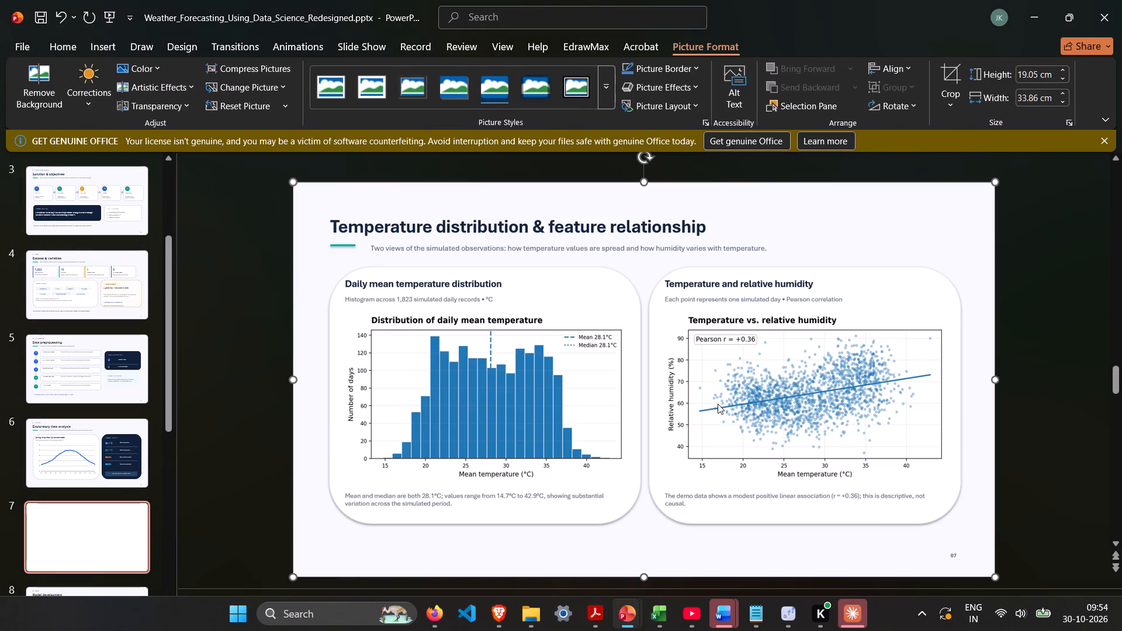
click(1073, 280)
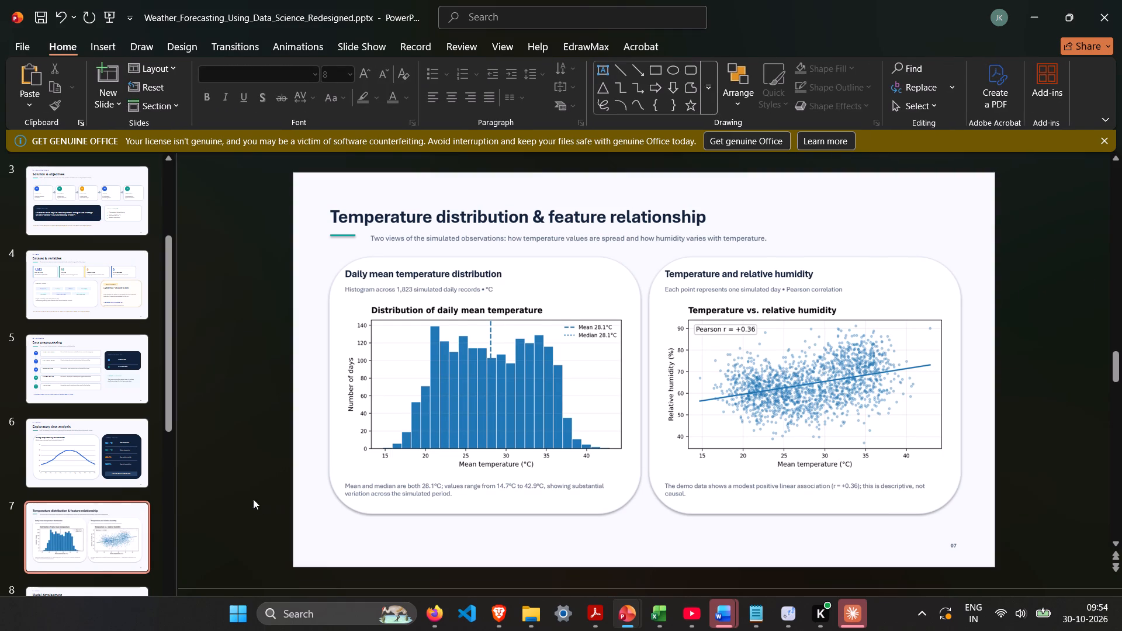
Change the footer page number on slide 2, Problem definition, to 02.
scroll(380, 312, up, 20)
scroll(380, 312, up, 2)
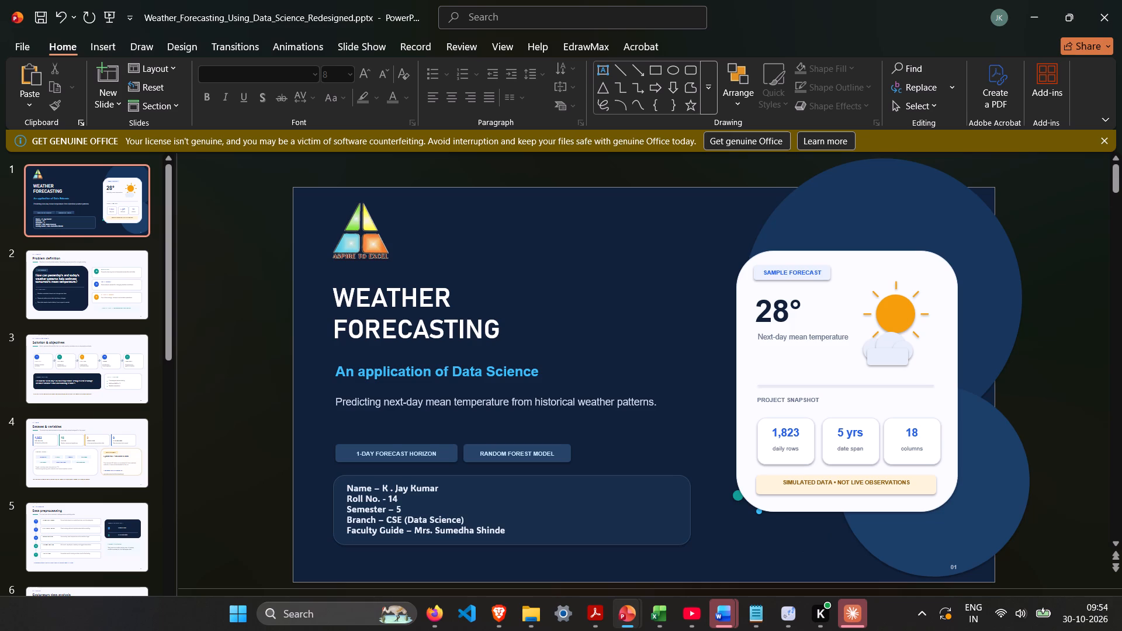
key(Down)
click(955, 552)
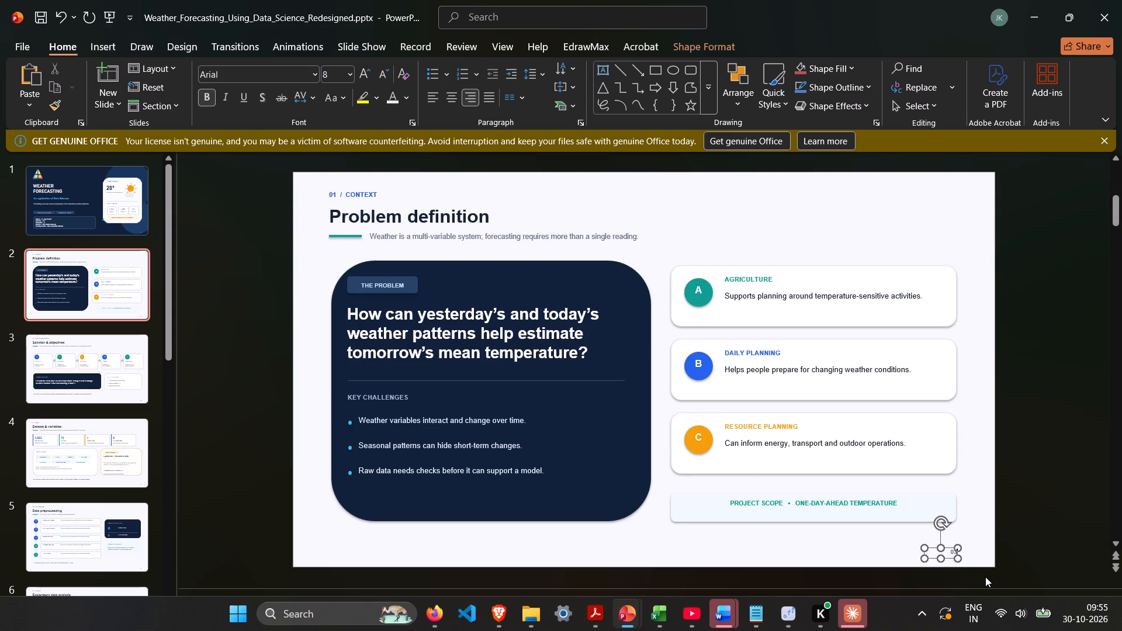
key(BackSpace)
key(2)
click(816, 526)
click(776, 551)
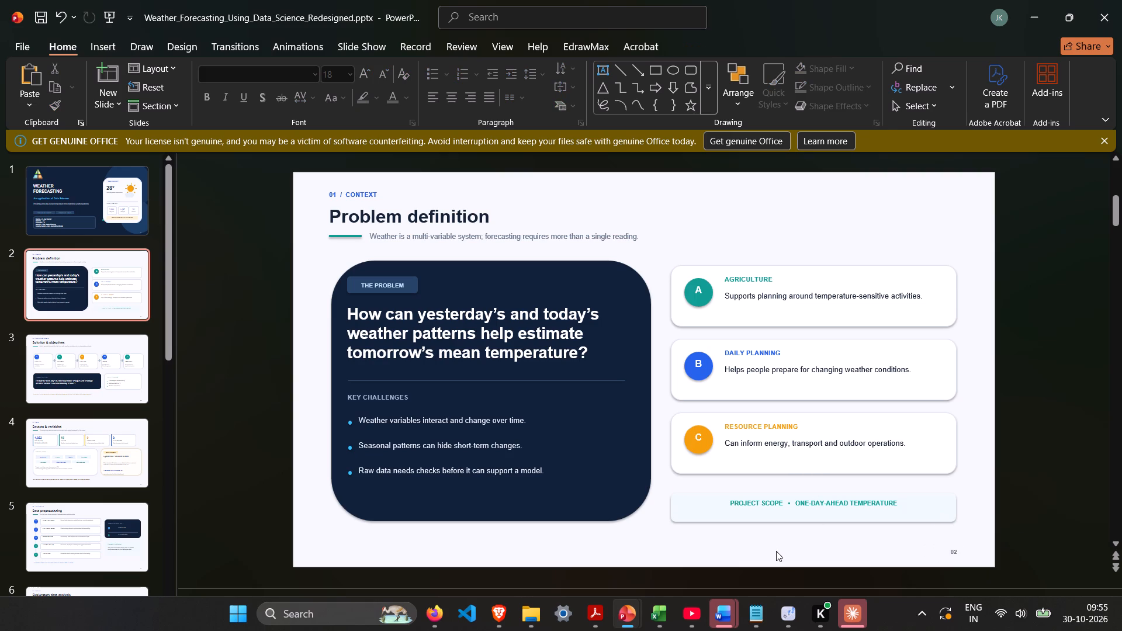
Change the footer page number on slide 3, Solution & objectives, to 03.
key(Down)
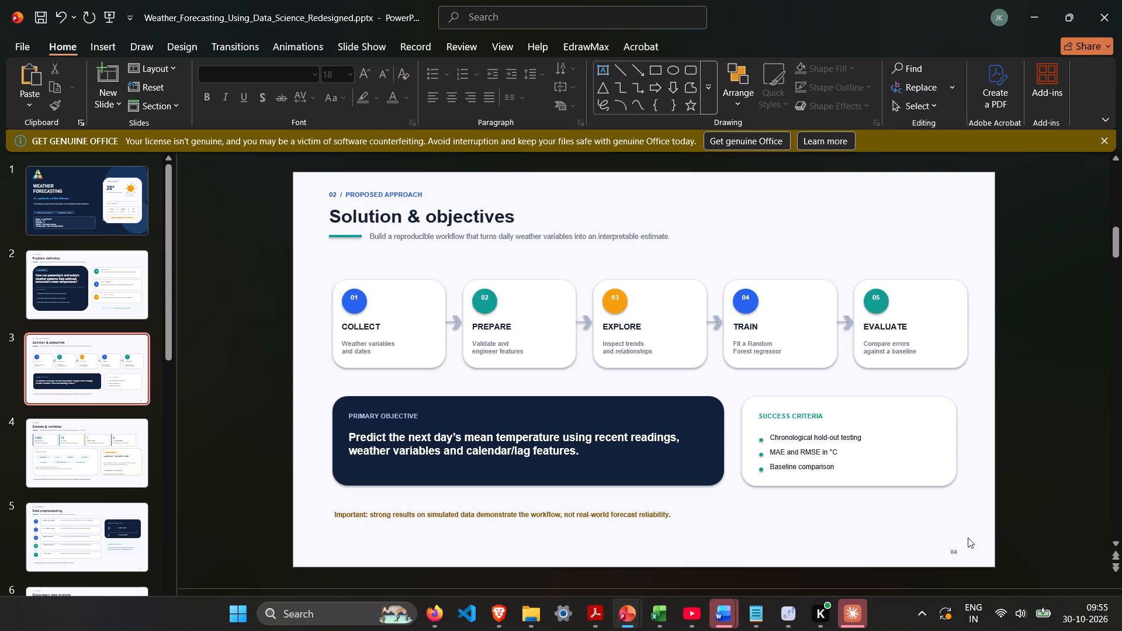
click(953, 550)
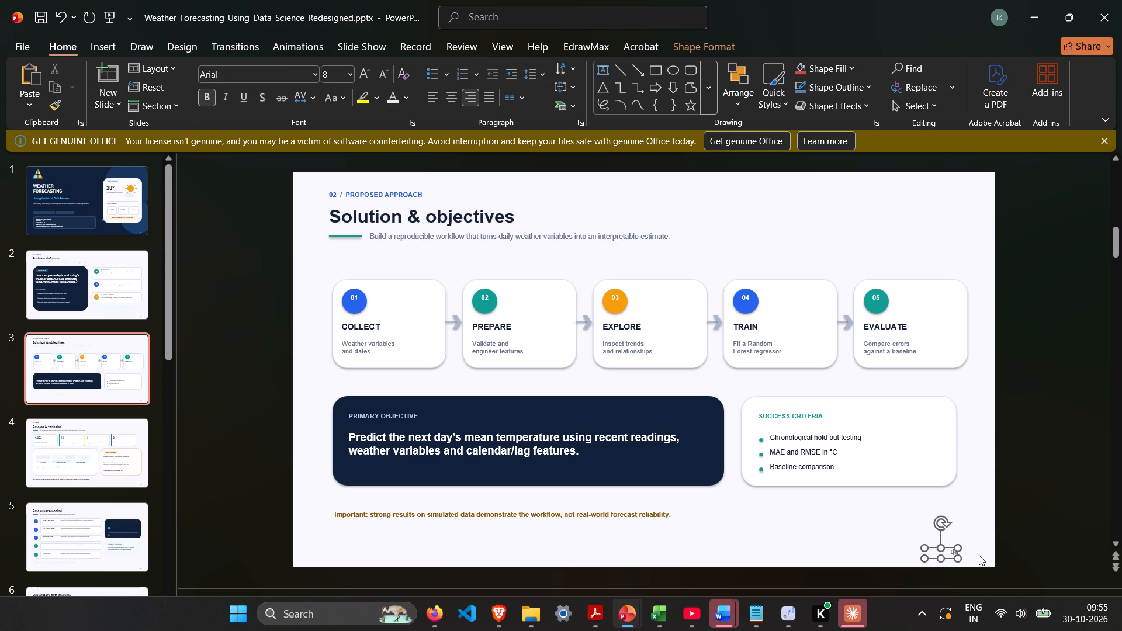
key(Right)
key(3)
key(BackSpace)
key(BackSpace)
key(3)
click(1006, 546)
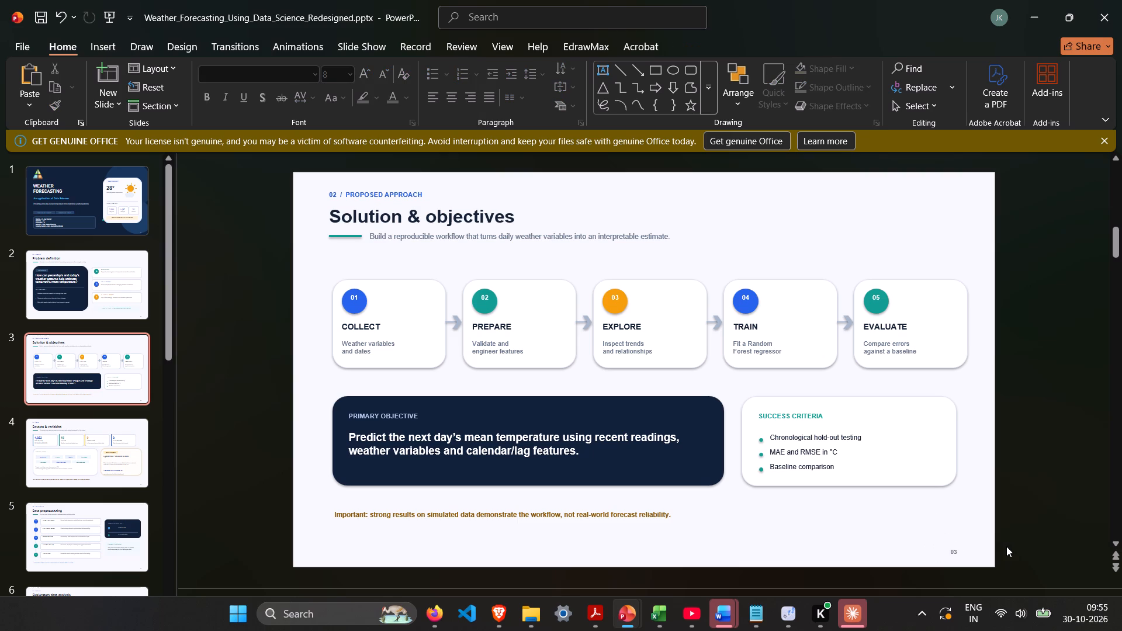
Change the footer page number on slide 4, Dataset & variables, to 04.
key(Down)
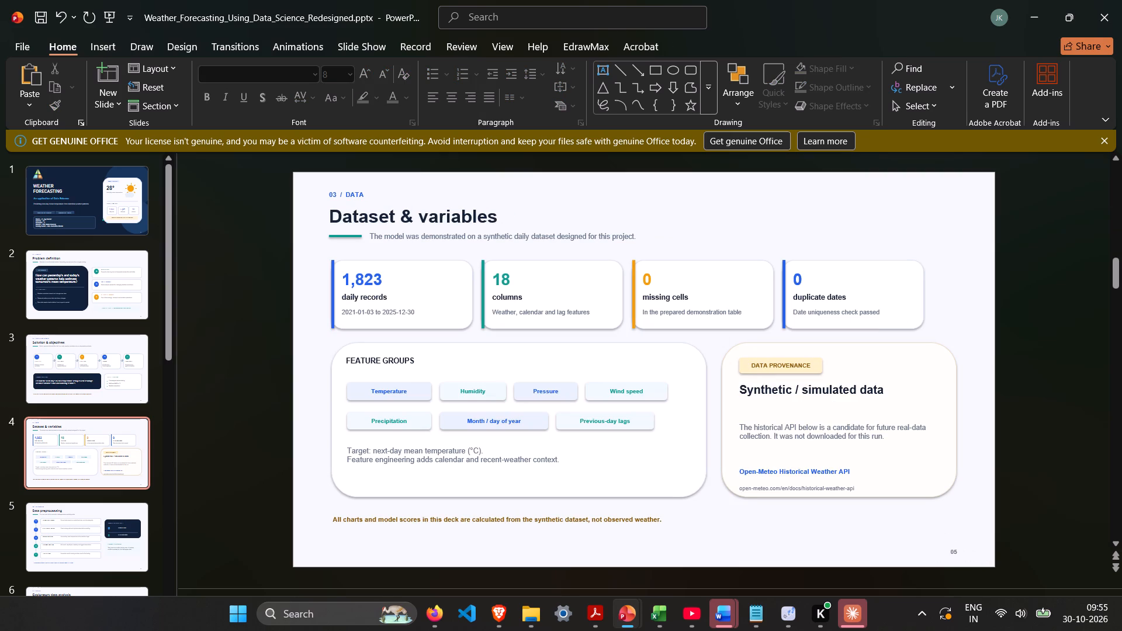
click(955, 547)
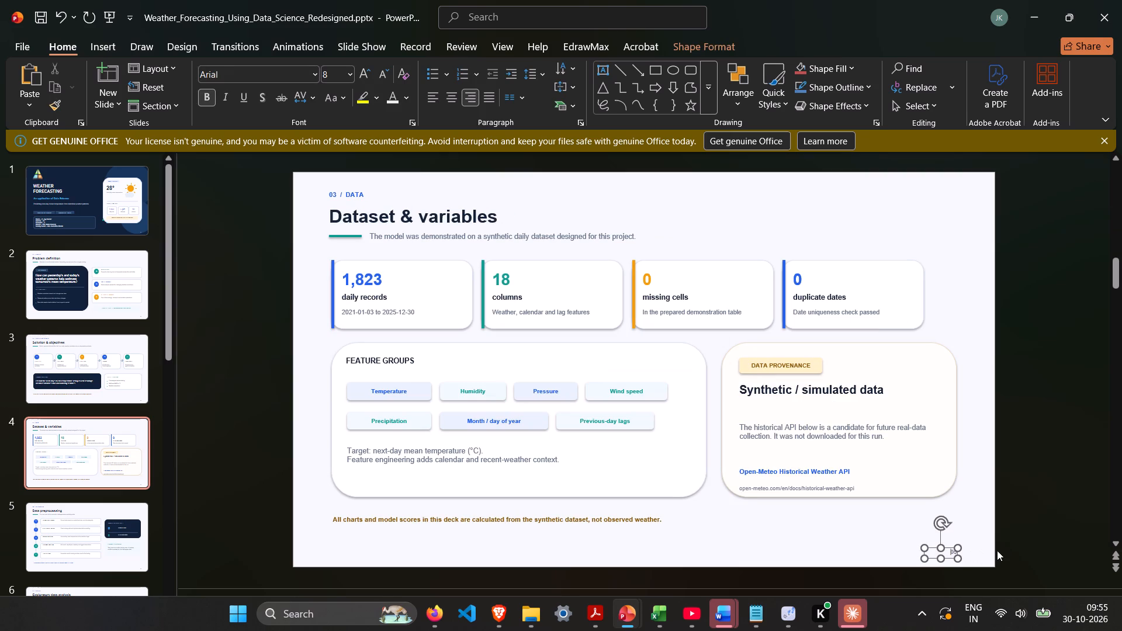
key(Right)
key(Right)
key(BackSpace)
key(4)
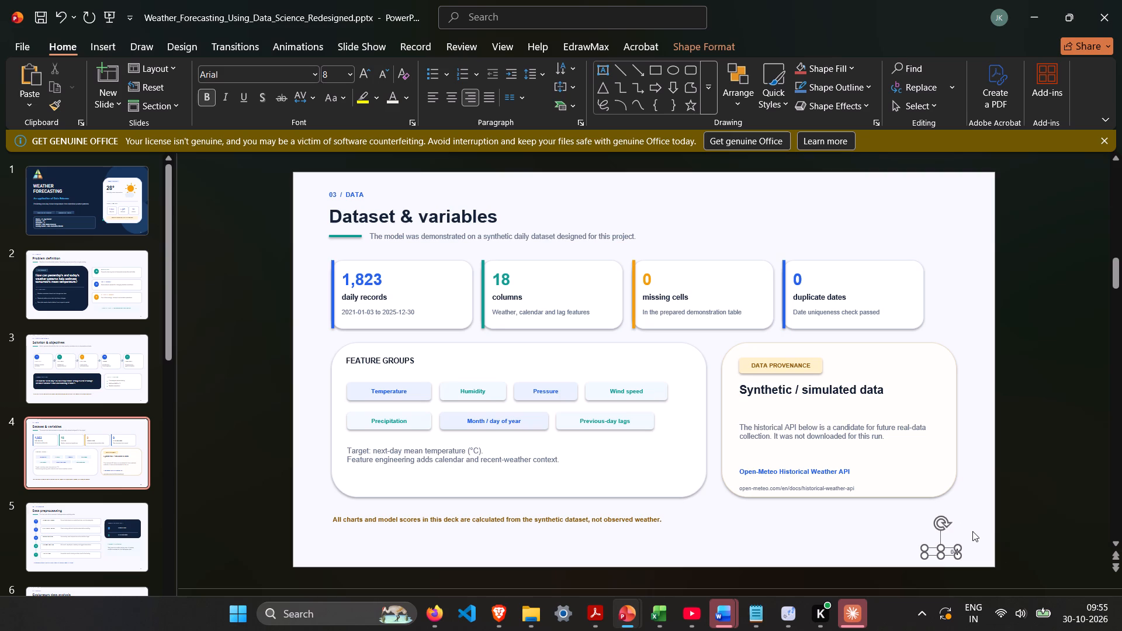
click(868, 511)
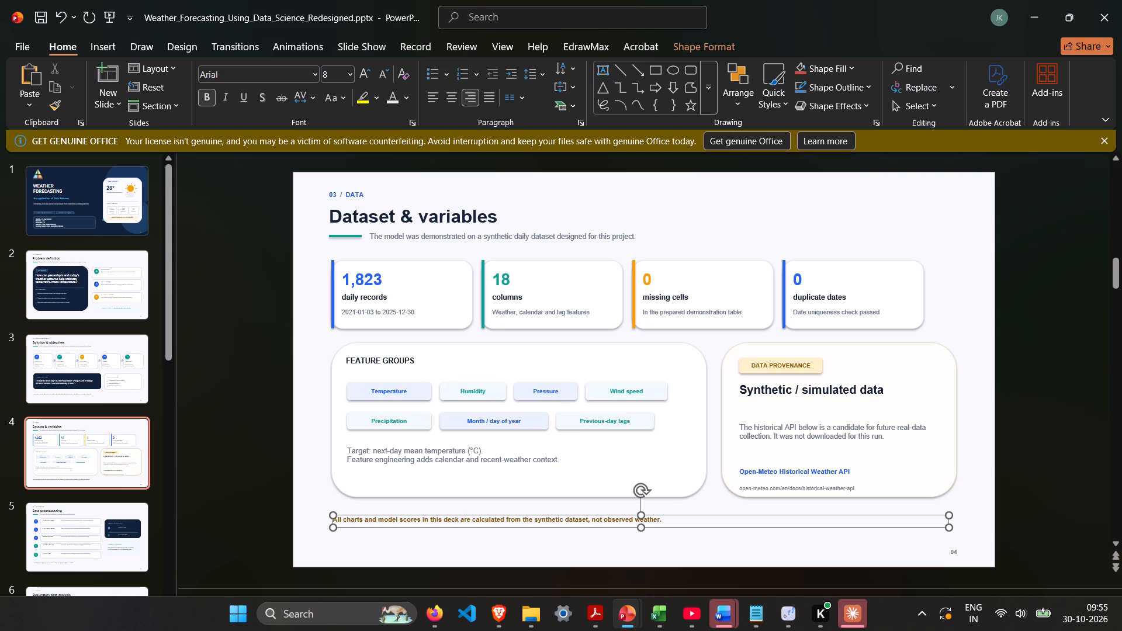
click(879, 530)
click(879, 547)
Change the footer page number on slide 5, Data preprocessing, to 05.
key(Down)
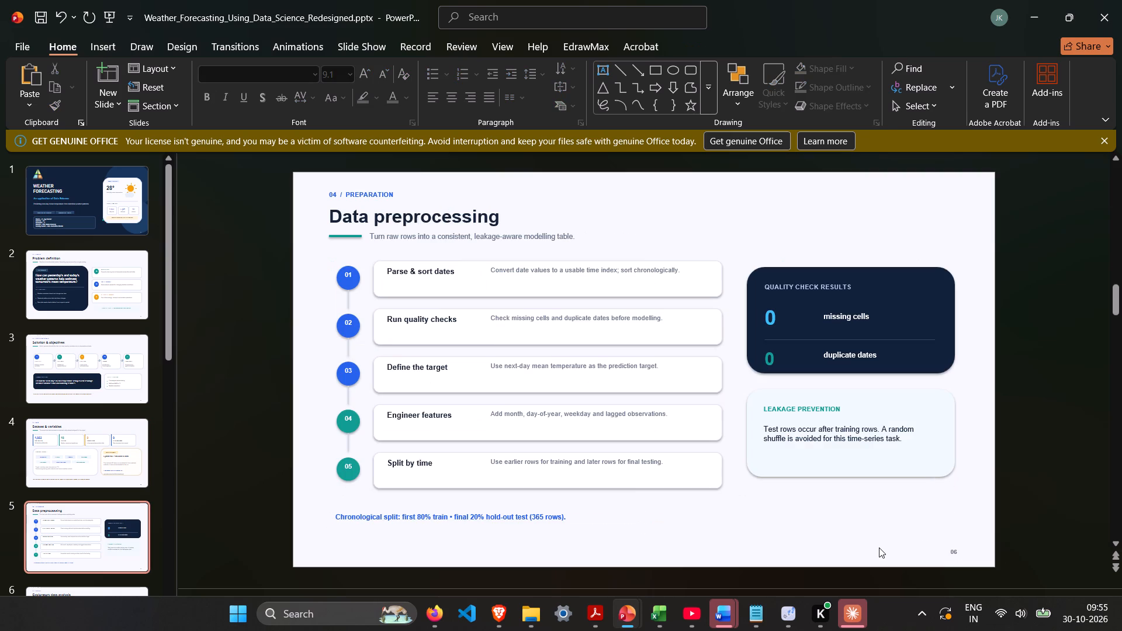
click(951, 550)
key(Right)
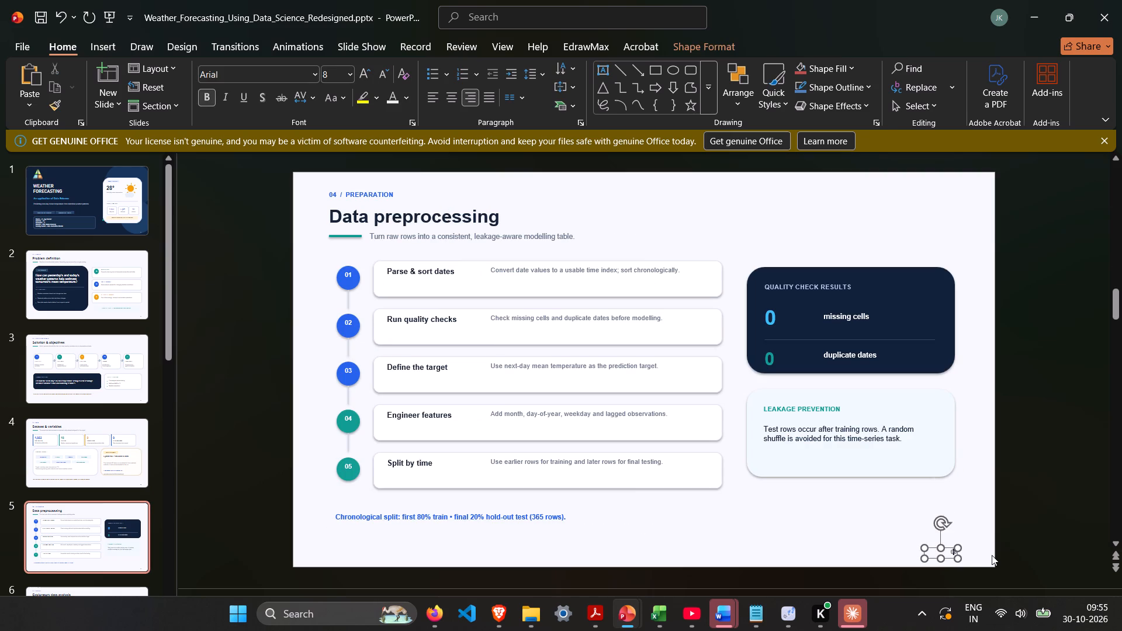
key(Right)
key(BackSpace)
key(5)
click(981, 532)
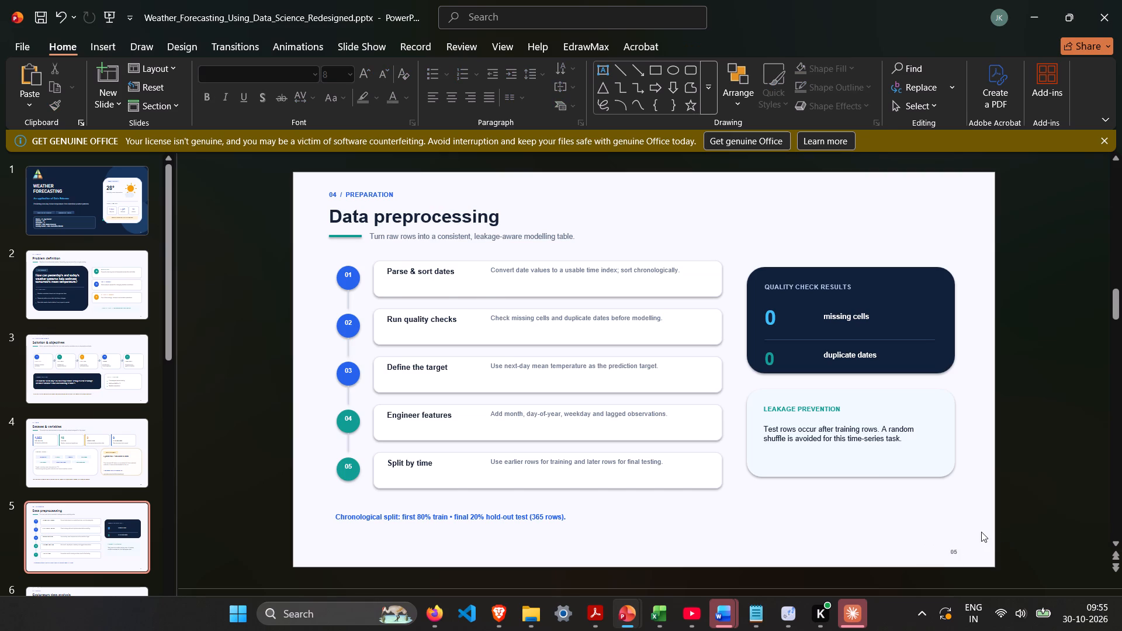
Change the footer page number on slide 6, Exploratory data analysis, to 06.
key(Down)
click(965, 547)
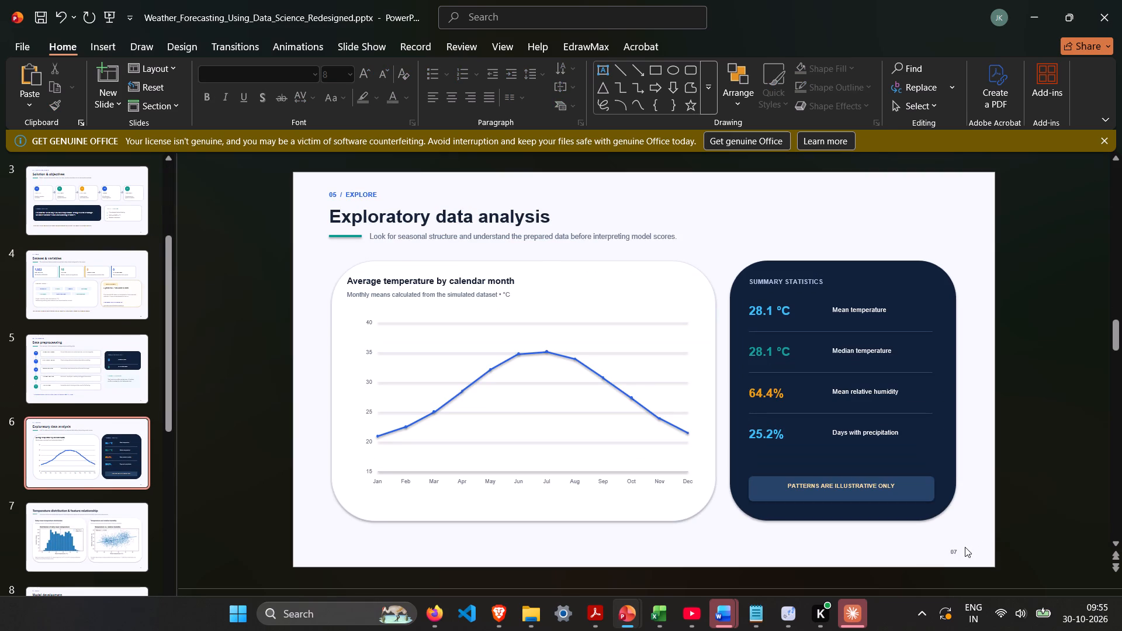
click(958, 549)
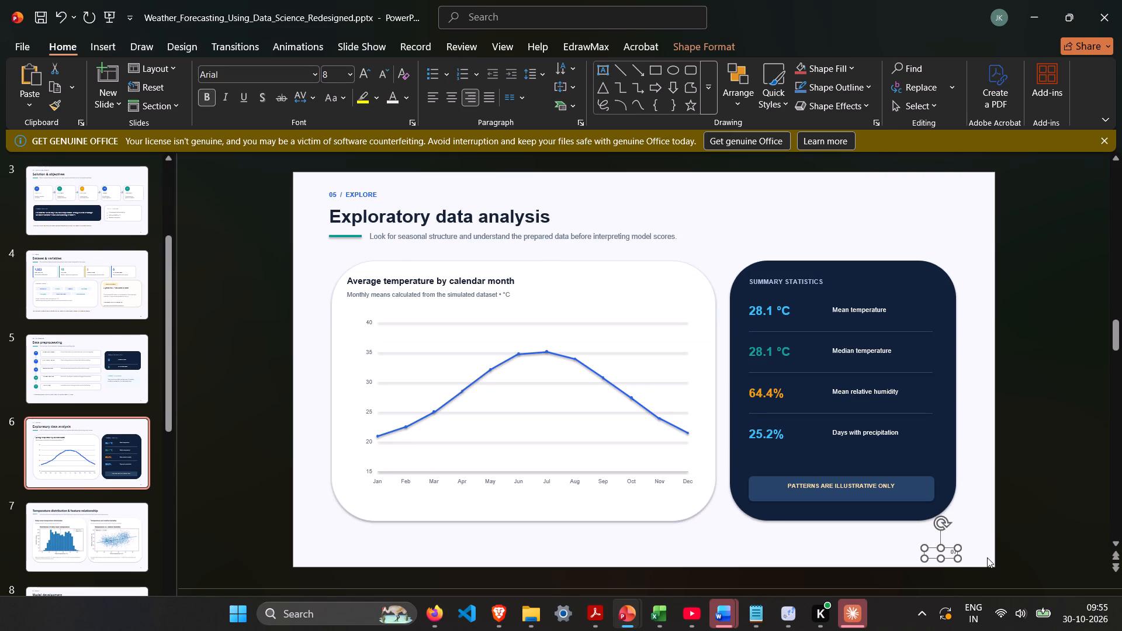
click(952, 553)
key(Right)
key(Right)
key(BackSpace)
key(6)
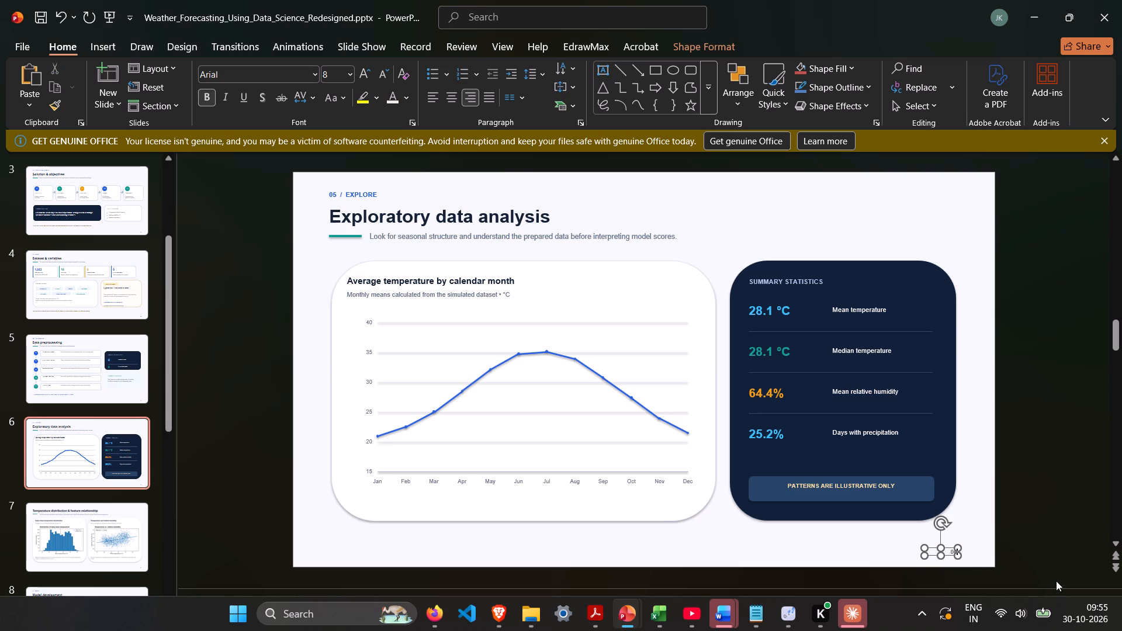
click(865, 534)
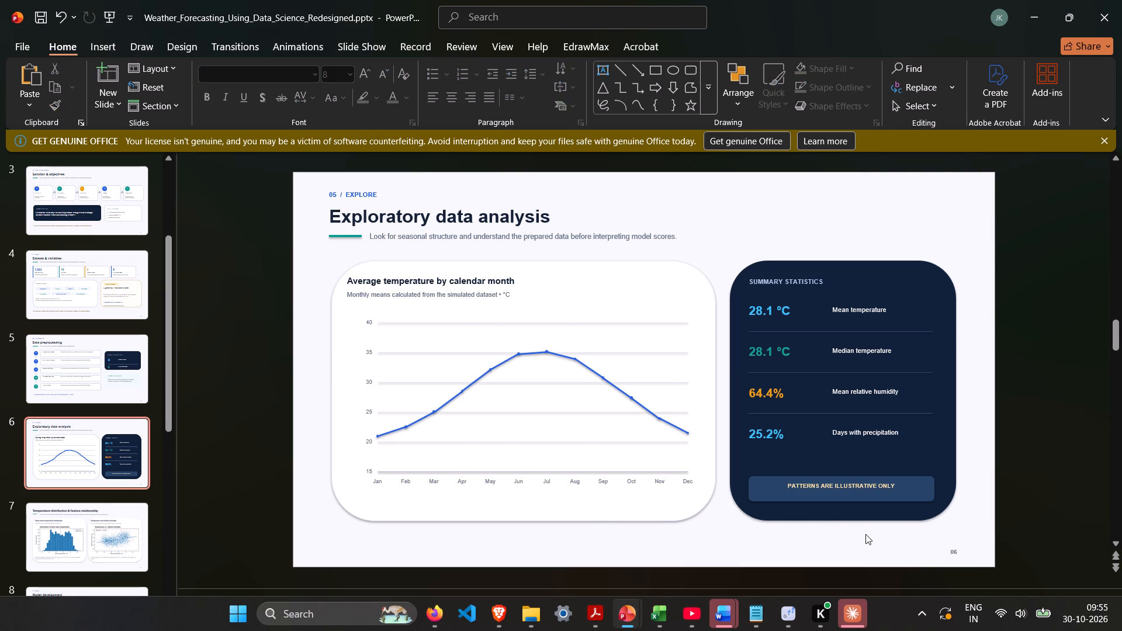
Check the footer page numbers and section labels on slides 7 through 12.
key(Down)
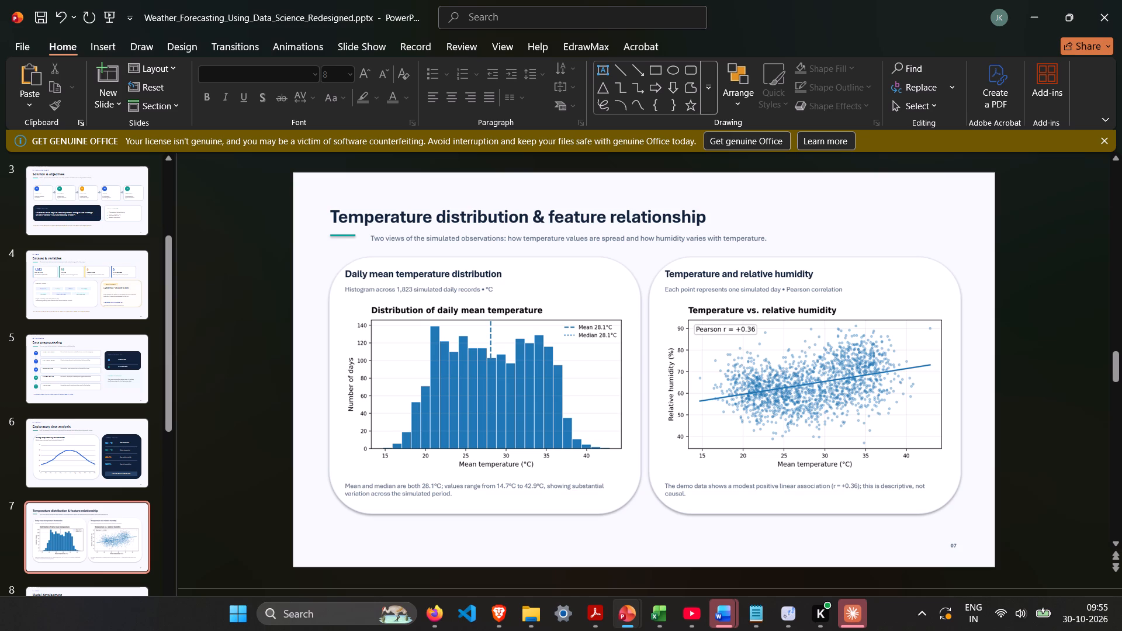
key(Down)
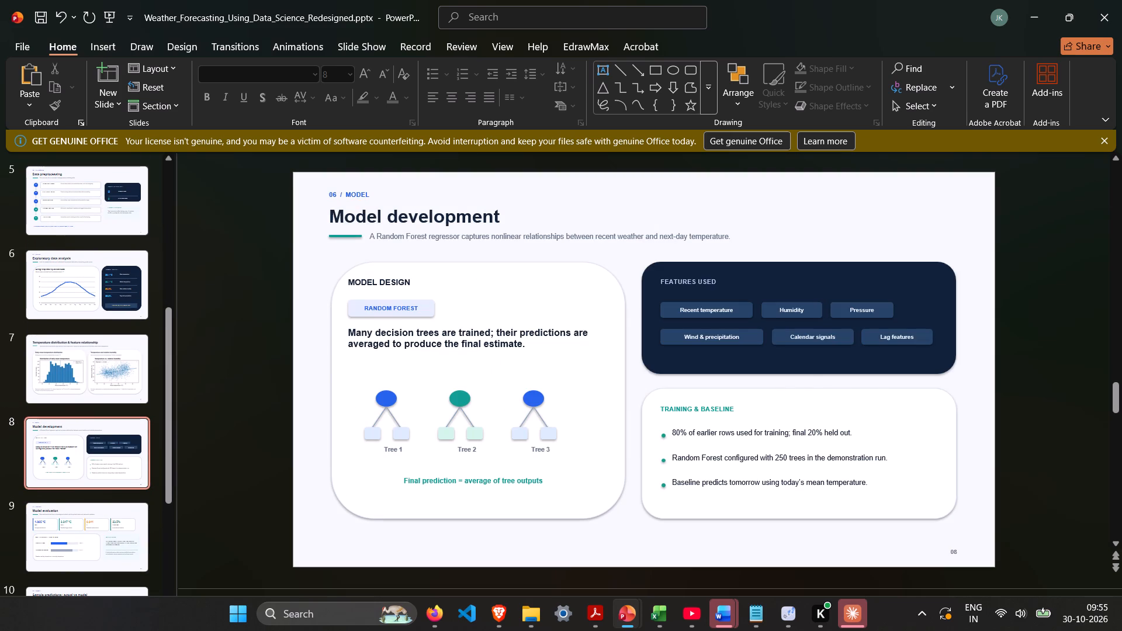
key(Down)
key(Down)
key(Down)
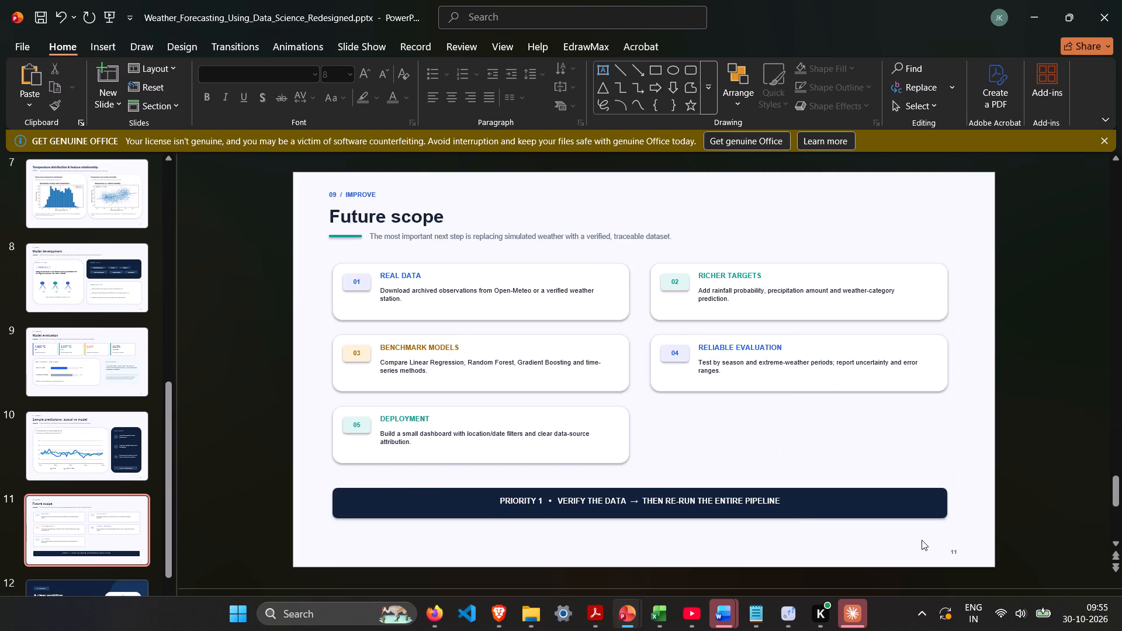
key(Down)
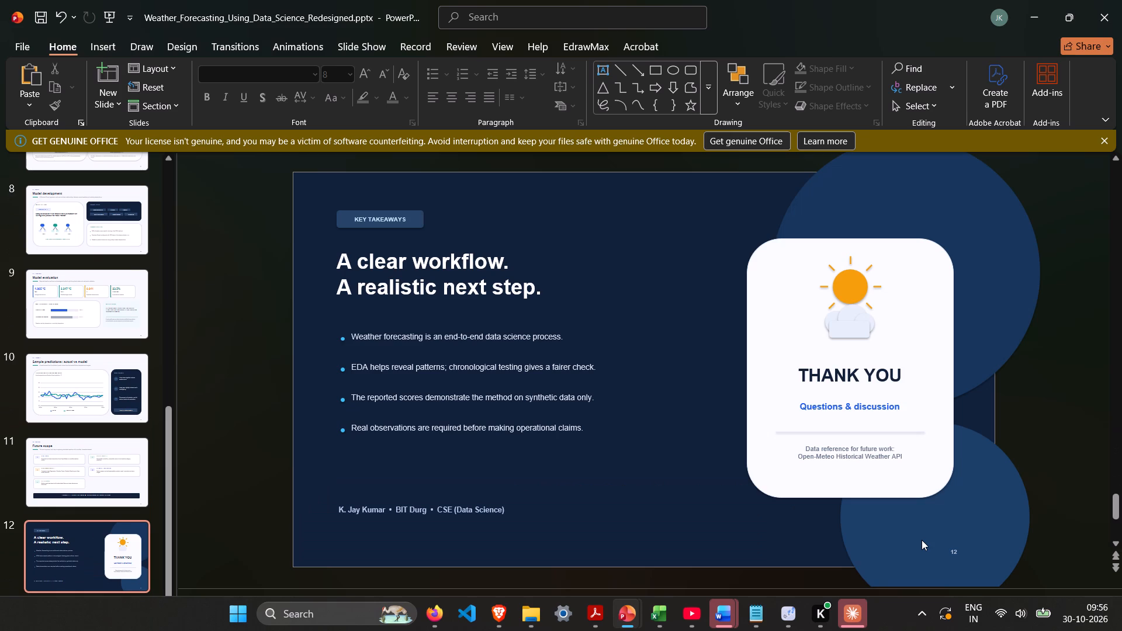
key(Down)
key(Up)
key(Up)
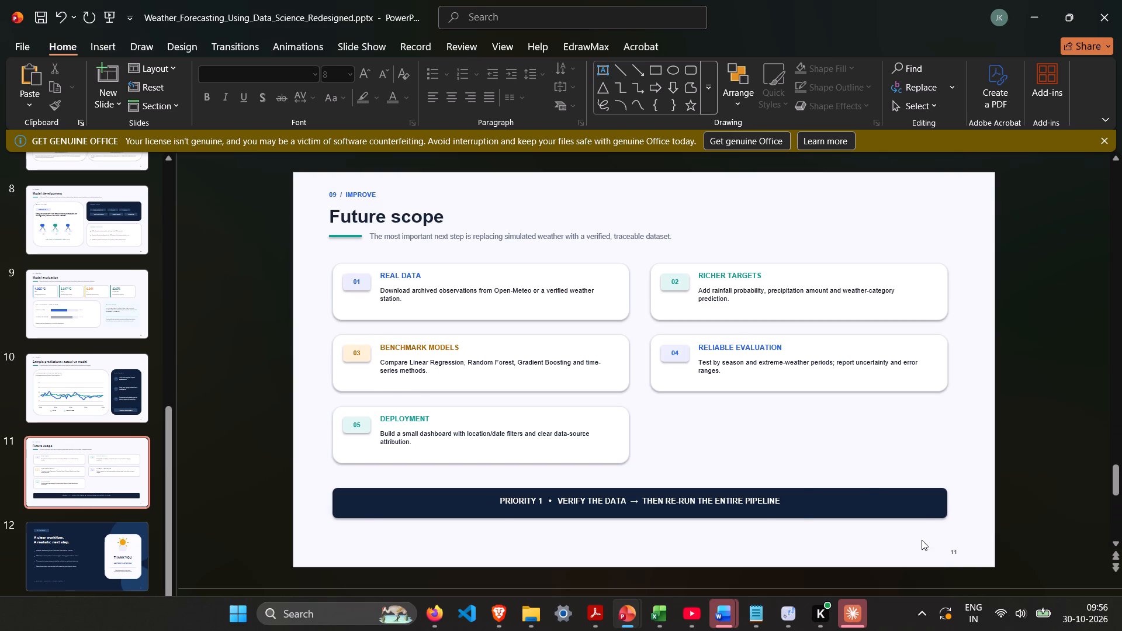
key(Up)
key(Up)
key(Up)
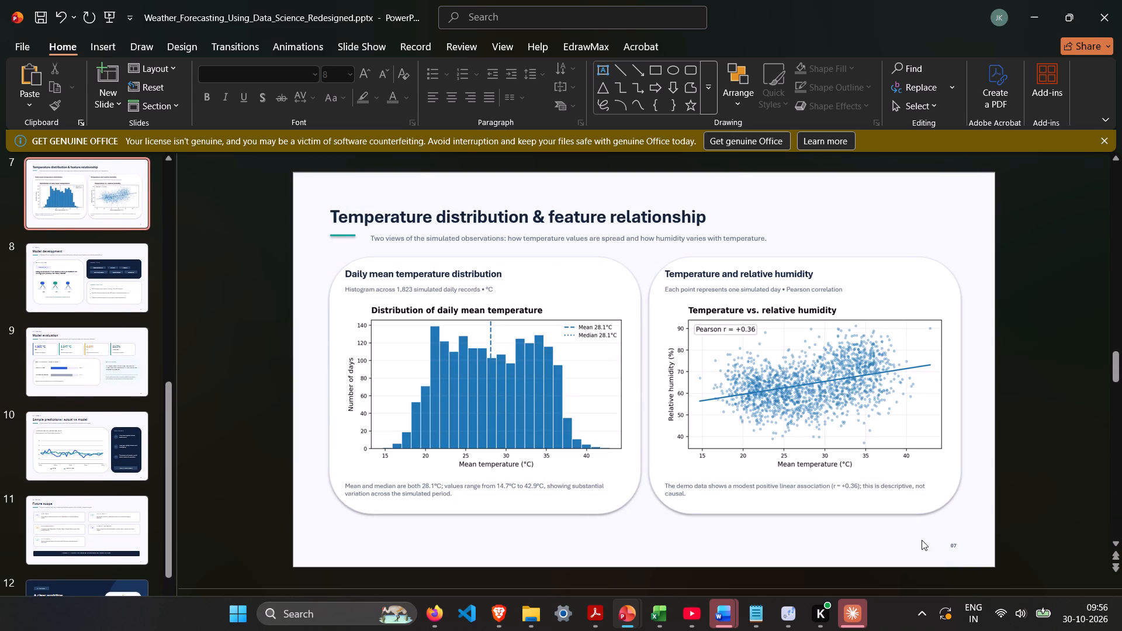
key(Down)
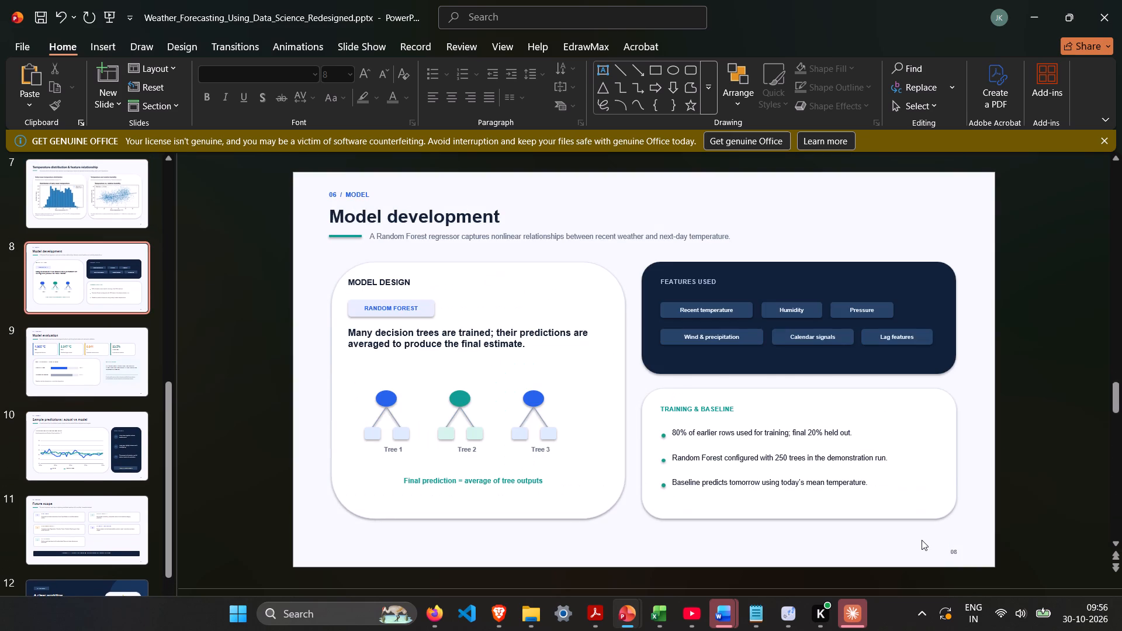
key(Up)
Delete the section labels above the titles on slide 8, "06 / MODEL", and slide 6, "05 / EXPLORE".
key(Down)
click(370, 199)
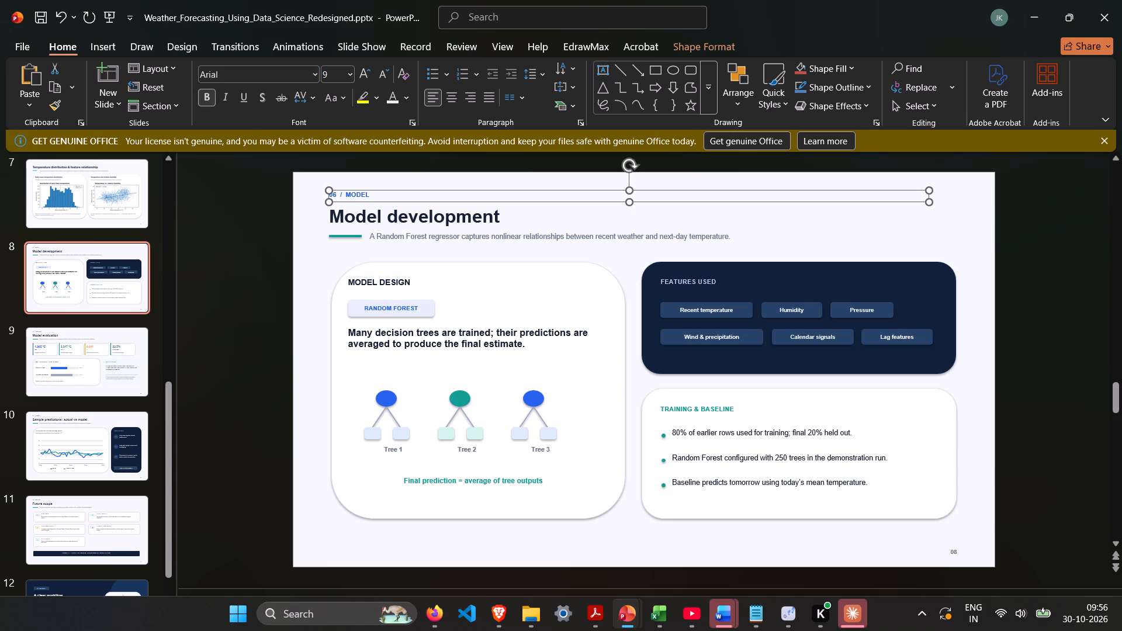
key(Delete)
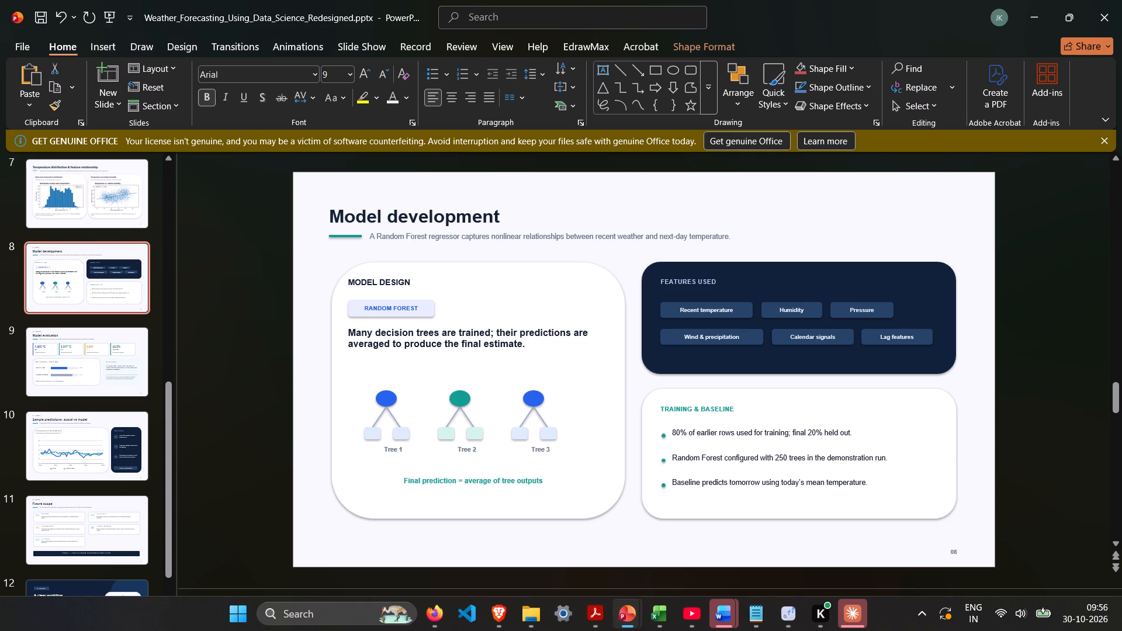
key(Up)
key(Up)
click(378, 196)
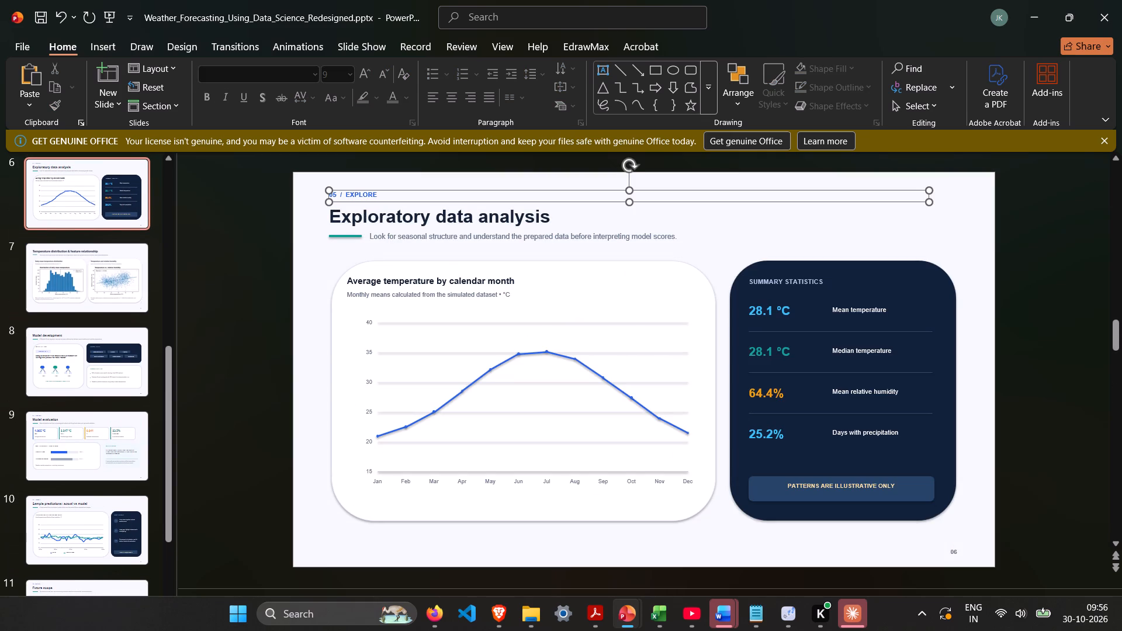
key(Delete)
Delete the section labels above the titles on slide 5, "04 / PREPARATION", and slide 4, "03 / DATA".
key(Up)
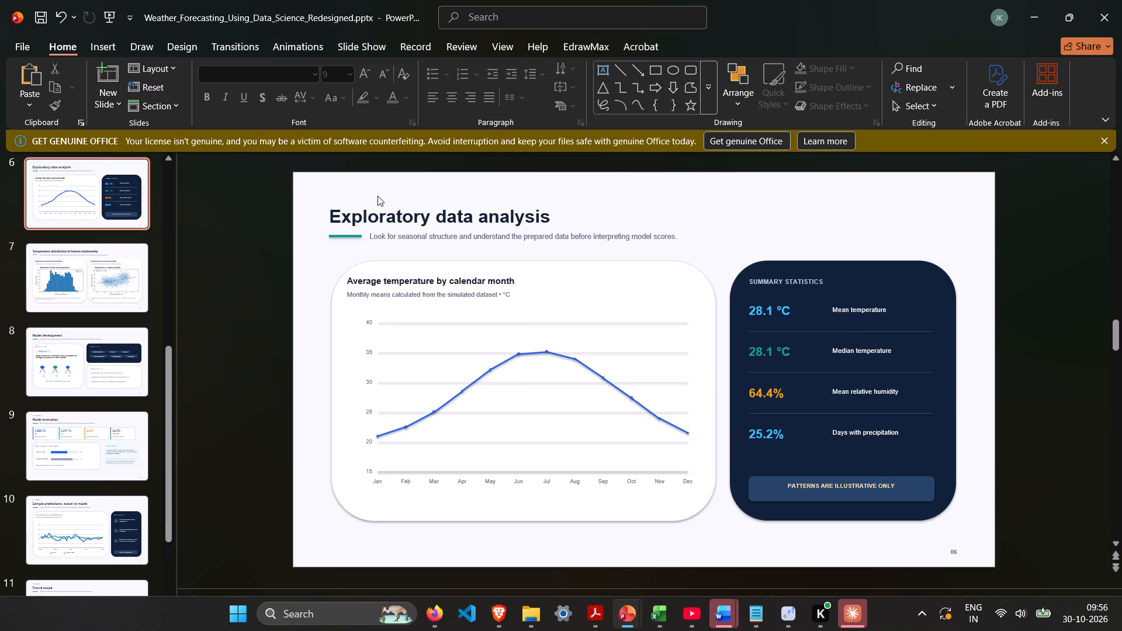
click(378, 196)
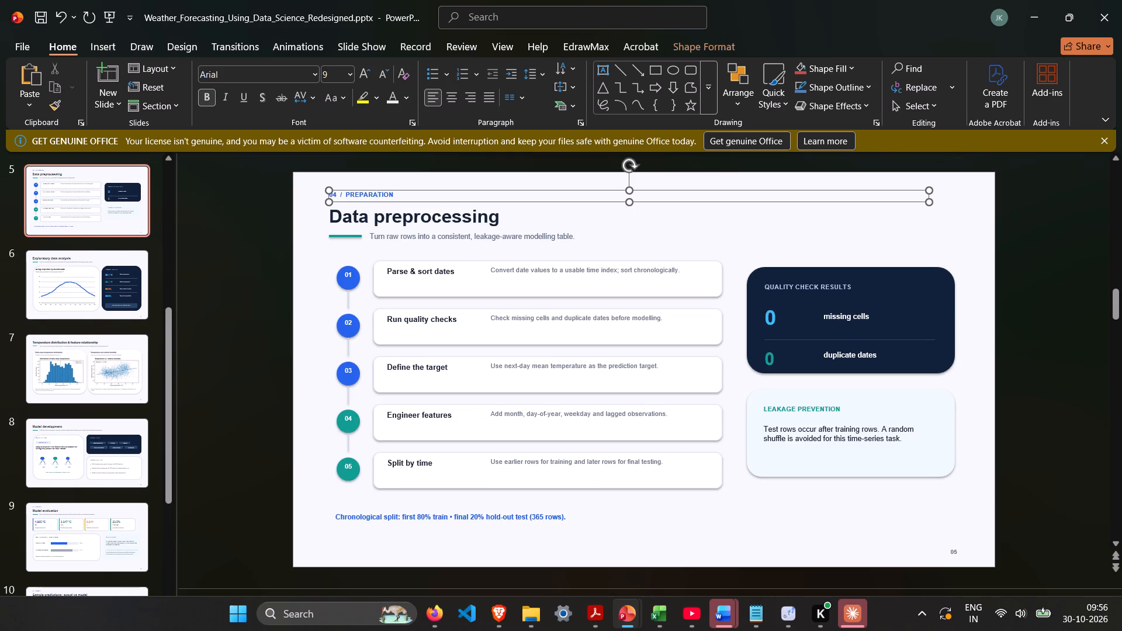
click(394, 195)
key(BackSpace)
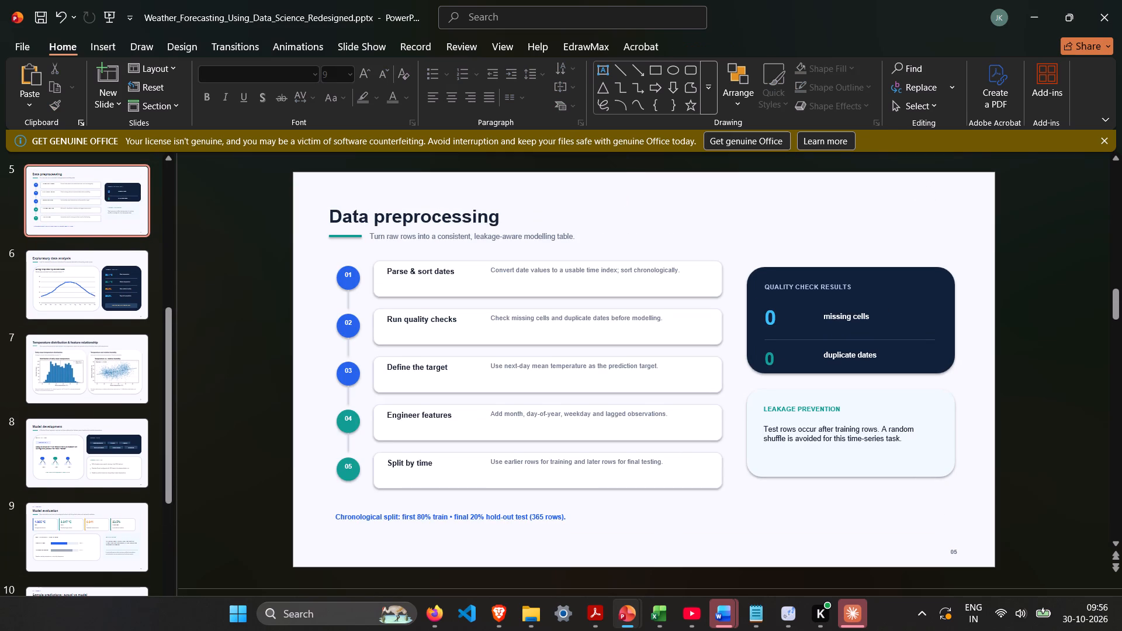
key(Up)
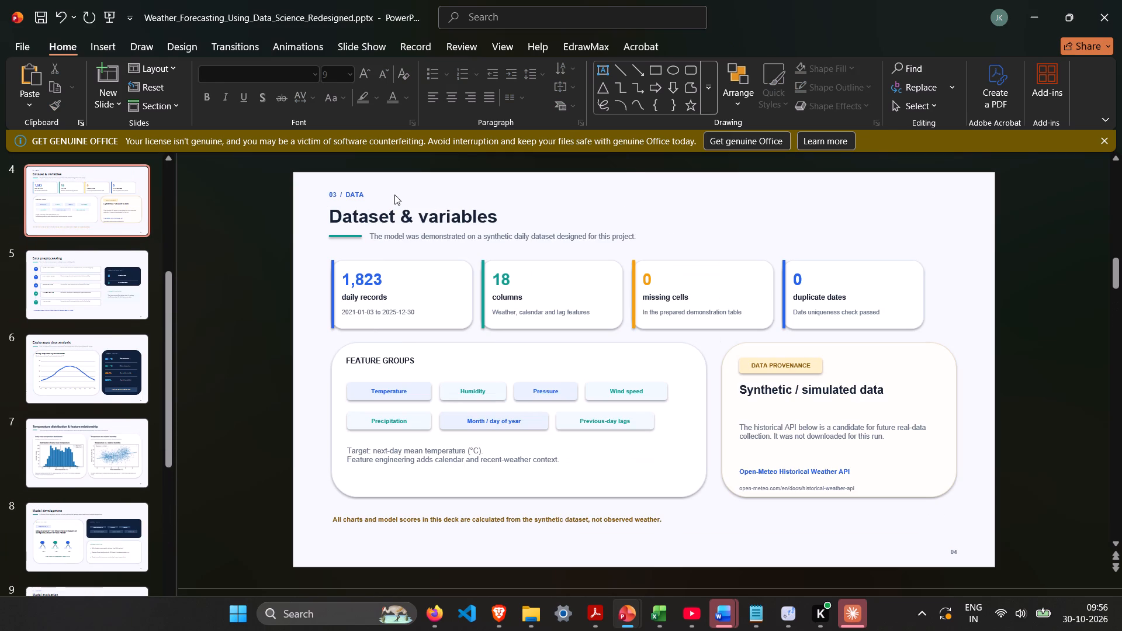
click(394, 195)
key(Delete)
Delete the section labels above the titles on slide 3, "02 / PROPOSED APPROACH", and slide 2, "01 / CONTEXT".
key(Up)
click(430, 199)
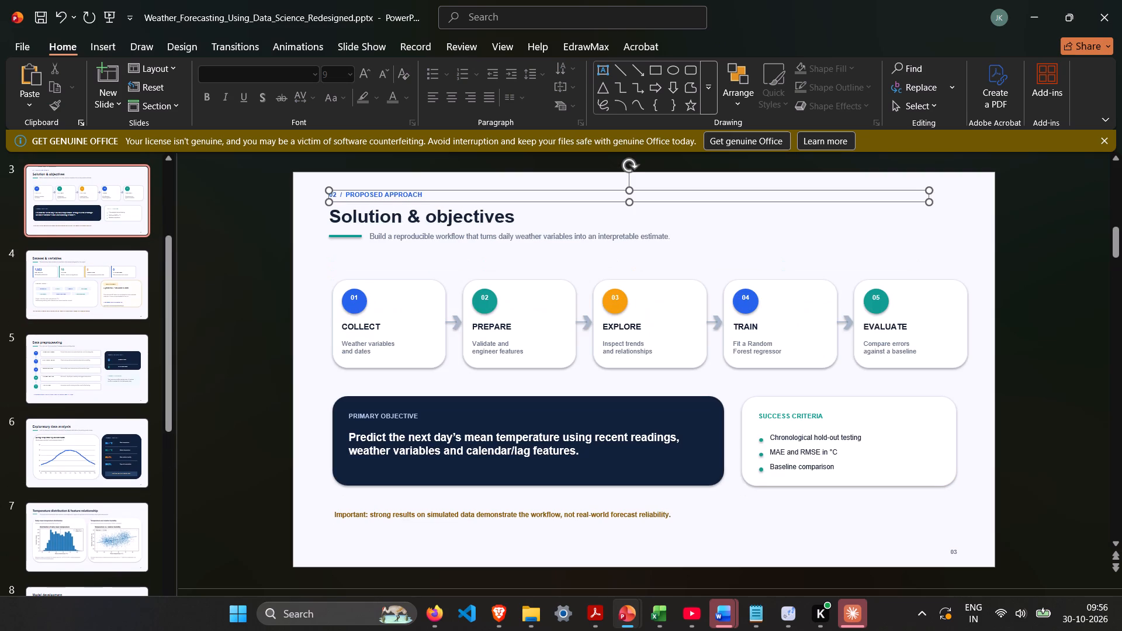
key(Delete)
key(Up)
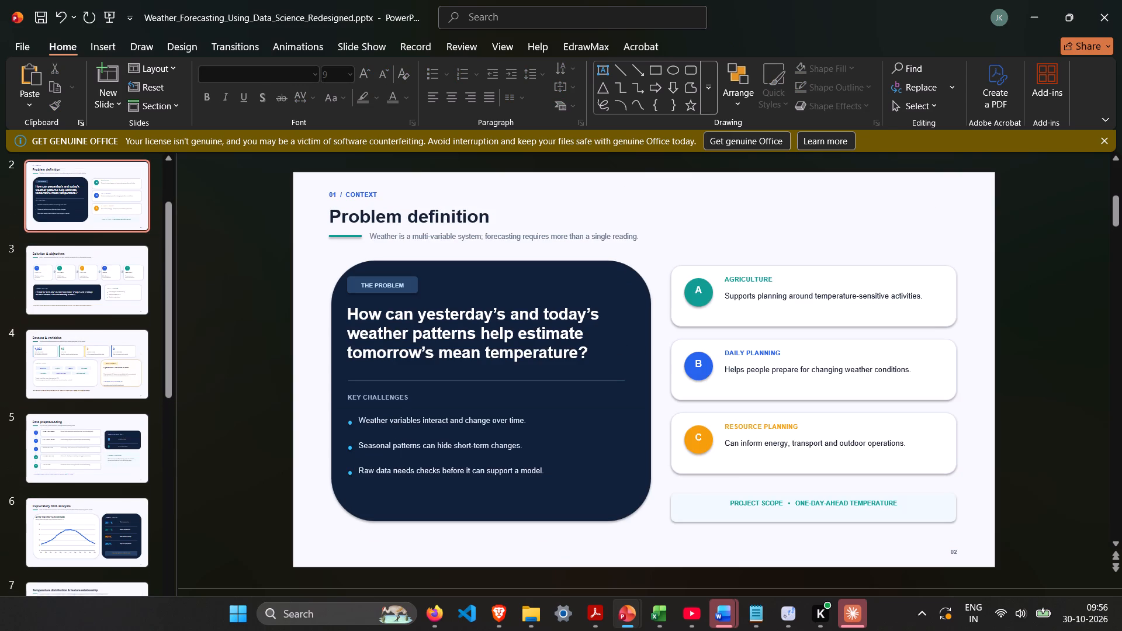
click(430, 199)
key(Delete)
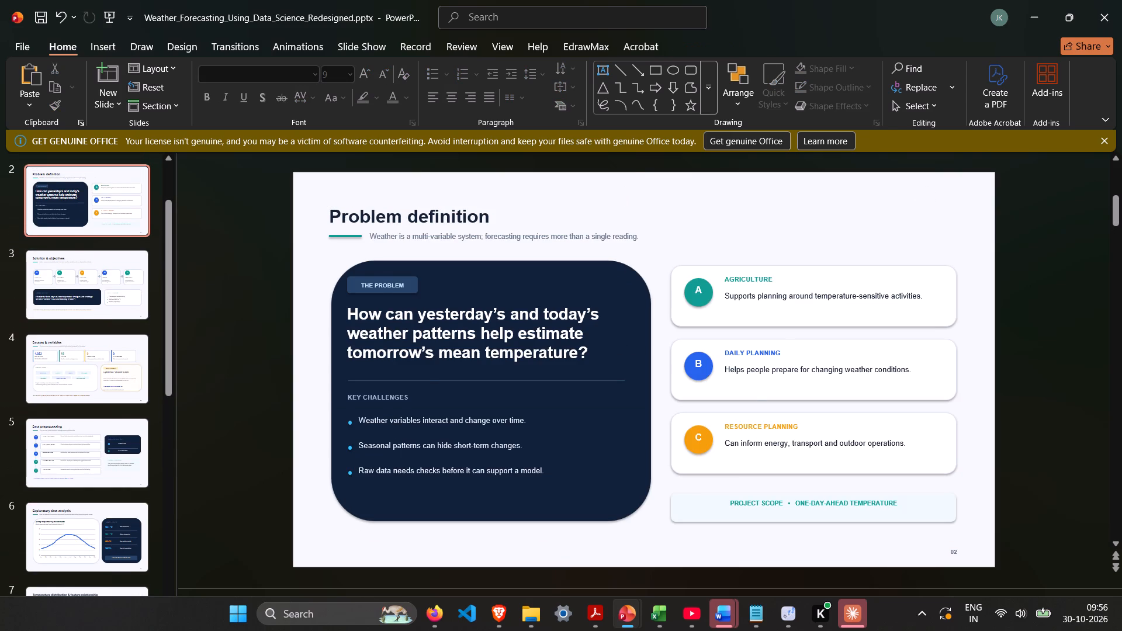
Review the title slide, the edited slides 2 to 4 and the closing slide, and look over the remaining slide thumbnails.
key(Up)
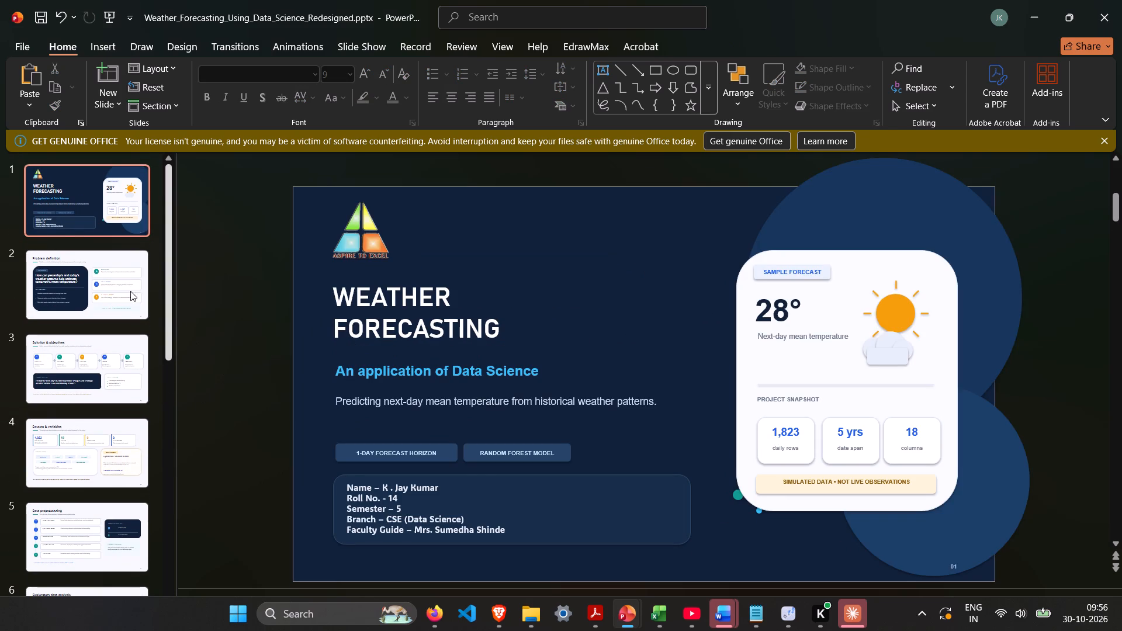
click(94, 265)
click(92, 408)
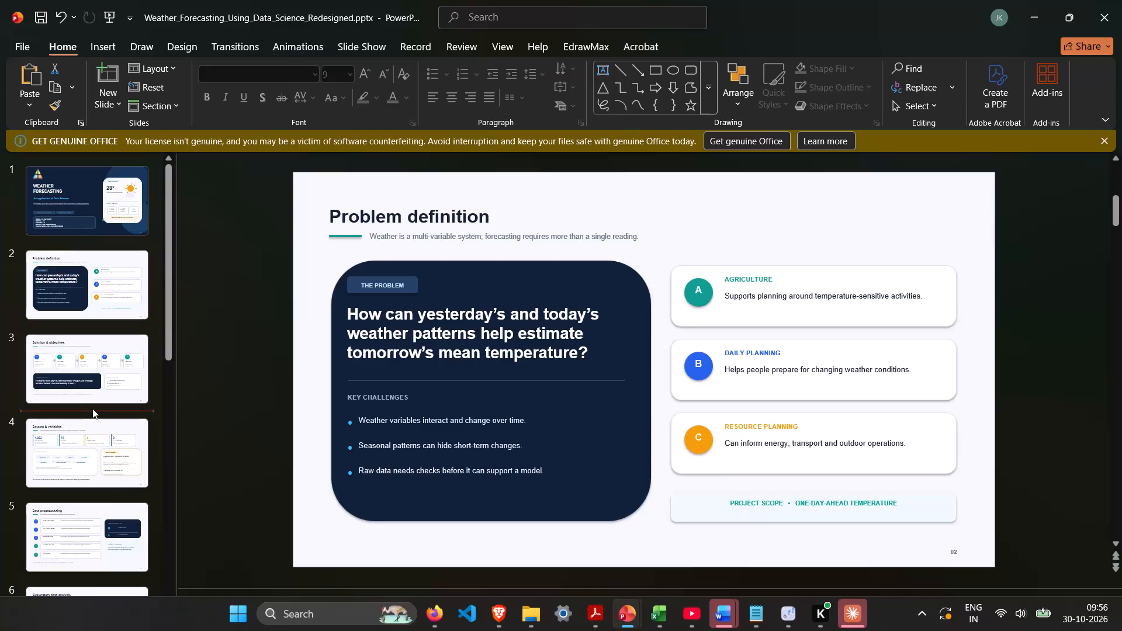
click(98, 384)
click(93, 430)
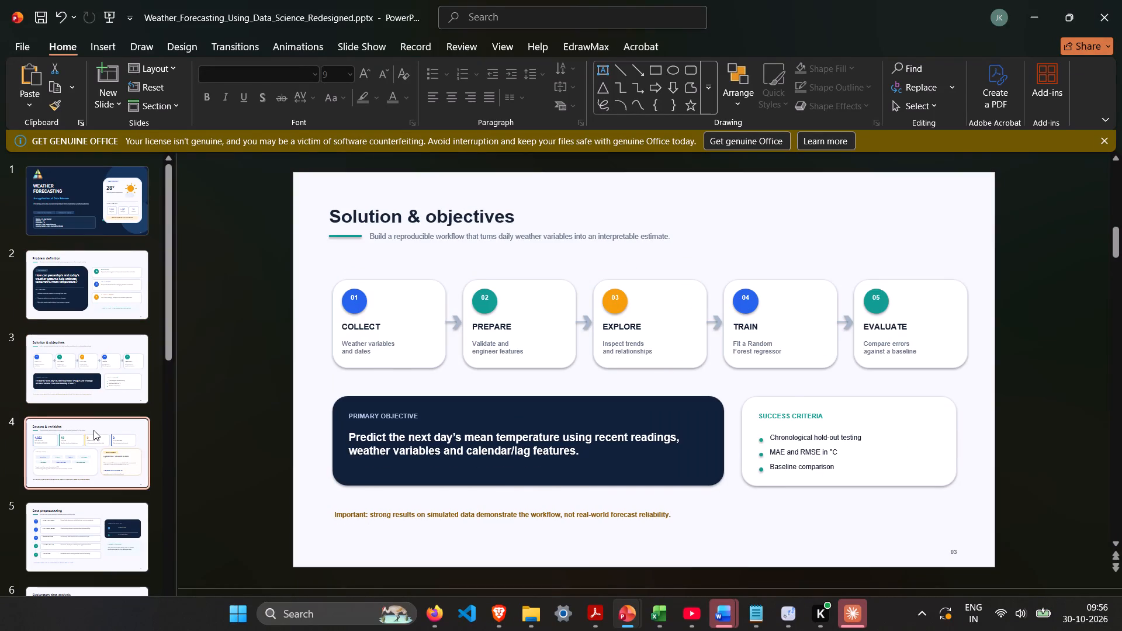
scroll(93, 430, down, 11)
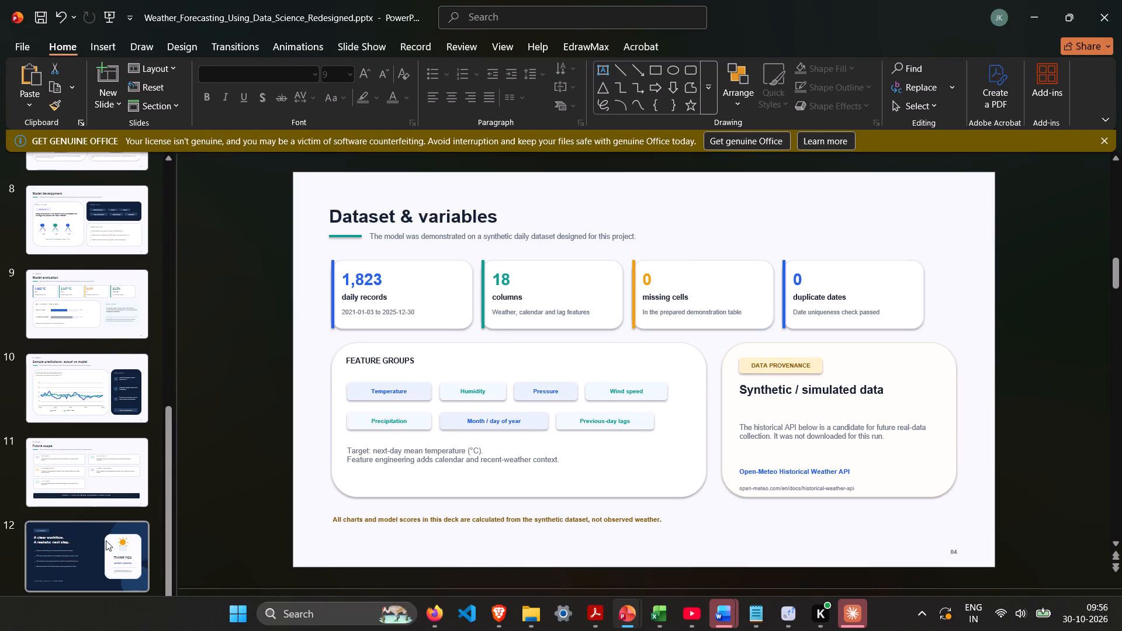
click(106, 540)
scroll(106, 540, up, 7)
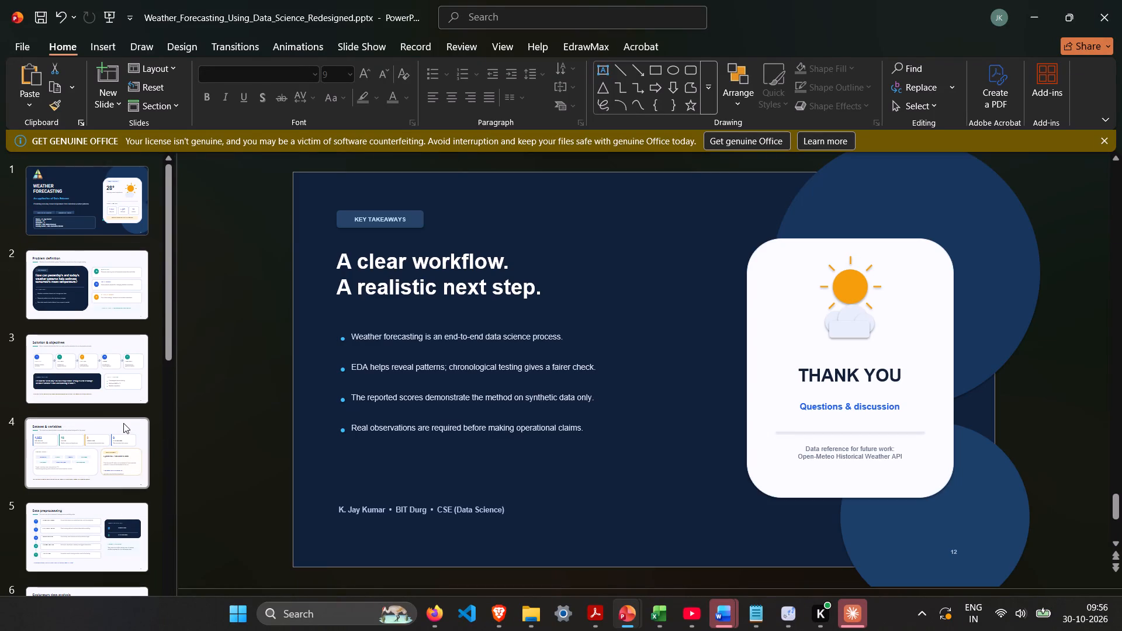
click(109, 412)
click(108, 360)
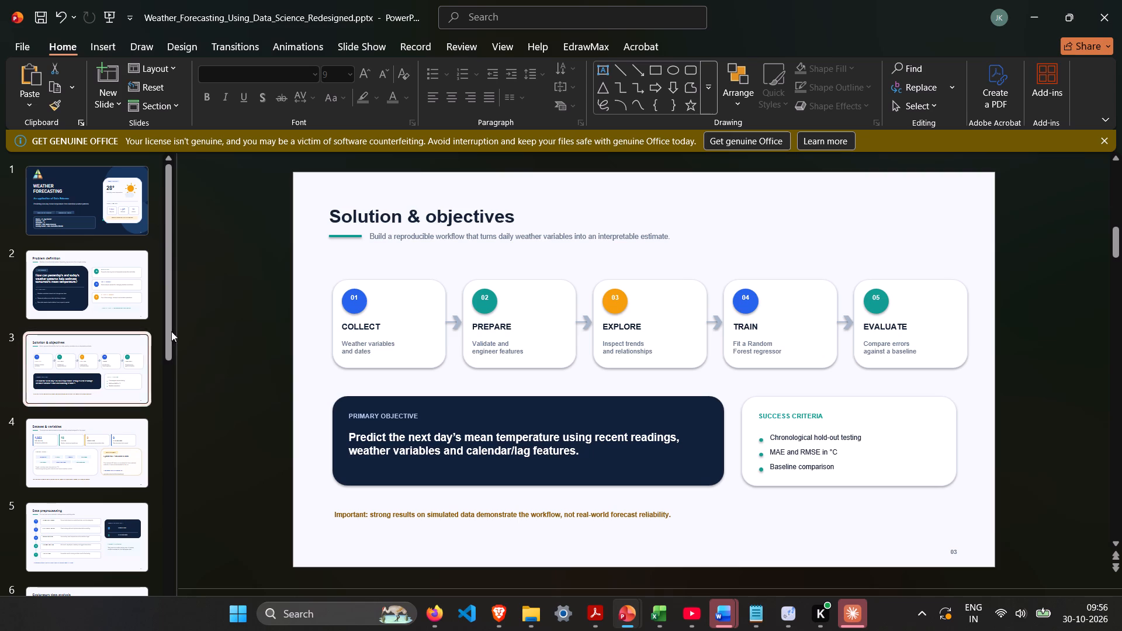
scroll(101, 299, up, 5)
click(116, 225)
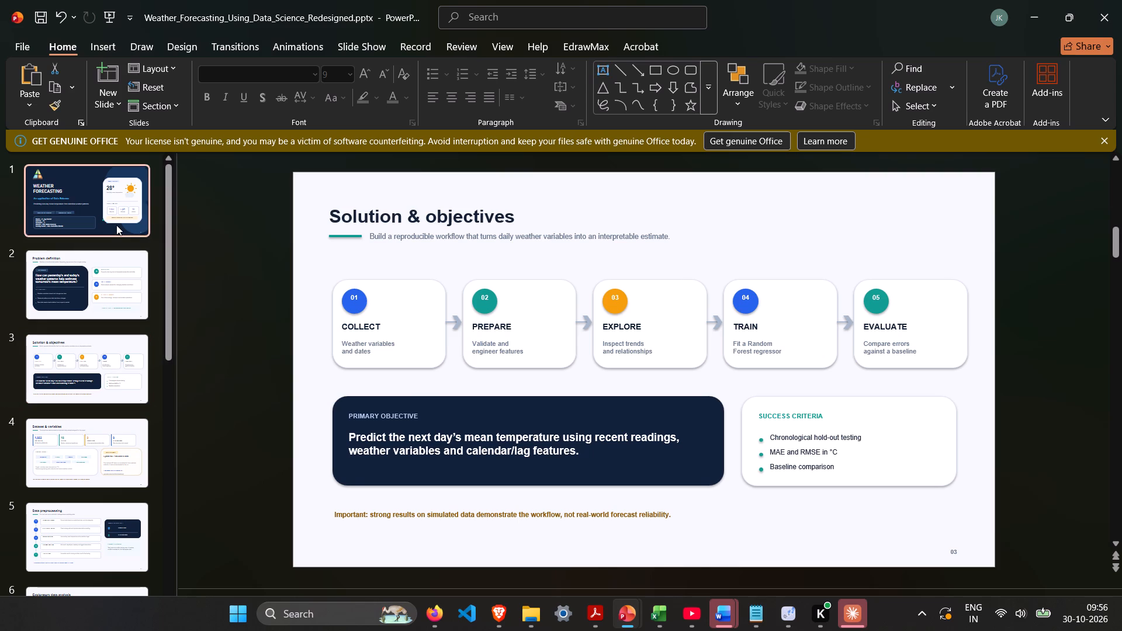
scroll(71, 434, down, 16)
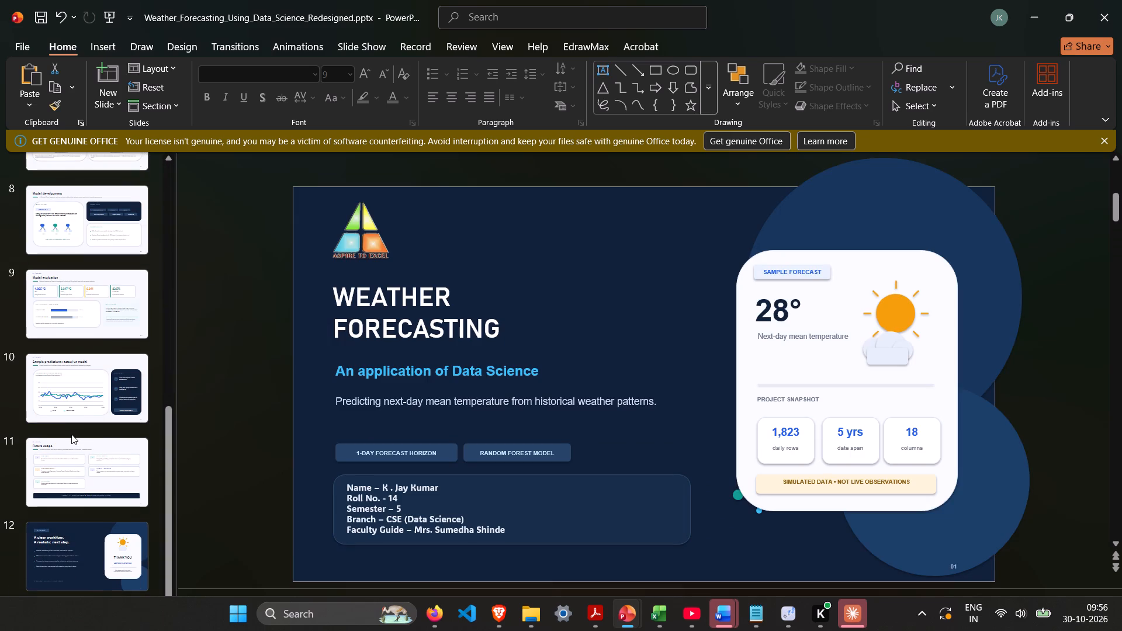
scroll(71, 434, up, 13)
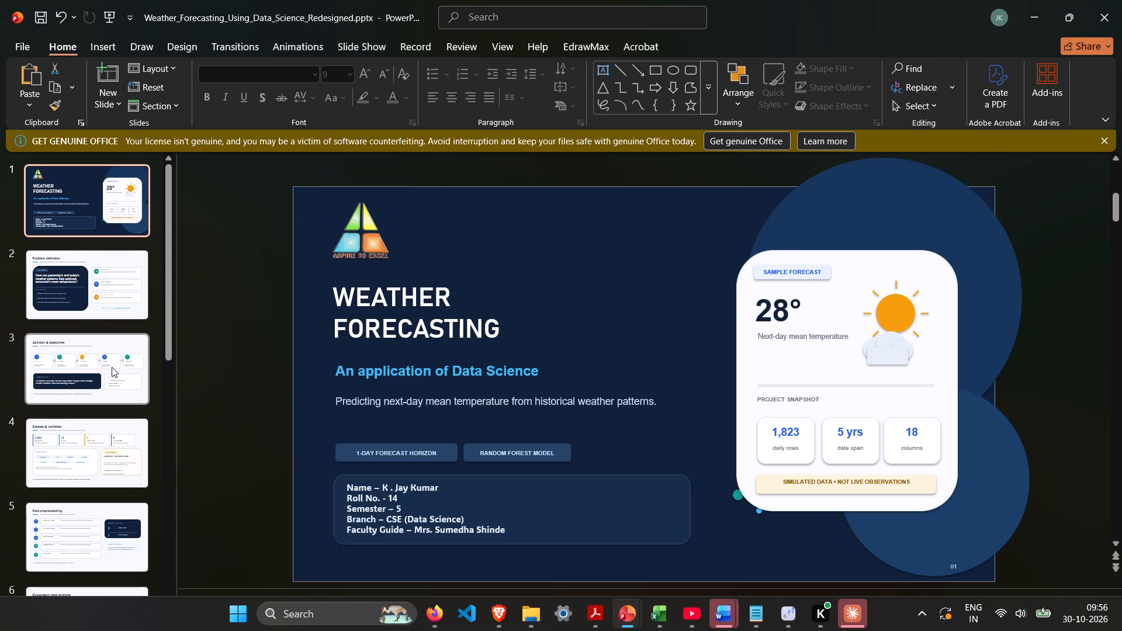
click(112, 367)
click(112, 293)
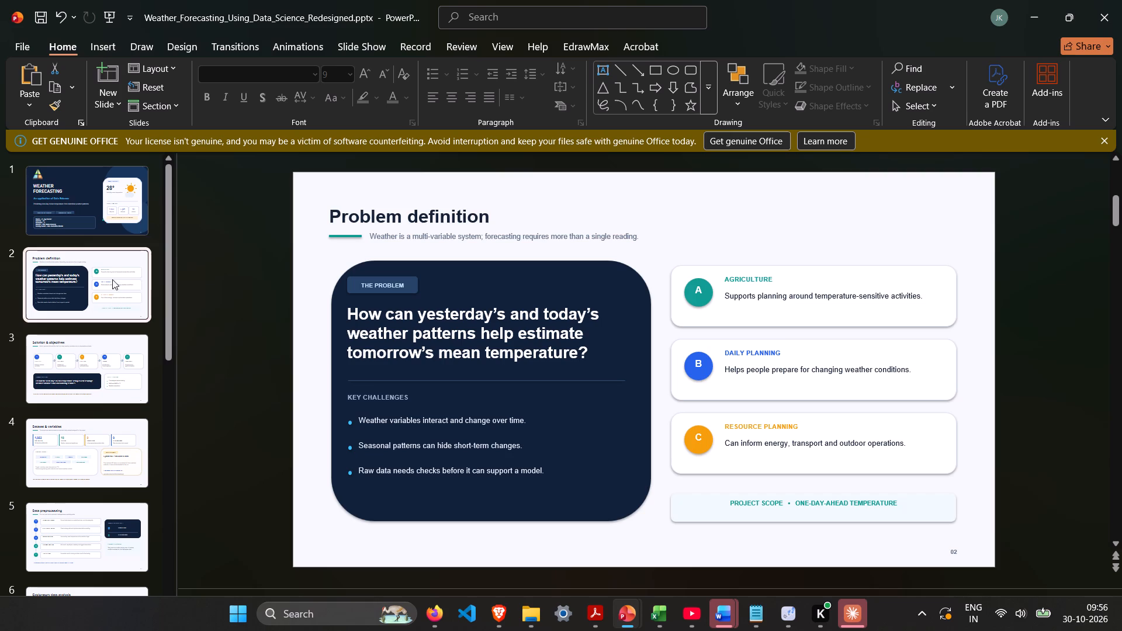
click(123, 217)
scroll(121, 415, down, 10)
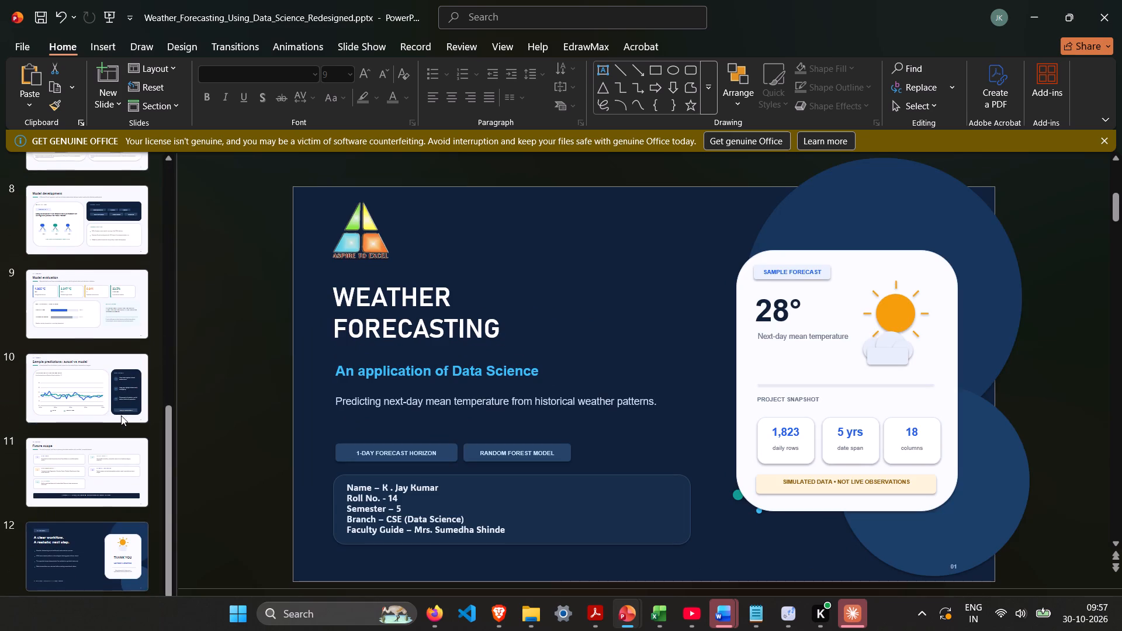
scroll(121, 415, down, 6)
scroll(121, 415, up, 9)
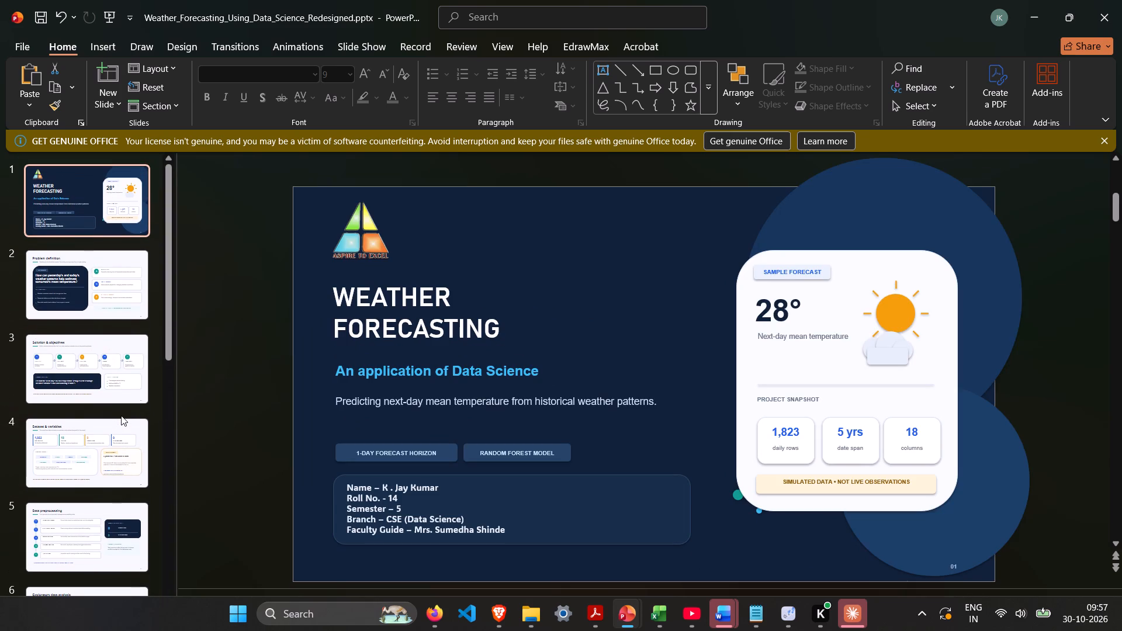
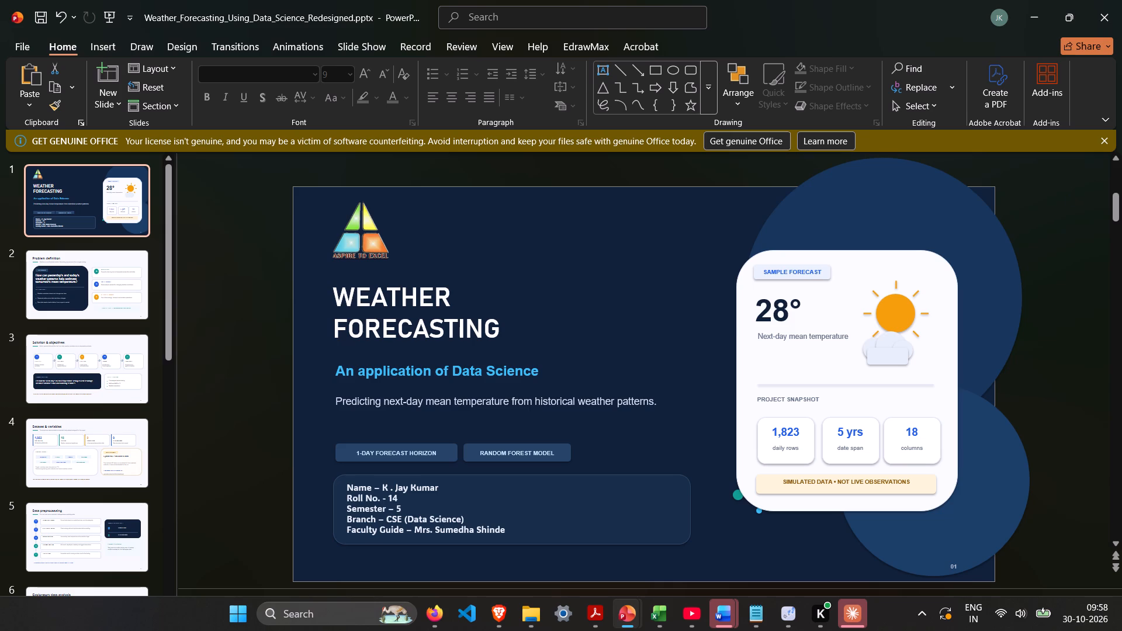
Review the deck slide by slide from Problem definition through to the closing Thank You slide.
key(Down)
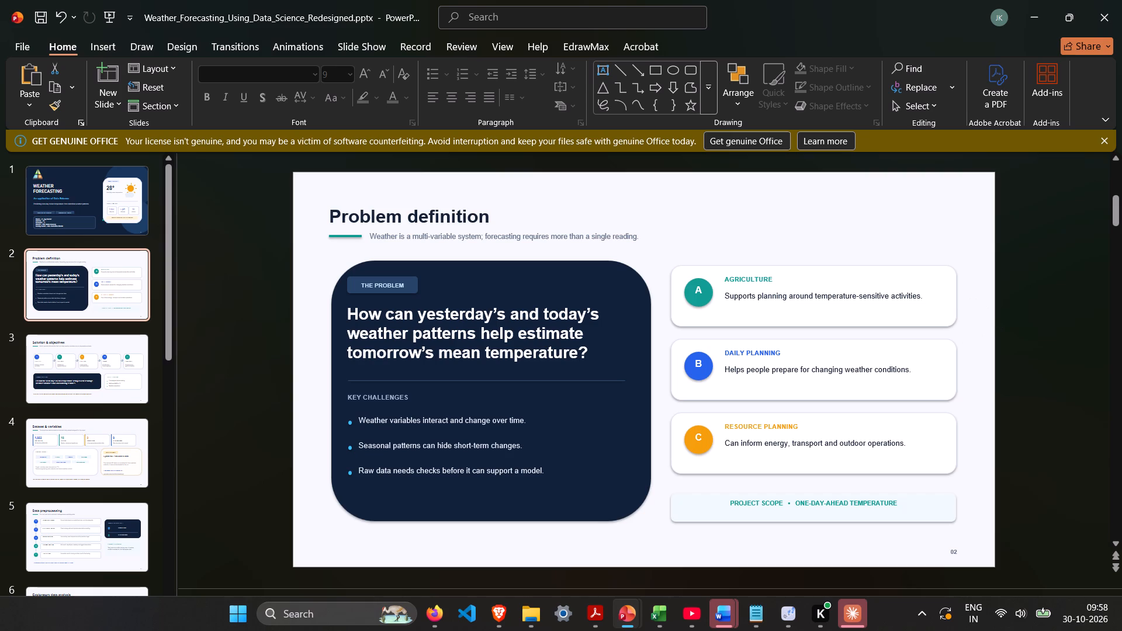
key(Down)
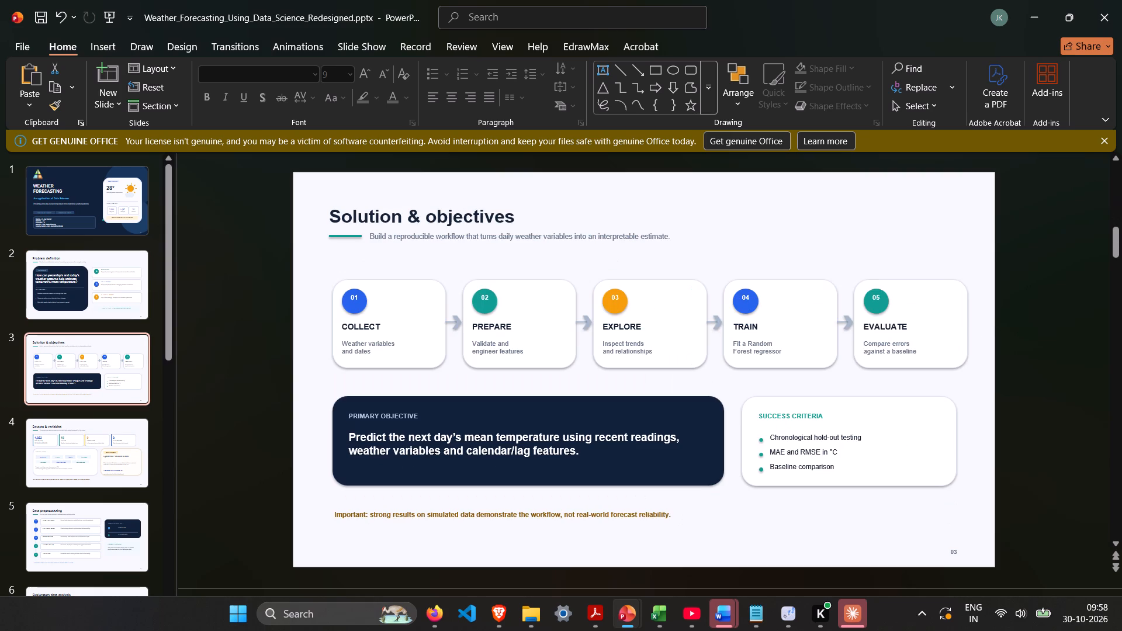
key(Down)
key(Down)
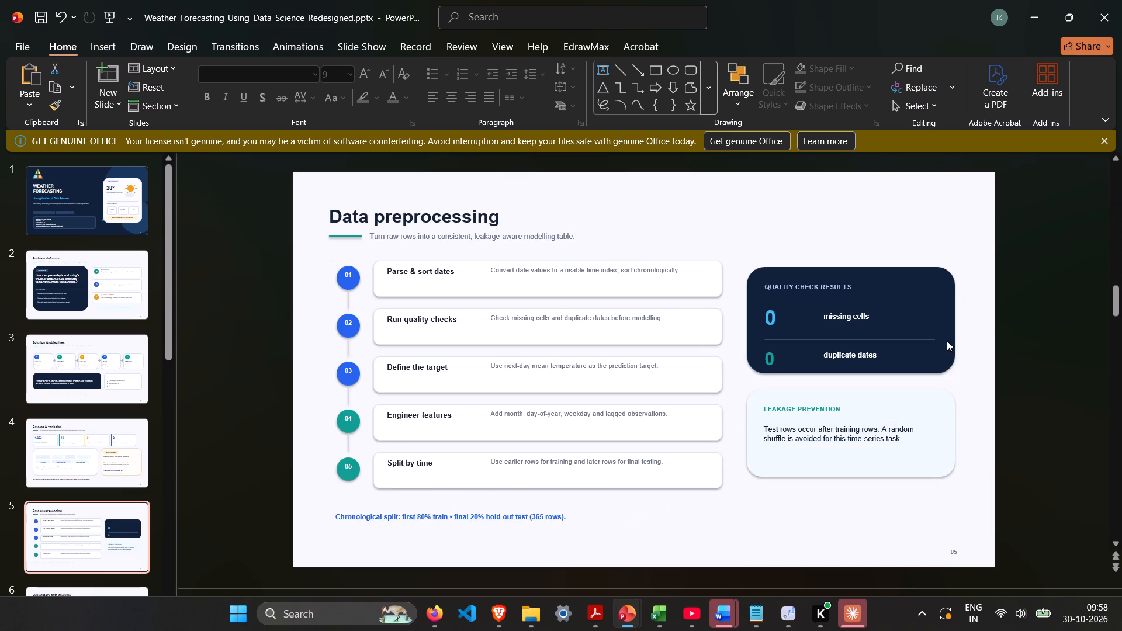
key(Down)
key(Down)
key(Down)
key(Down)
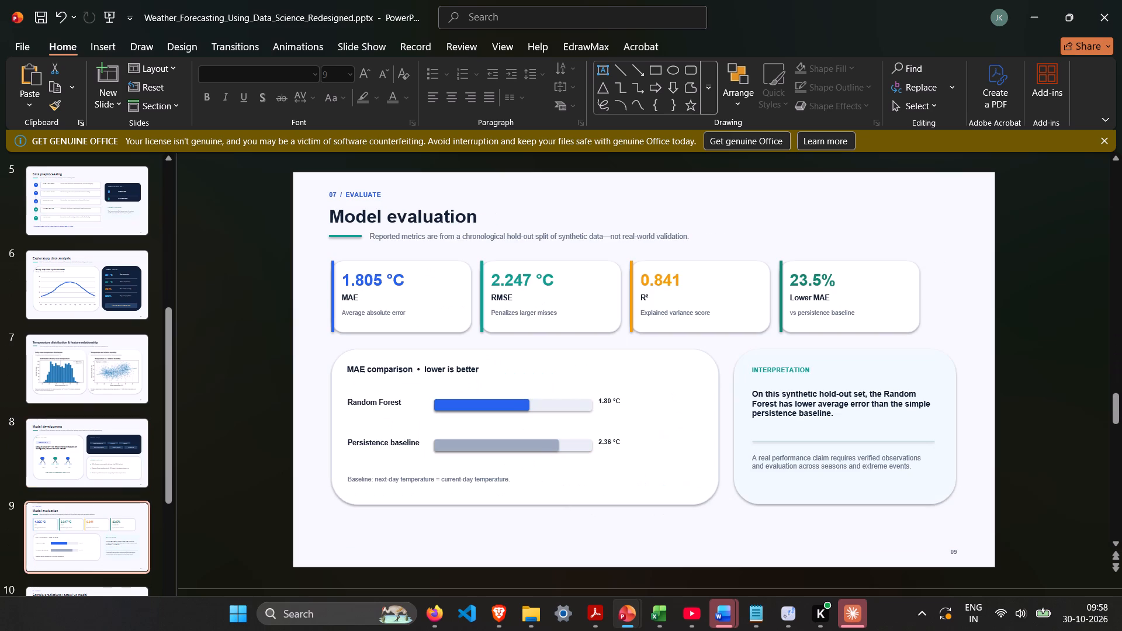
key(Down)
key(Down)
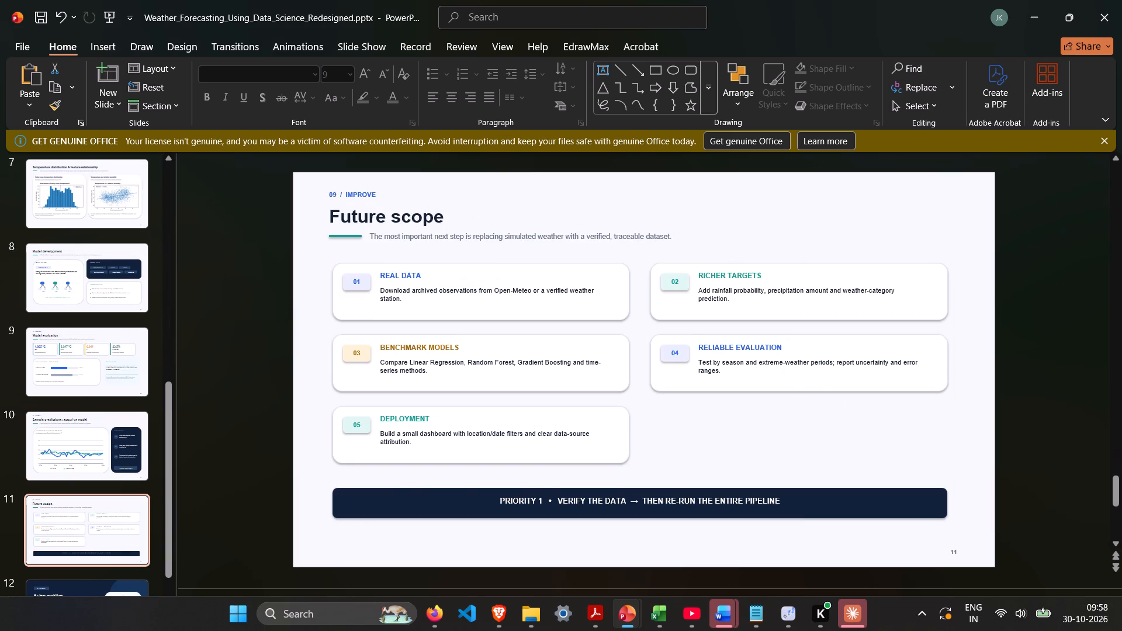
key(Down)
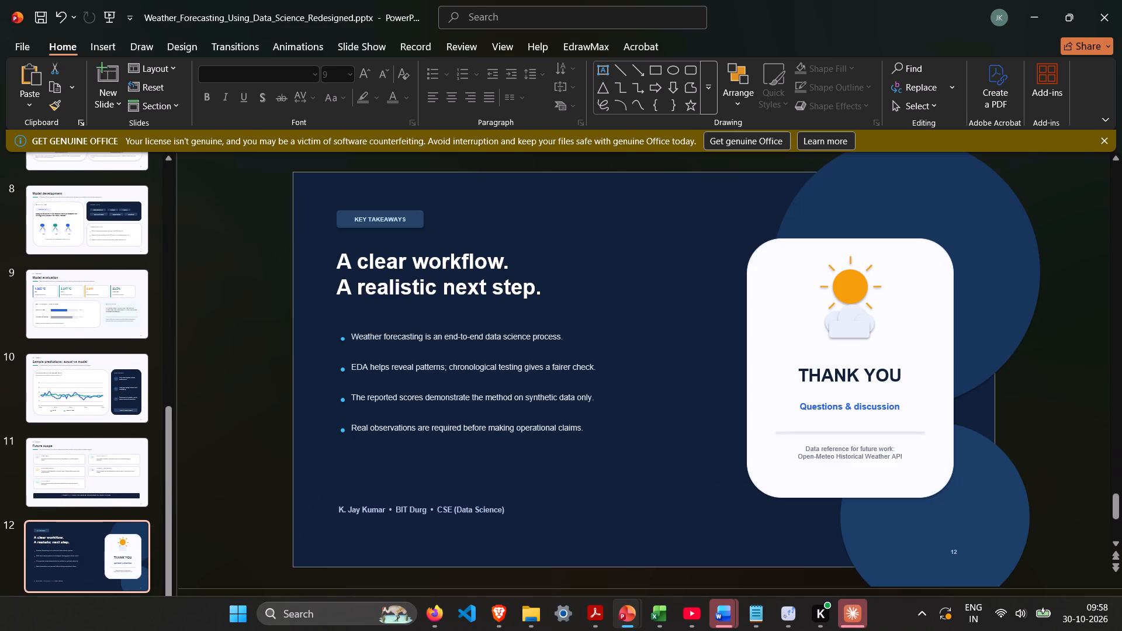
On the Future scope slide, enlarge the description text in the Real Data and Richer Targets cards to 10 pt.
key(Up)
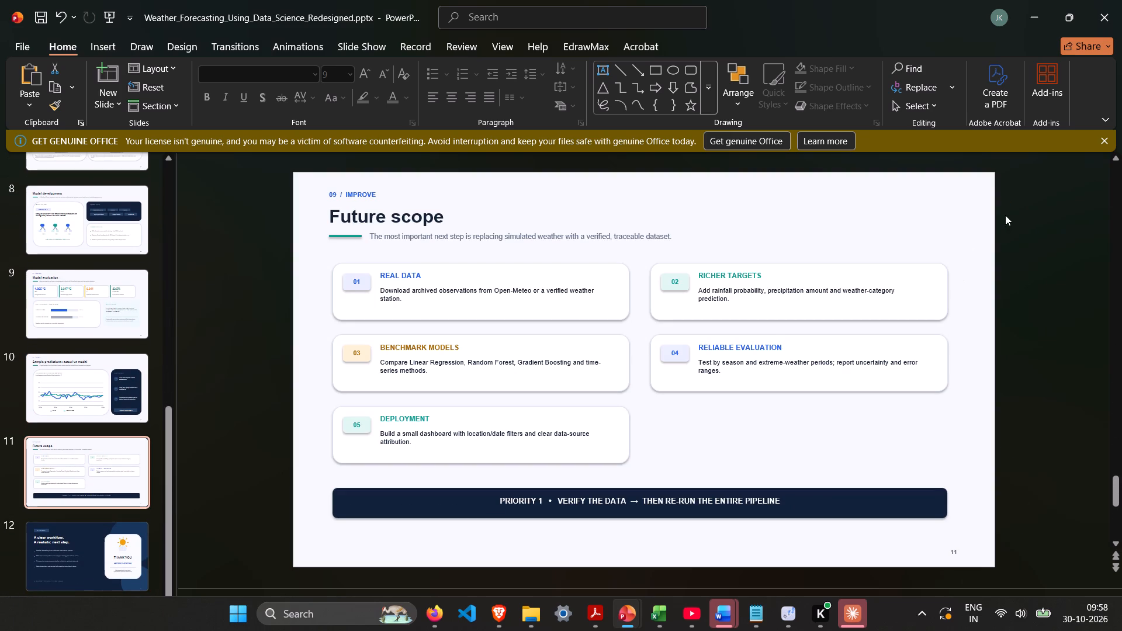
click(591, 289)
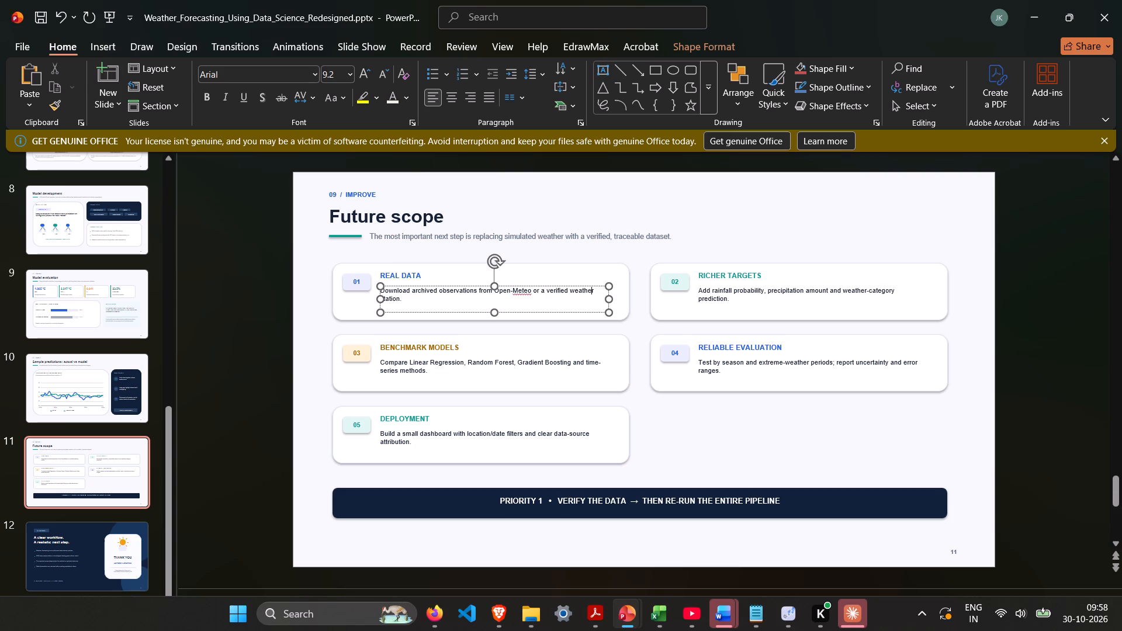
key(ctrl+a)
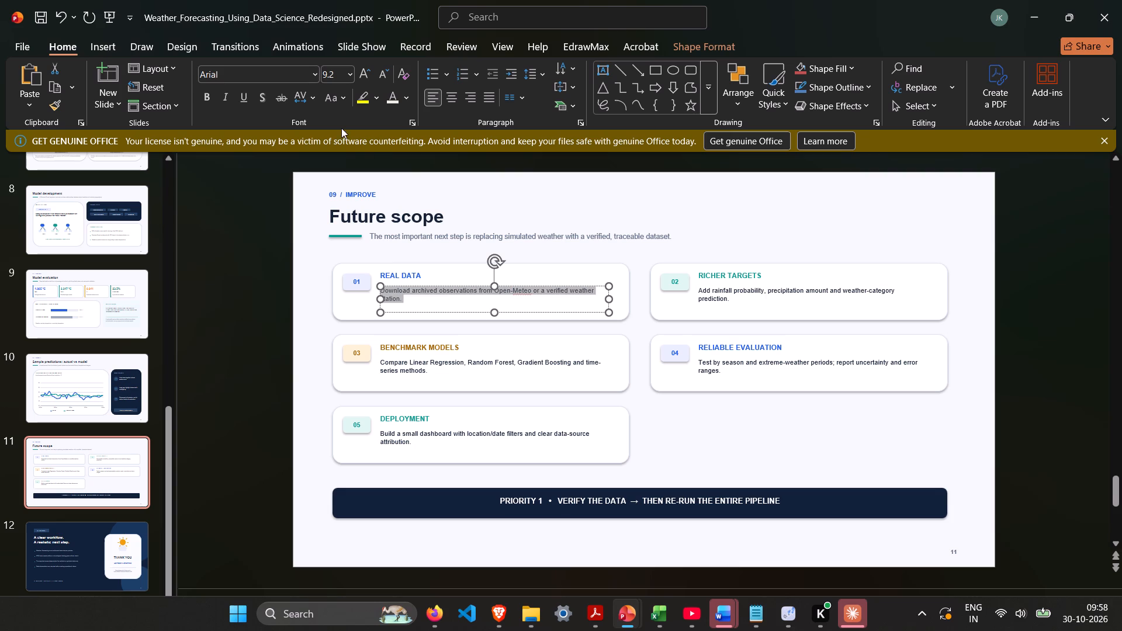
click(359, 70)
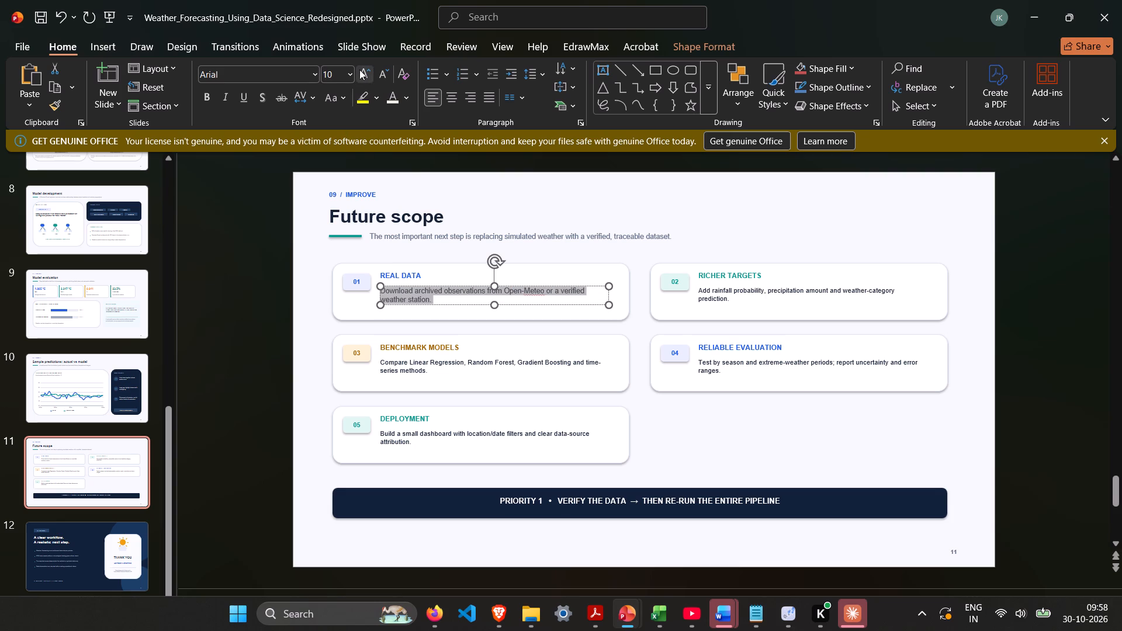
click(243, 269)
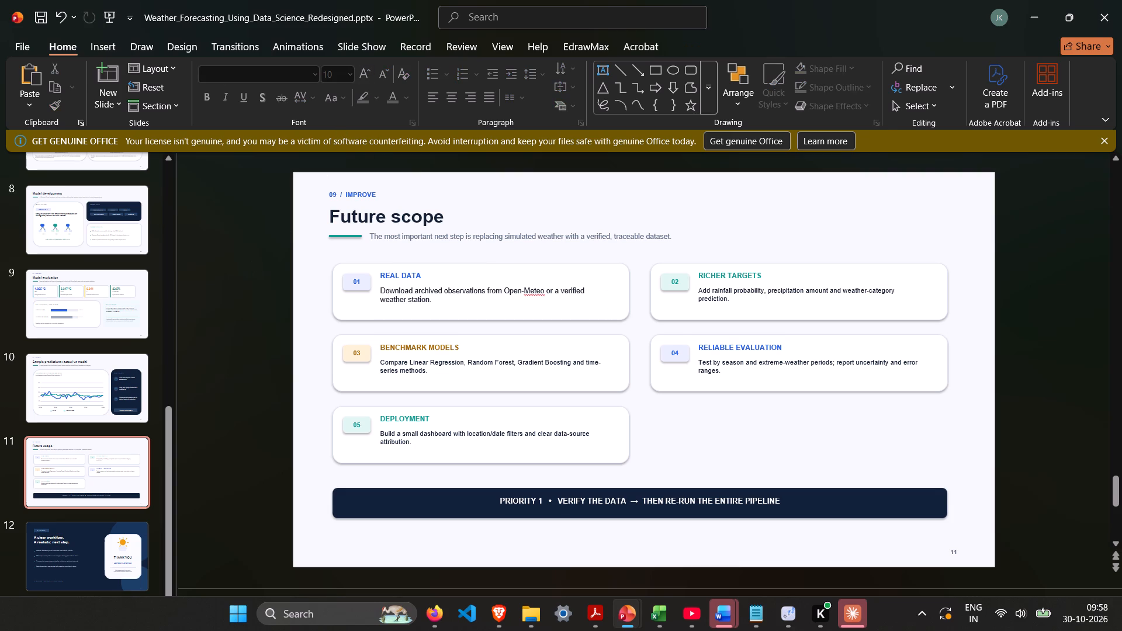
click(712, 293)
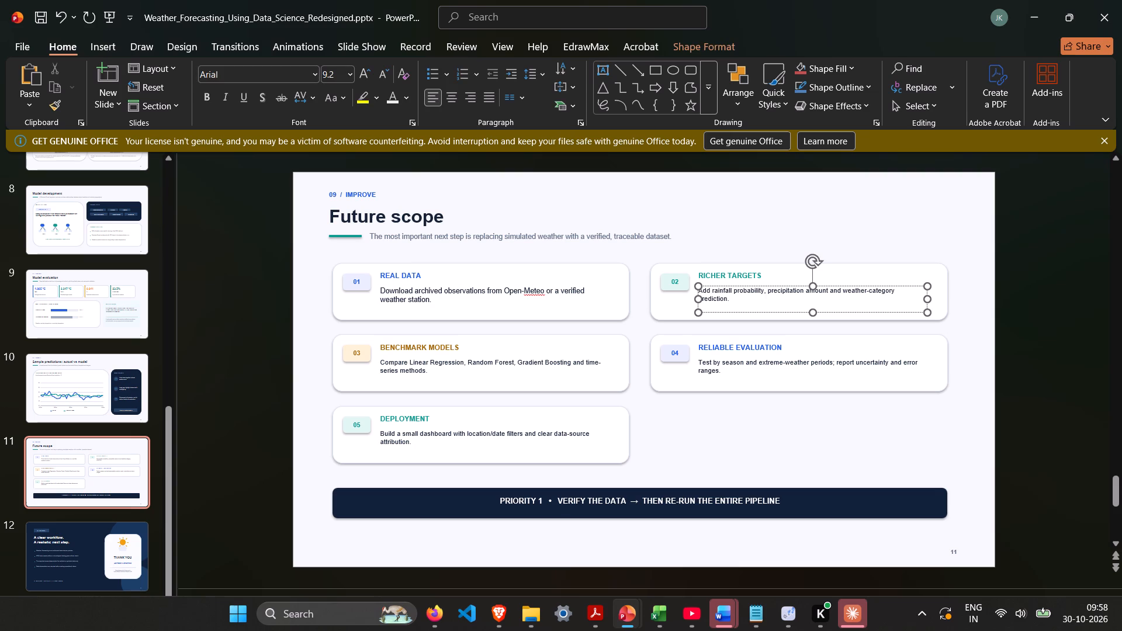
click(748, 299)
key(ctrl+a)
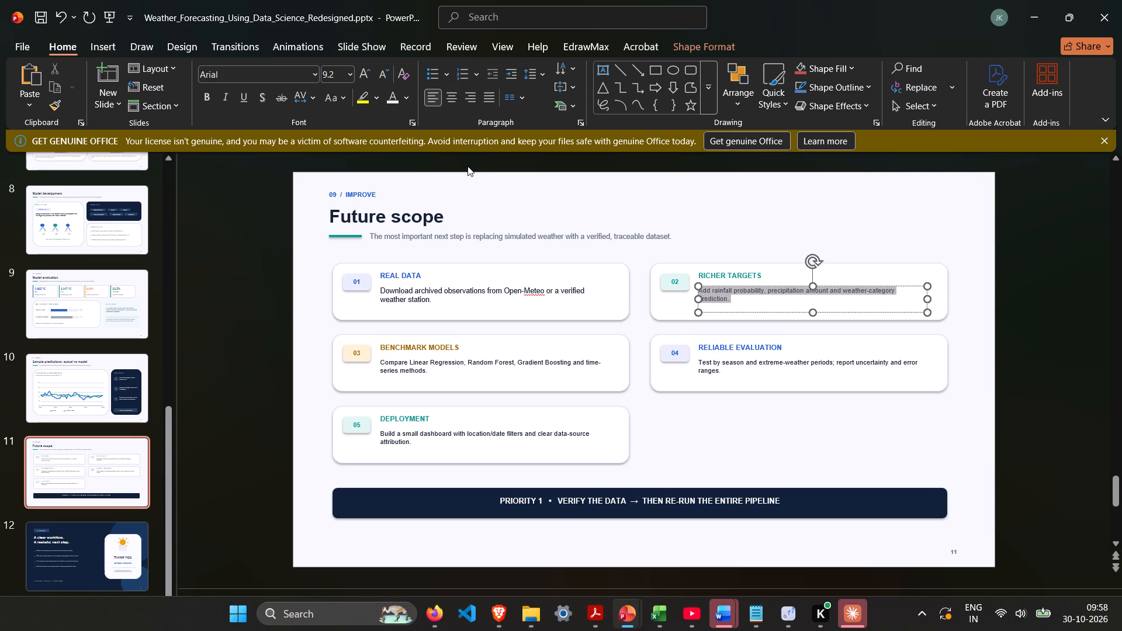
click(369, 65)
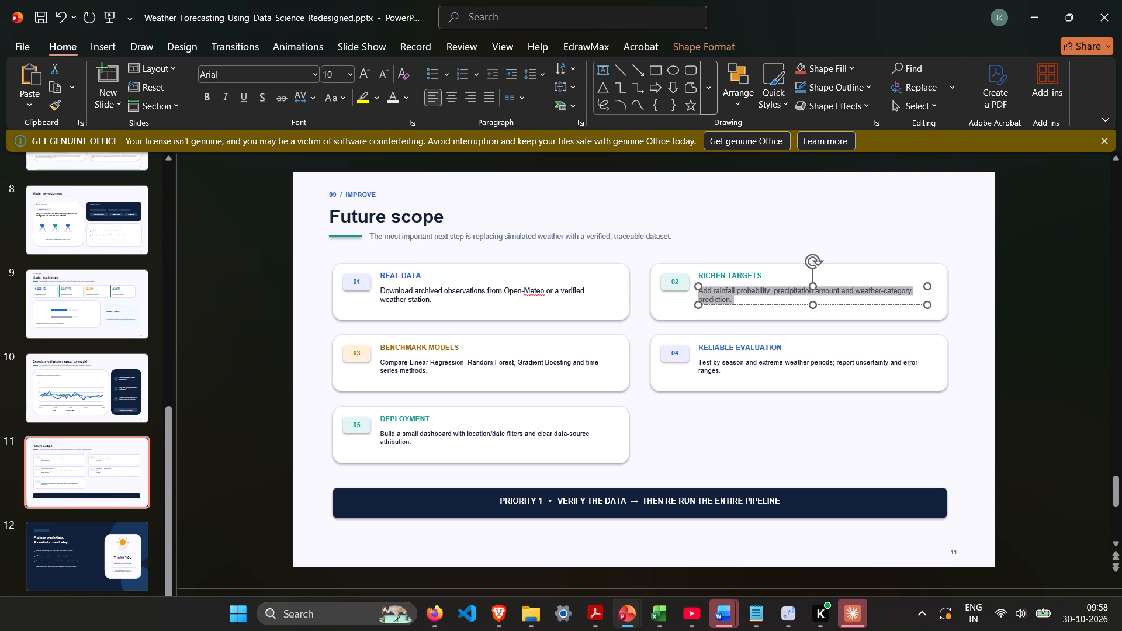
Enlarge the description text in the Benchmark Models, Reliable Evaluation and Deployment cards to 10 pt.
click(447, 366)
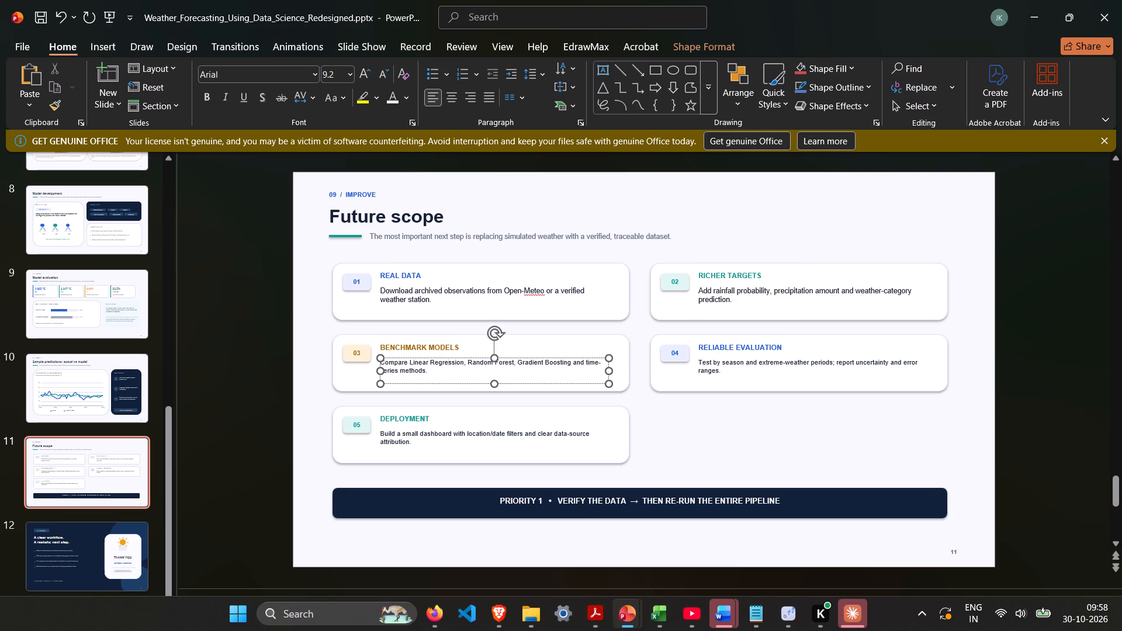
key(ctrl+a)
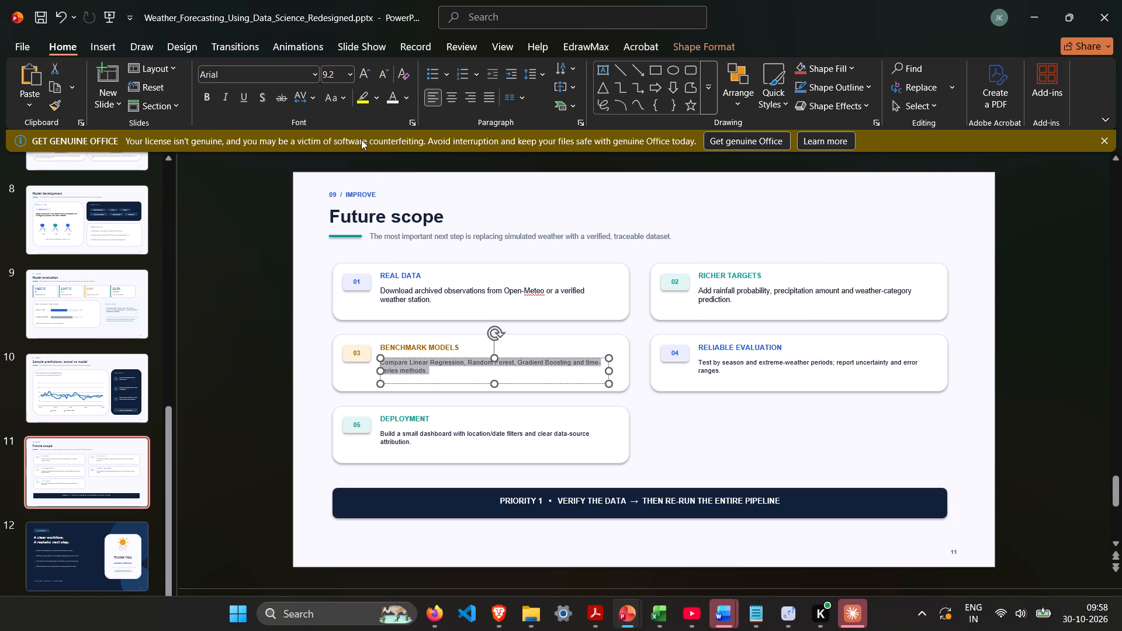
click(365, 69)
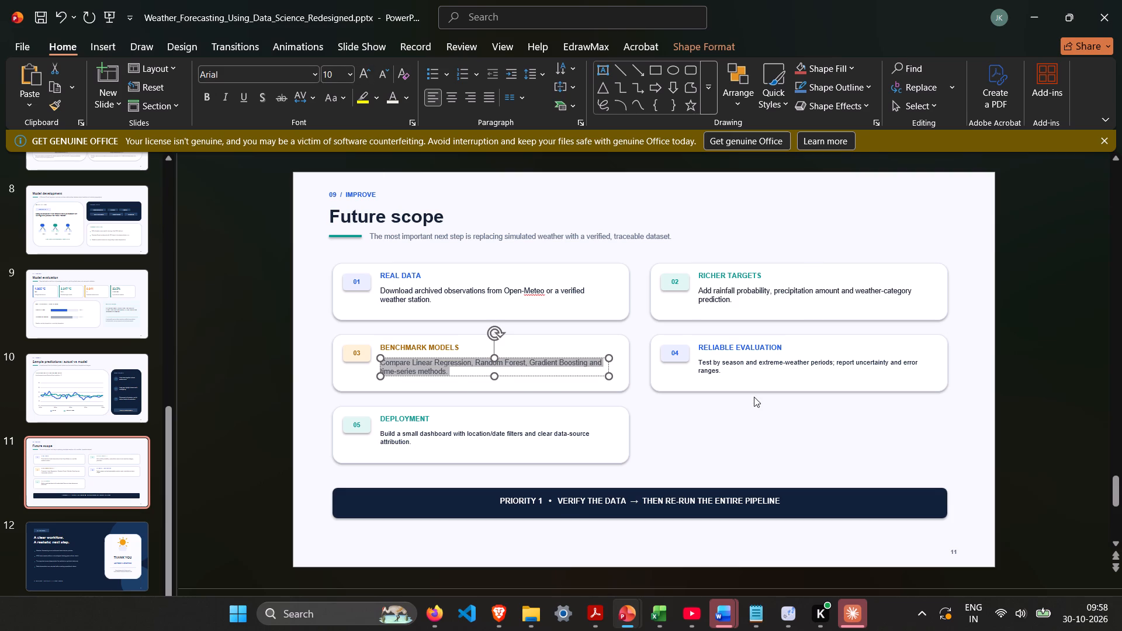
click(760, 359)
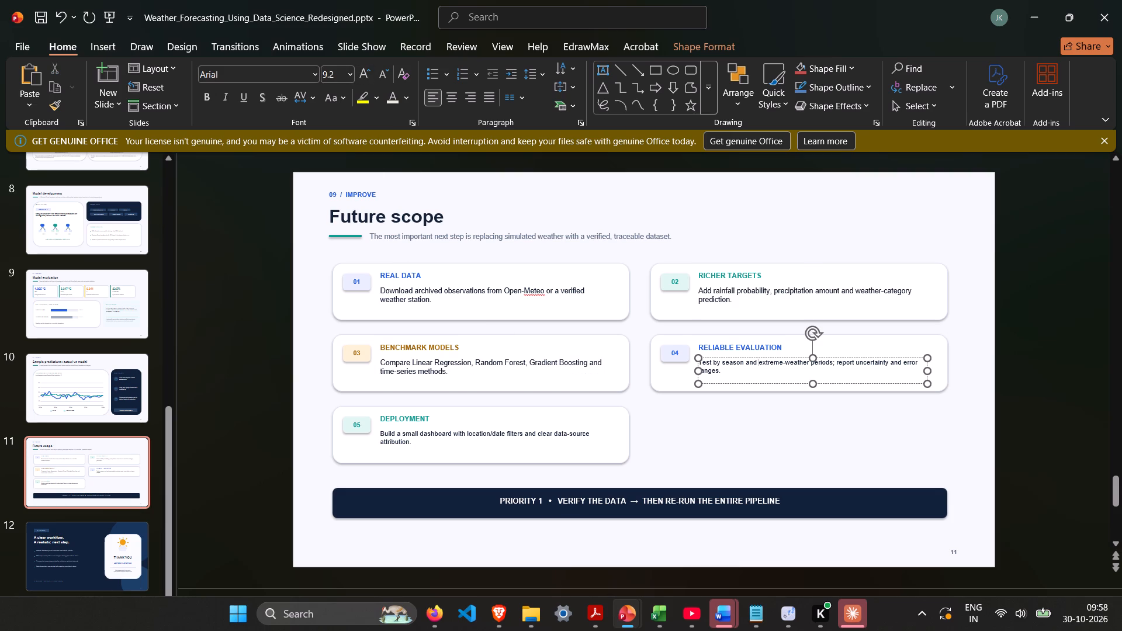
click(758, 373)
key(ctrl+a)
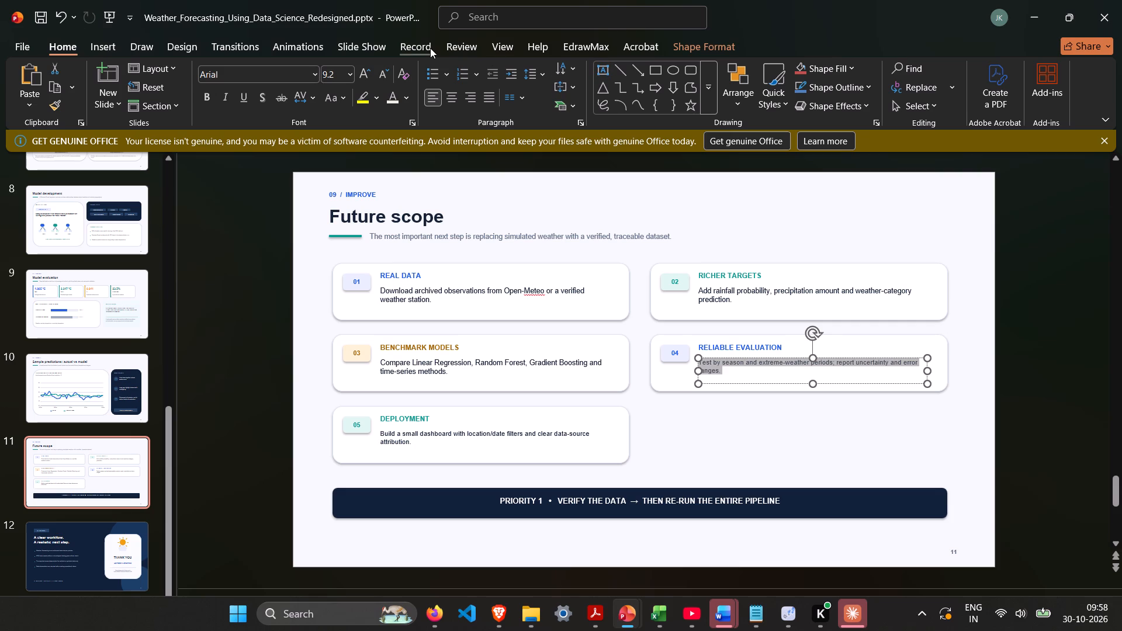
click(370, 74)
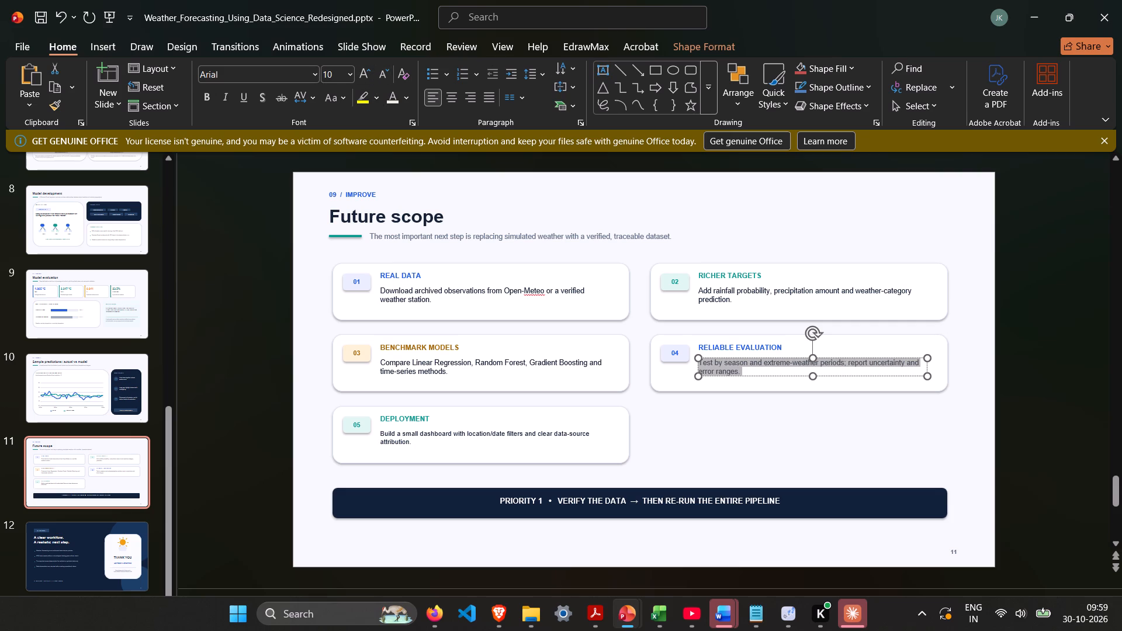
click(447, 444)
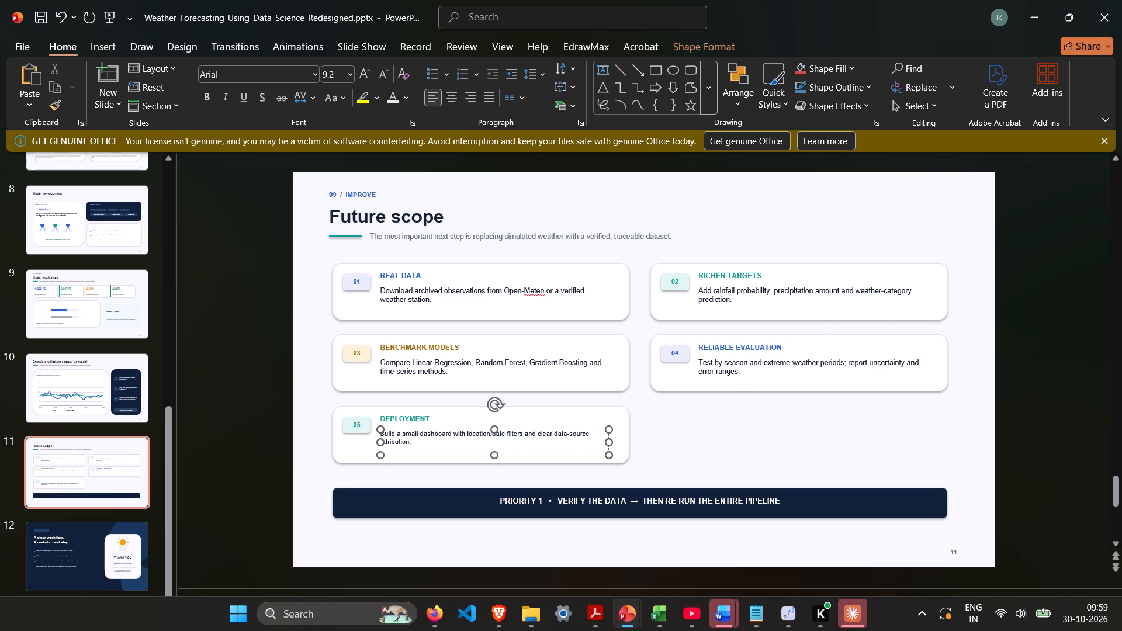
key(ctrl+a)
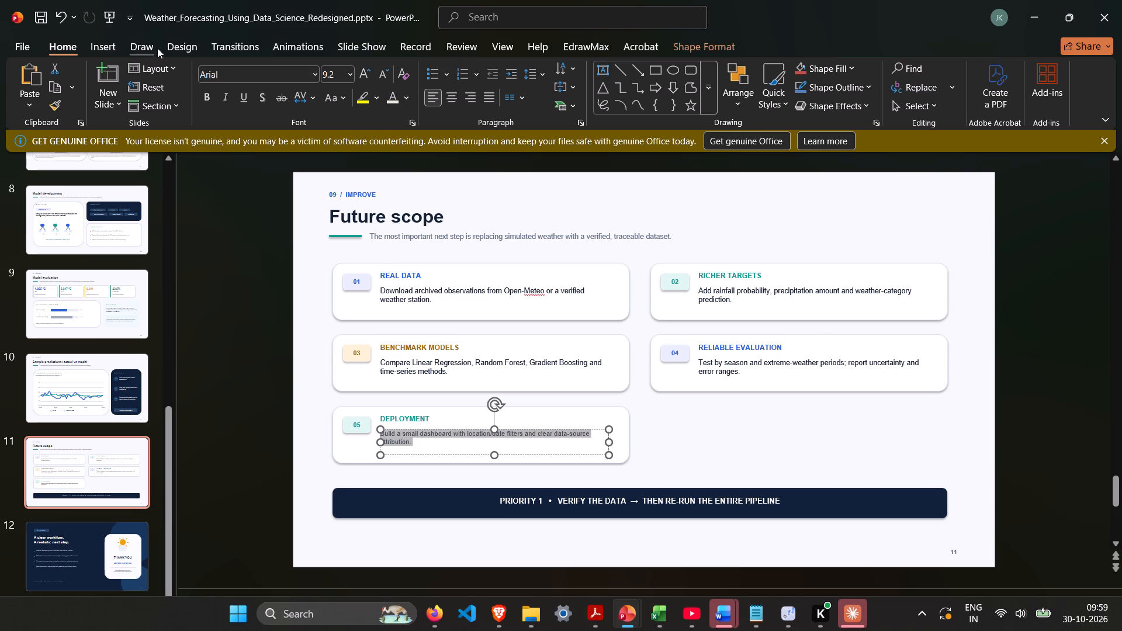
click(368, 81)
Delete the entire Future scope slide, slide 11, from the deck.
click(261, 287)
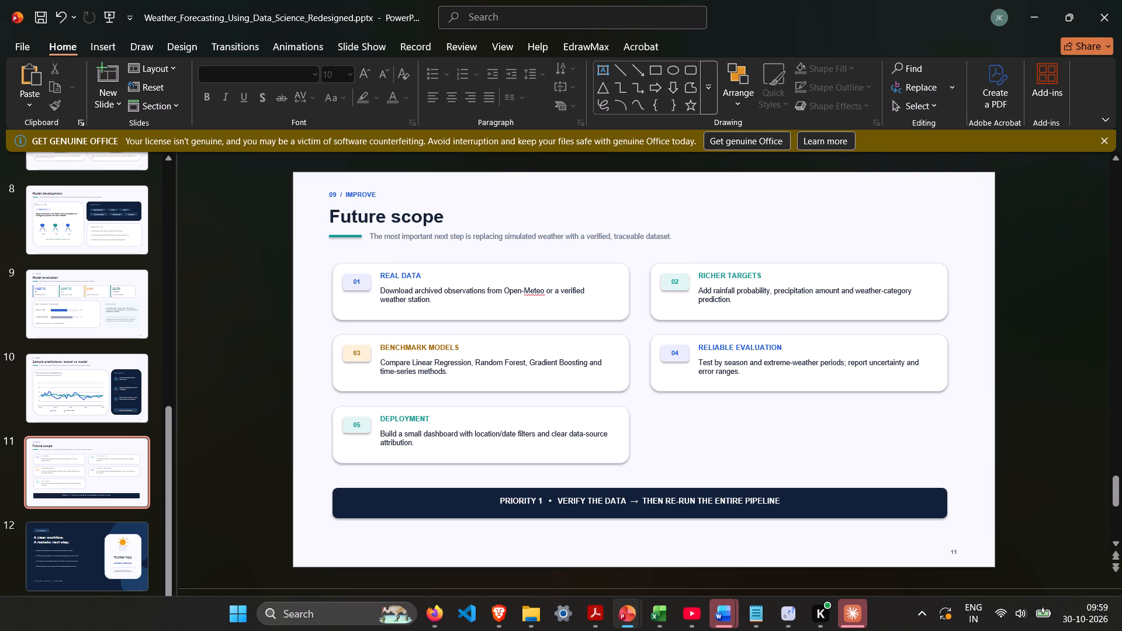
key(Delete)
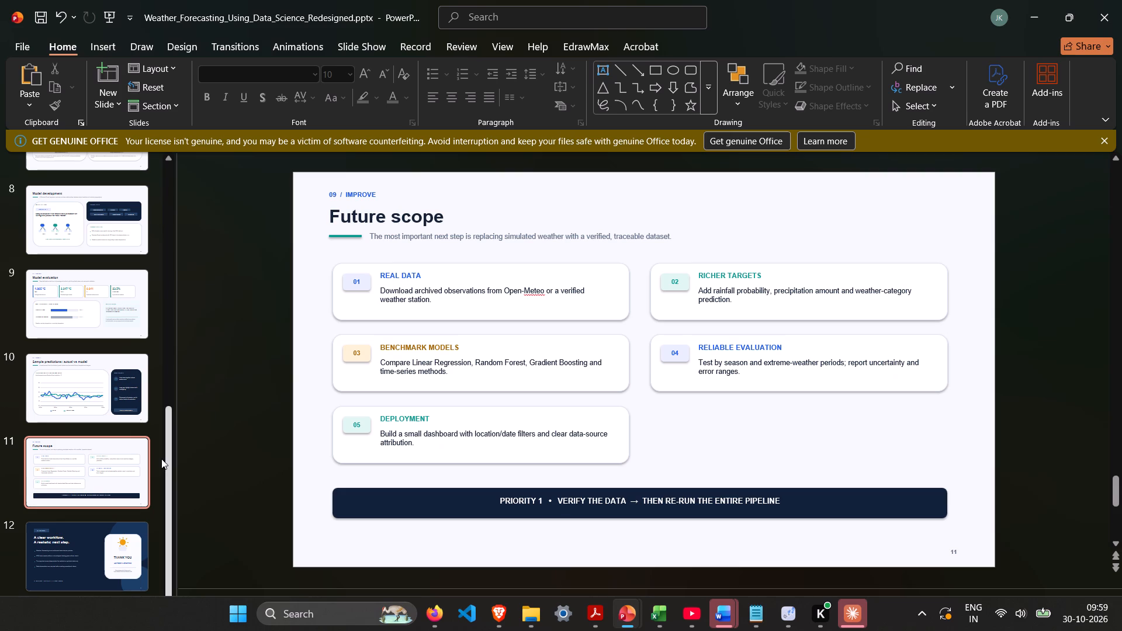
click(130, 473)
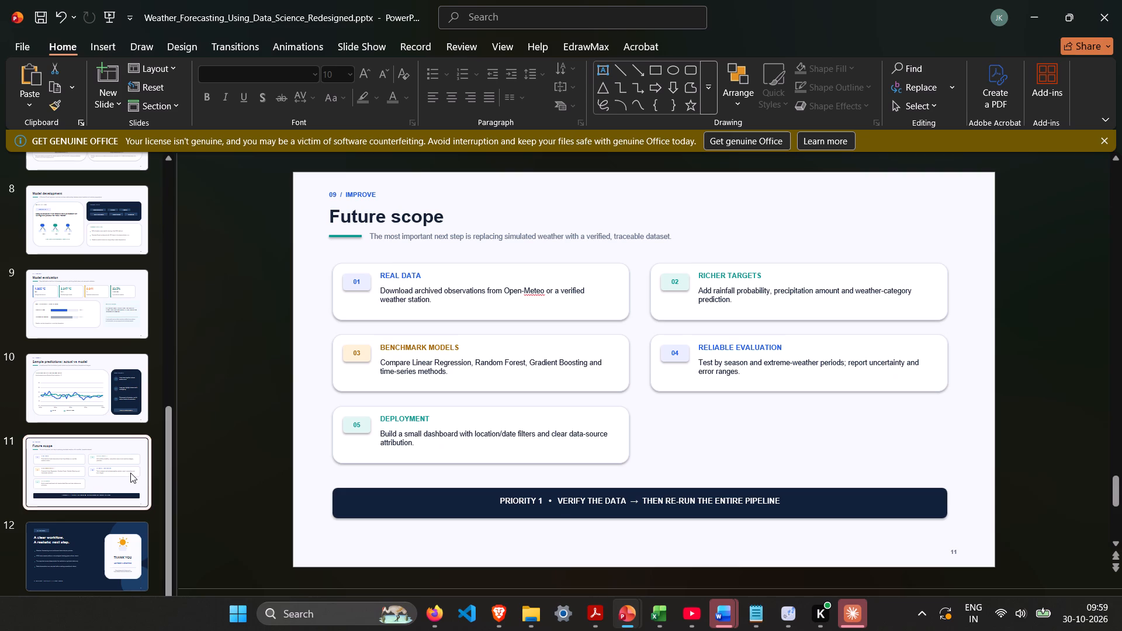
click(130, 473)
key(Delete)
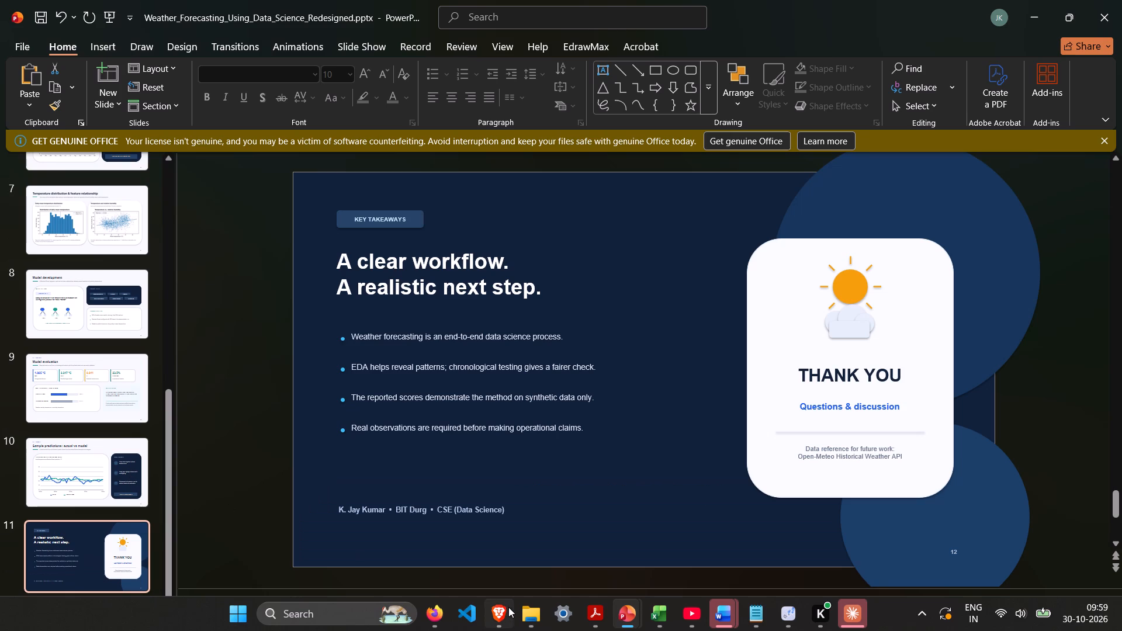
Delete the presenter name, college and branch line below the key takeaways on the closing slide.
click(518, 510)
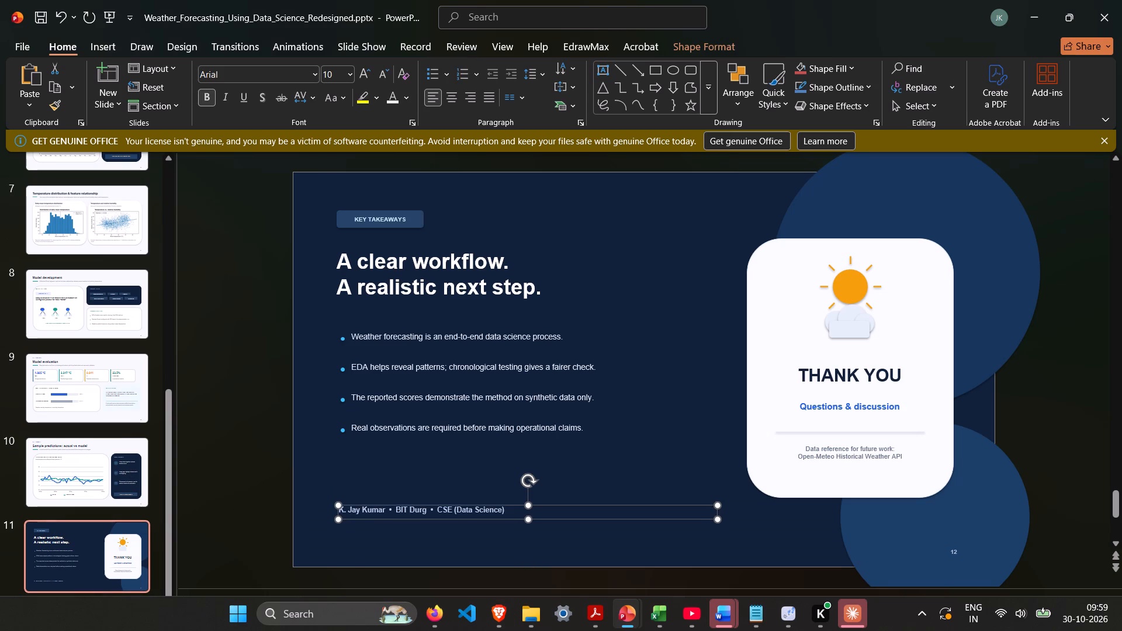
key(Delete)
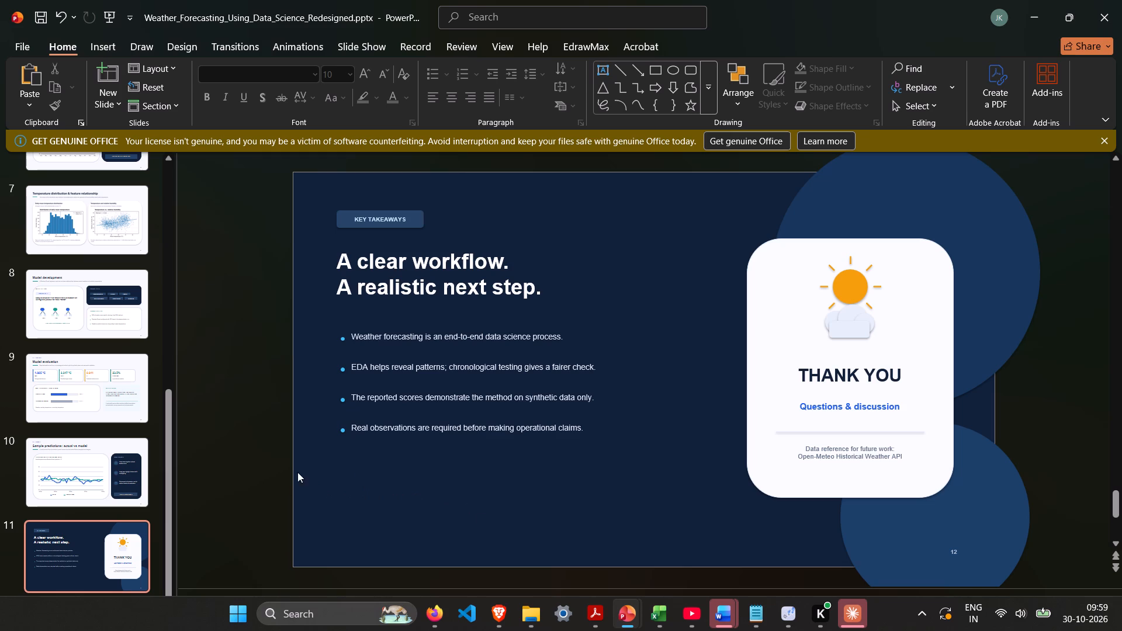
On the Sample predictions slide, enlarge the chart subtitle about actual temperature and Random Forest prediction to 9 pt.
click(122, 473)
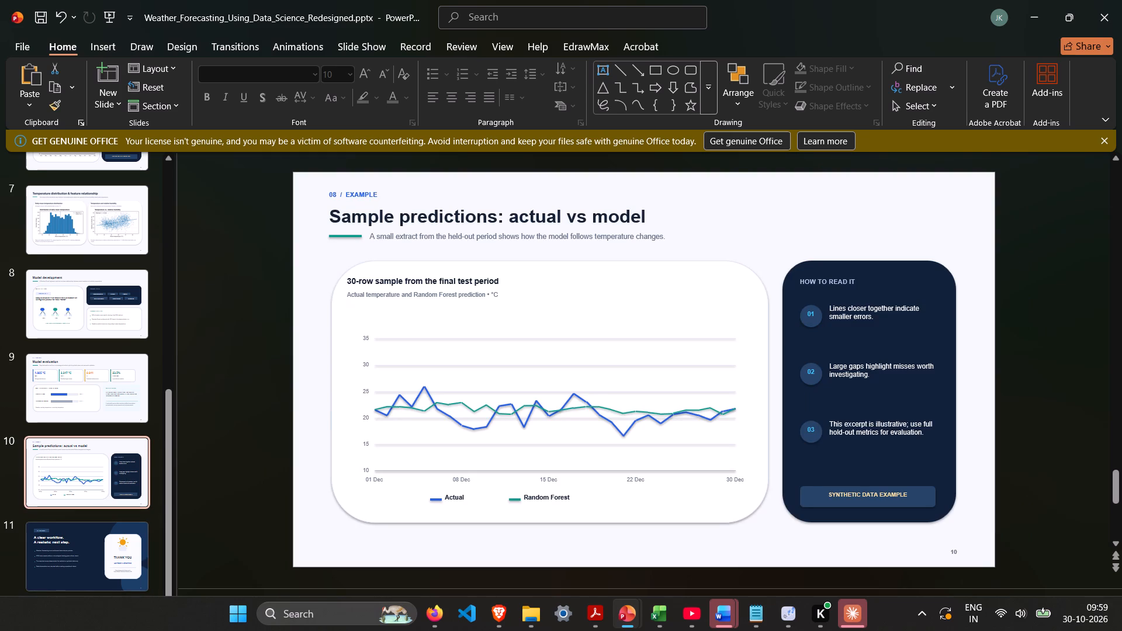
click(521, 296)
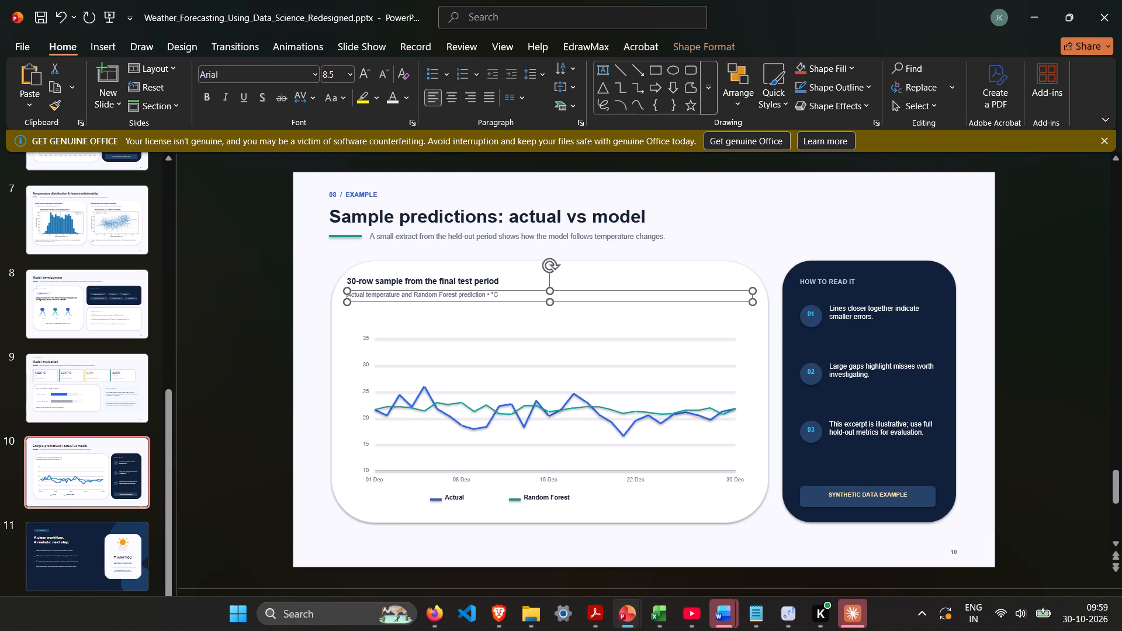
key(ctrl+a)
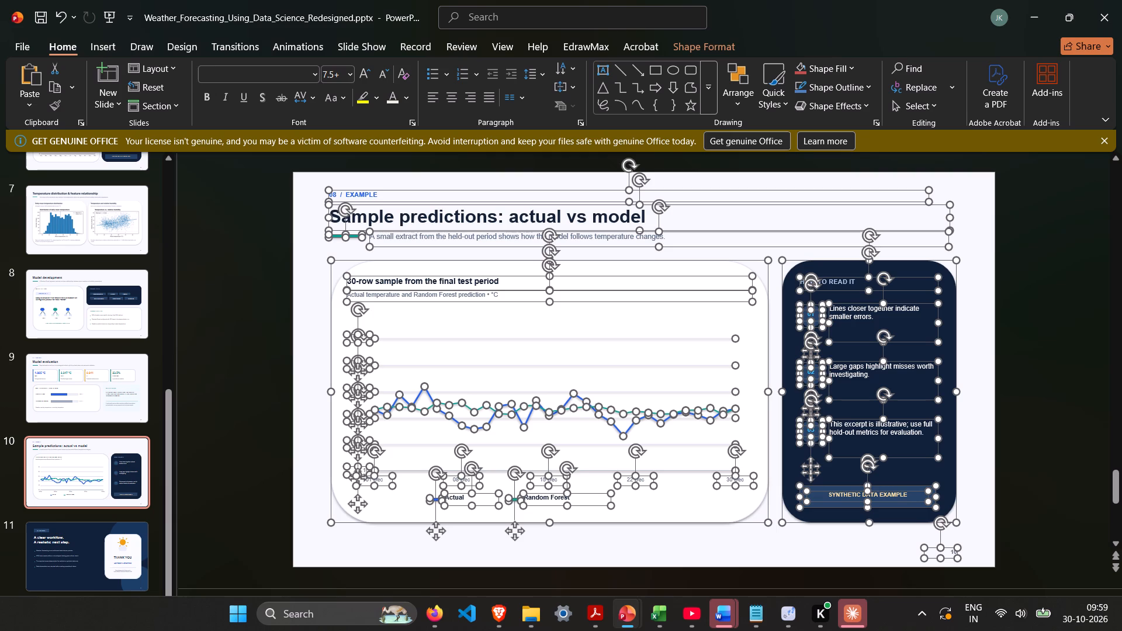
click(511, 296)
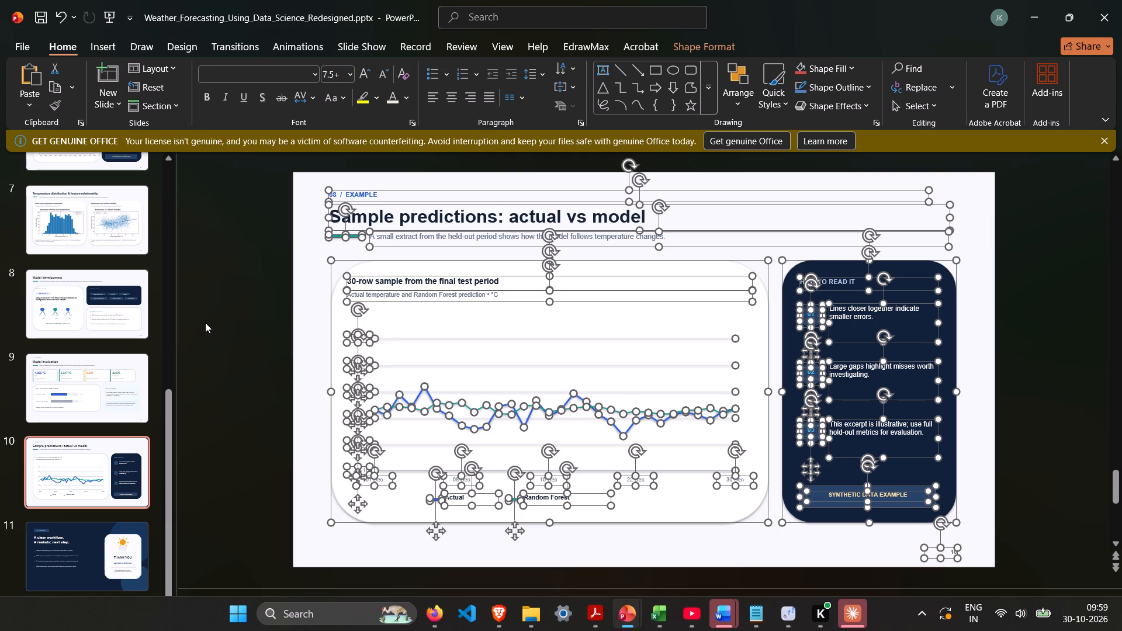
click(209, 325)
click(486, 292)
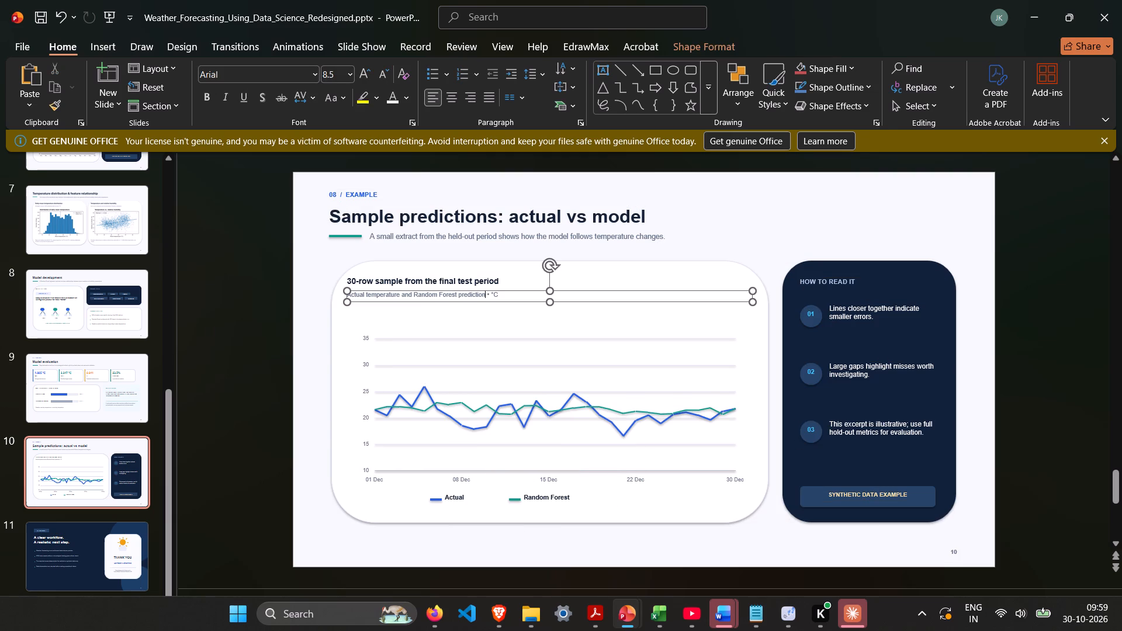
click(504, 293)
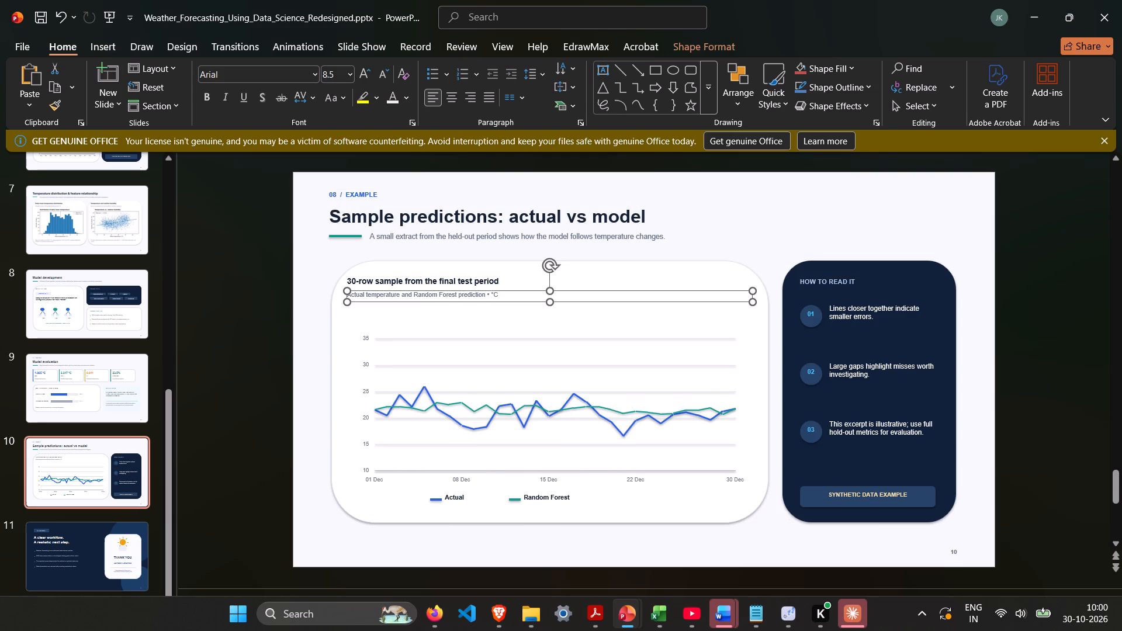
click(506, 294)
key(ctrl+a)
click(268, 310)
click(396, 292)
key(ctrl+a)
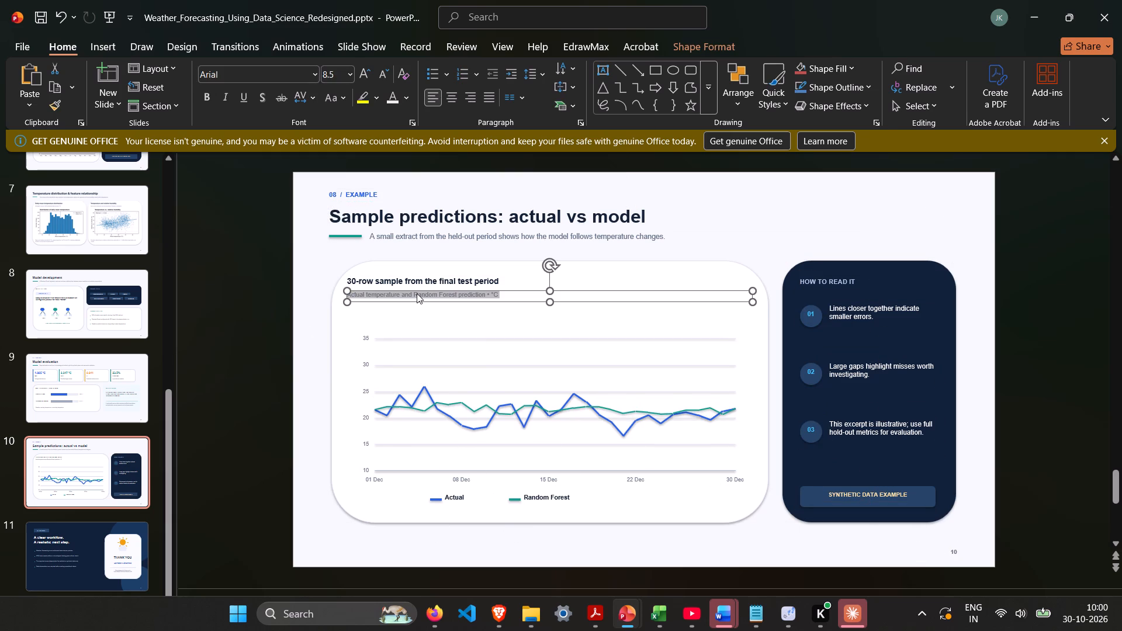
click(368, 69)
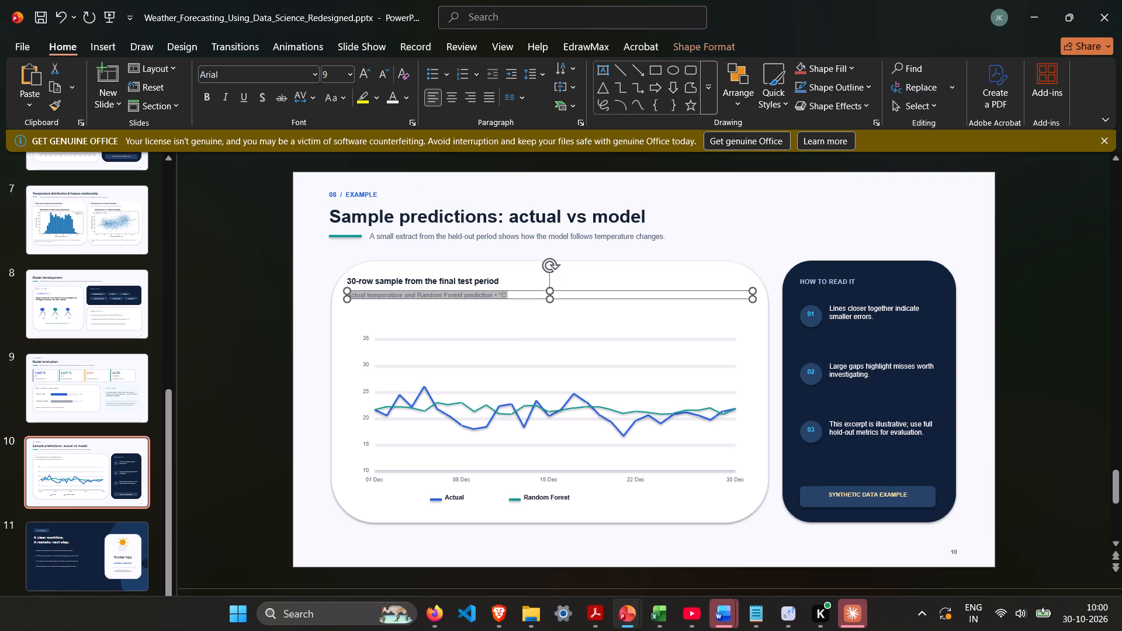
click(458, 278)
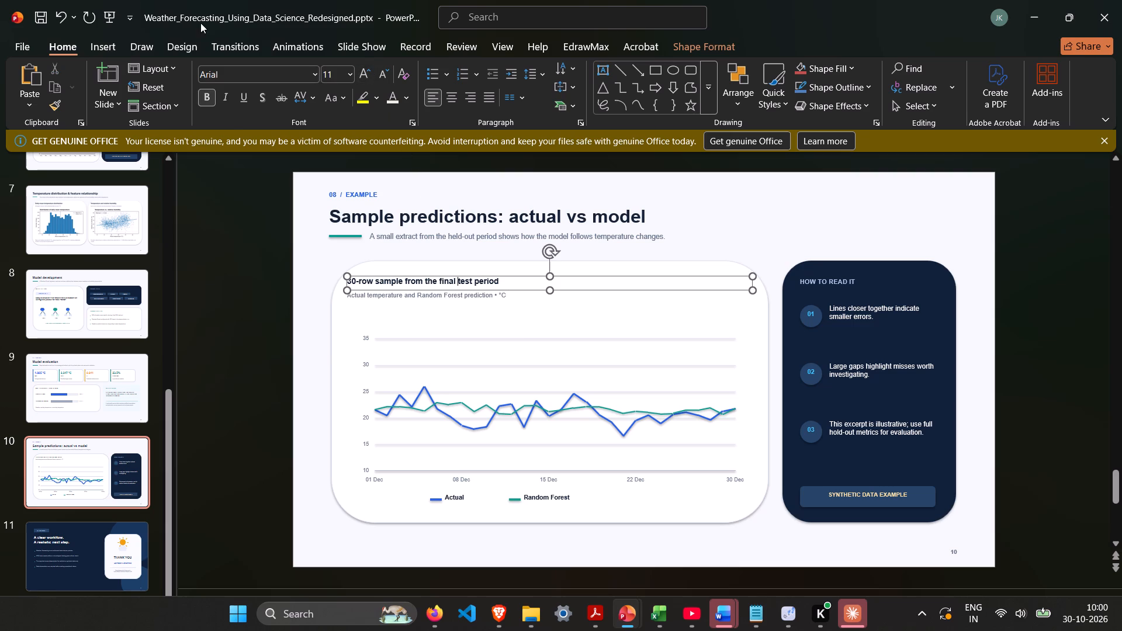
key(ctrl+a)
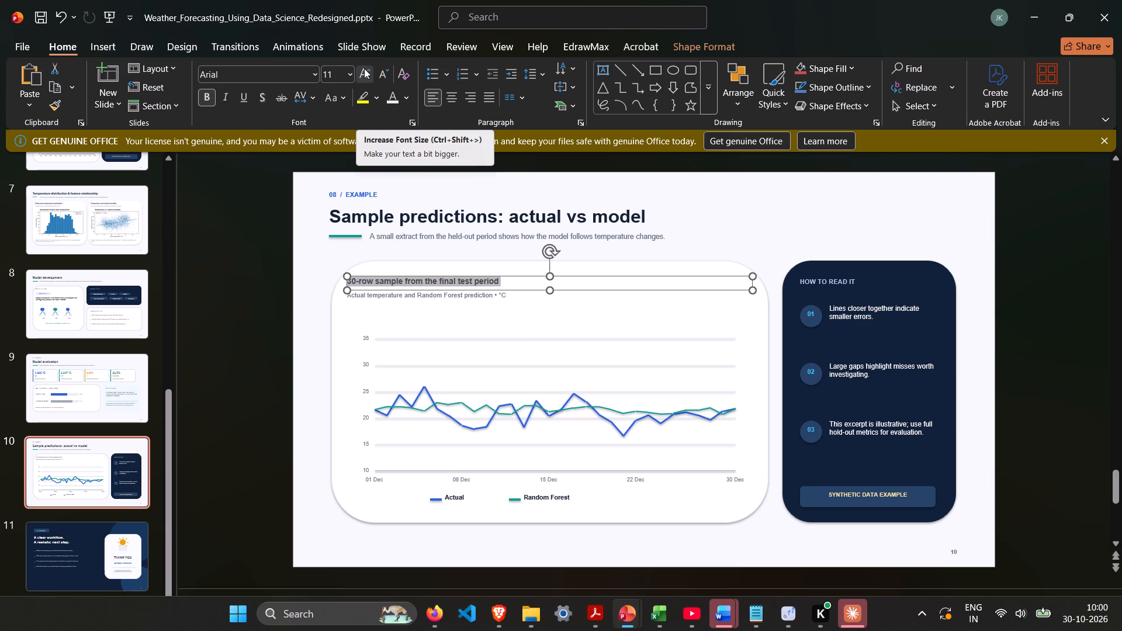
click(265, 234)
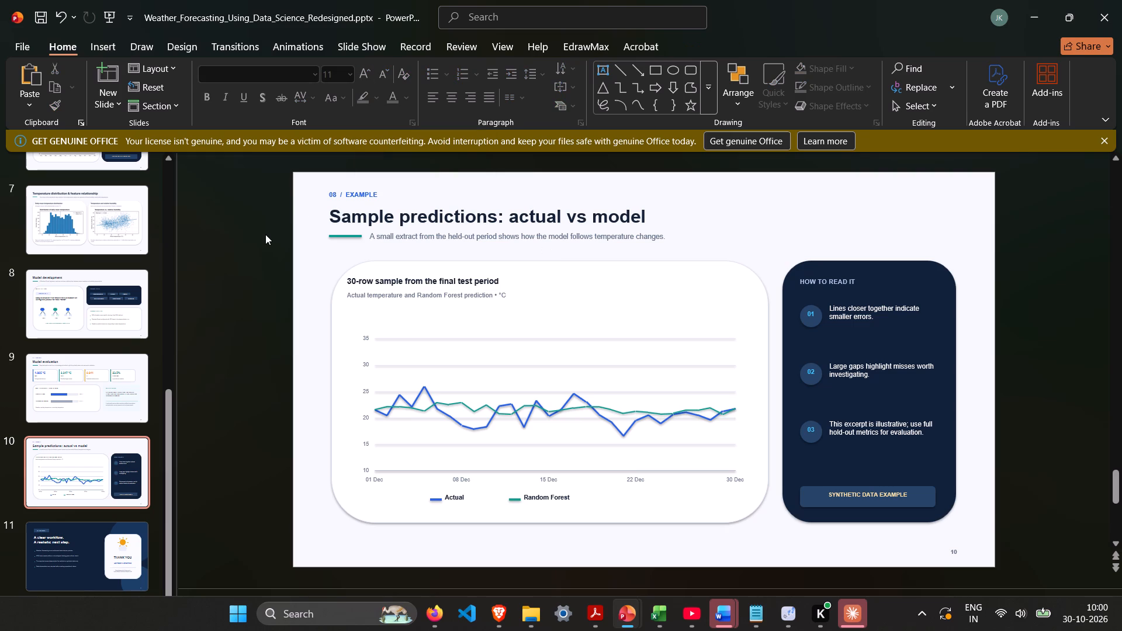
Enlarge the chart subtitle about actual temperature and Random Forest prediction to 10 pt.
click(520, 292)
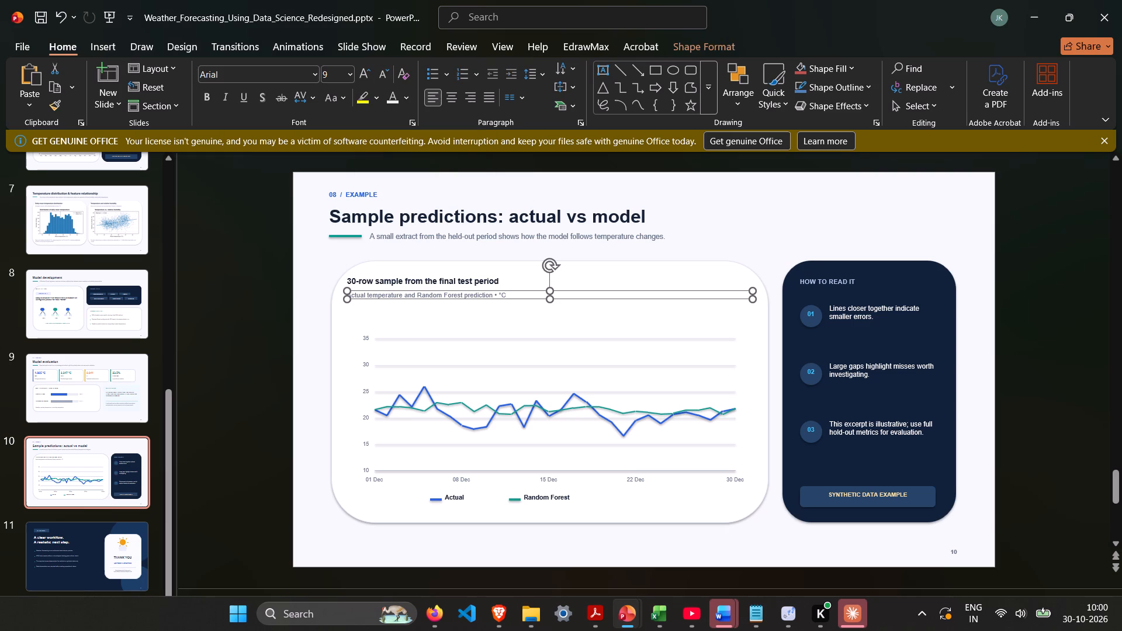
click(514, 294)
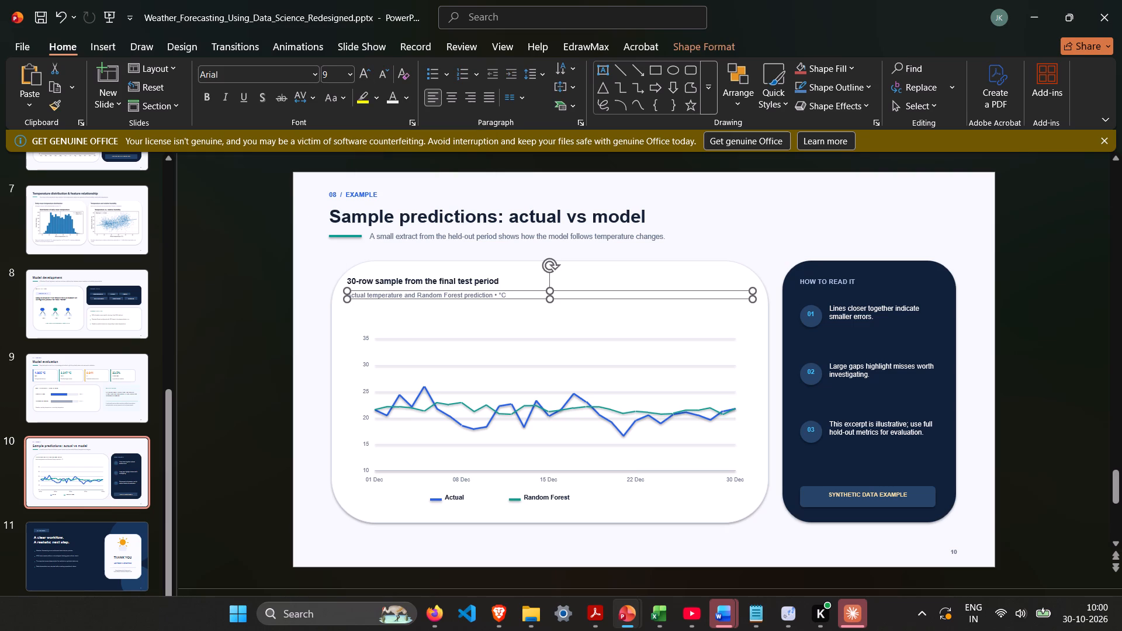
click(503, 293)
key(ctrl+a)
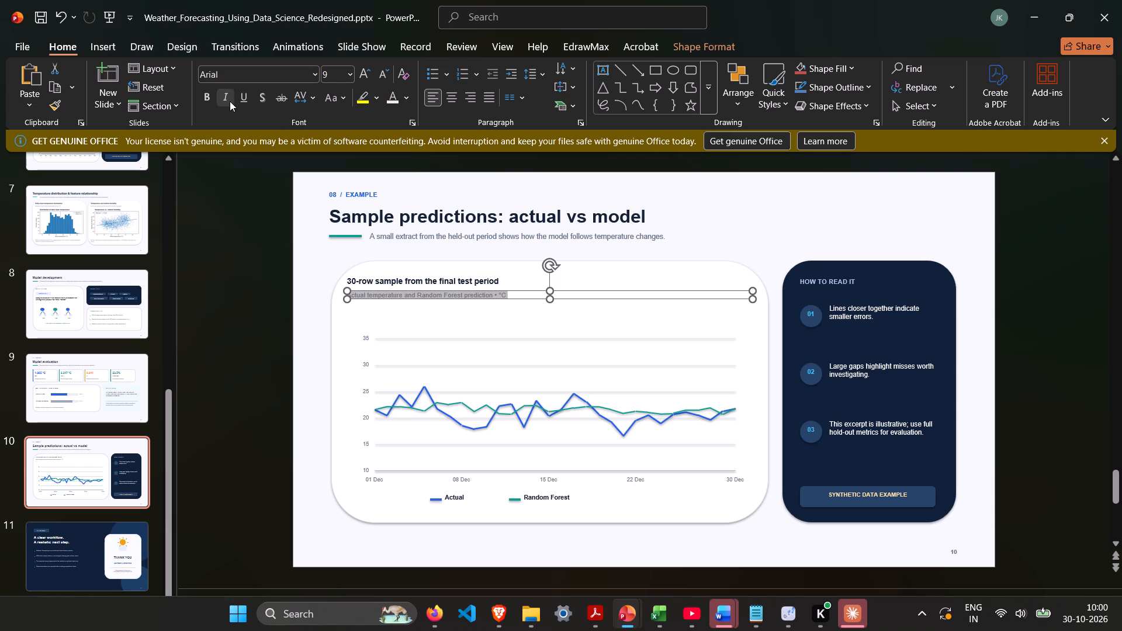
click(372, 74)
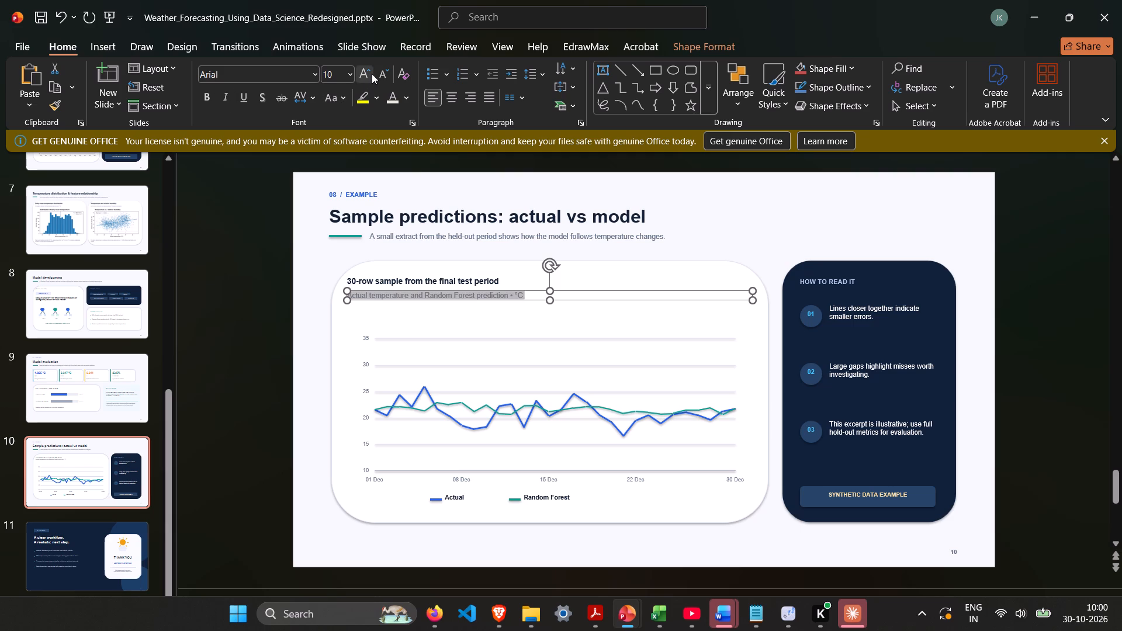
Enlarge the chart heading "30-row sample from the final test period" to 12 pt.
click(491, 284)
click(516, 284)
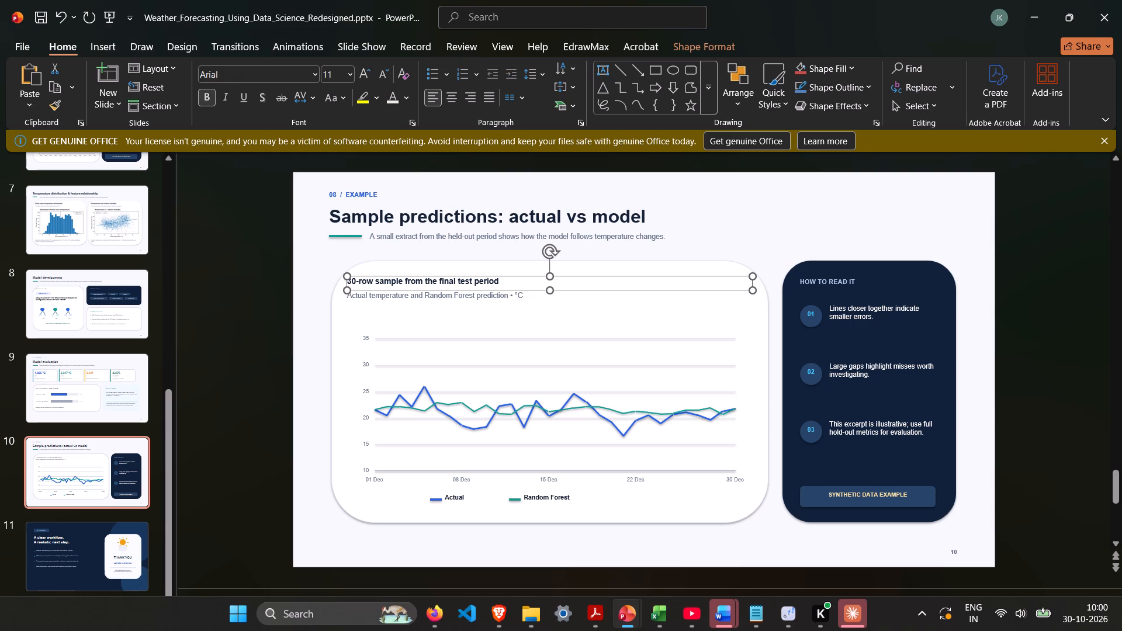
key(ctrl+a)
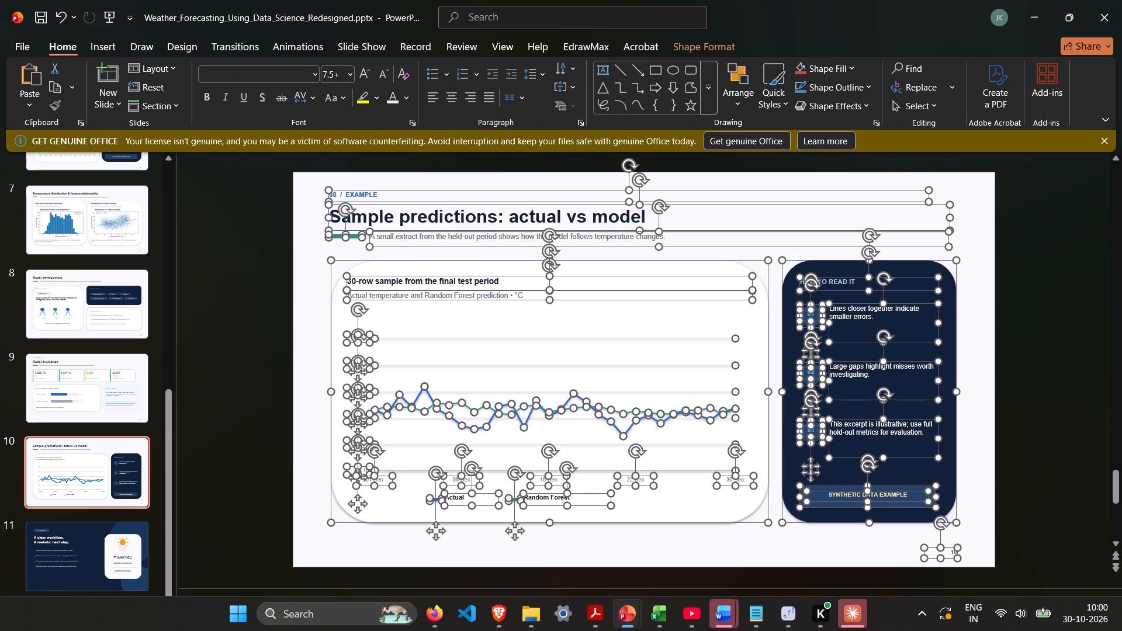
click(322, 296)
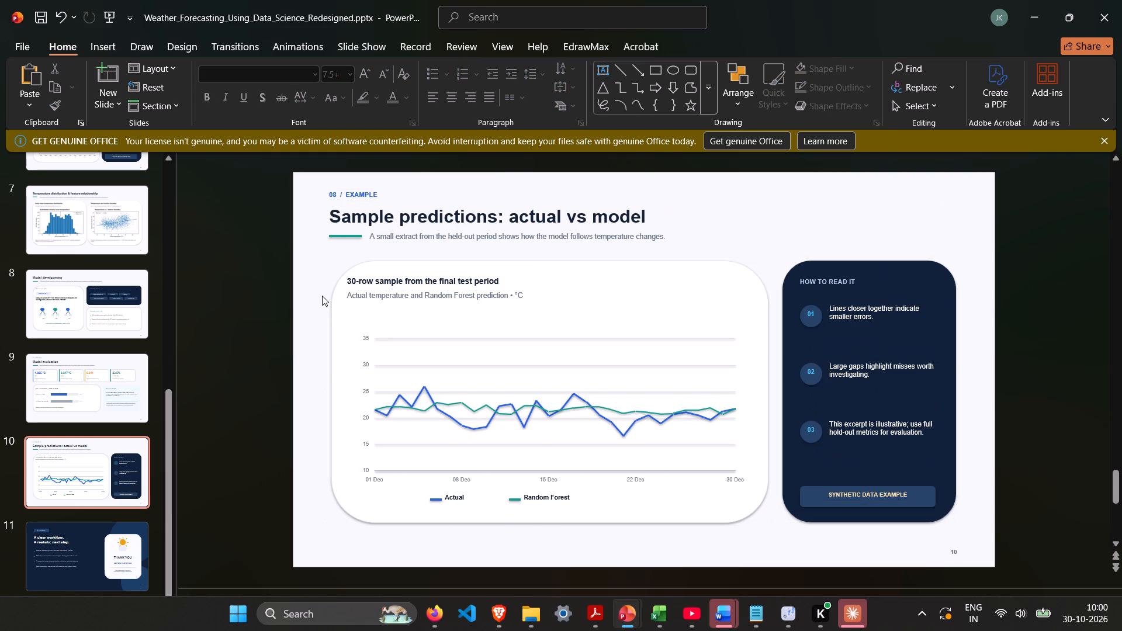
click(425, 286)
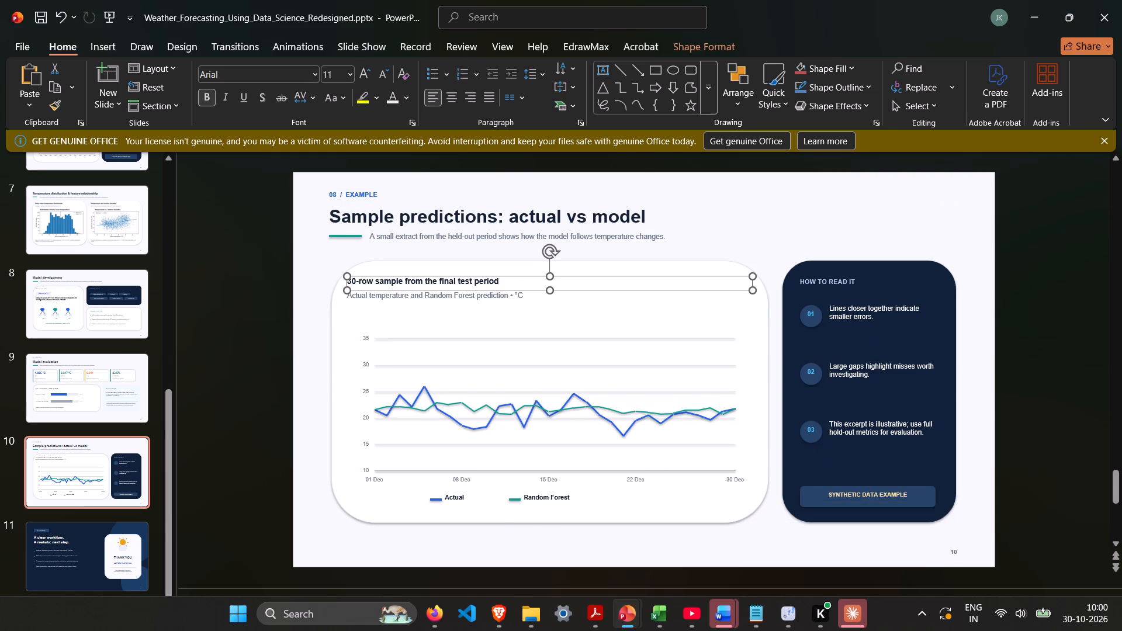
double_click(491, 280)
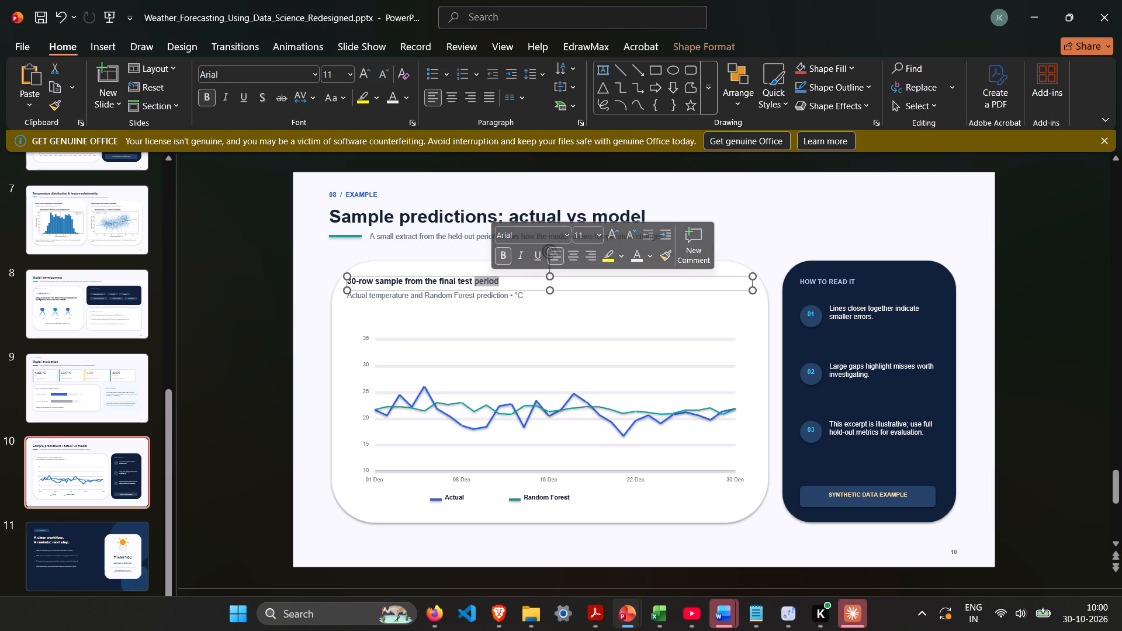
click(506, 283)
click(486, 279)
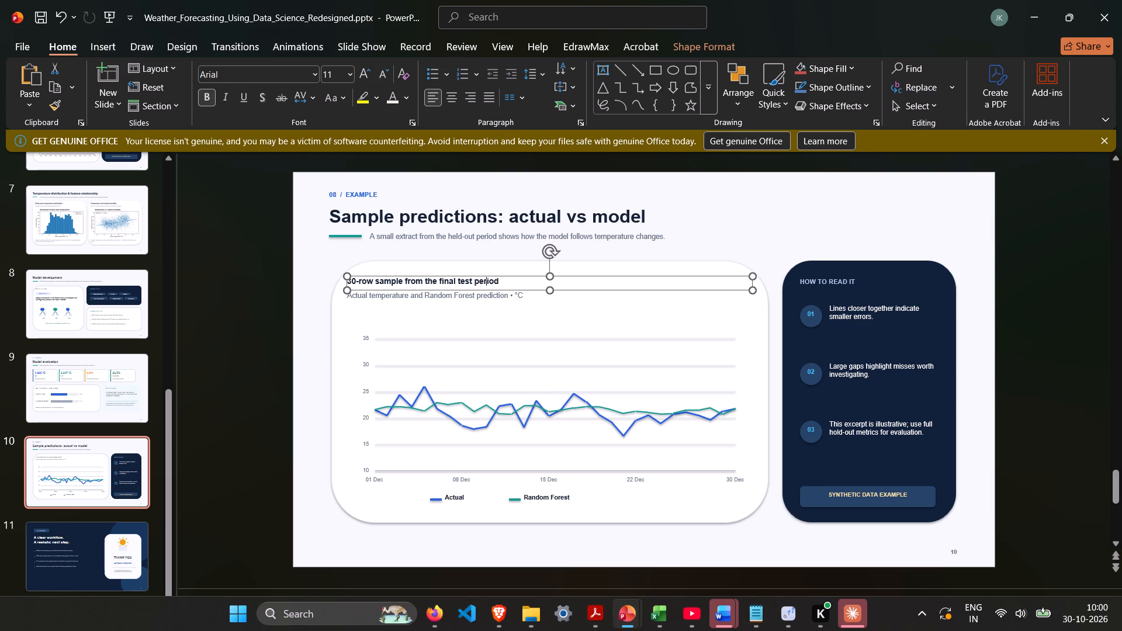
key(ctrl+a)
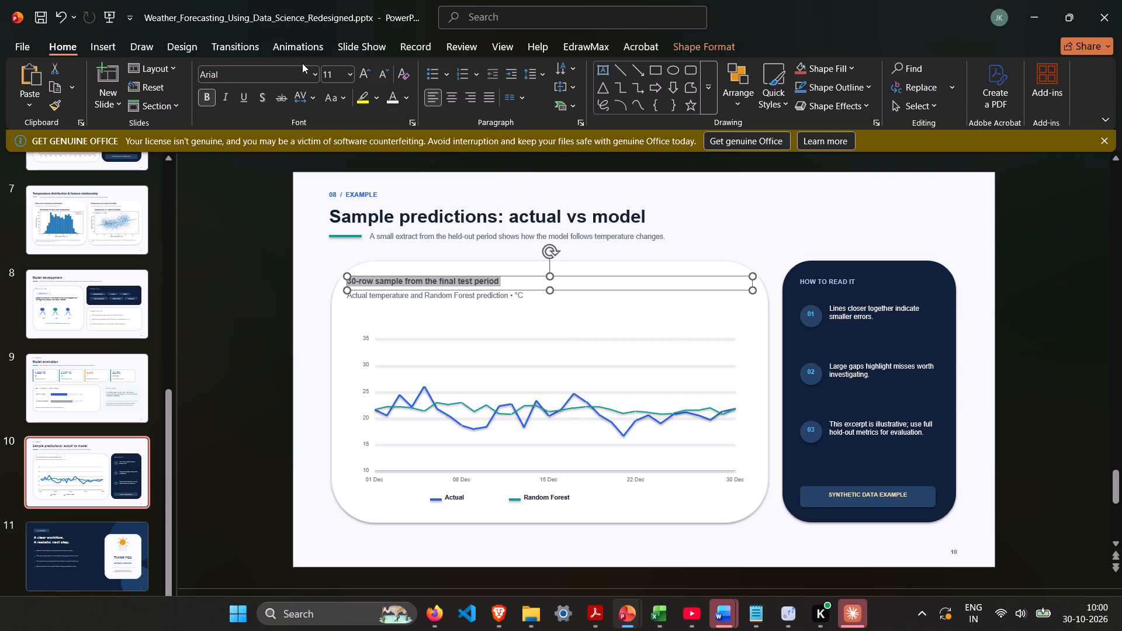
click(363, 70)
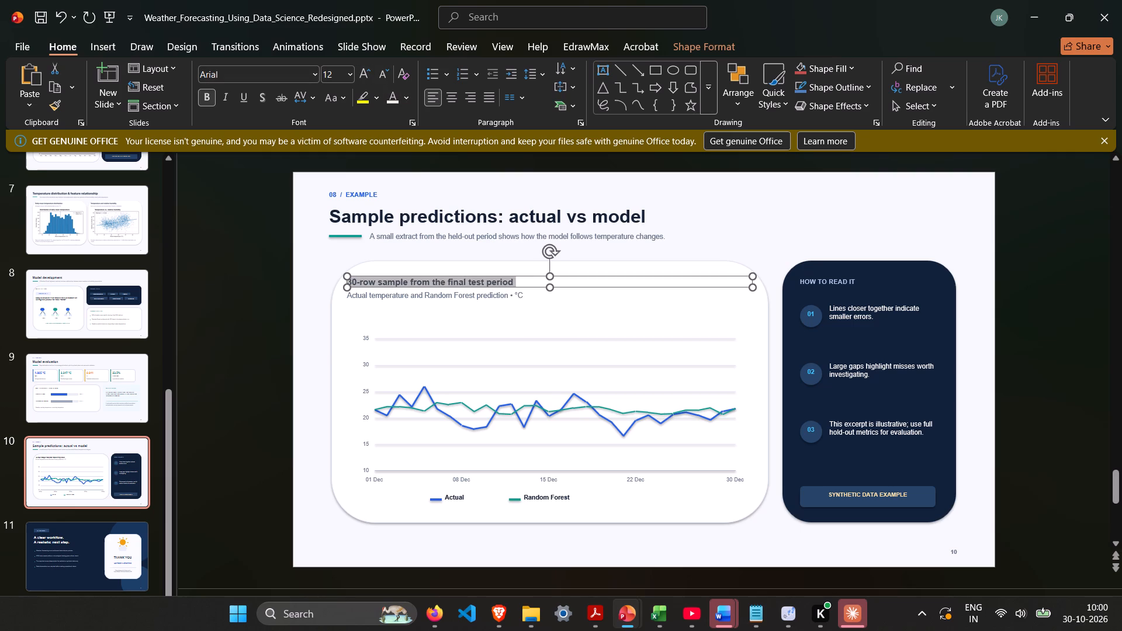
click(330, 248)
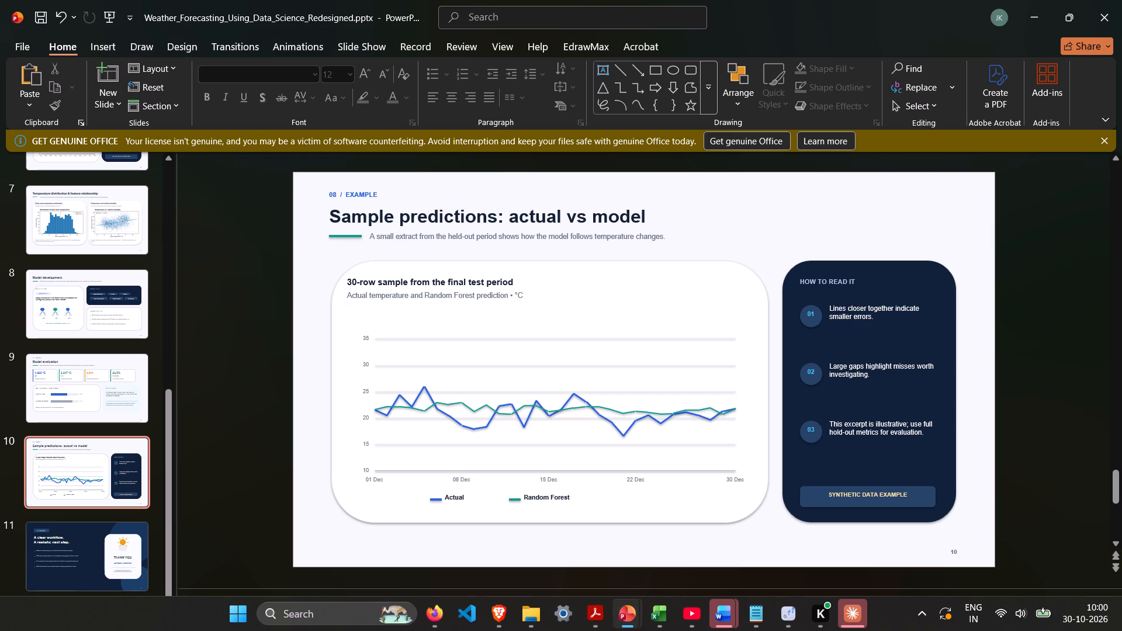
Delete the section labels "08 / EXAMPLE" and "07 / EVALUATE" above the titles of the Sample predictions and Model evaluation slides.
click(367, 192)
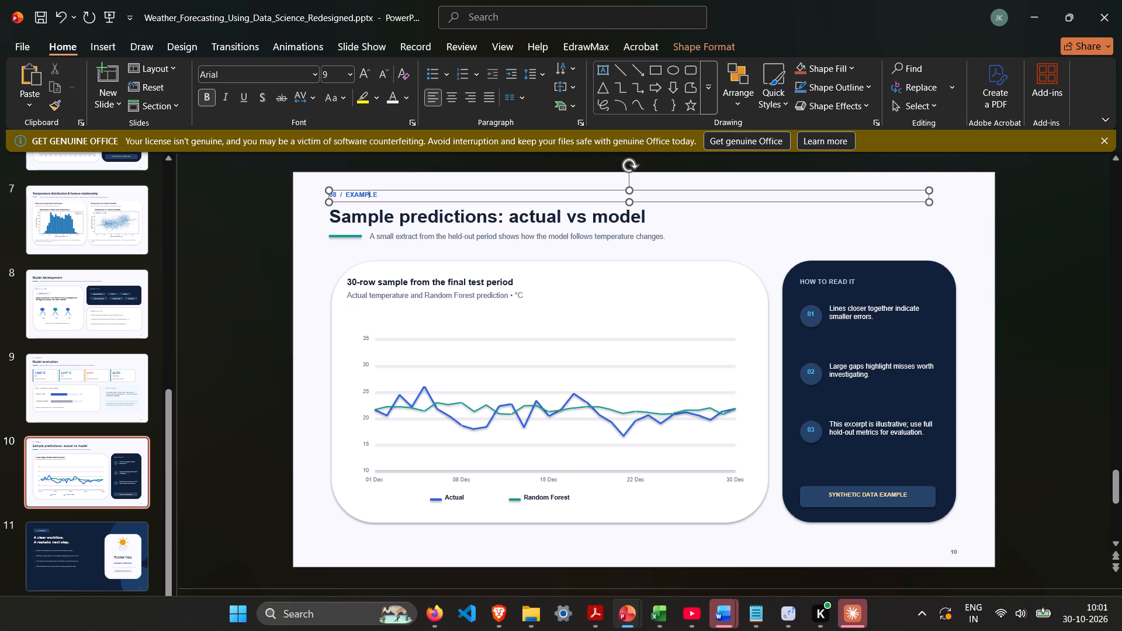
click(382, 196)
key(Delete)
key(Up)
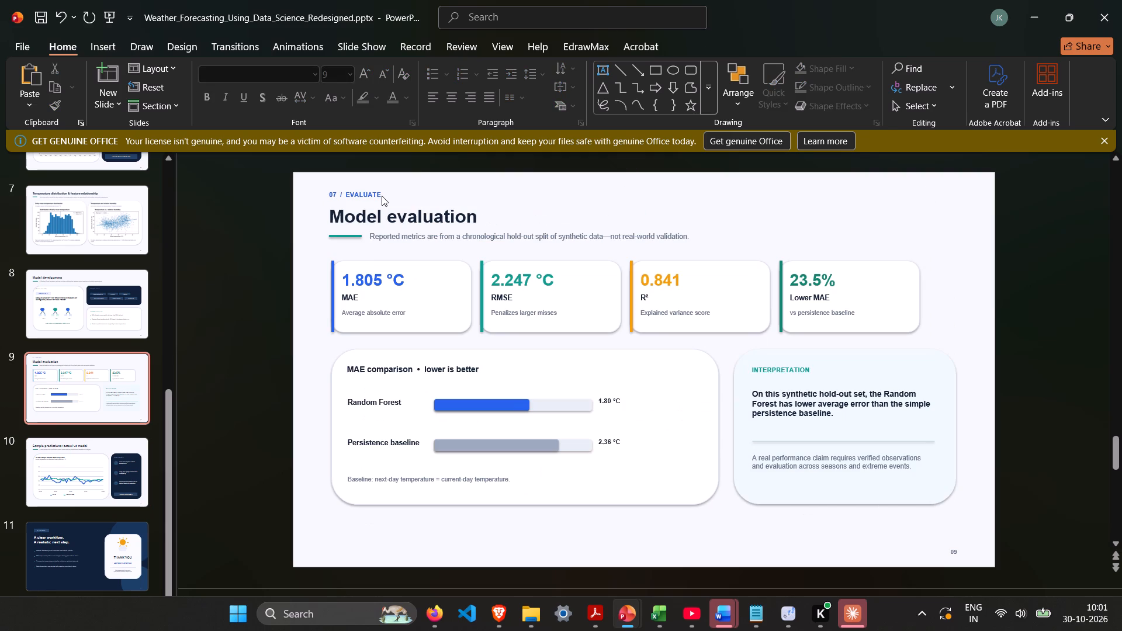
click(382, 196)
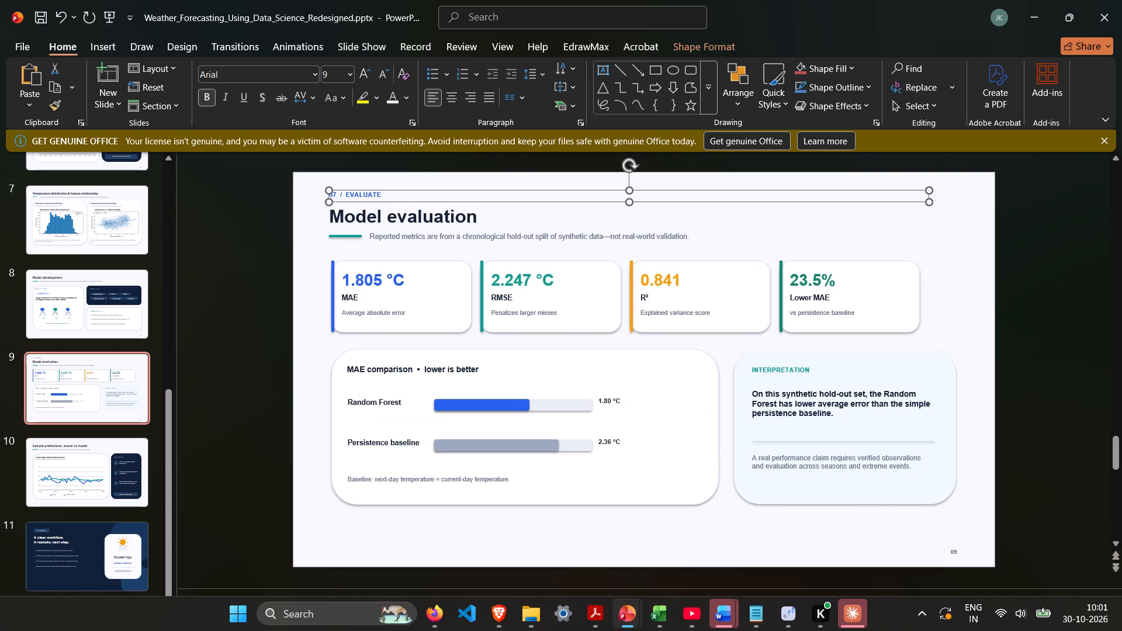
key(Delete)
Review the preceding slides back to the title slide for remaining section labels above the titles.
key(Up)
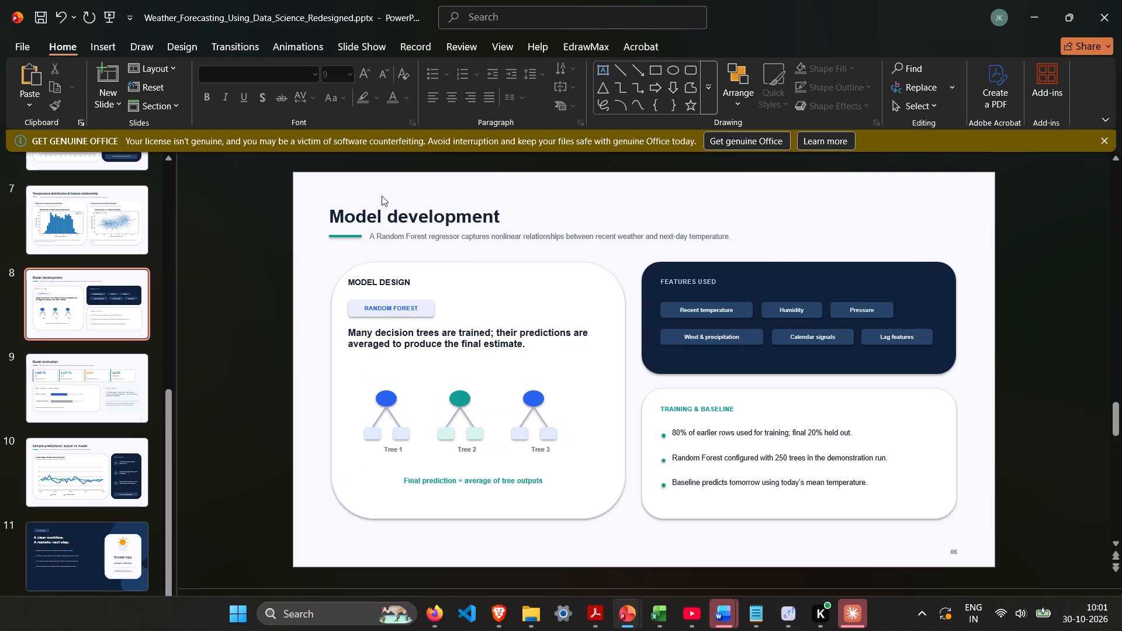
key(Down)
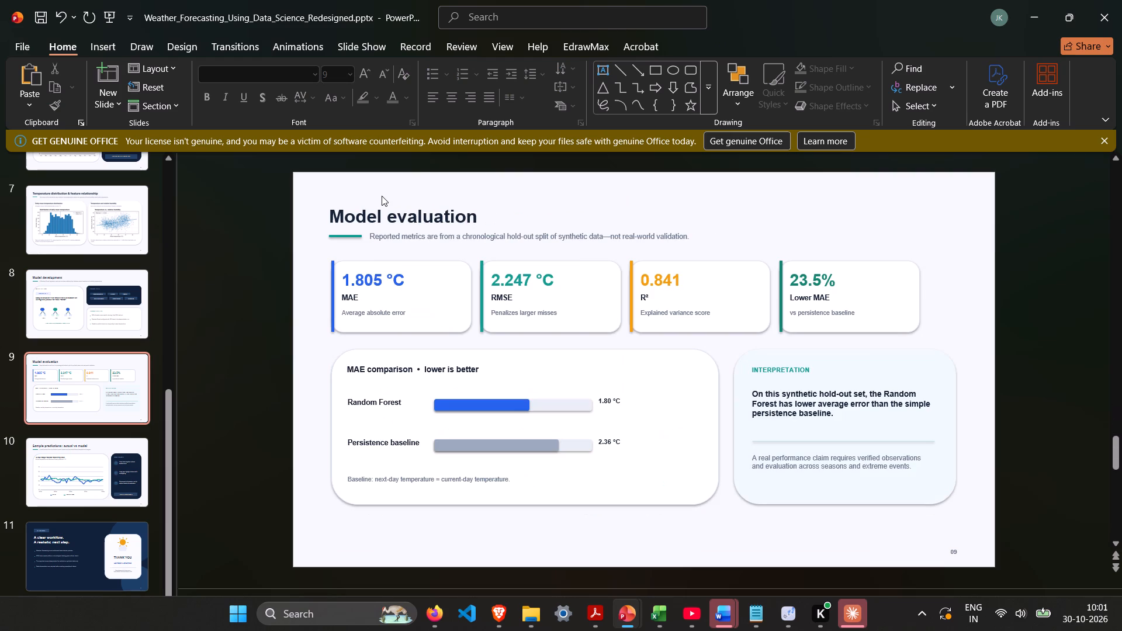
key(Up)
key(Up)
key(Up)
key(Up)
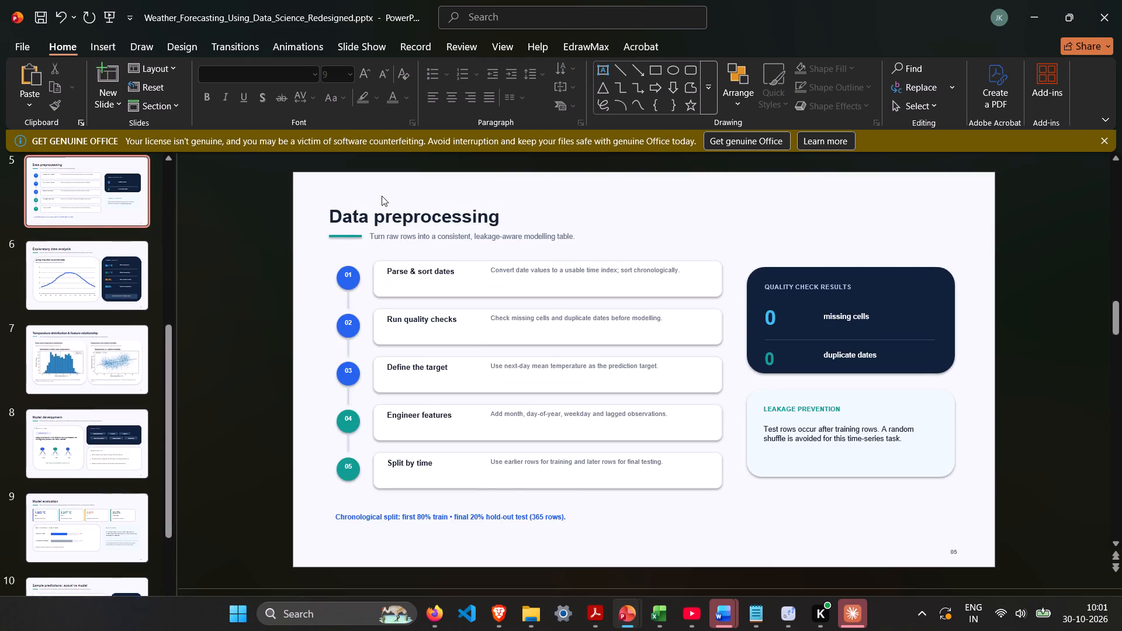
key(Up)
key(Up)
key(Up)
key(Up)
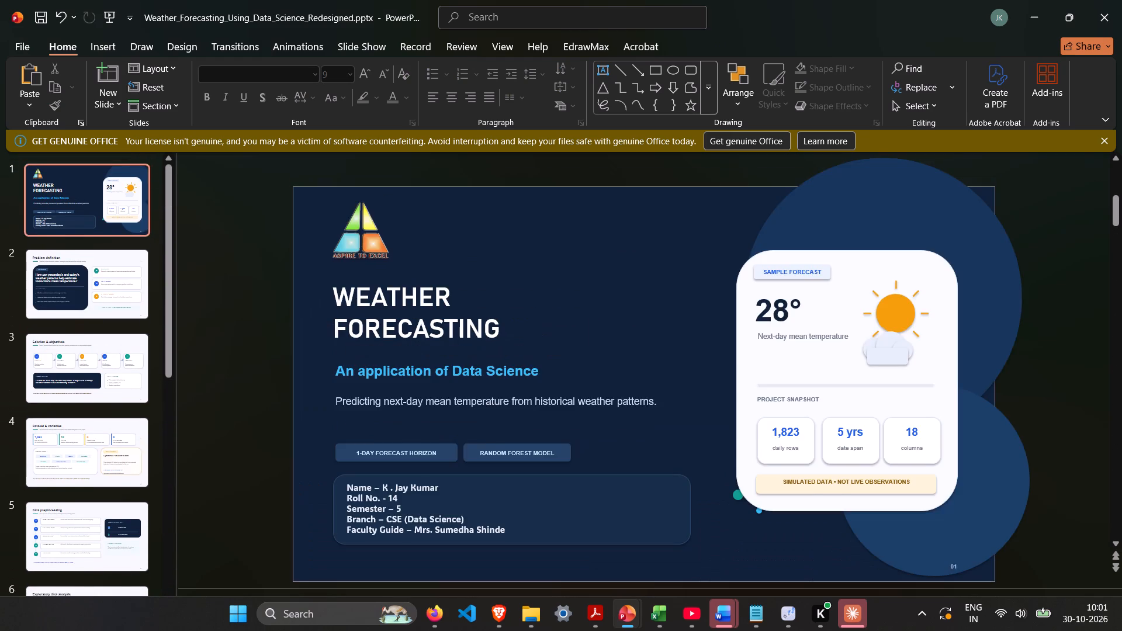
Enlarge the subtitle below the title of the Problem definition slide to 10.5 pt.
key(Down)
key(Up)
scroll(382, 196, up, 2)
key(Down)
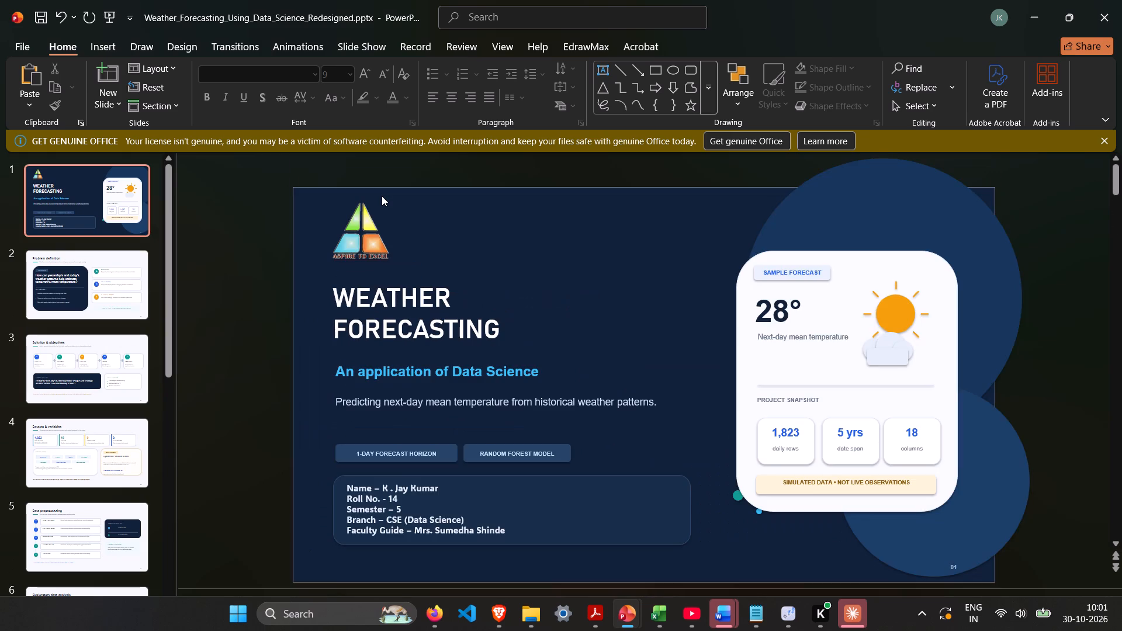
key(Down)
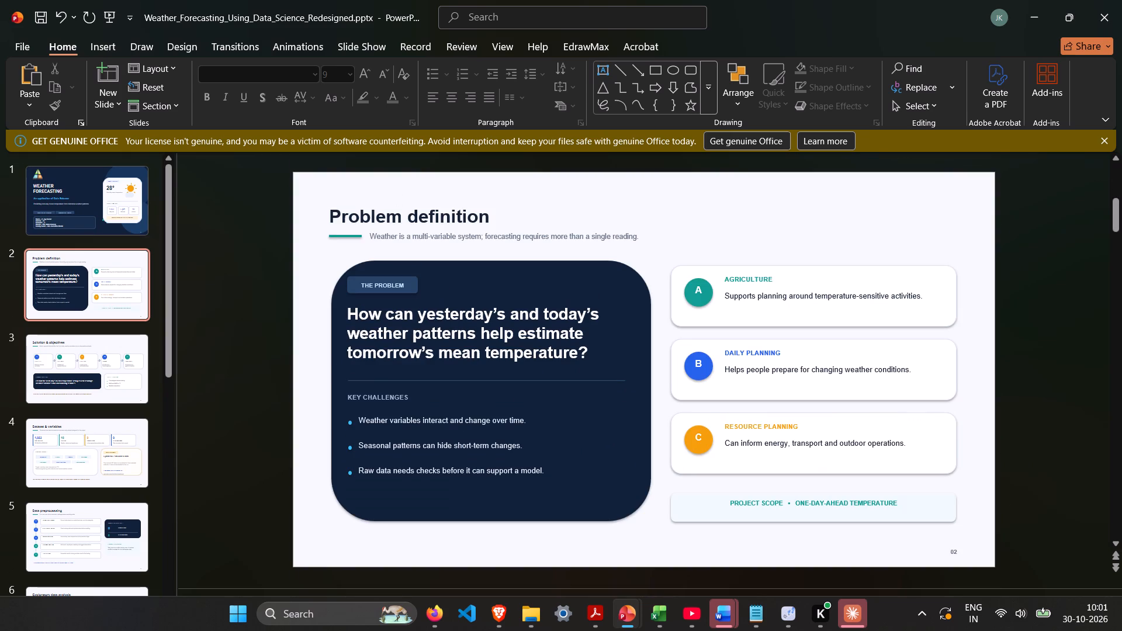
click(428, 234)
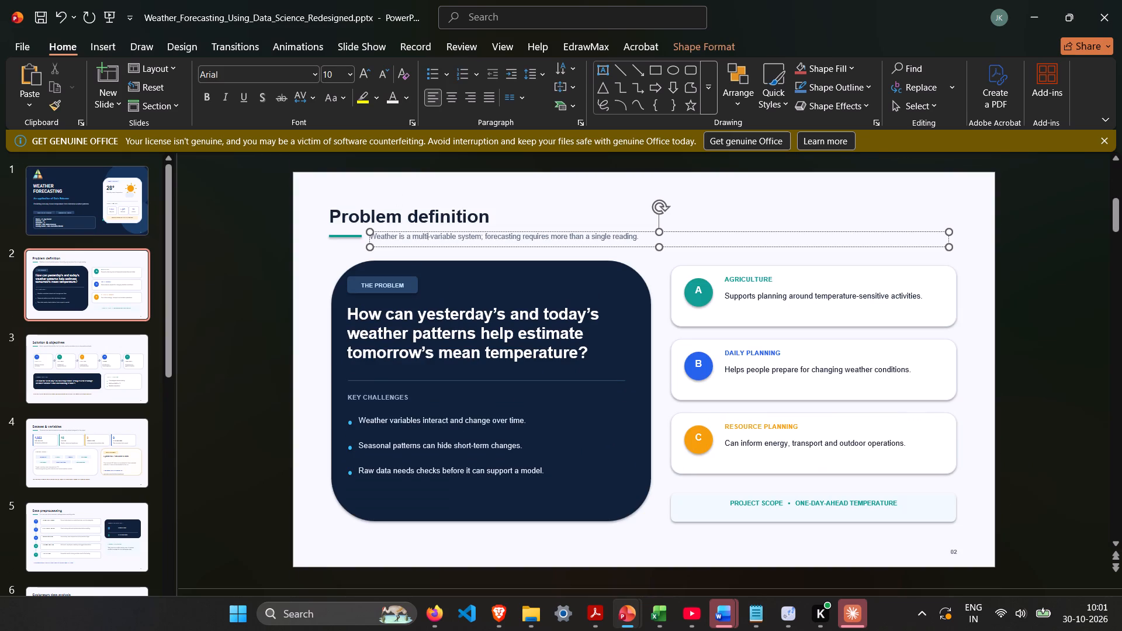
key(ctrl+a)
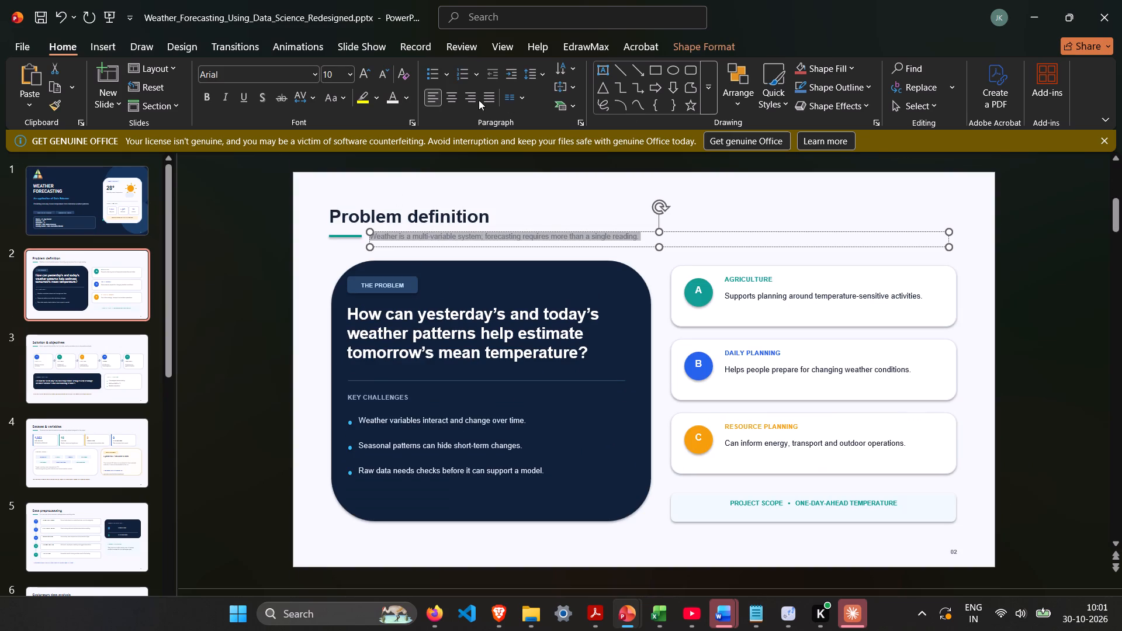
click(366, 75)
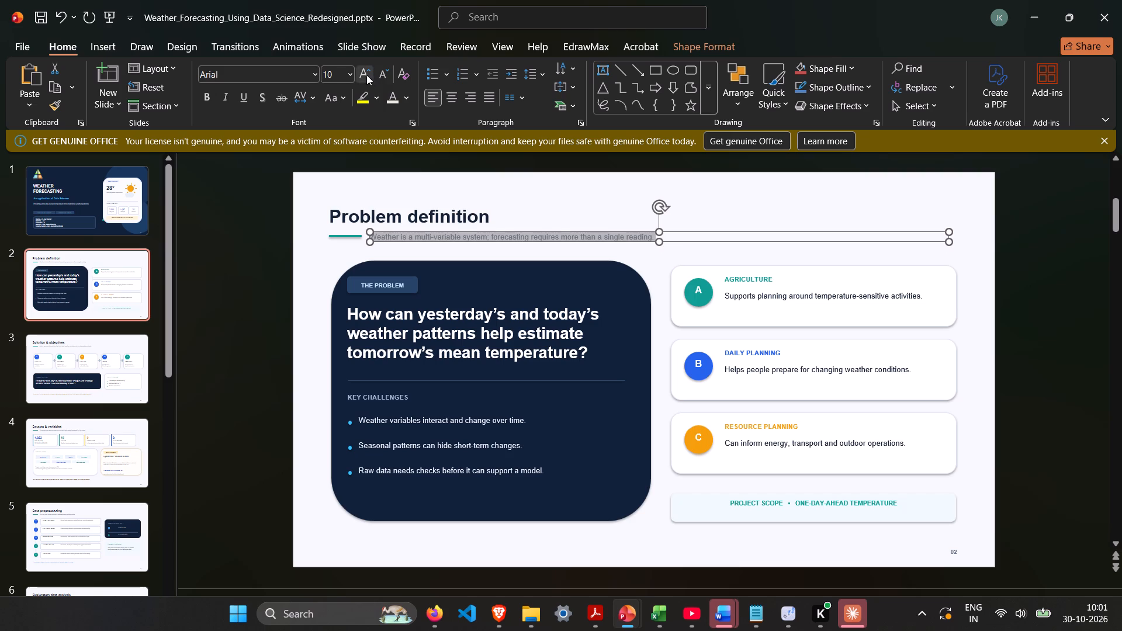
click(685, 295)
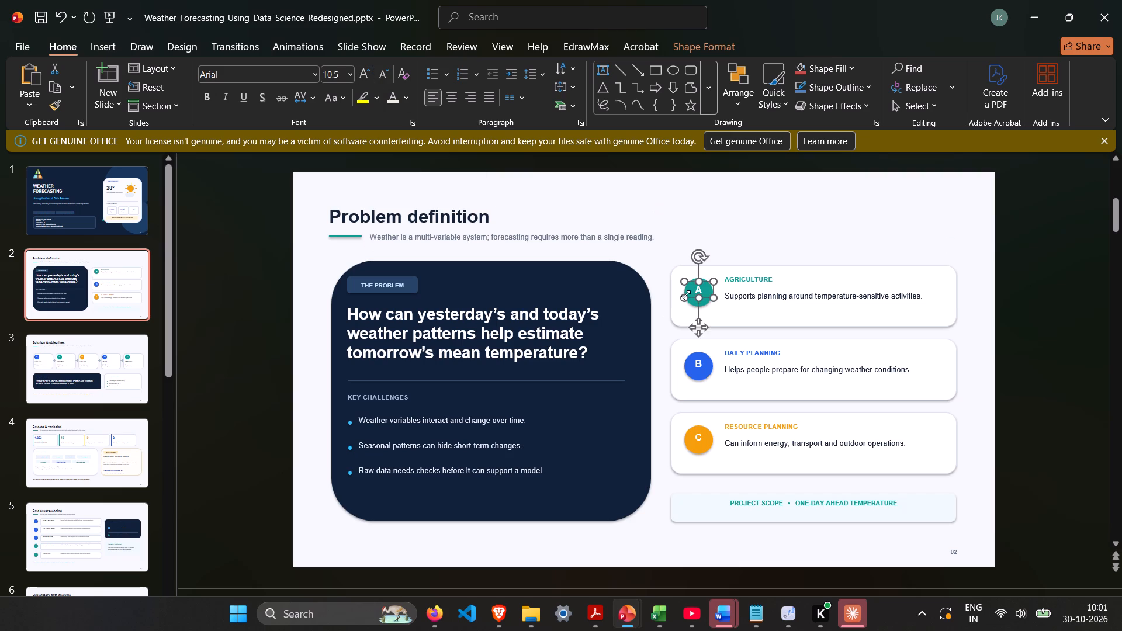
Enlarge the three Key challenges bullet texts on the Problem definition slide to 11 pt each.
click(568, 360)
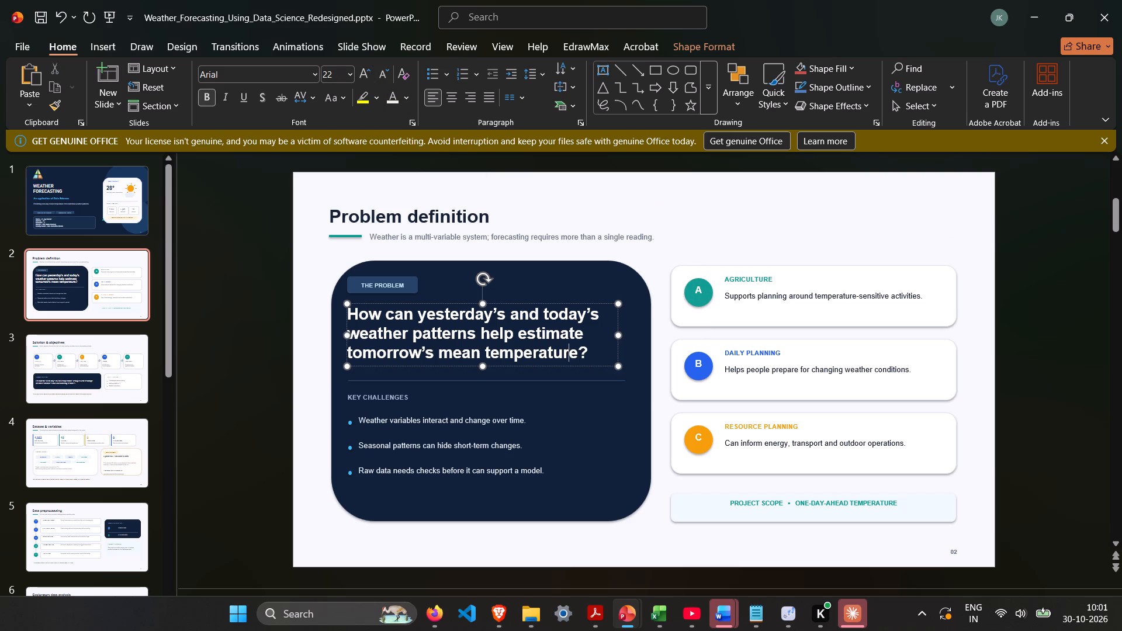
click(535, 442)
click(539, 422)
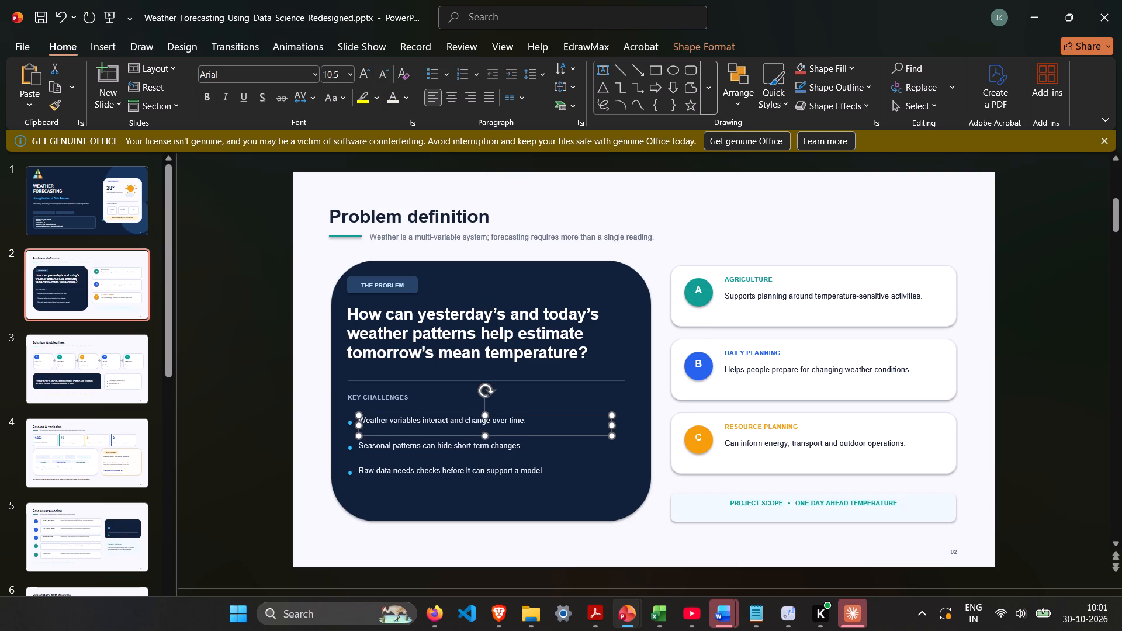
click(525, 422)
key(ctrl+a)
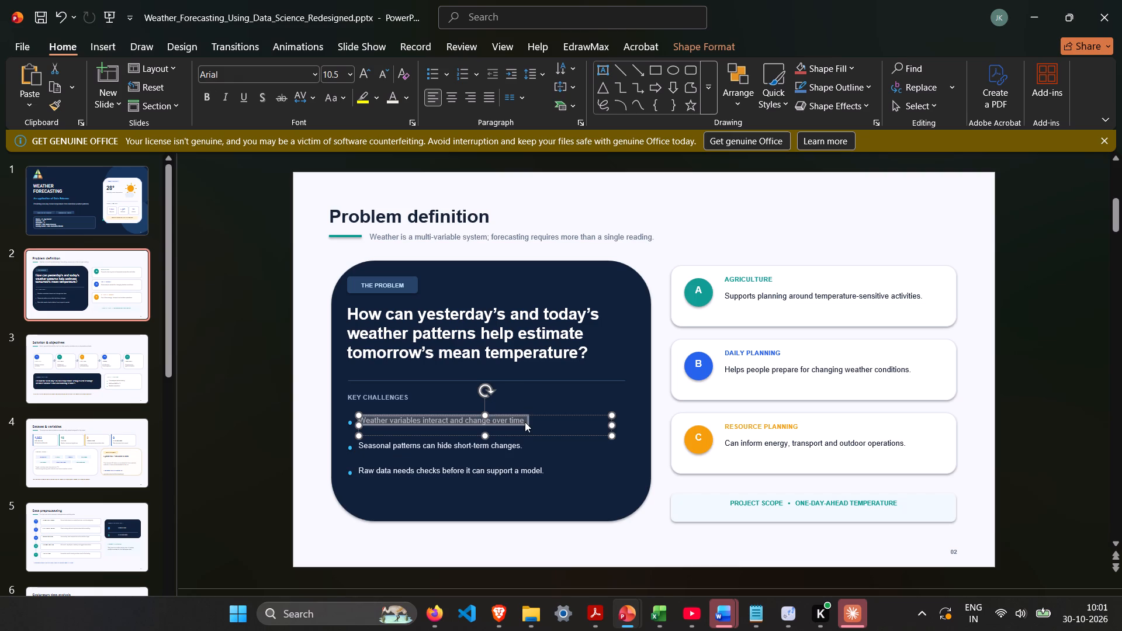
click(359, 78)
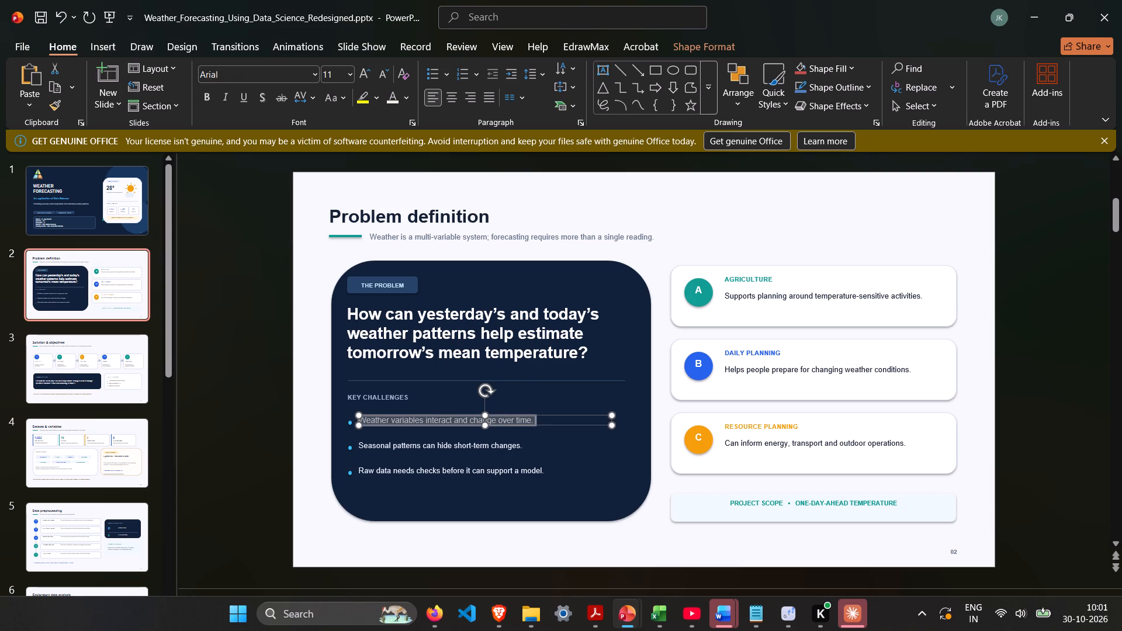
click(525, 446)
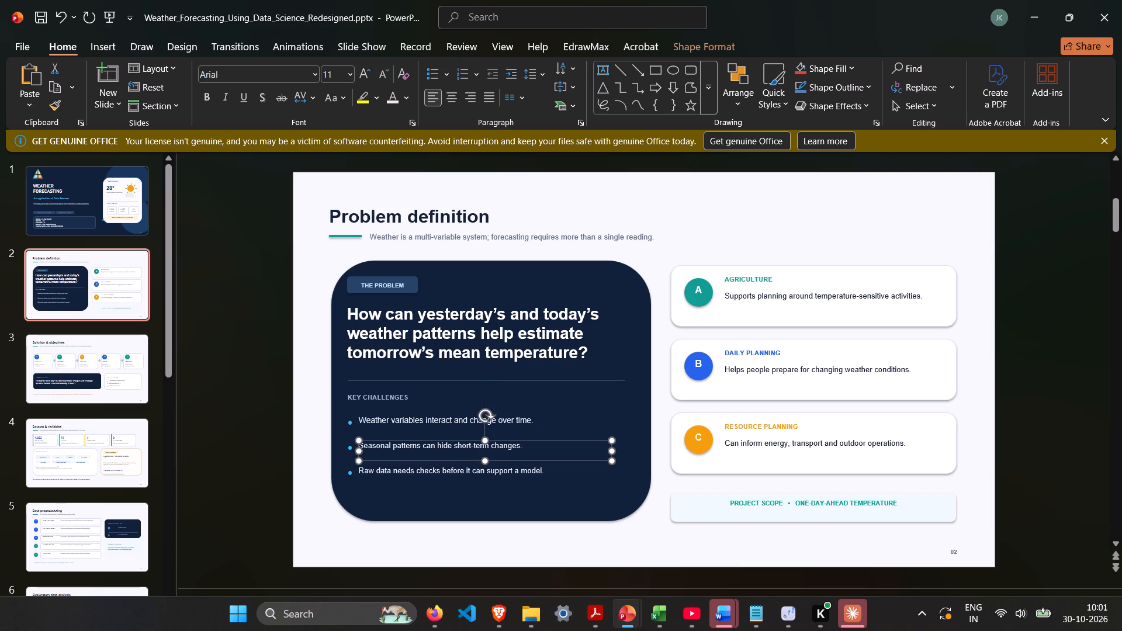
click(508, 446)
key(ctrl+a)
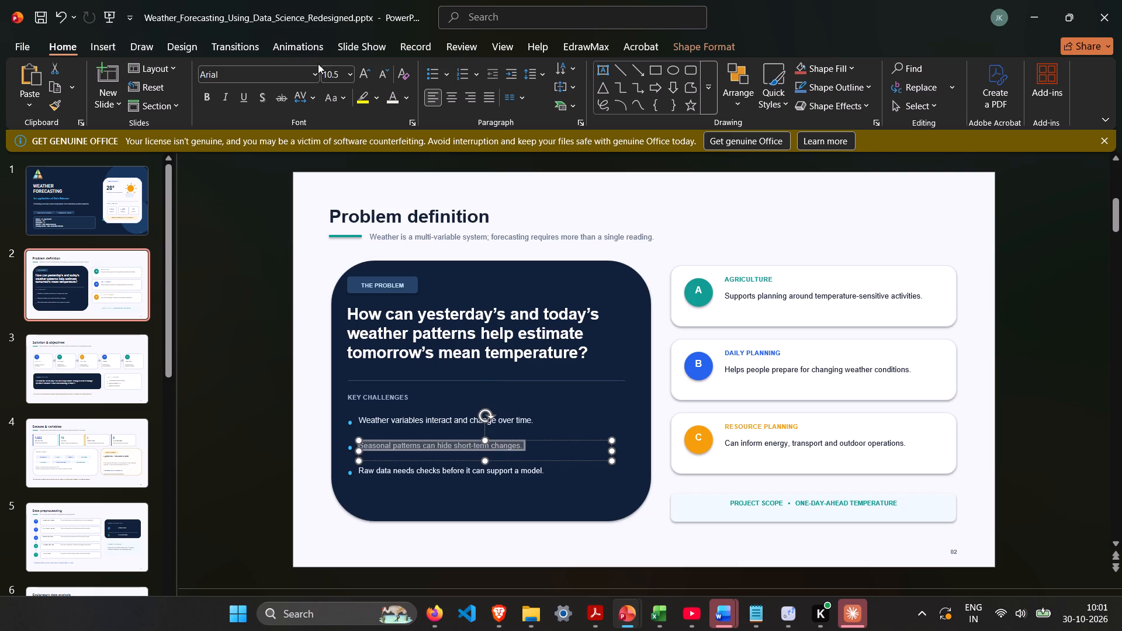
click(368, 72)
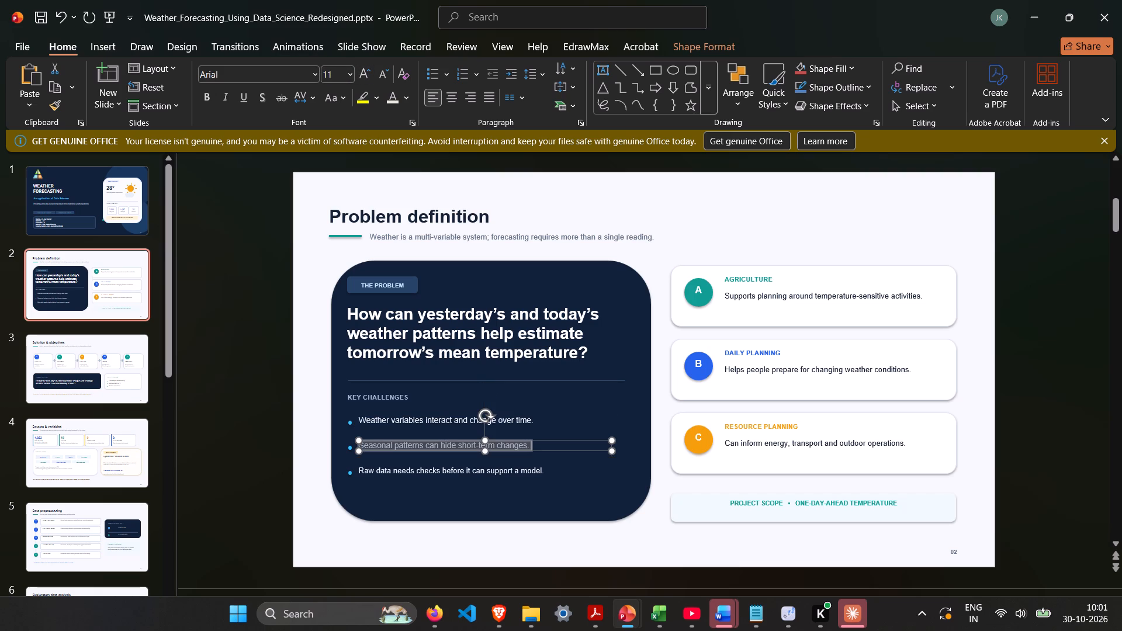
click(551, 468)
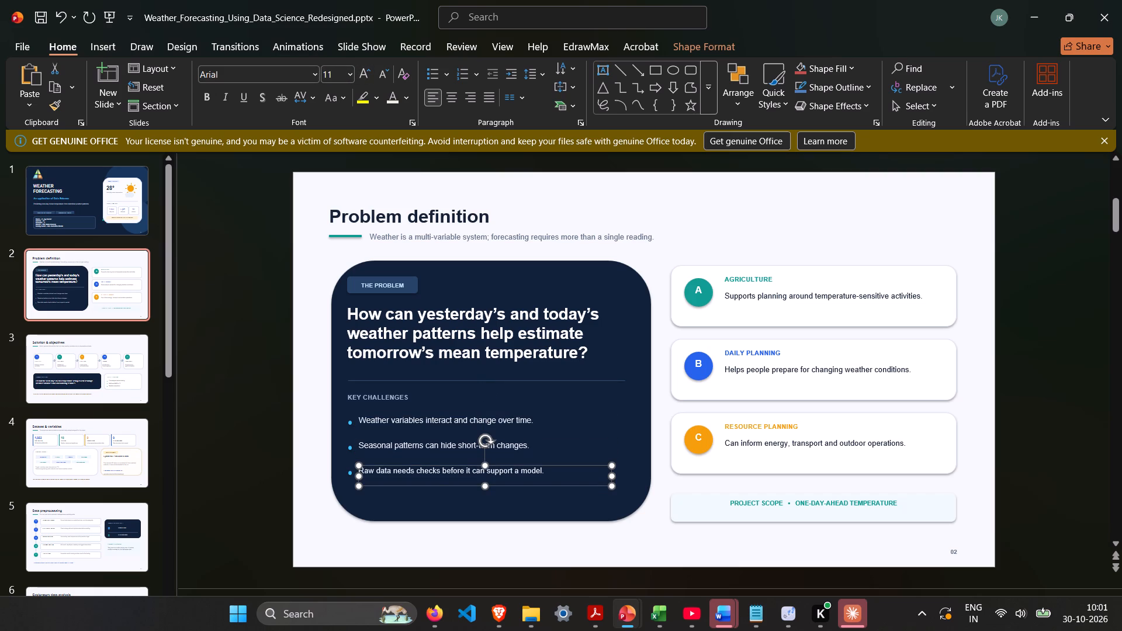
click(539, 469)
key(ctrl+a)
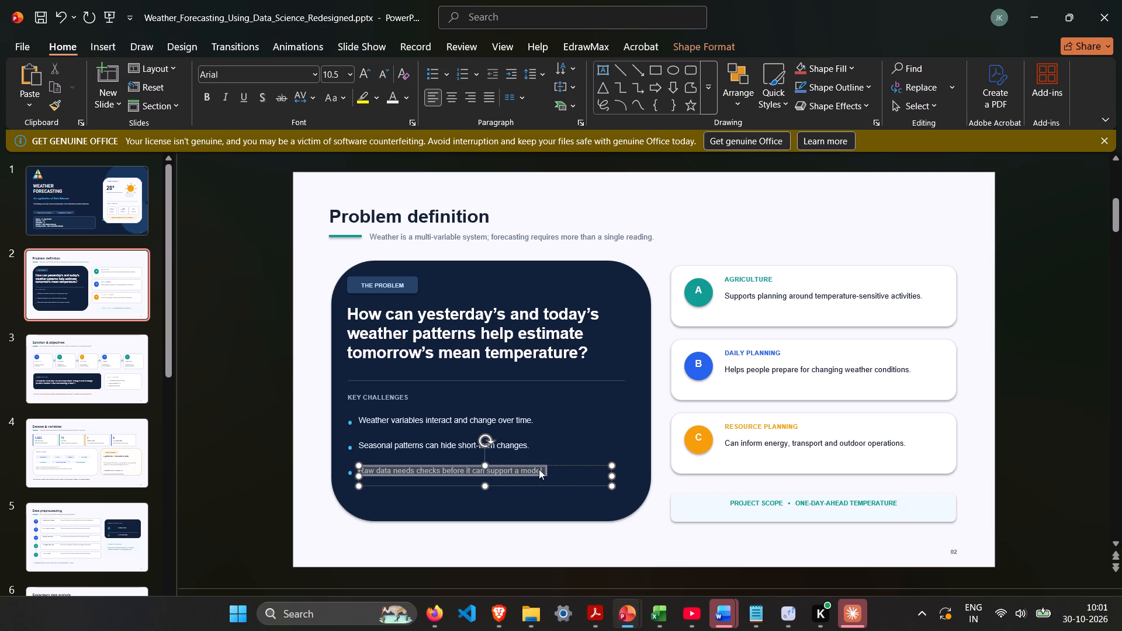
click(362, 70)
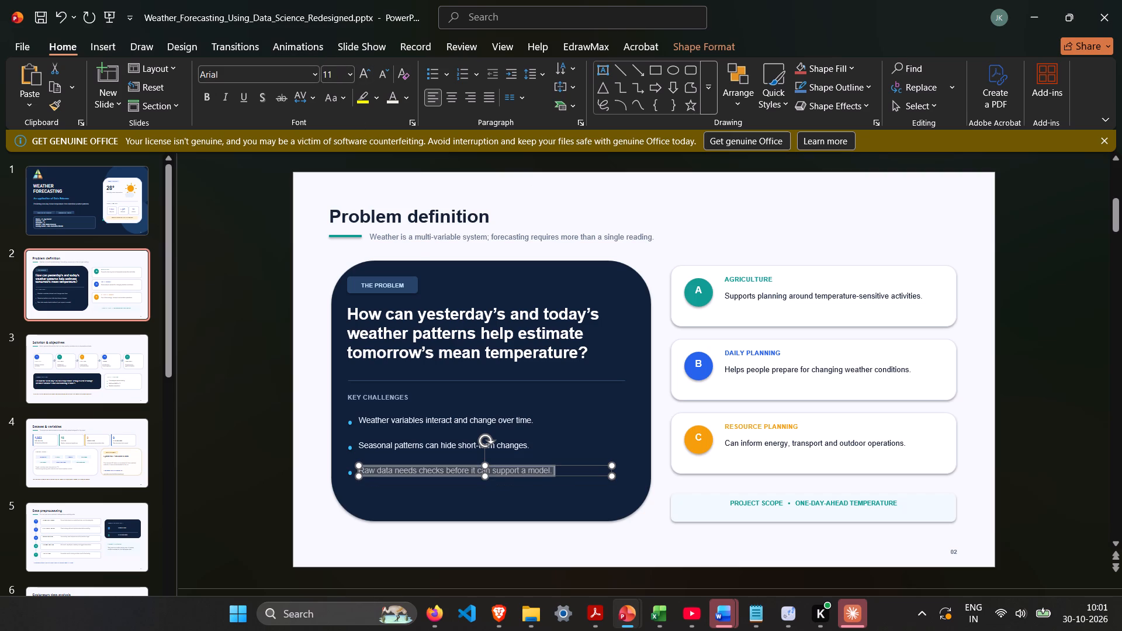
Enlarge the descriptions in the Agriculture, Daily planning and Resource planning cards to 11 pt.
click(766, 322)
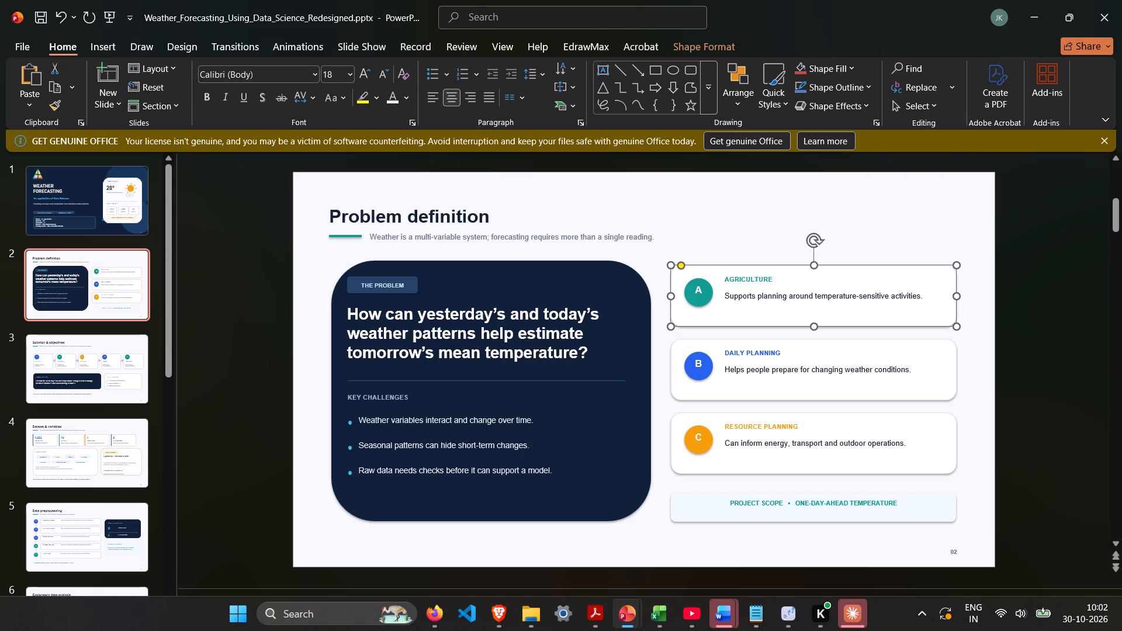
click(761, 296)
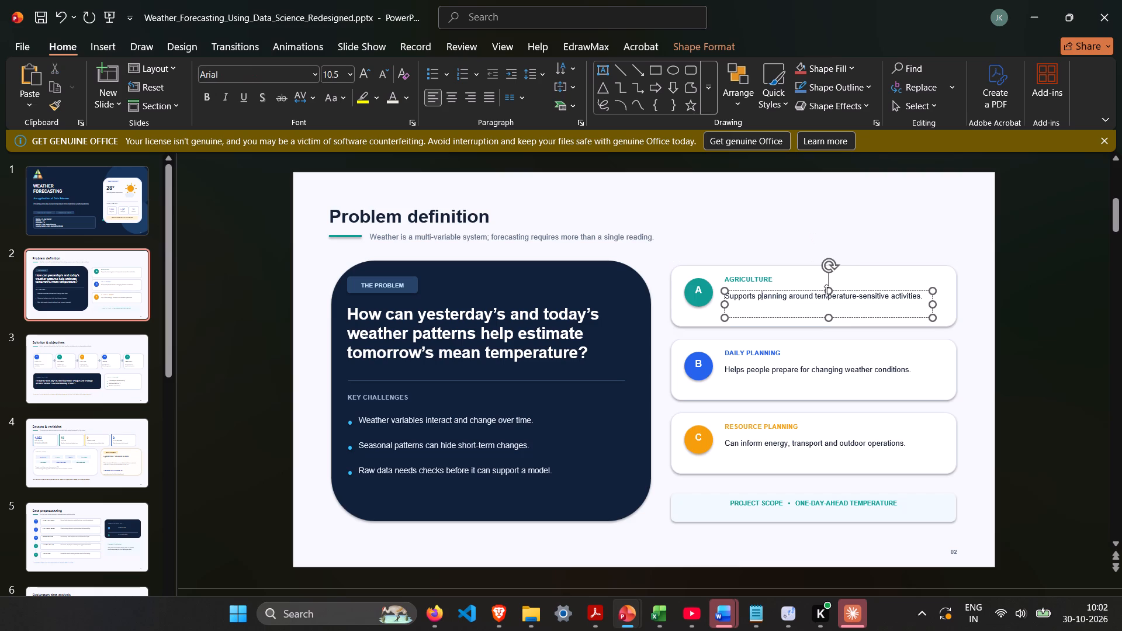
key(ctrl+a)
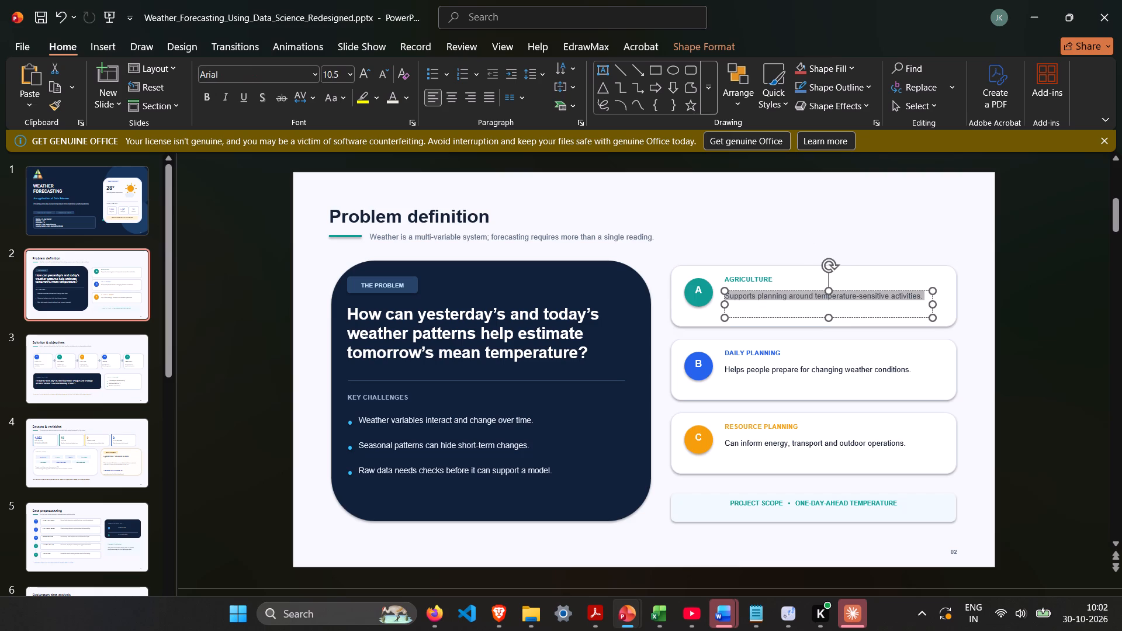
click(367, 75)
click(782, 367)
key(ctrl+a)
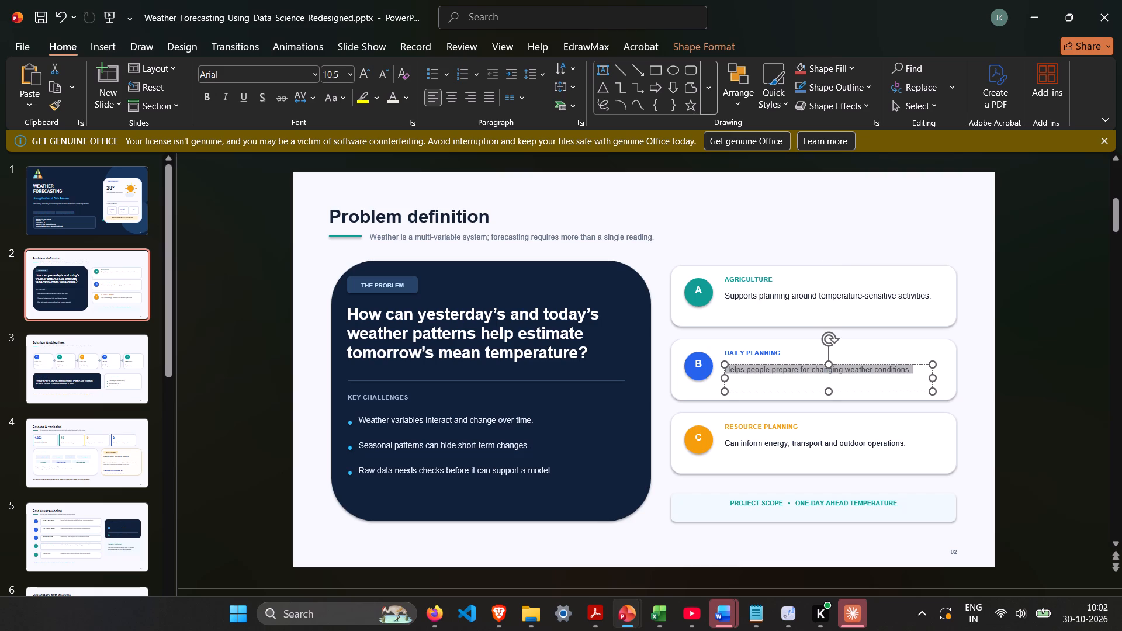
click(361, 80)
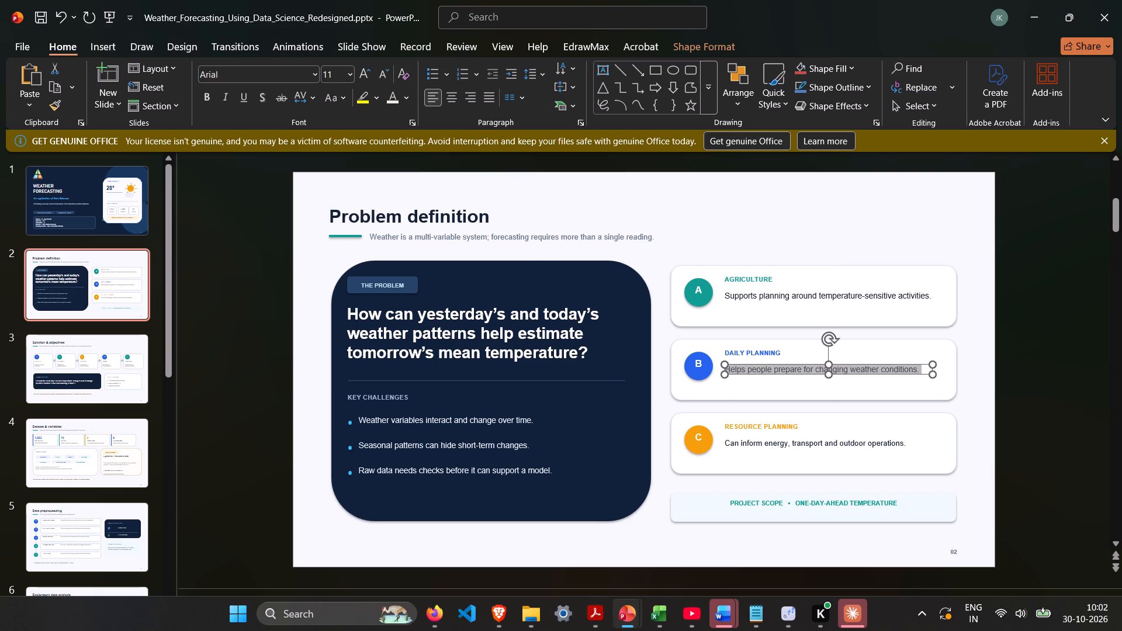
click(773, 441)
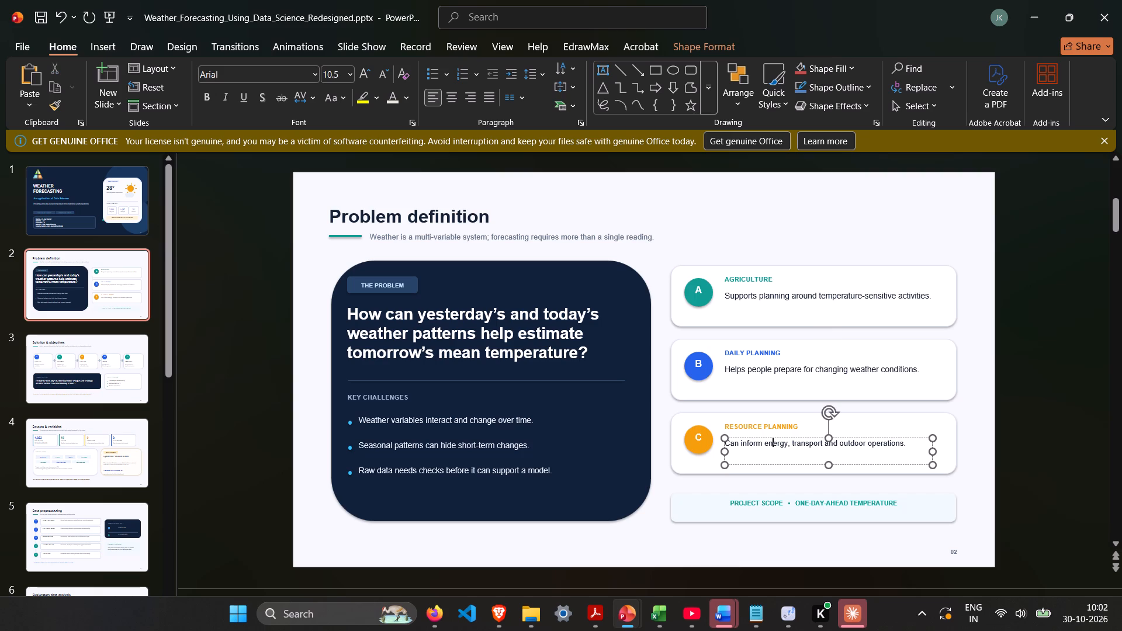
key(ctrl+a)
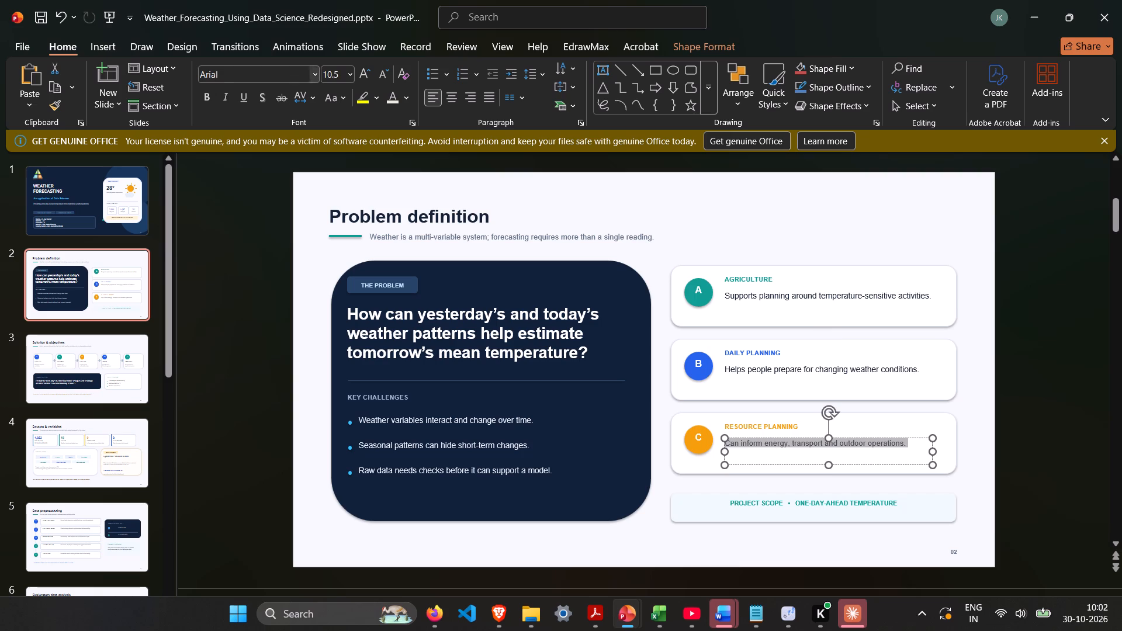
click(359, 79)
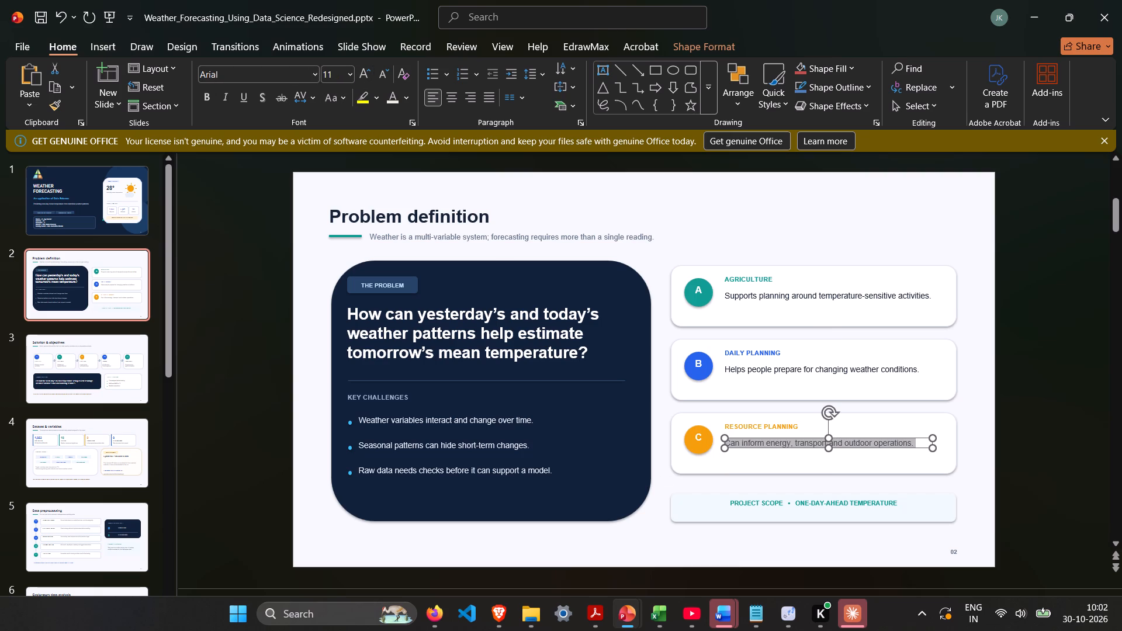
click(642, 543)
Enlarge the descriptions in the Collect, Prepare and Explore cards on the Solution & objectives slide to 10 pt.
key(Down)
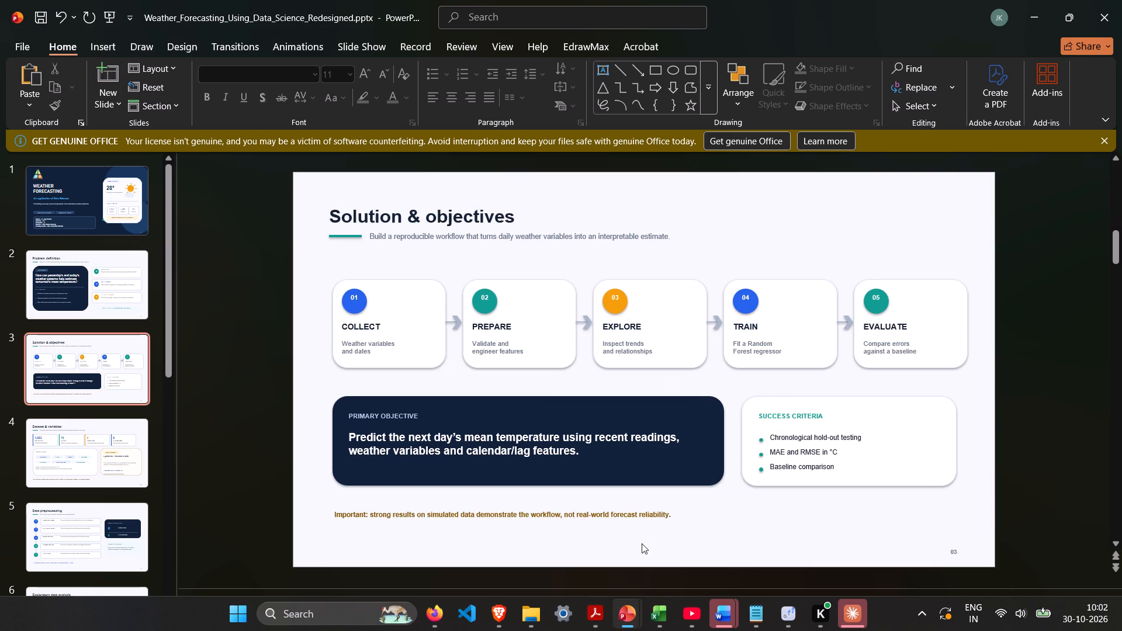
click(383, 348)
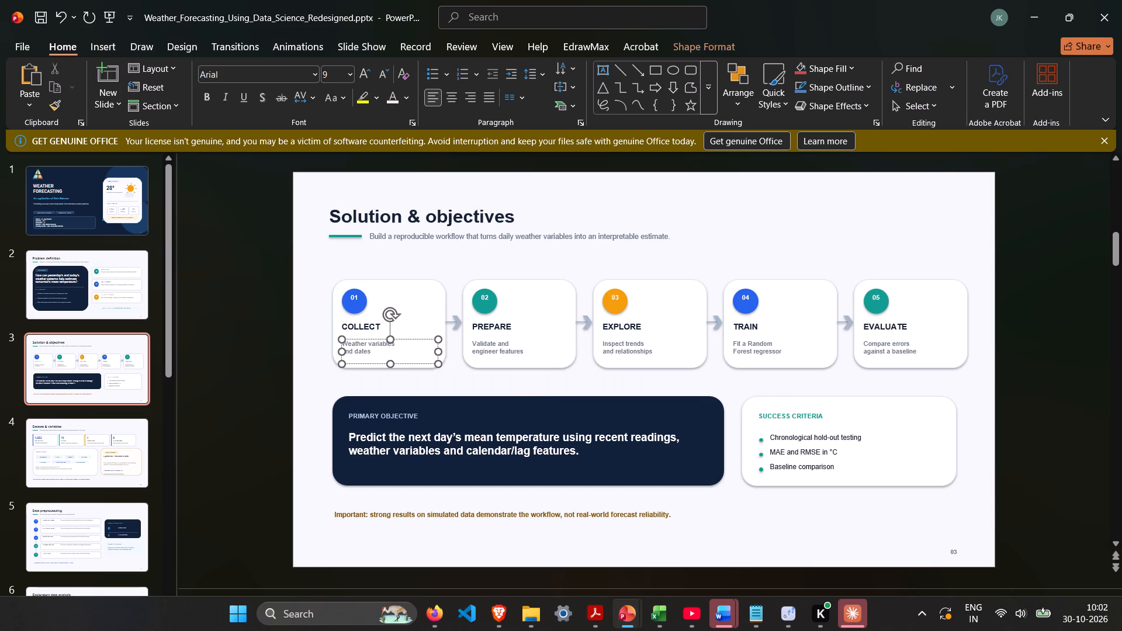
key(ctrl+a)
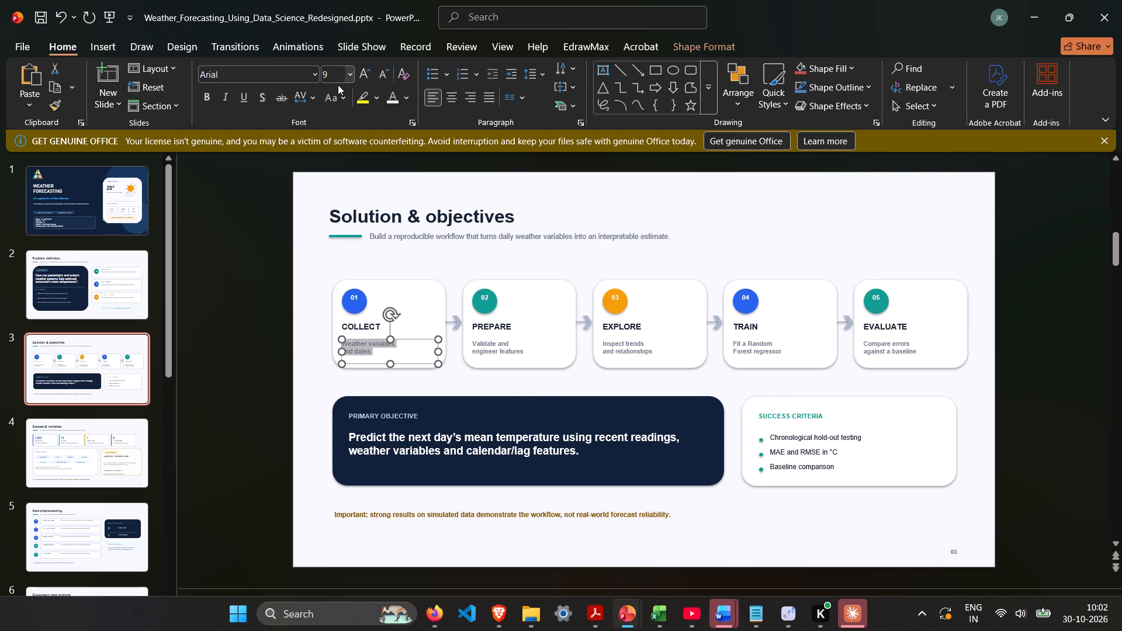
click(364, 70)
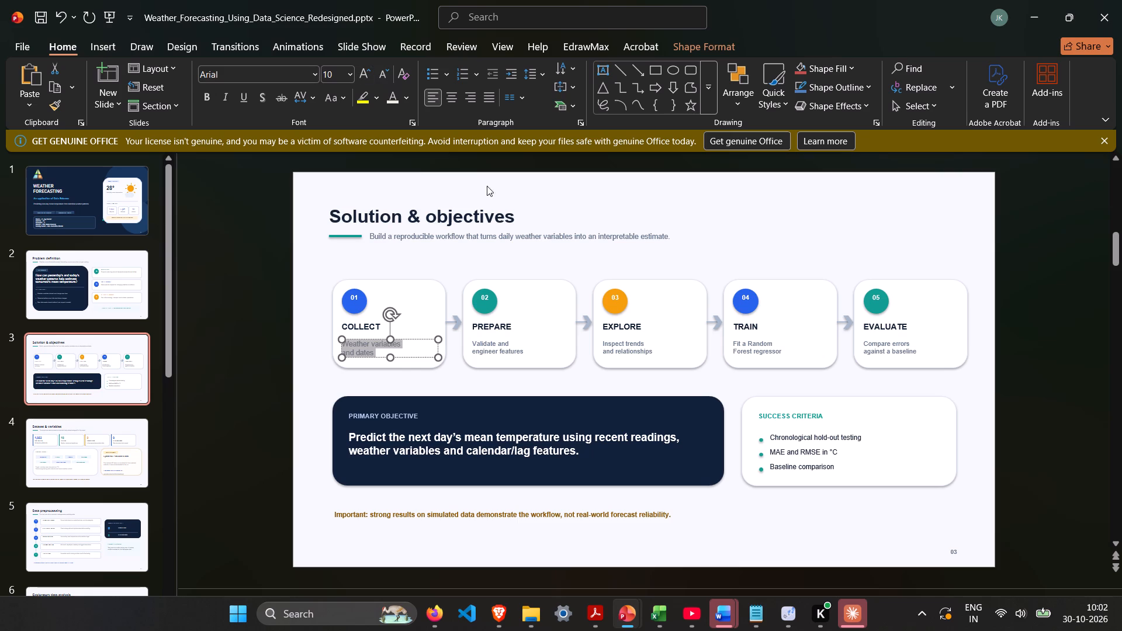
click(526, 346)
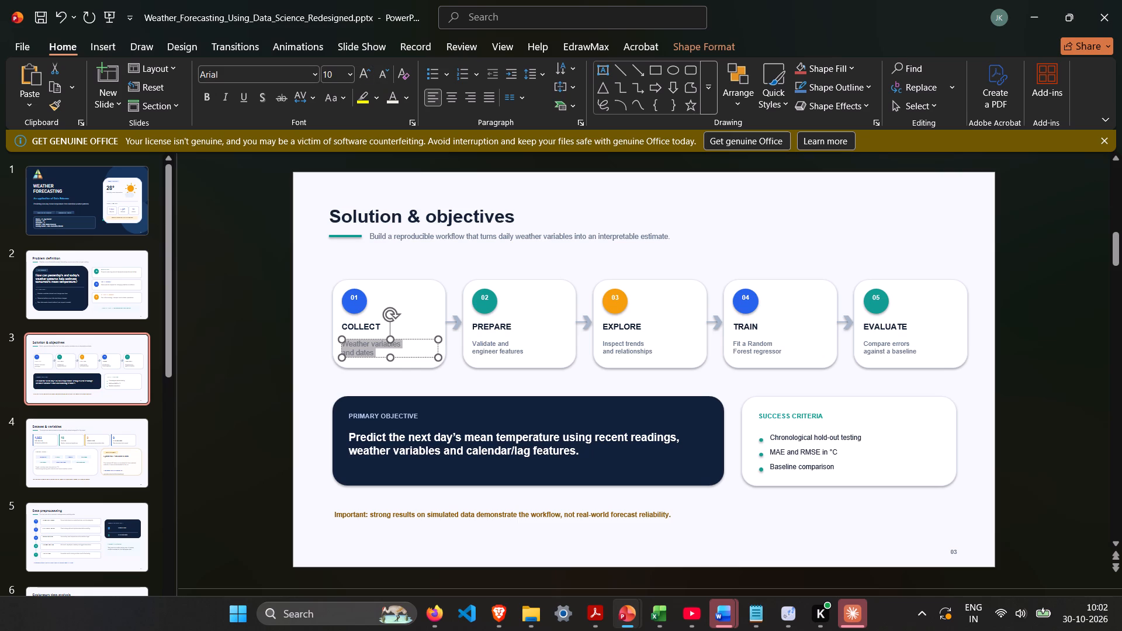
click(518, 351)
key(ctrl+a)
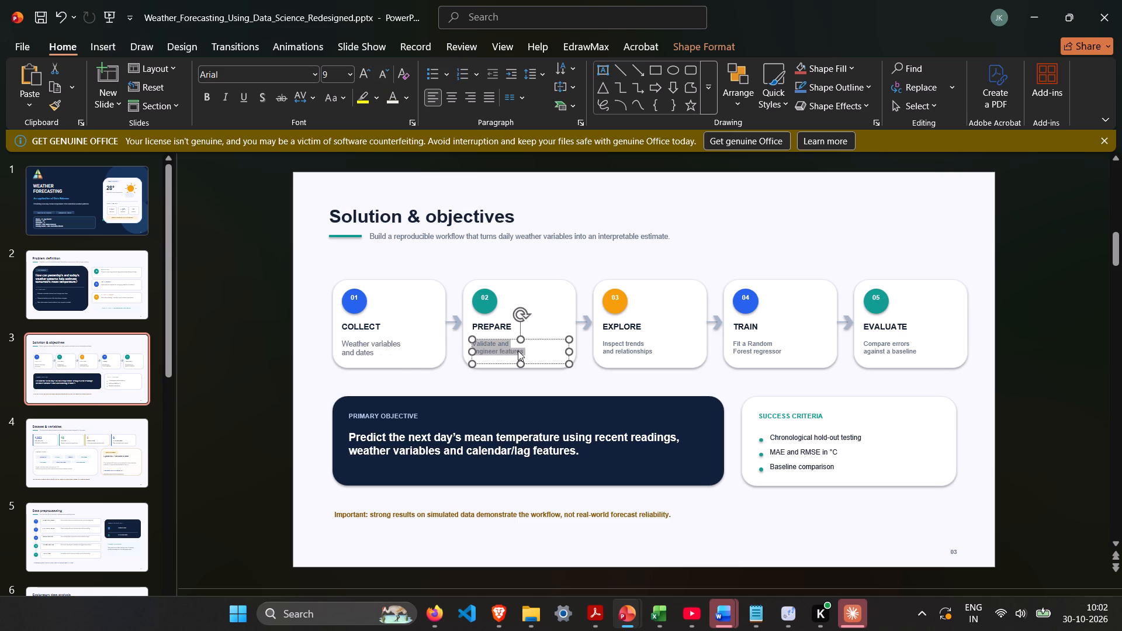
click(362, 74)
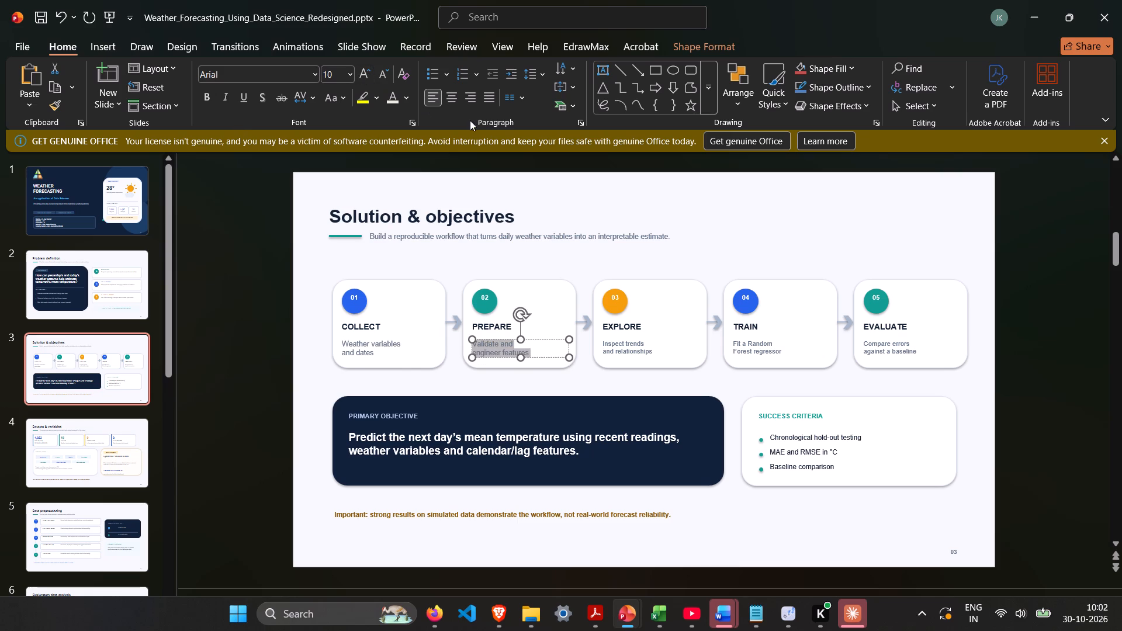
click(635, 347)
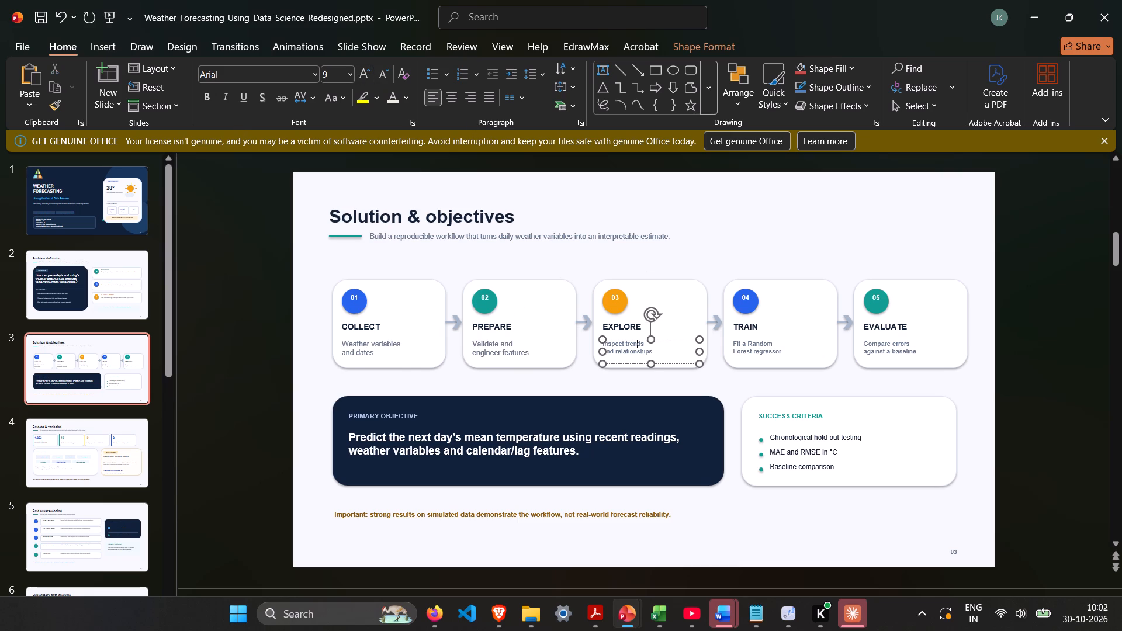
key(ctrl+a)
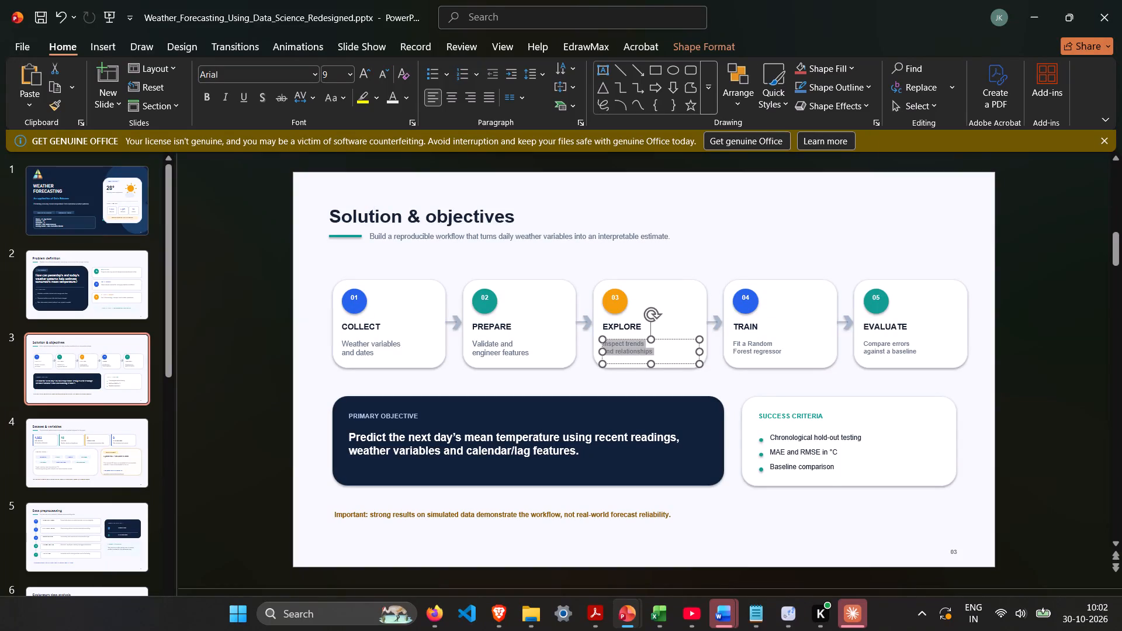
click(366, 68)
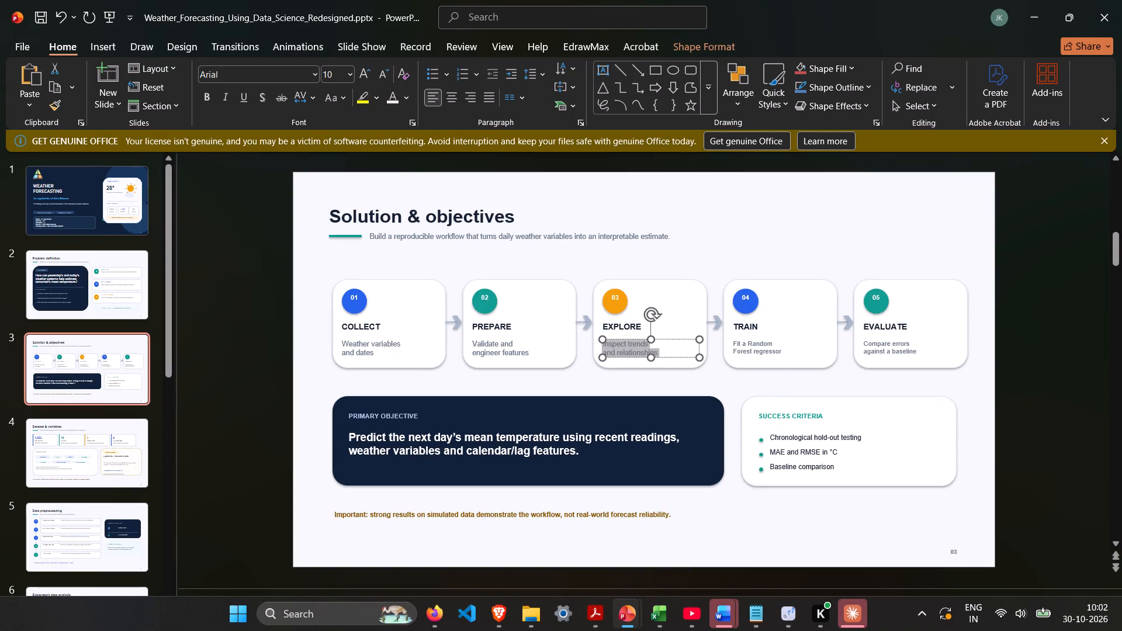
Enlarge the descriptions in the Train and Evaluate cards on the Solution & objectives slide to 10 pt.
click(775, 342)
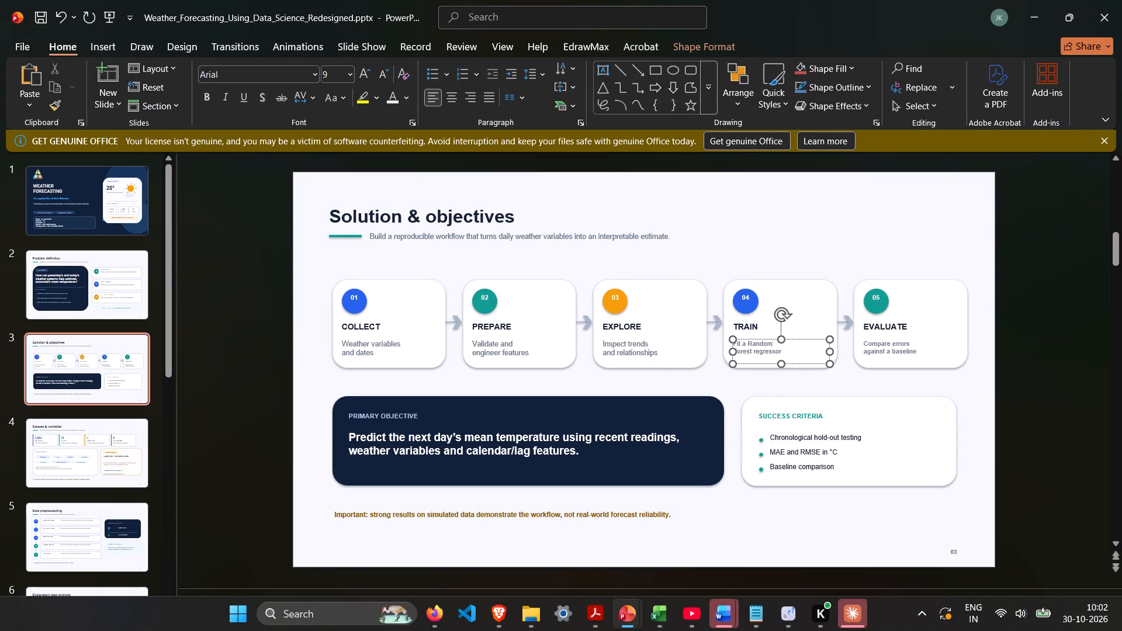
key(ctrl+a)
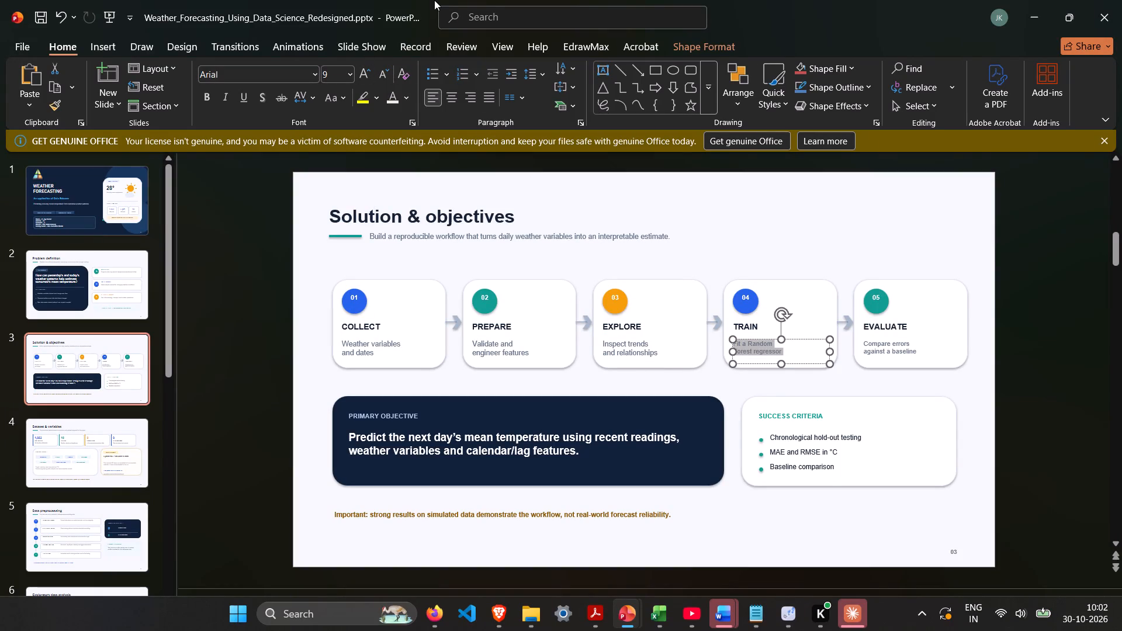
click(365, 69)
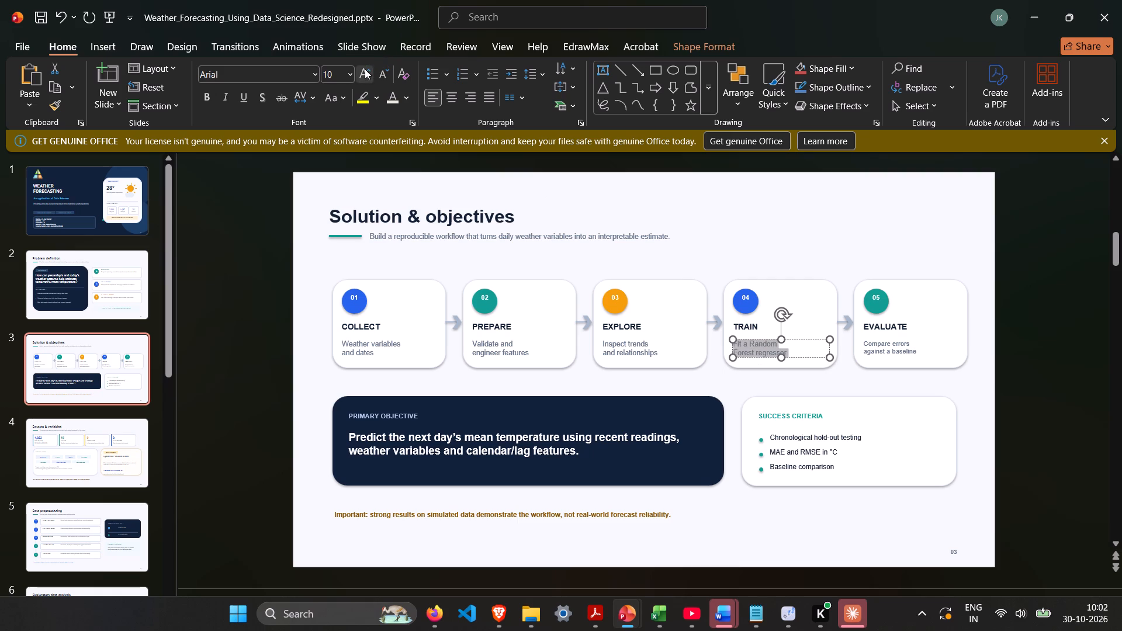
click(916, 339)
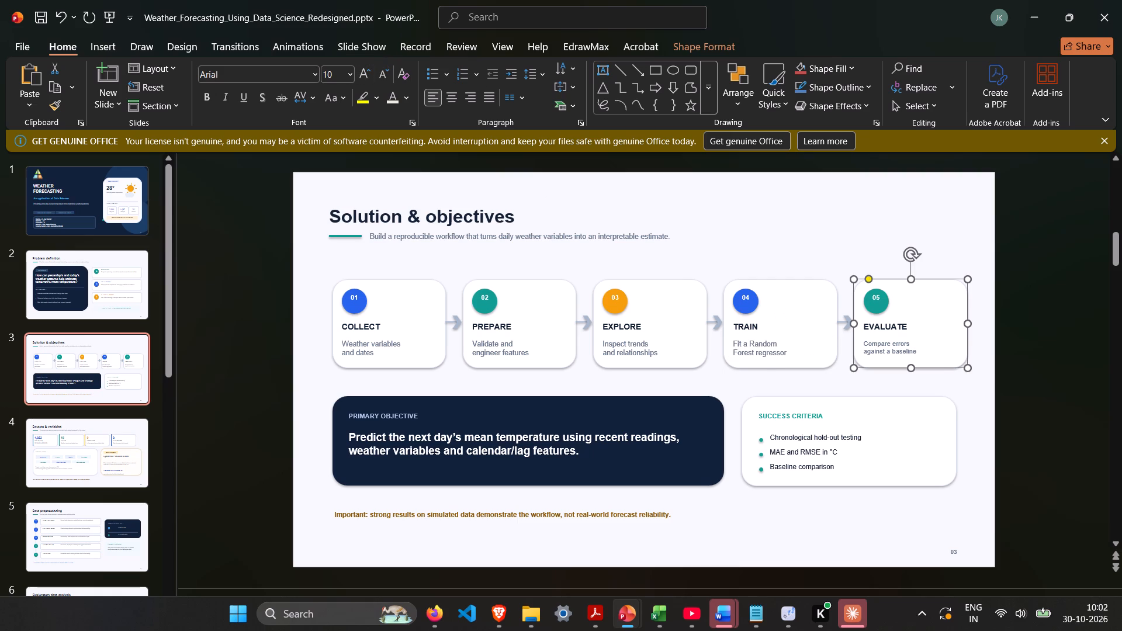
click(907, 343)
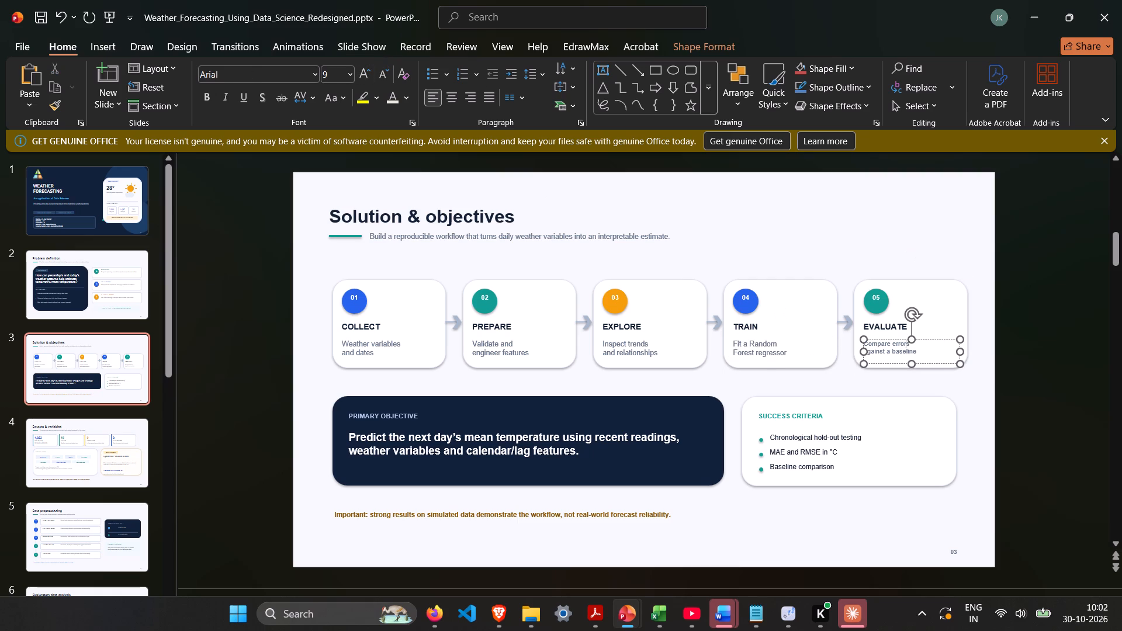
key(ctrl+a)
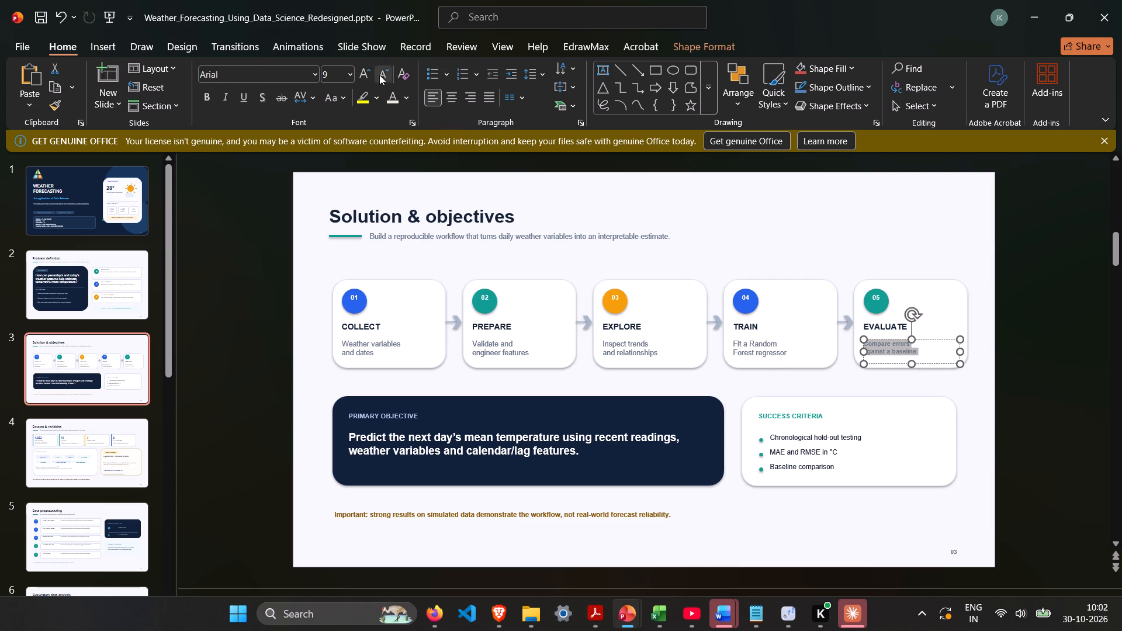
click(364, 73)
click(187, 231)
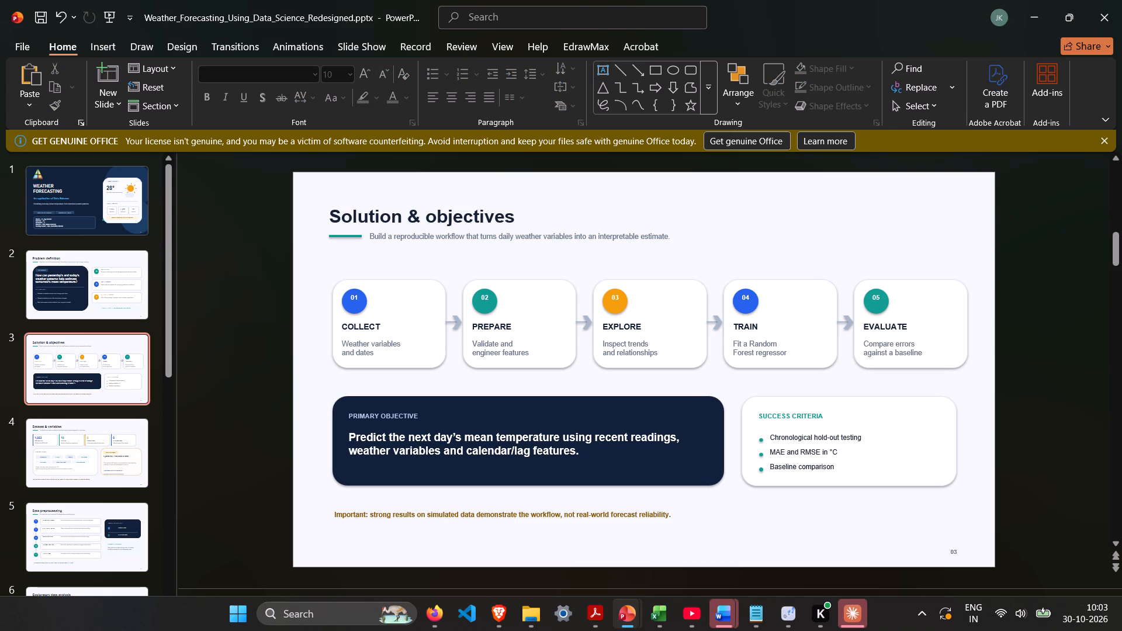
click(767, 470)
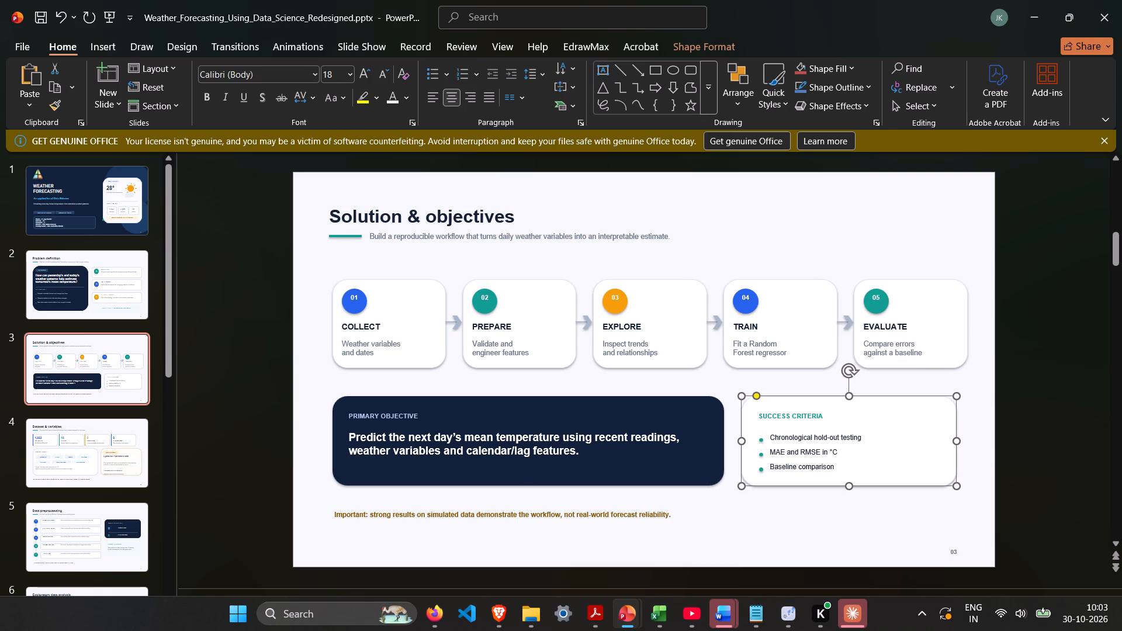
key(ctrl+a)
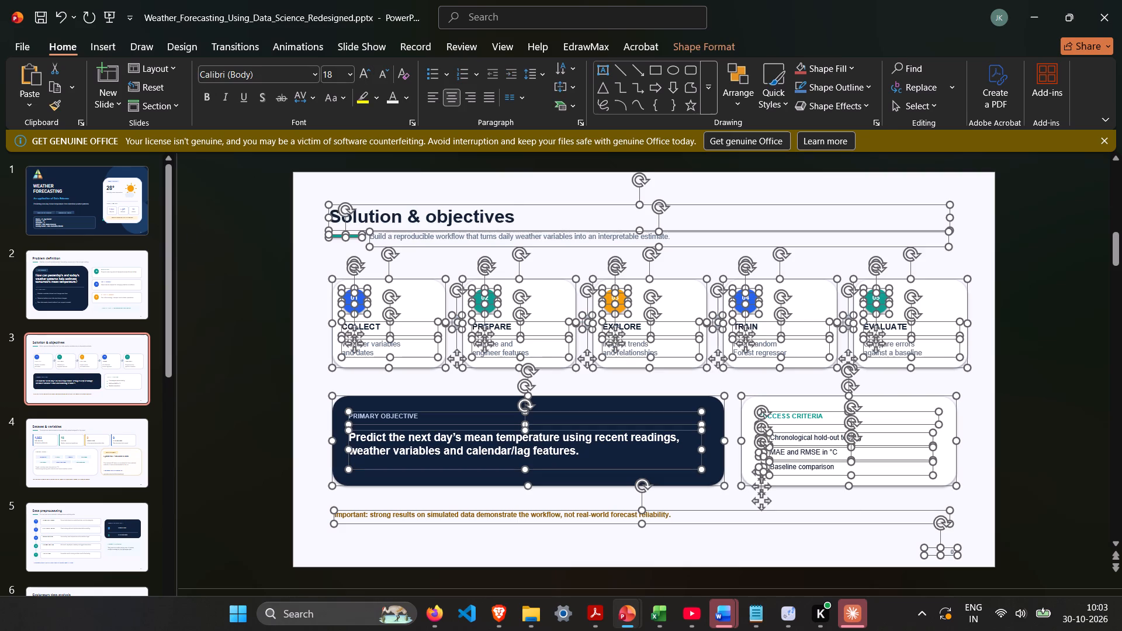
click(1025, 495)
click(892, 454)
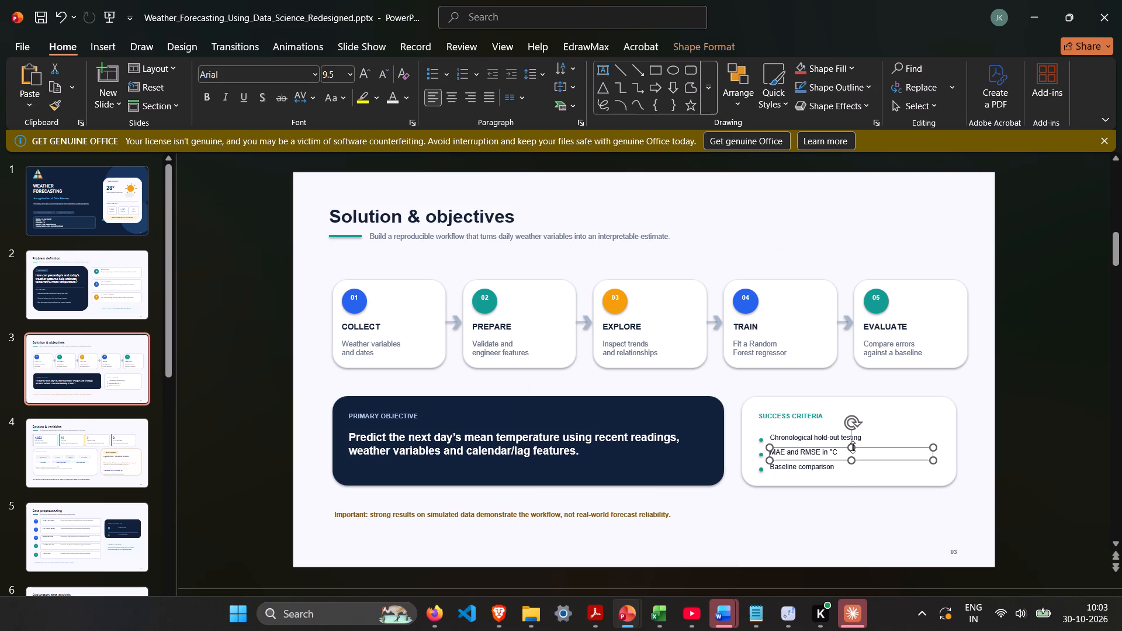
Delete the "Important" note about simulated data at the bottom of the Solution & objectives slide.
click(847, 516)
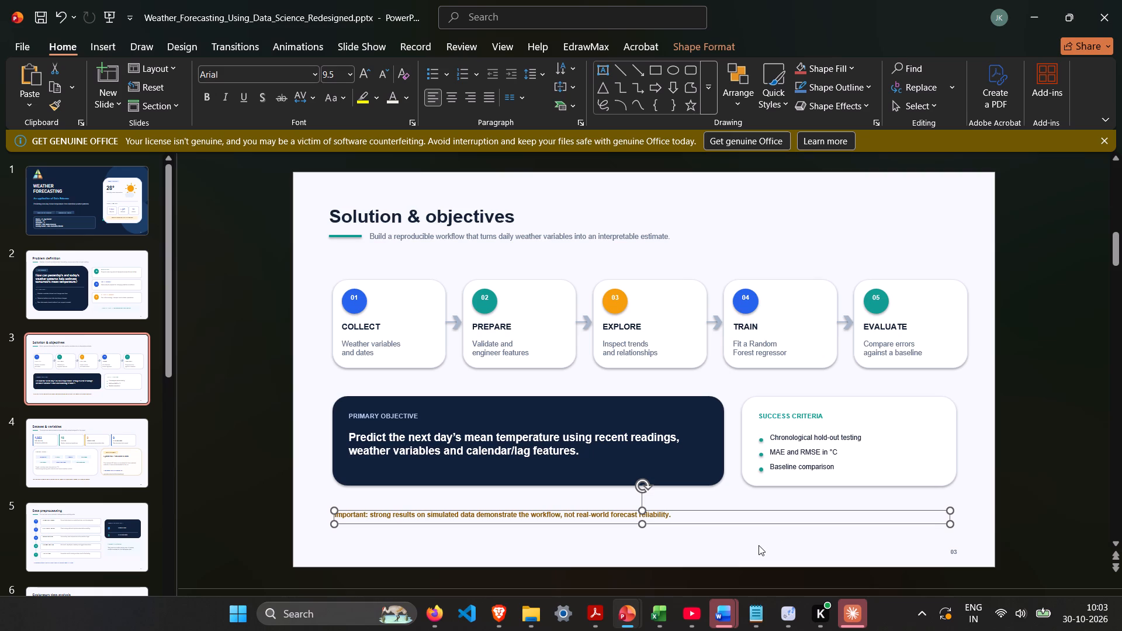
key(Delete)
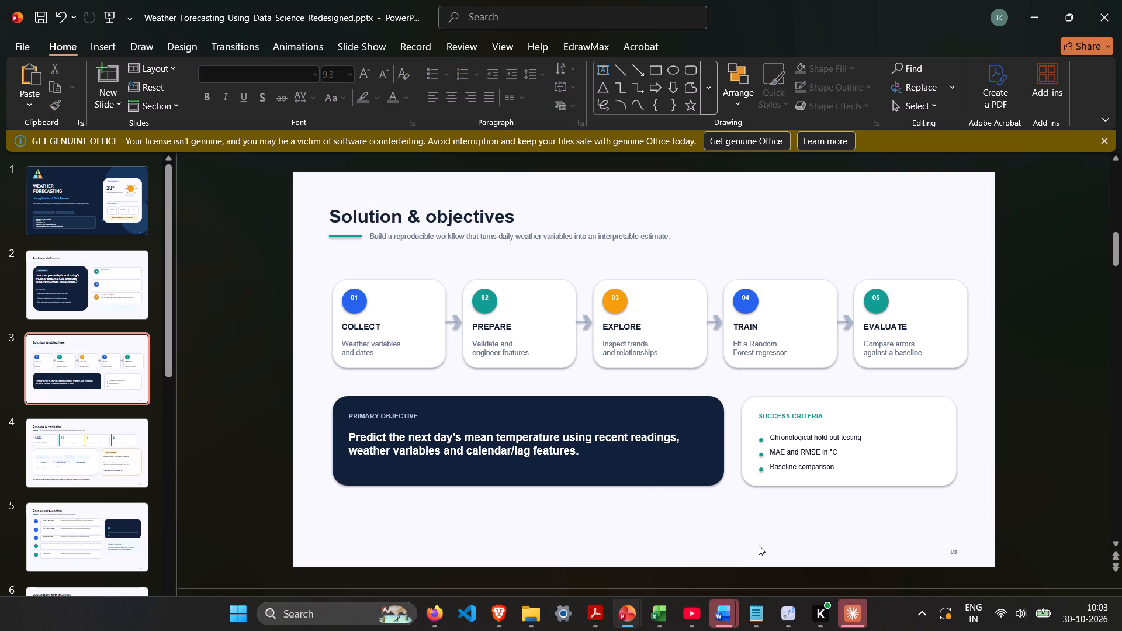
Delete the note about charts and model scores using the synthetic dataset from the bottom of the Dataset & variables slide.
key(Down)
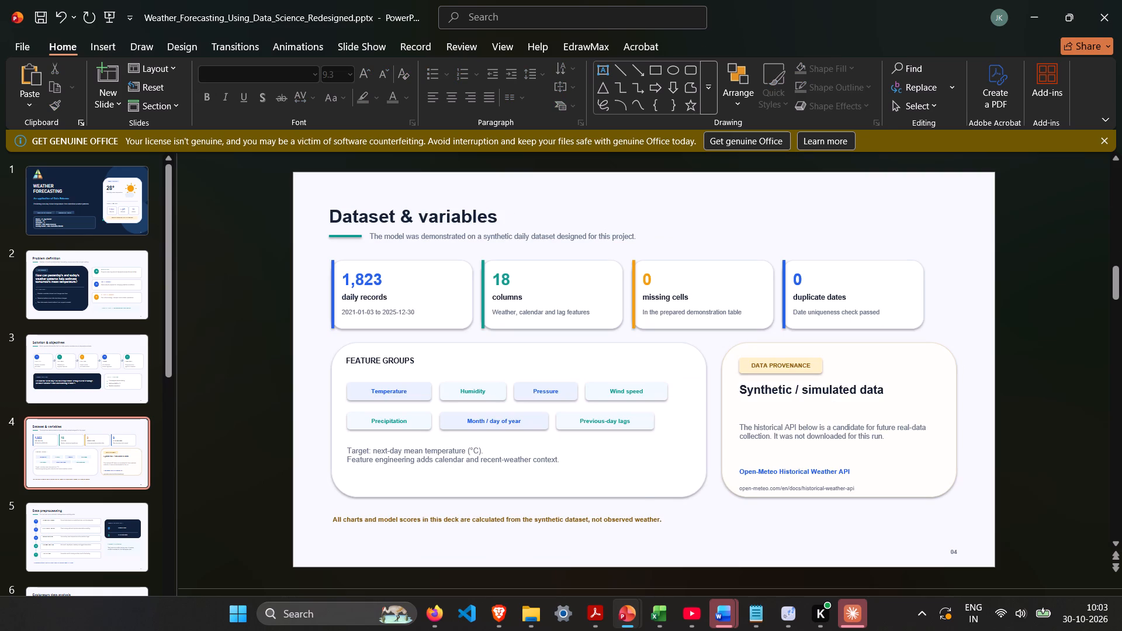
click(699, 521)
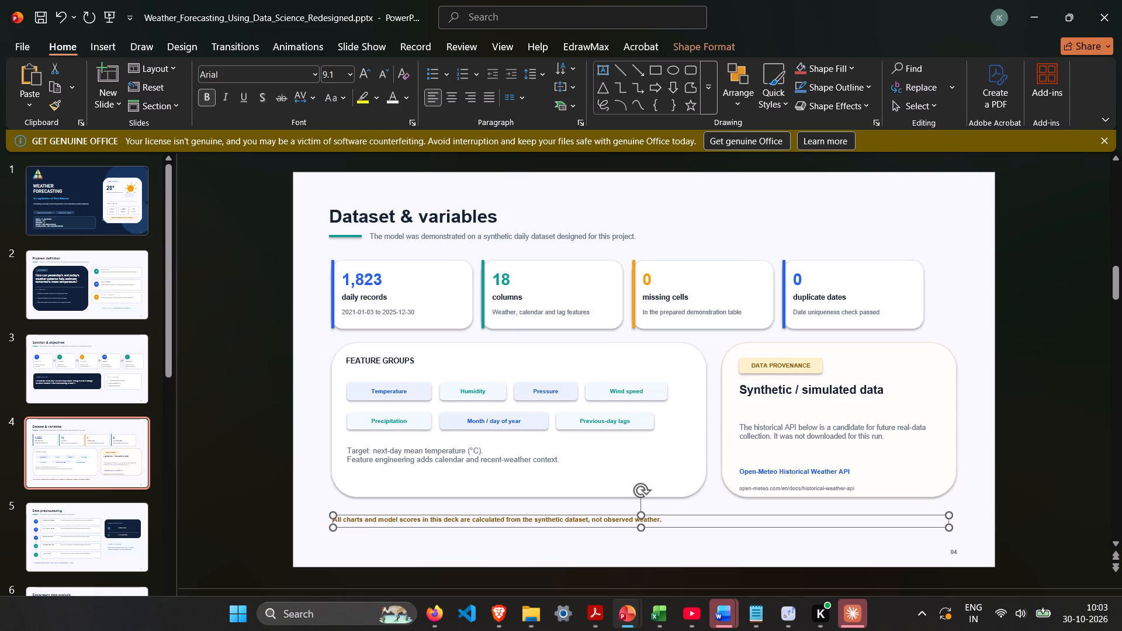
key(Delete)
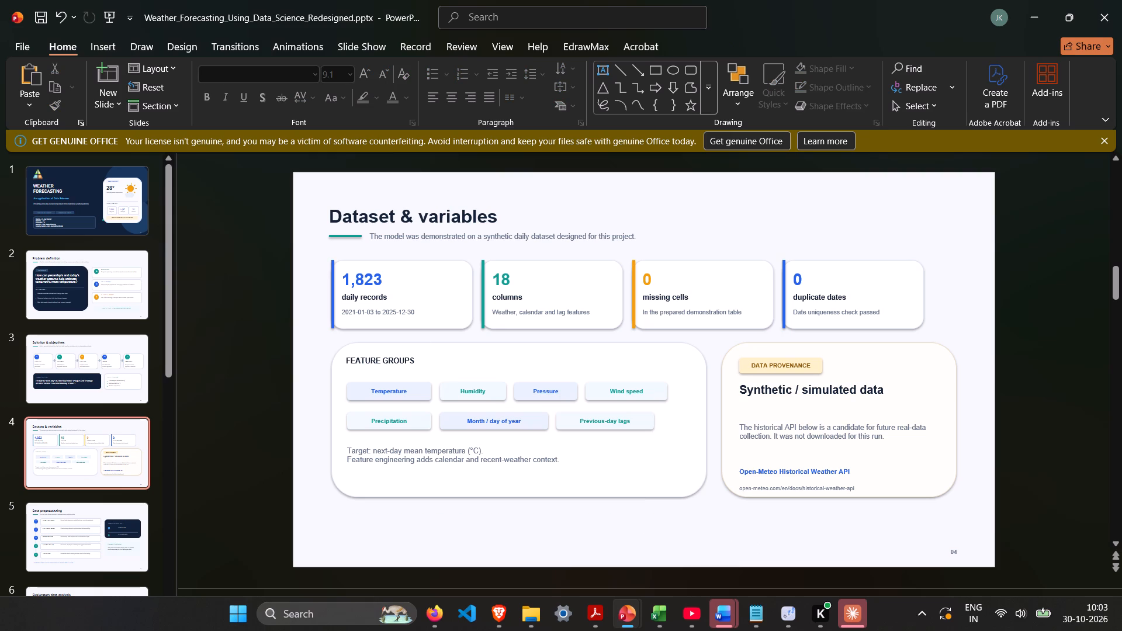
Enlarge the Temperature and Humidity labels in the Feature groups card to 10 pt each.
click(413, 389)
click(403, 390)
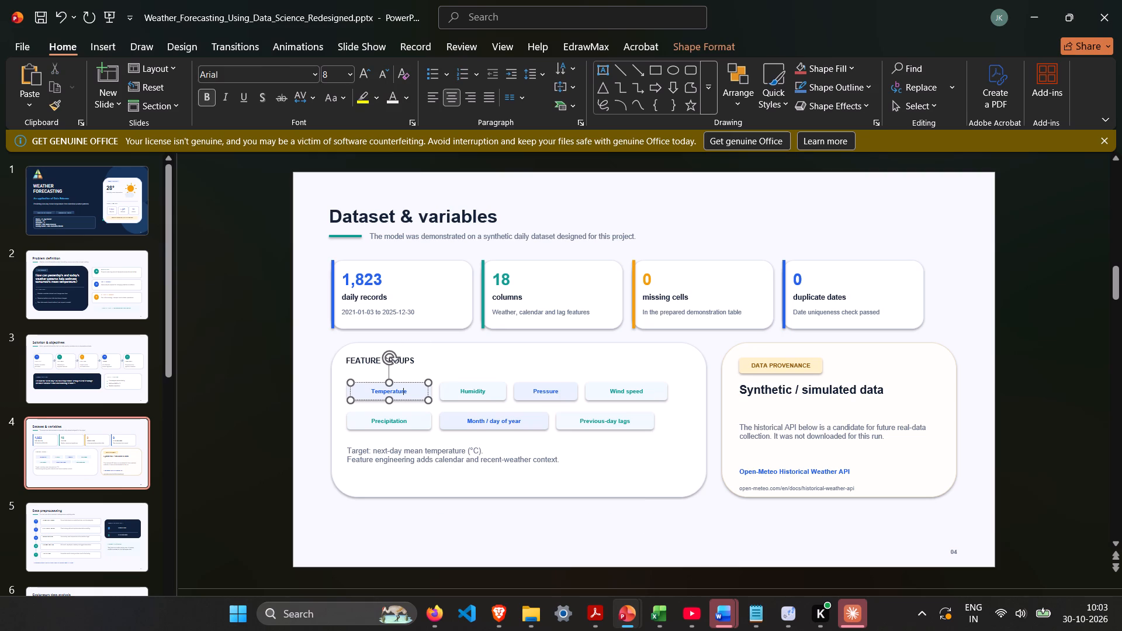
click(406, 390)
key(ctrl+a)
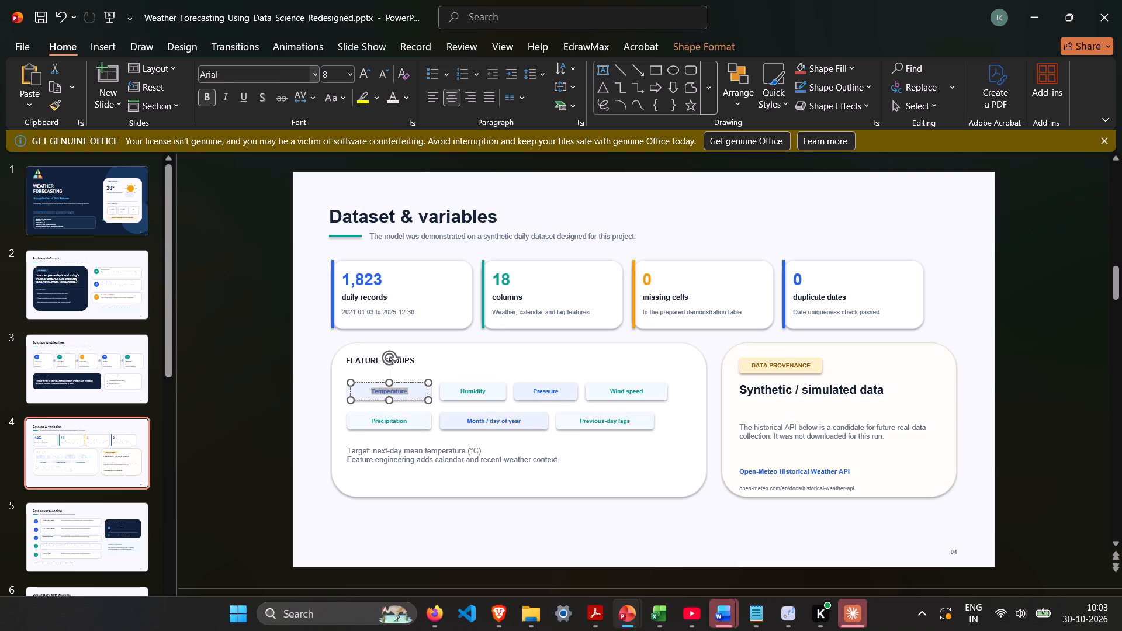
click(366, 80)
click(366, 80)
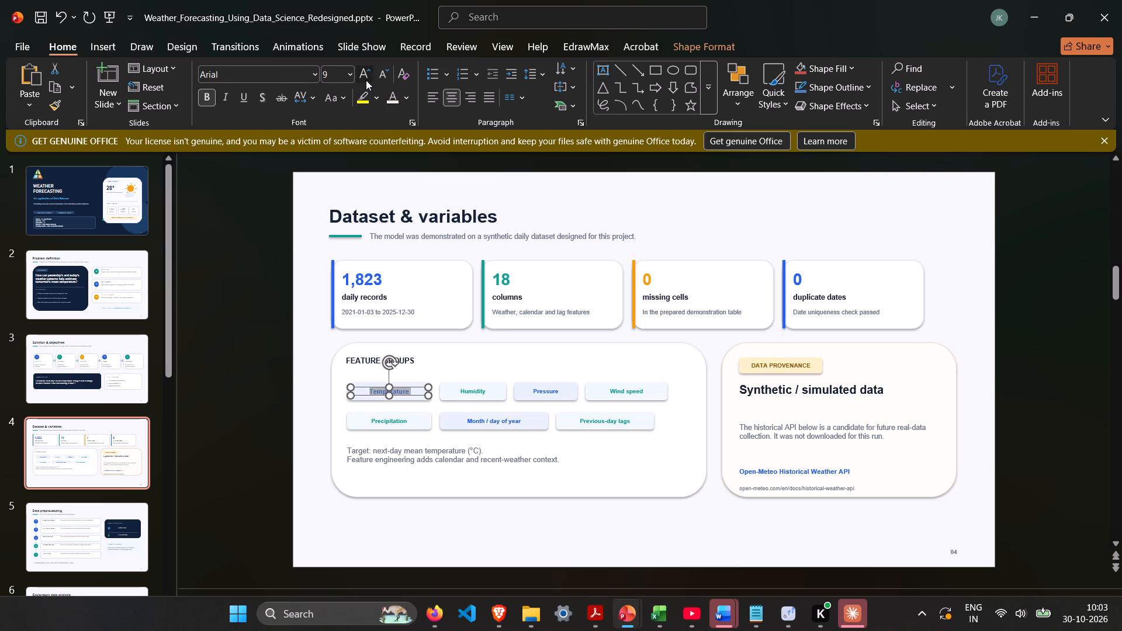
click(491, 386)
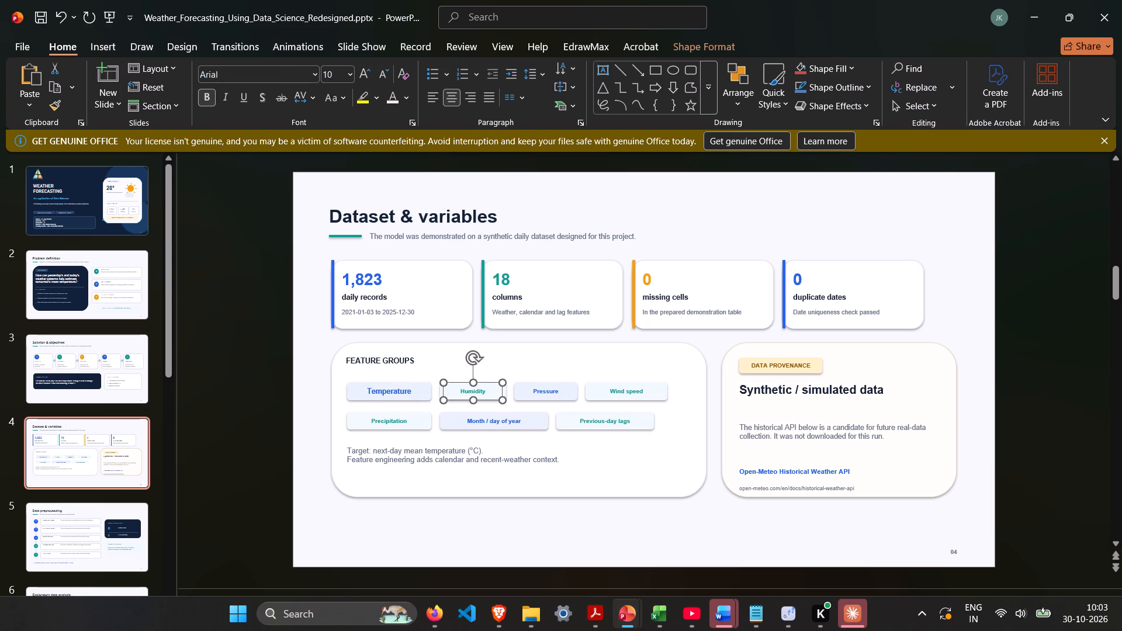
click(483, 391)
key(ctrl+a)
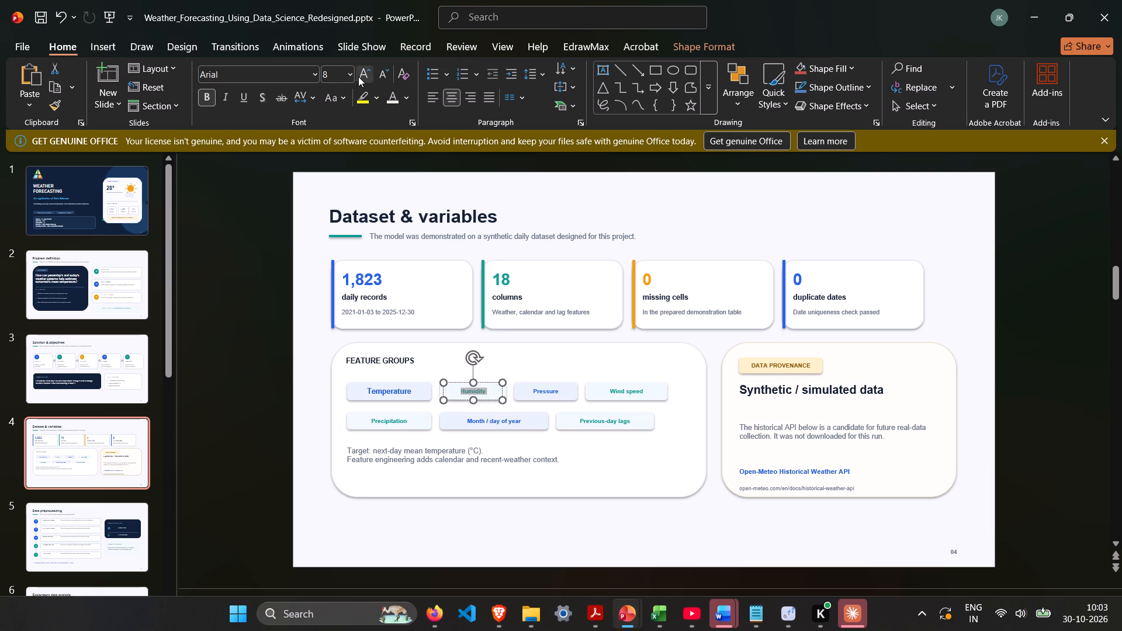
click(360, 75)
click(360, 75)
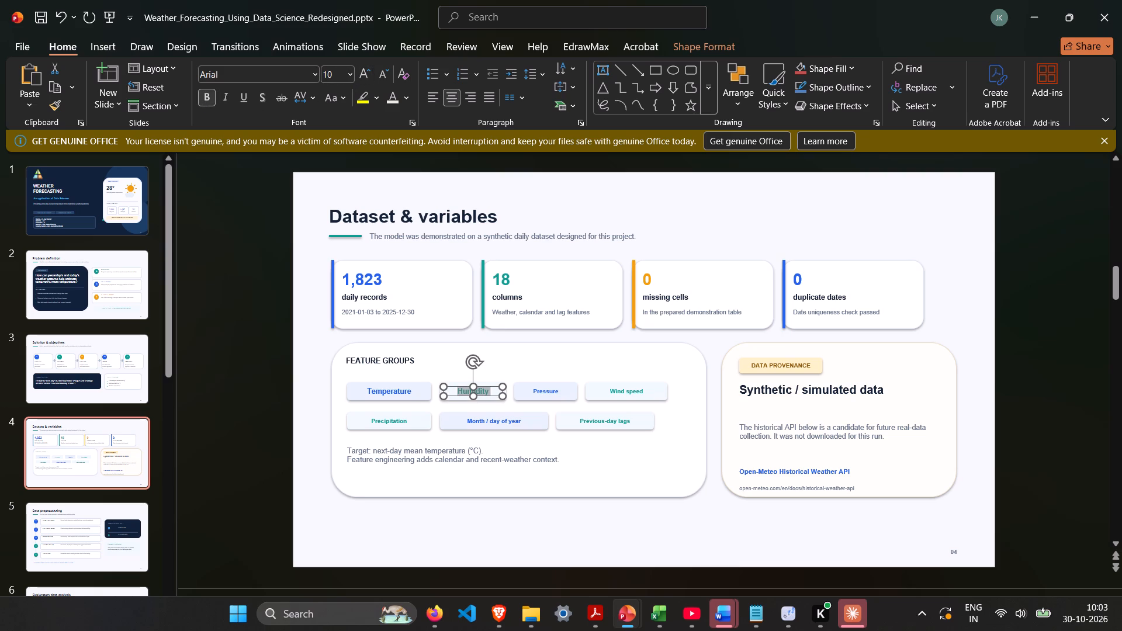
Enlarge the Pressure and Wind speed labels in the Feature groups card to 10 pt each.
click(560, 390)
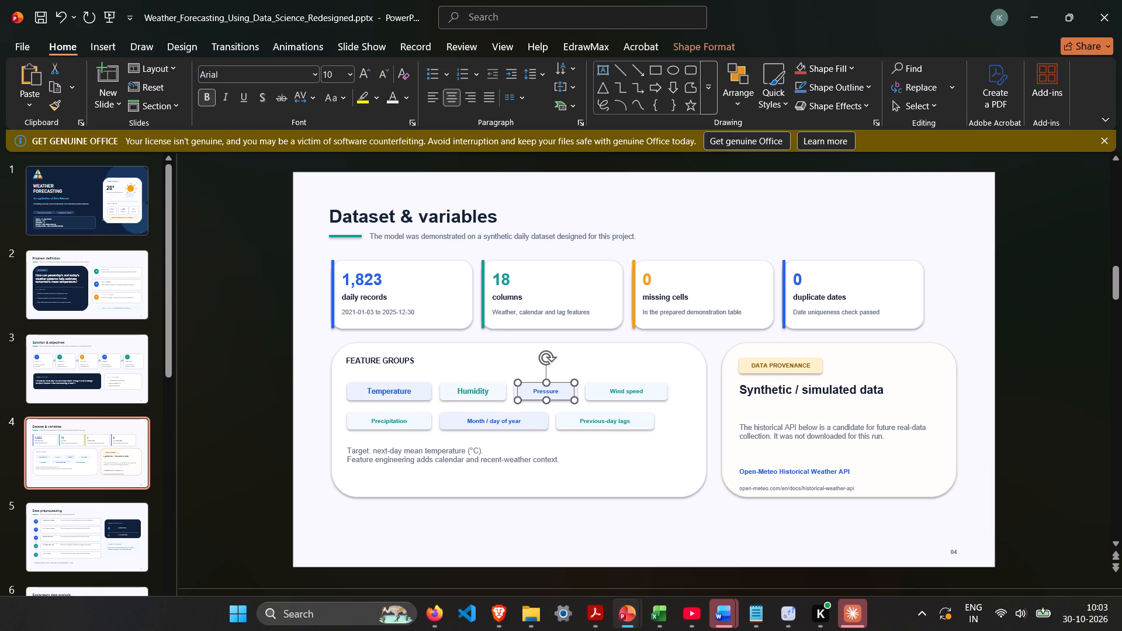
click(557, 392)
key(ctrl+a)
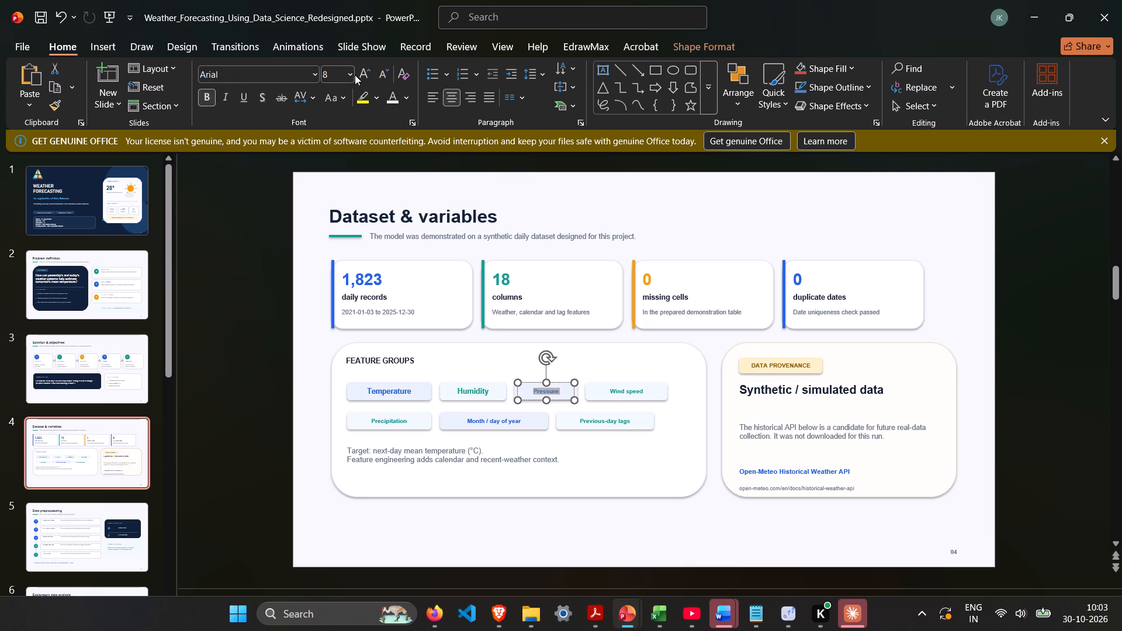
double_click(368, 70)
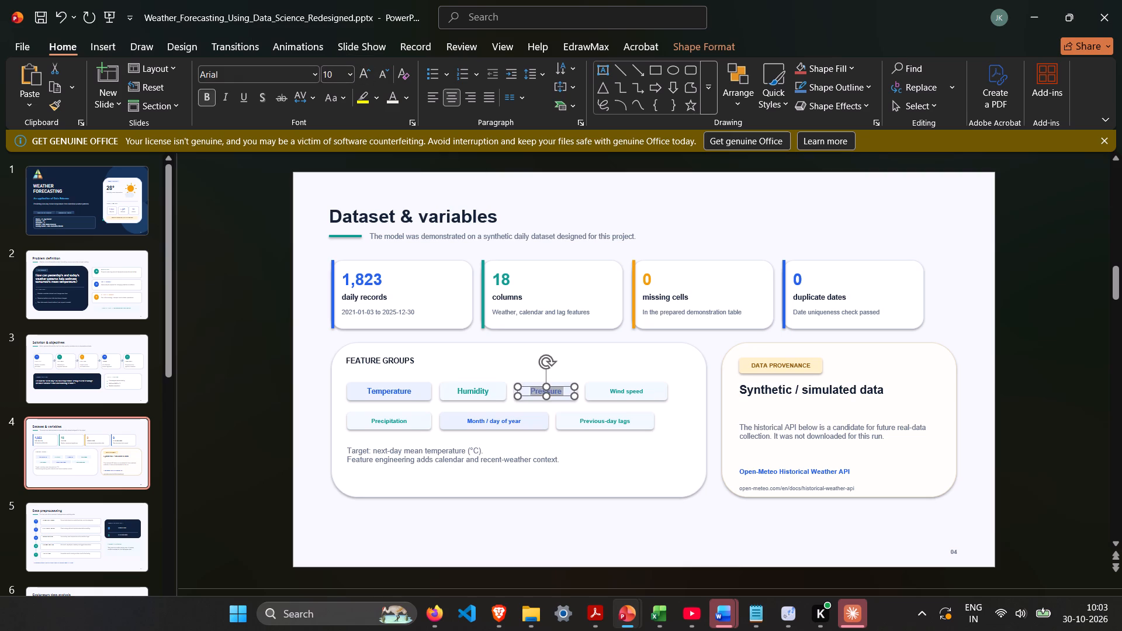
click(645, 389)
double_click(641, 389)
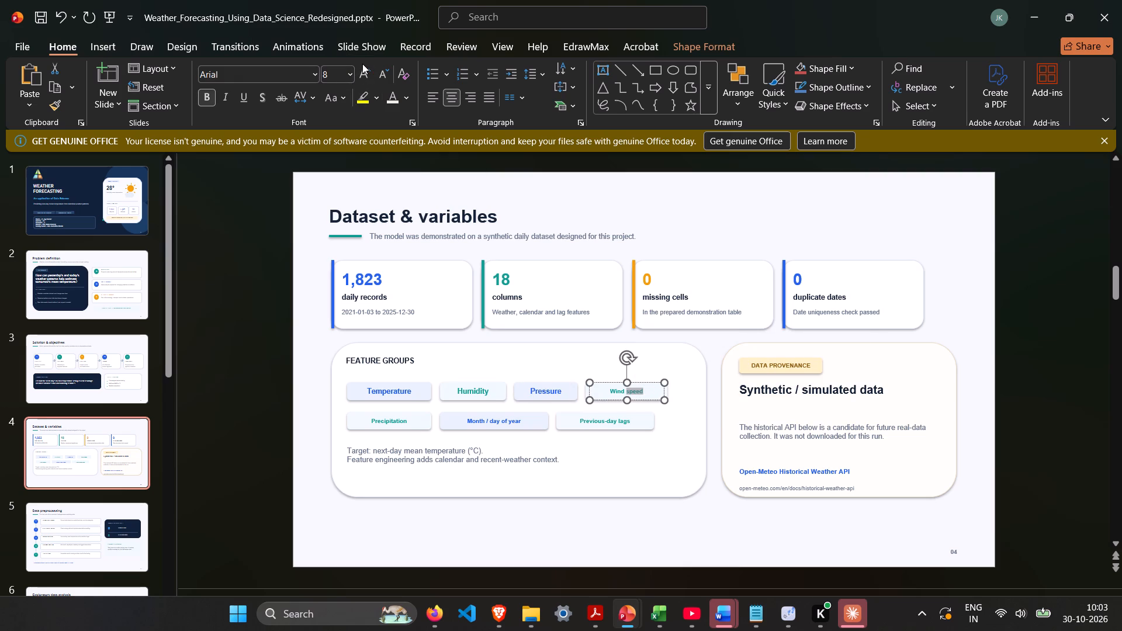
click(625, 390)
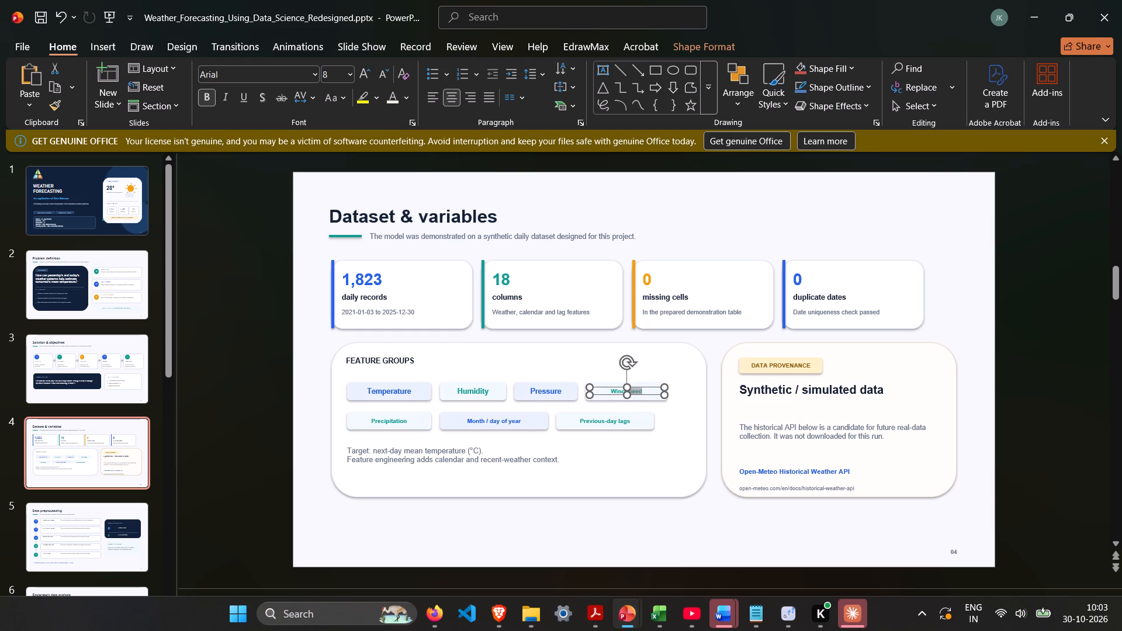
click(643, 390)
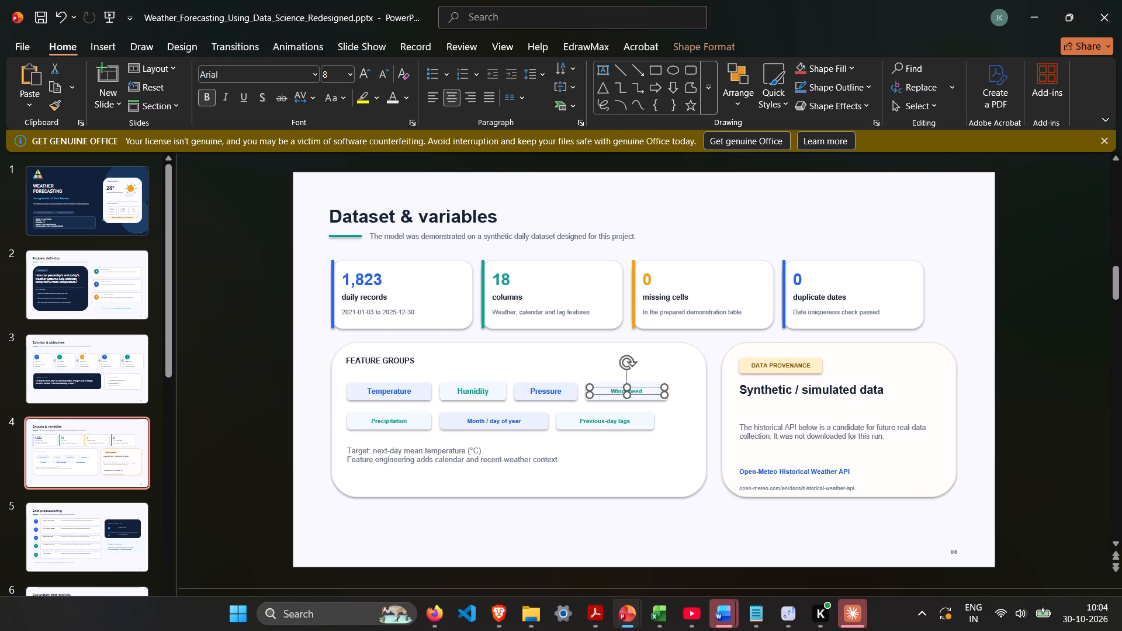
click(637, 390)
key(ctrl+a)
double_click(363, 71)
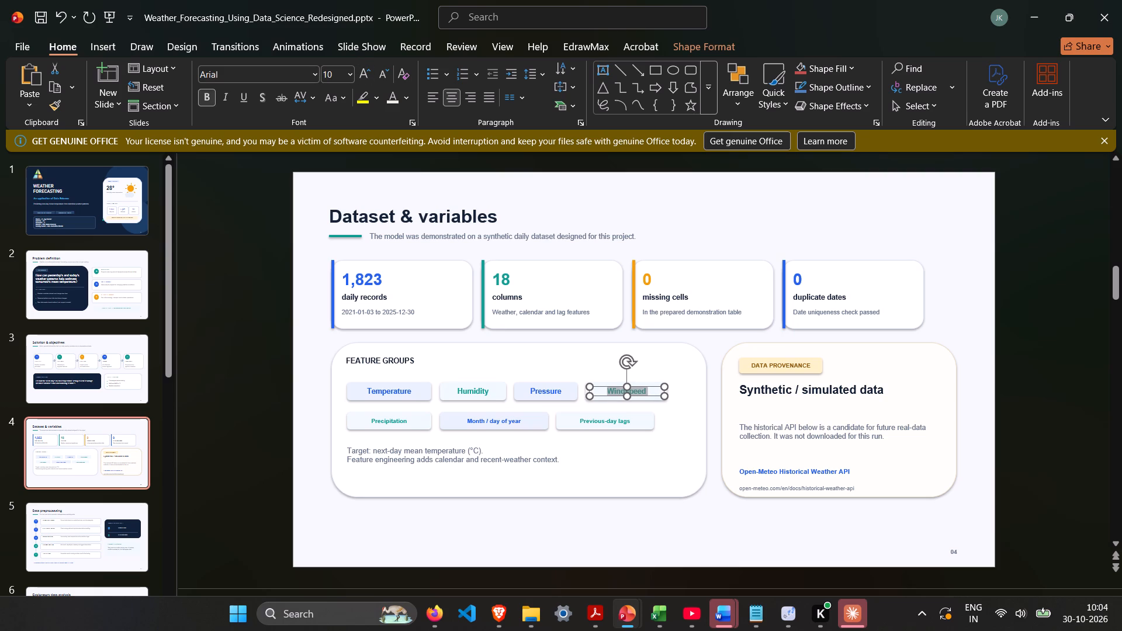
Enlarge the Precipitation and Month / day of year labels in the Feature groups card to 10 pt each.
click(392, 420)
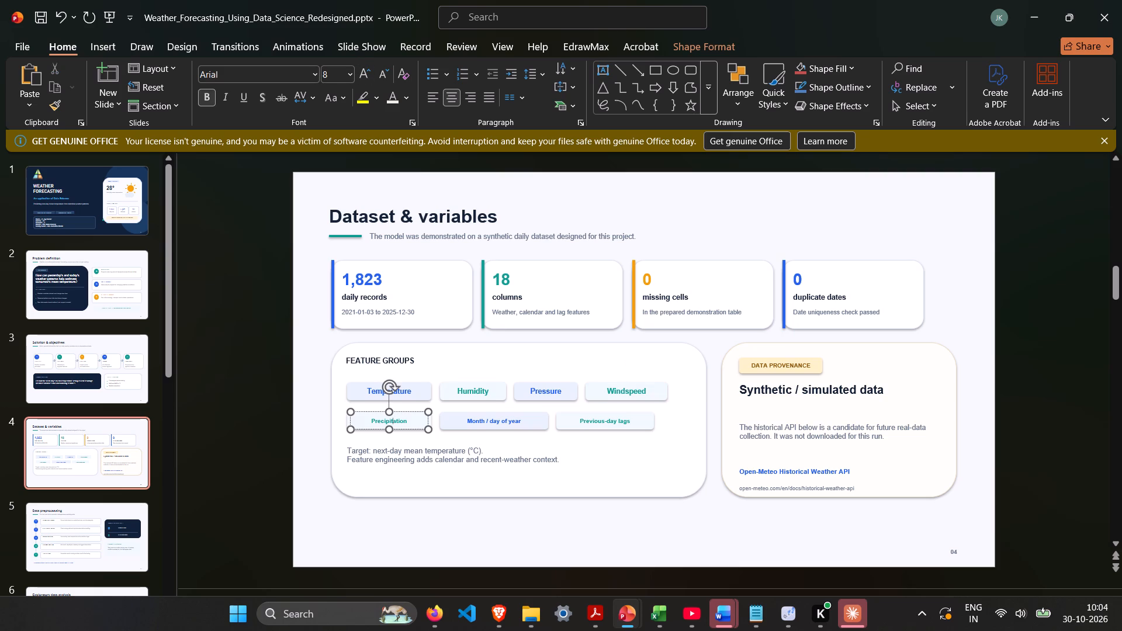
click(408, 418)
click(405, 419)
key(ctrl+a)
click(363, 73)
click(363, 73)
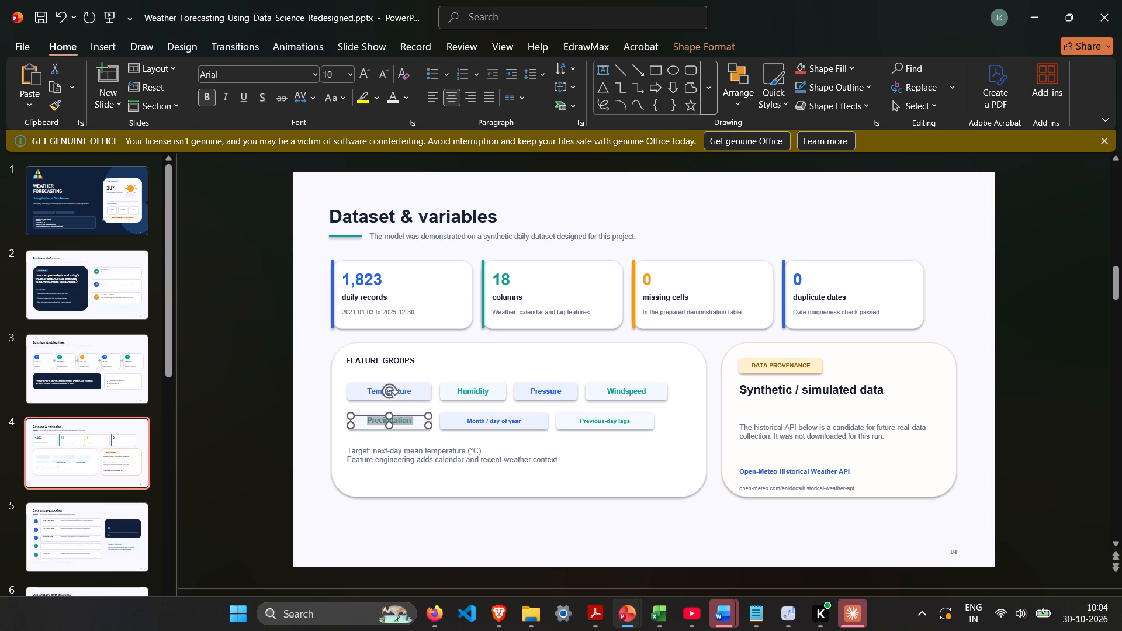
click(518, 419)
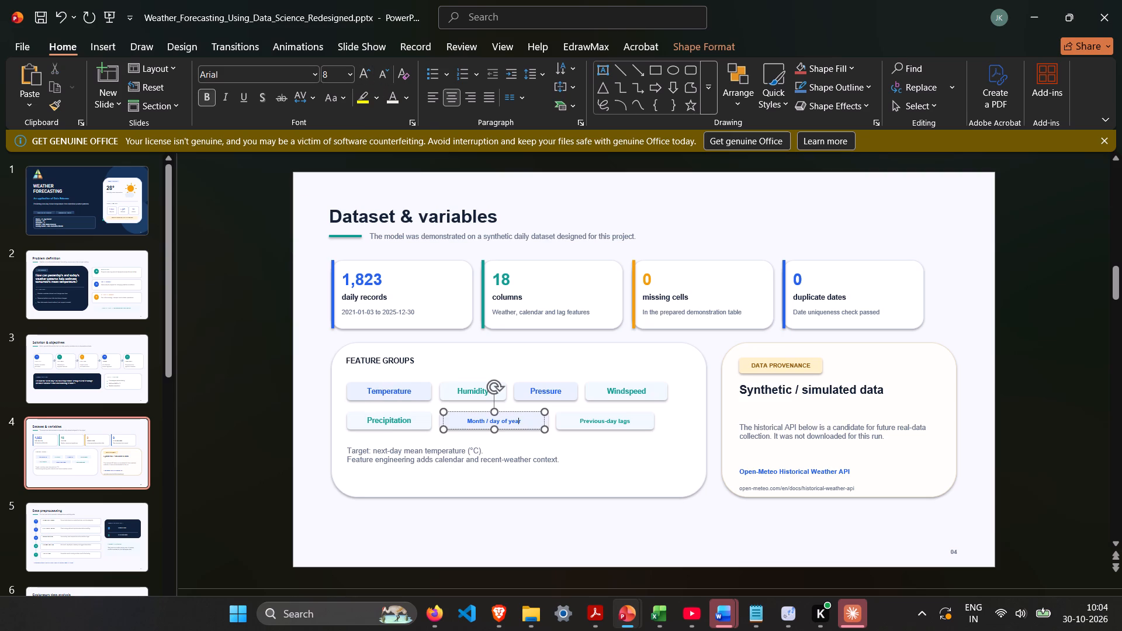
key(ctrl+a)
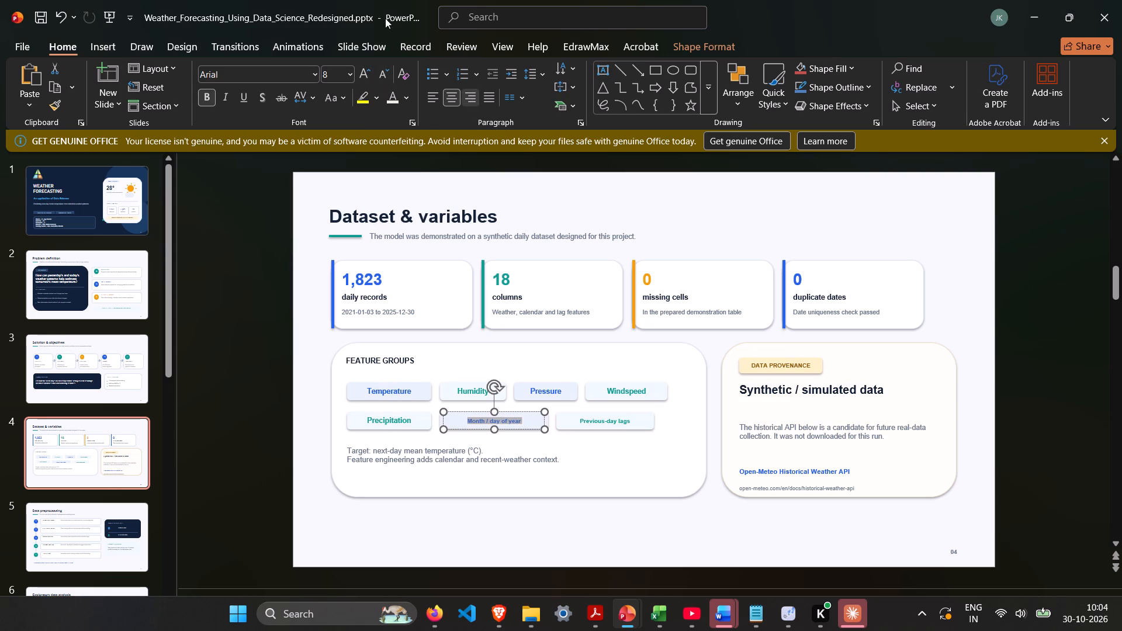
double_click(367, 76)
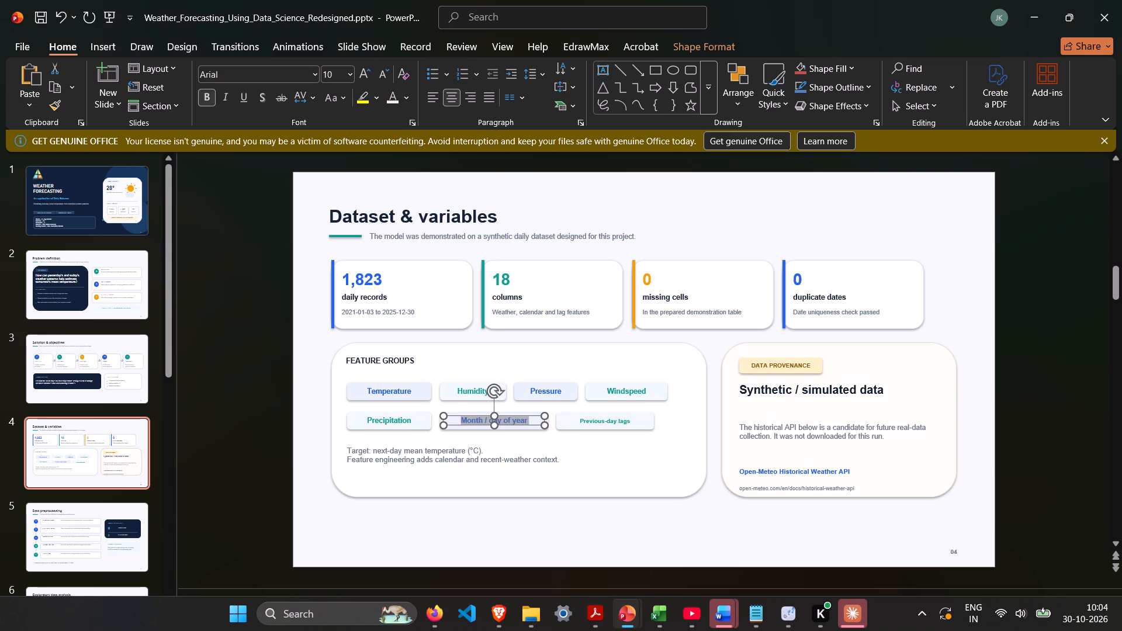
Enlarge the Previous-day lags label in the Feature groups card to 10 pt.
click(623, 421)
click(631, 422)
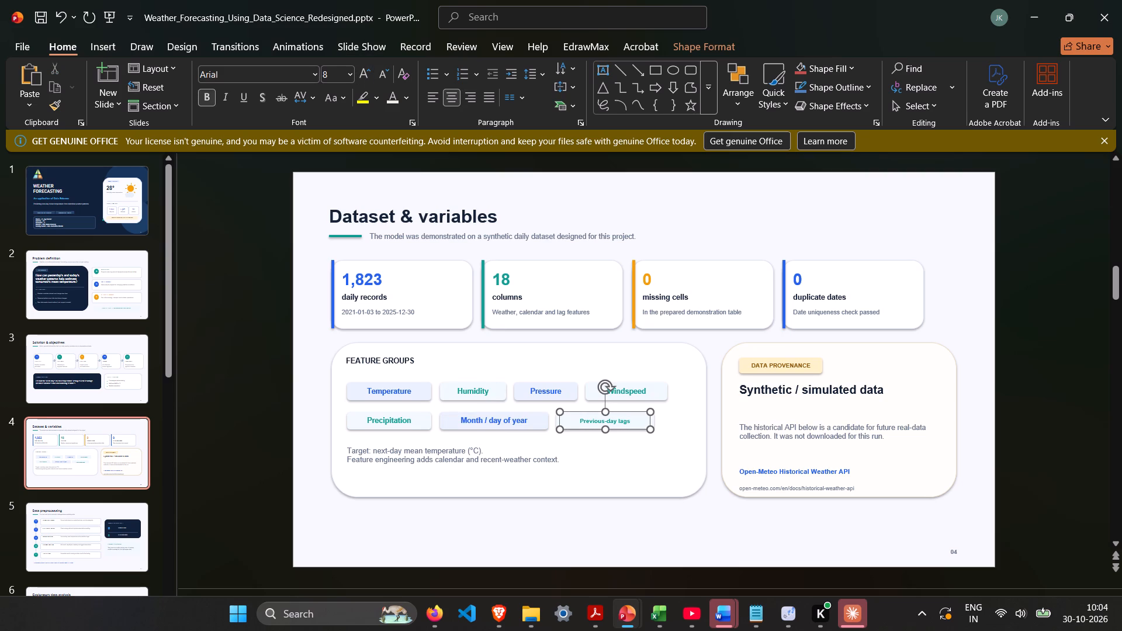
click(605, 417)
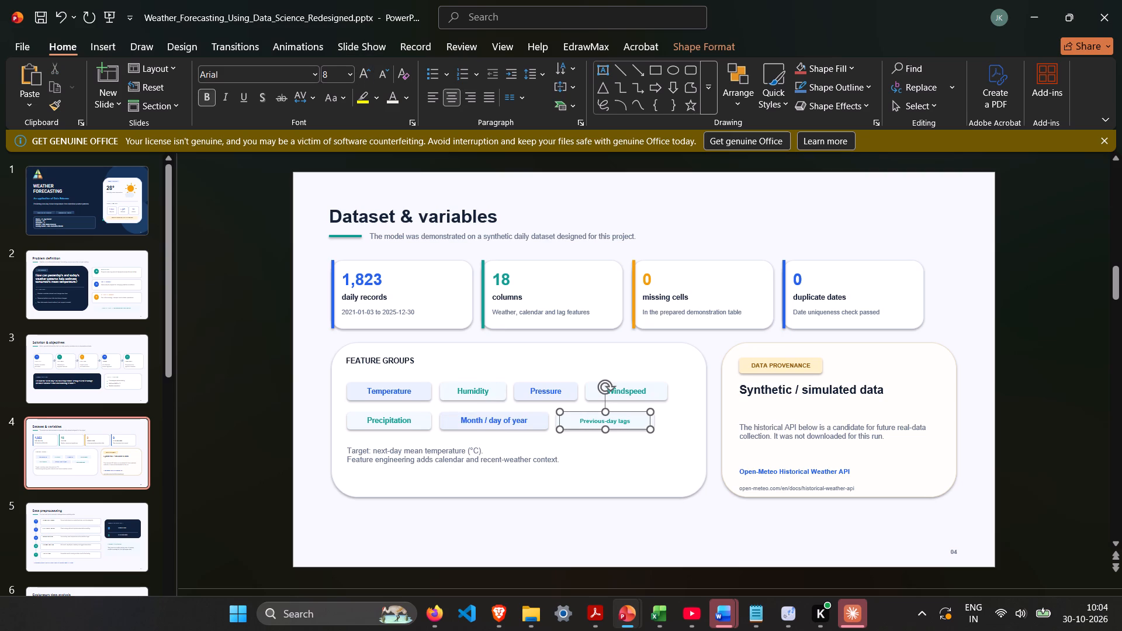
click(617, 421)
key(ctrl+a)
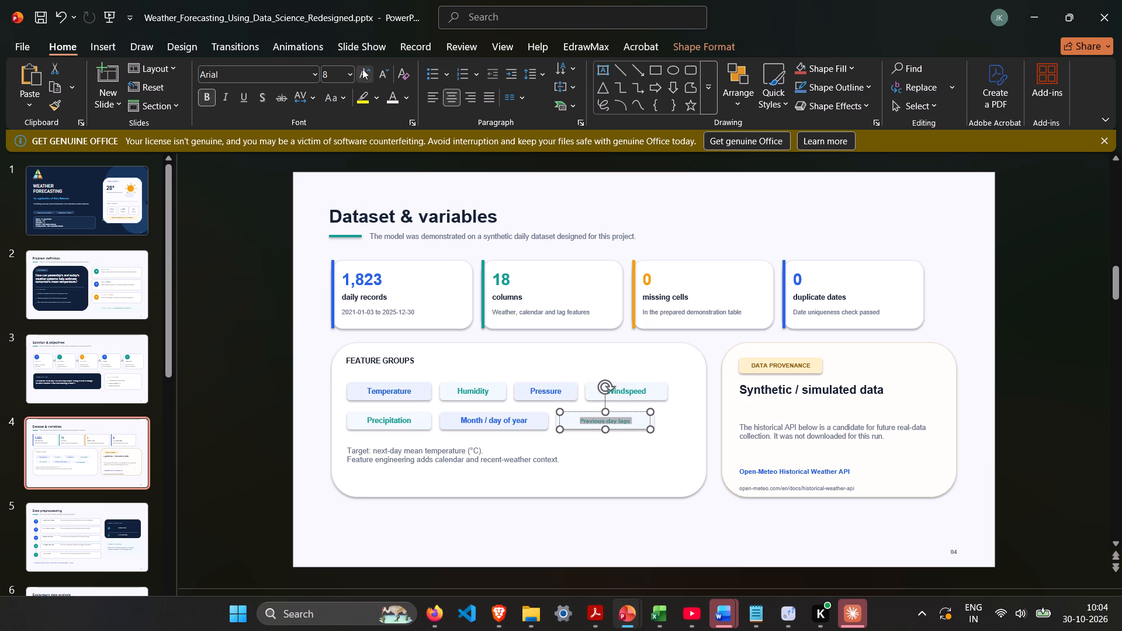
double_click(362, 69)
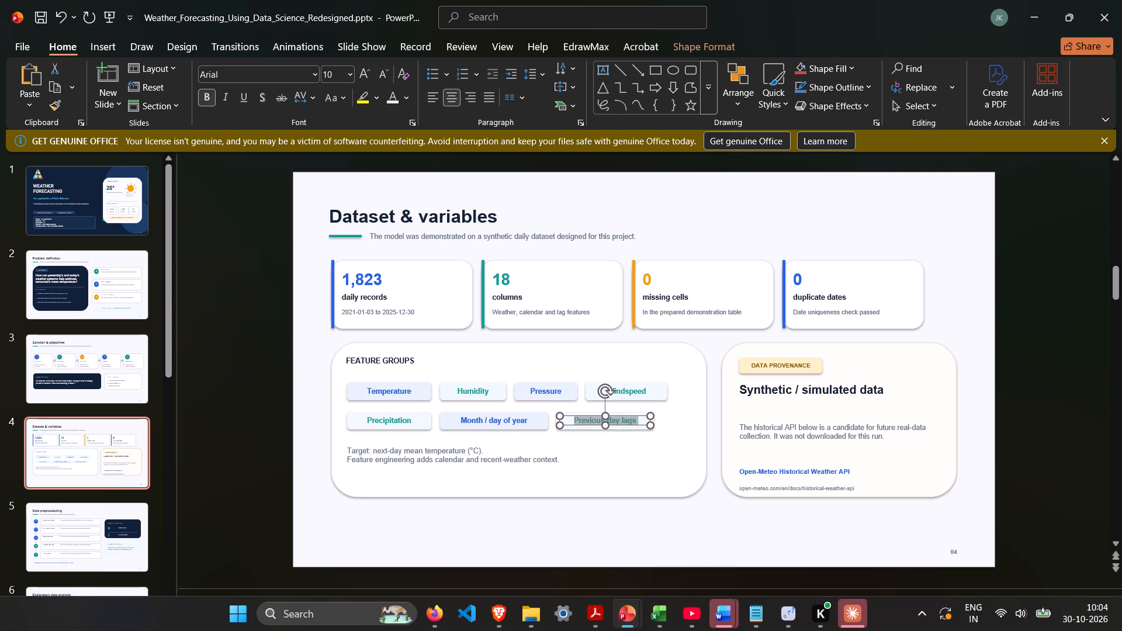
Enlarge the target and feature engineering description below the Feature groups labels to 11 pt.
click(403, 449)
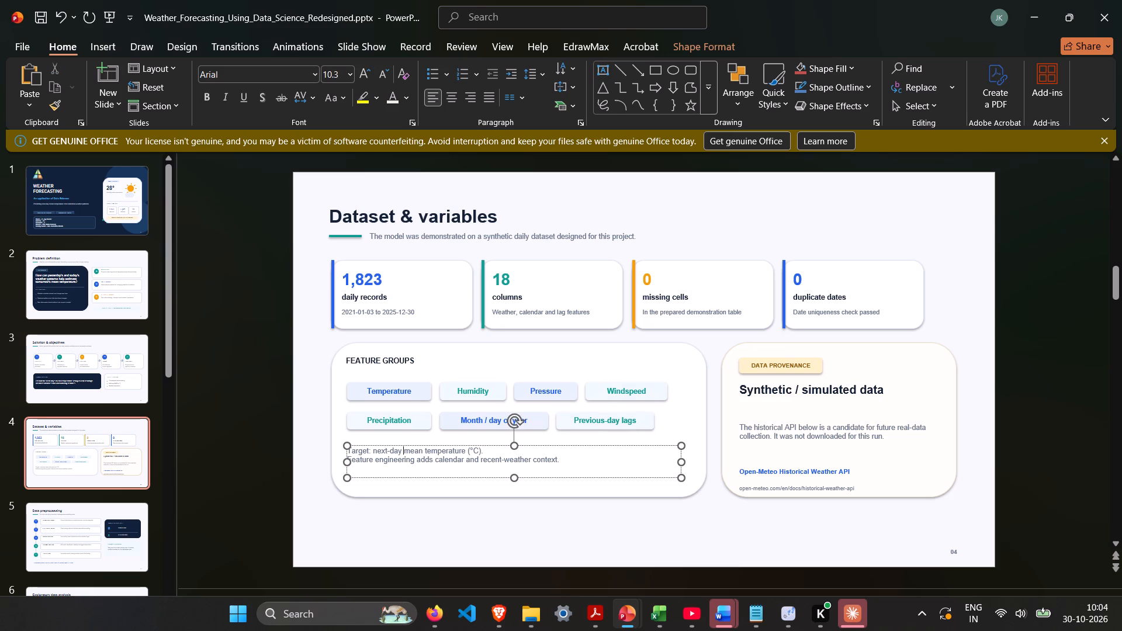
key(ctrl+a)
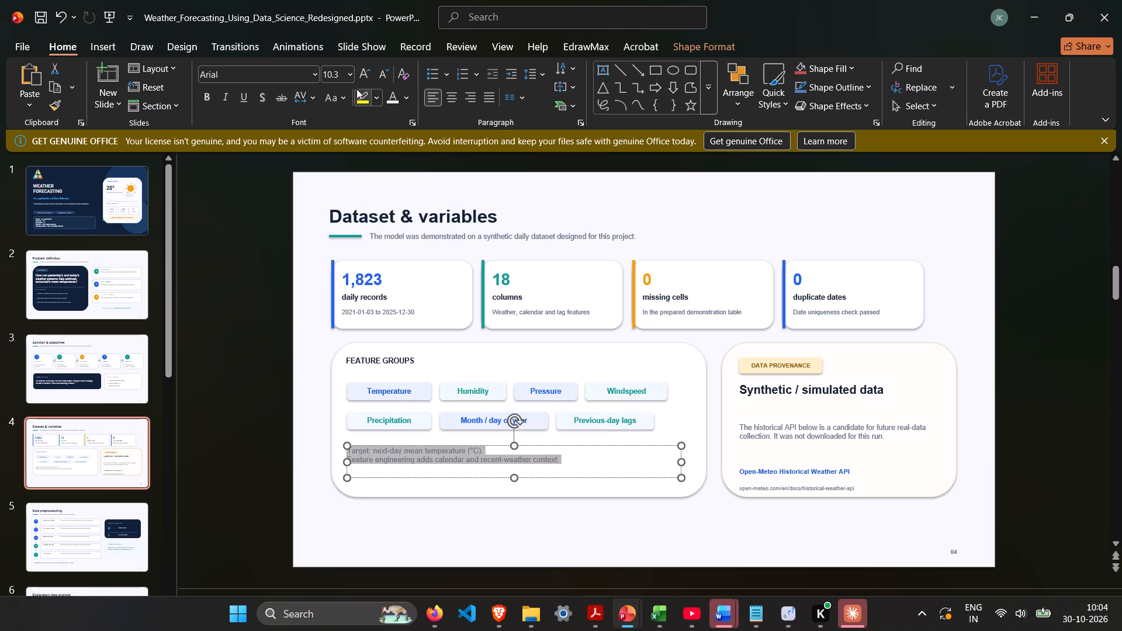
click(363, 77)
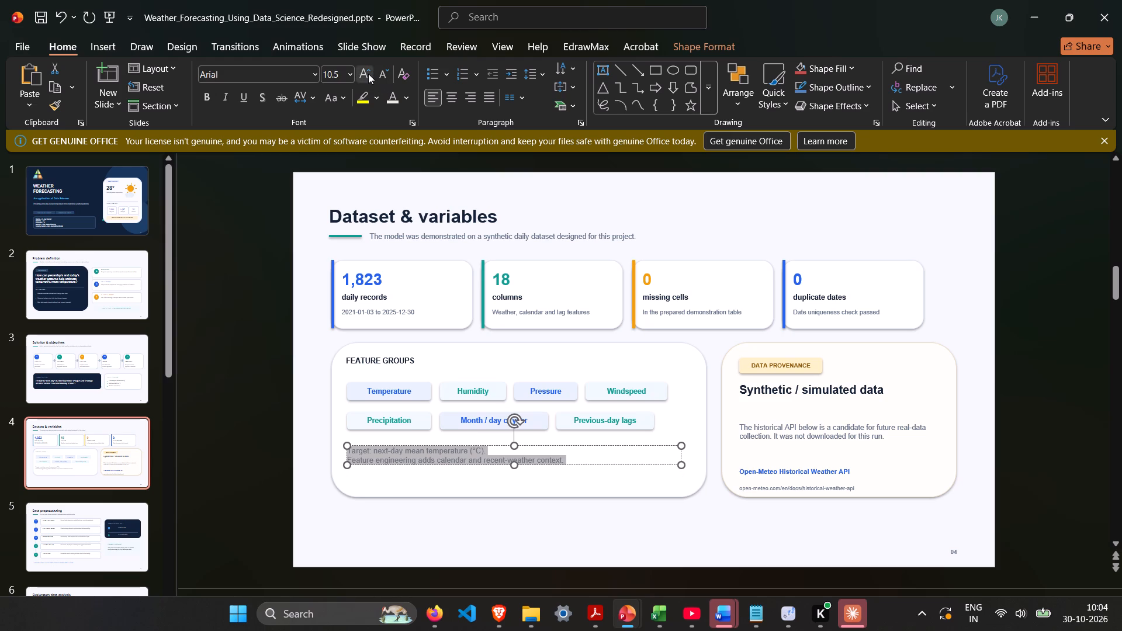
click(367, 74)
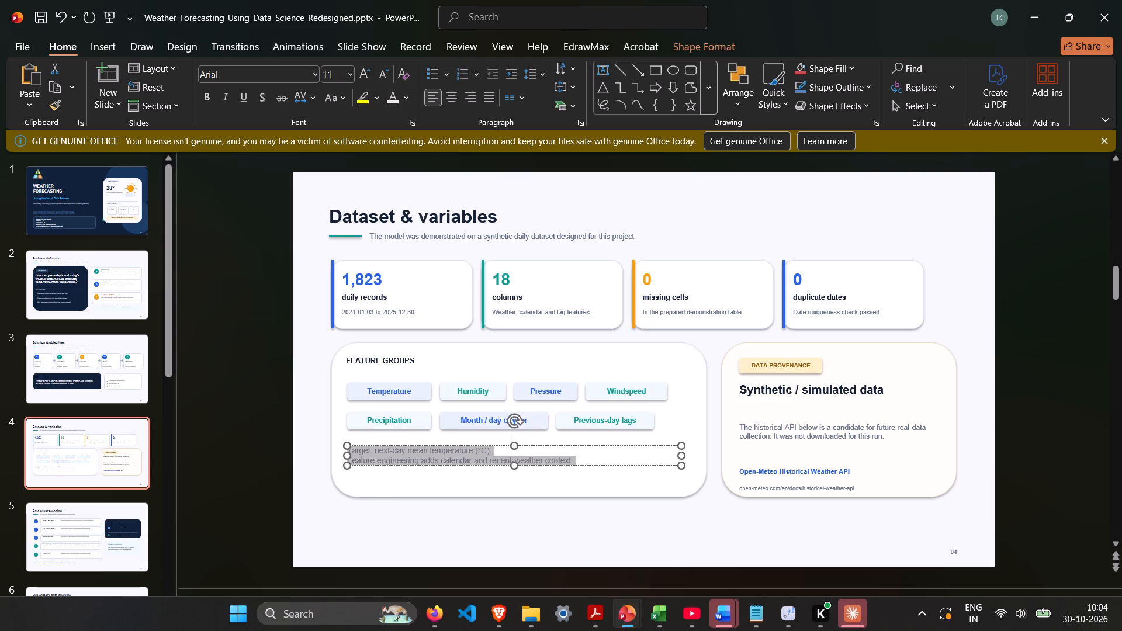
Enlarge the historical API description in the Data provenance card to 10.5 pt.
click(849, 428)
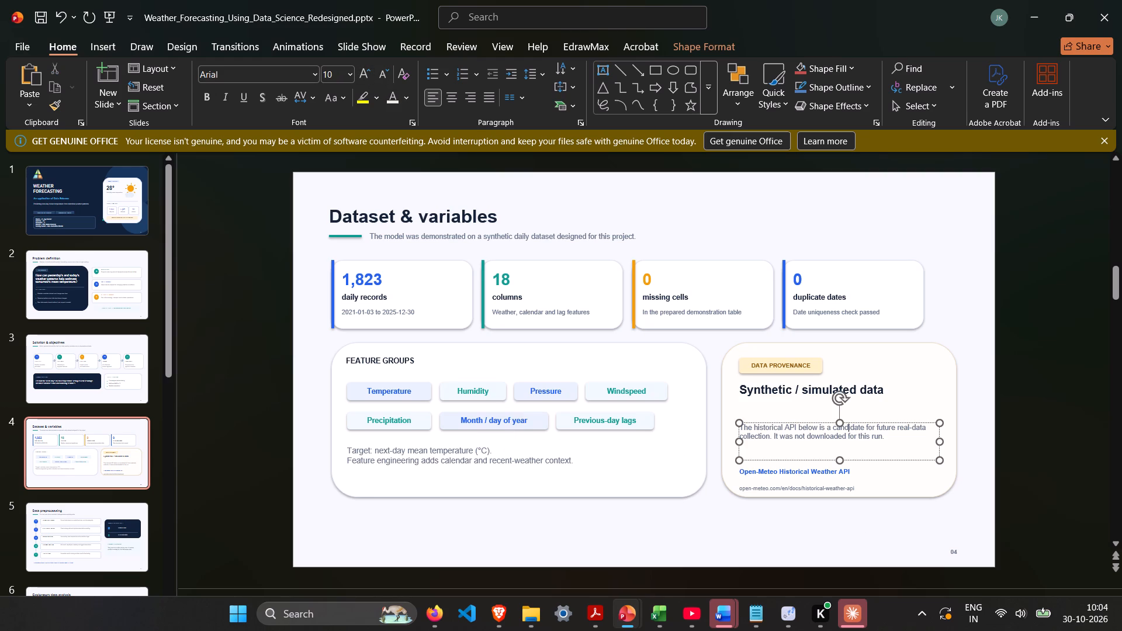
click(884, 443)
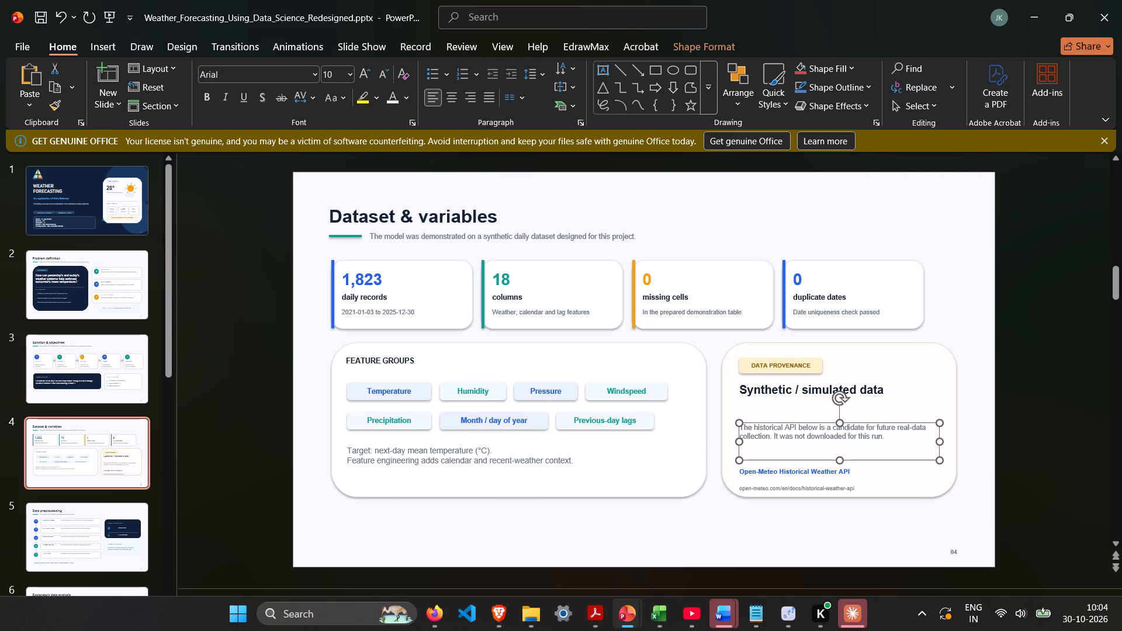
click(885, 435)
key(ctrl+a)
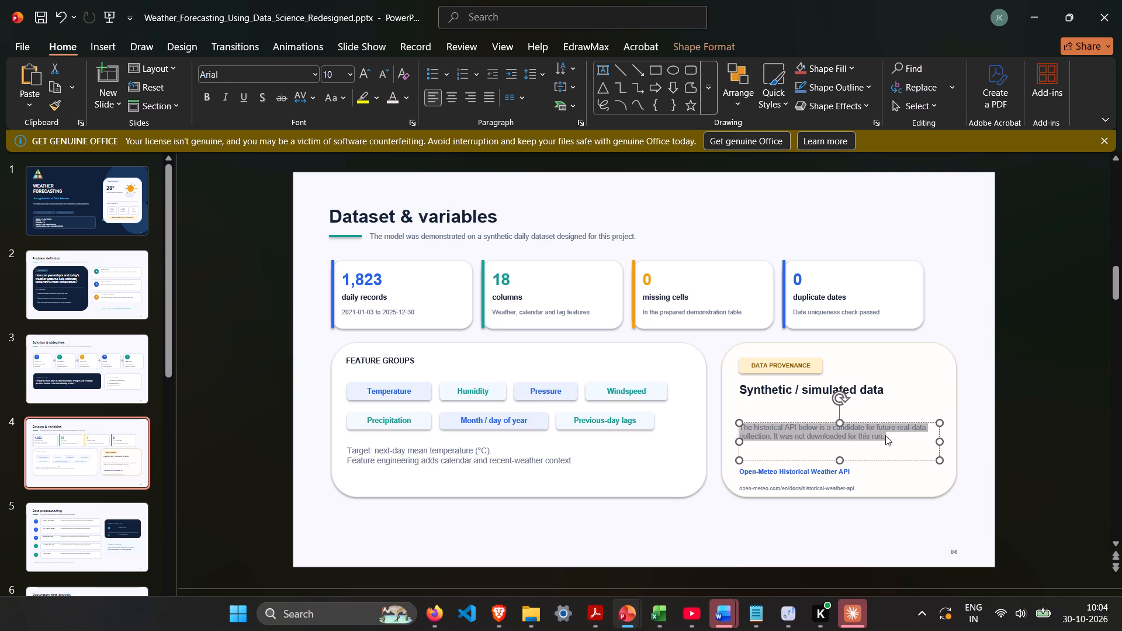
click(368, 77)
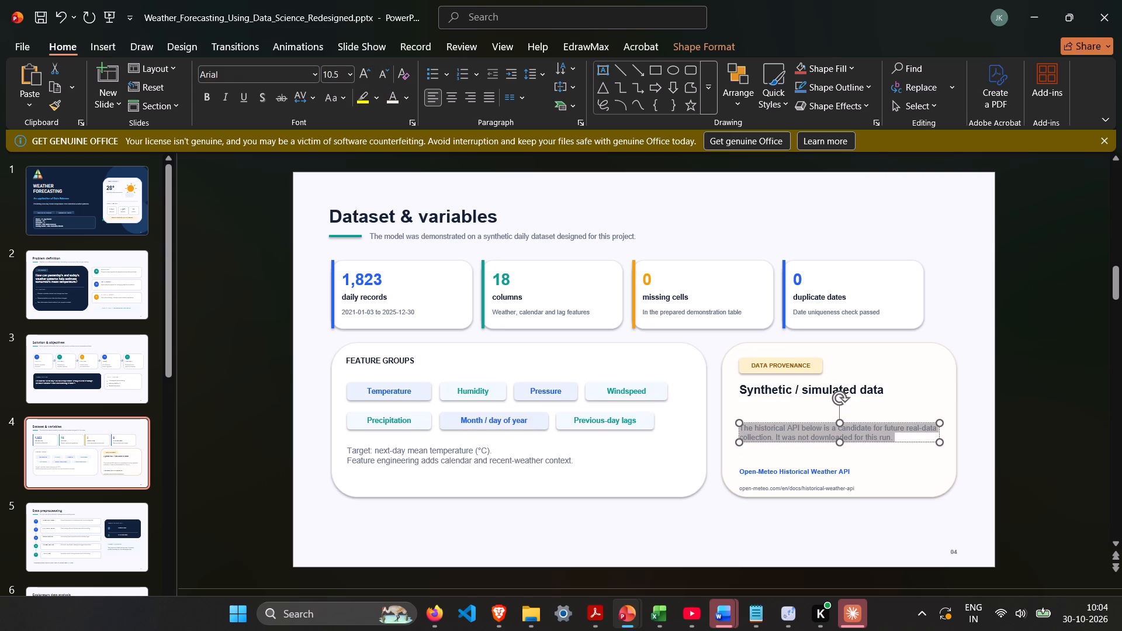
Enlarge the "Open-Meteo Historical Weather API" line in the Data provenance card to 10.5 pt.
click(813, 473)
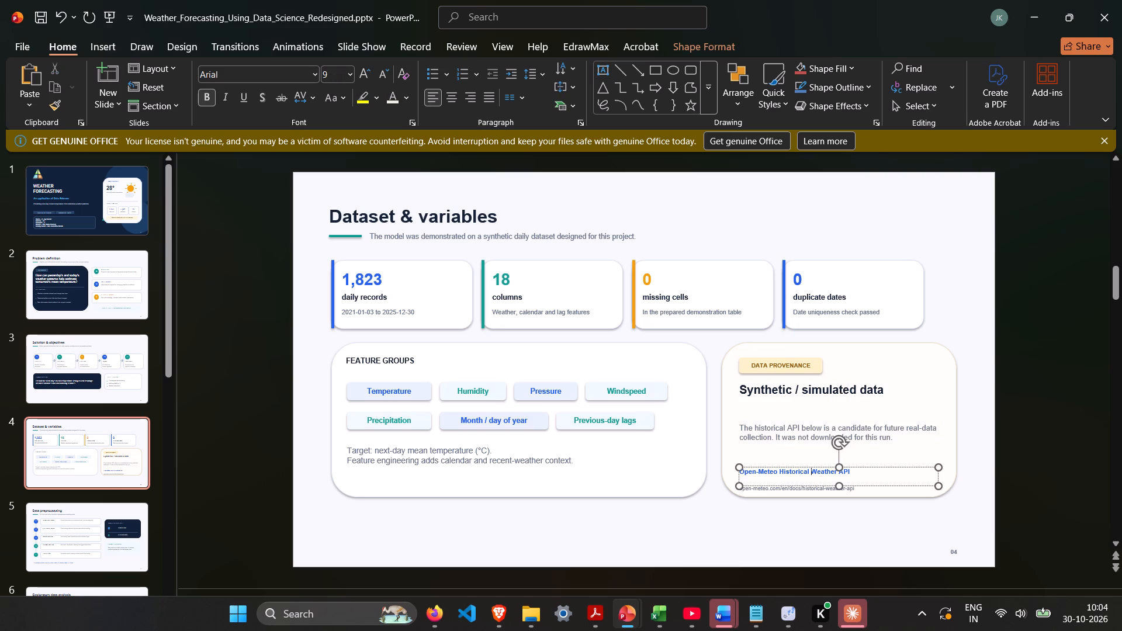
click(859, 474)
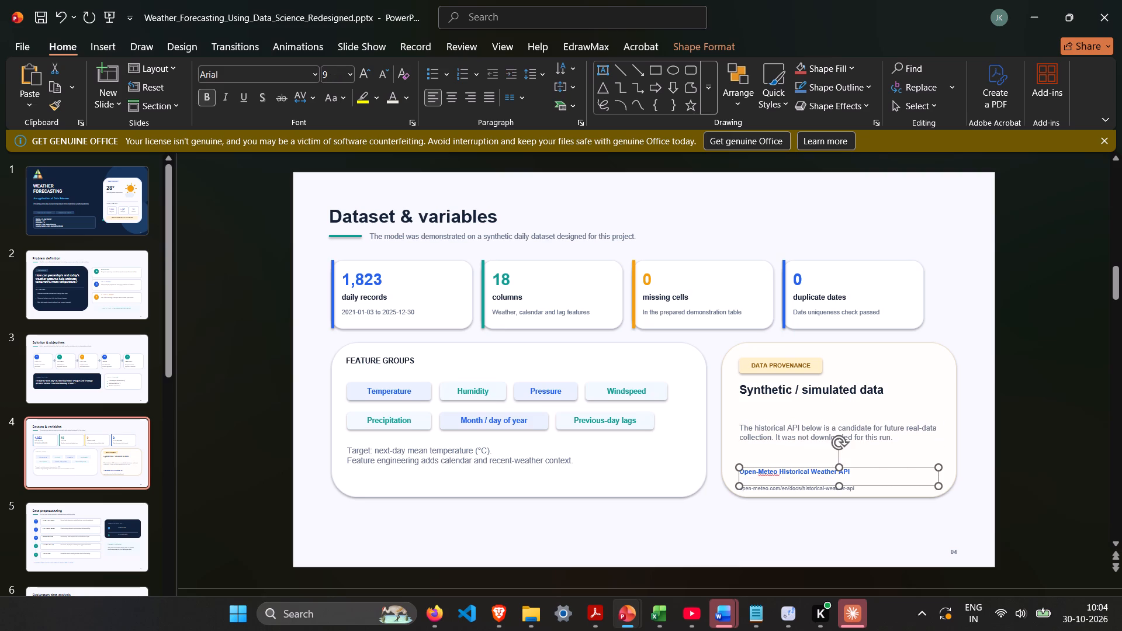
click(845, 470)
key(ctrl+a)
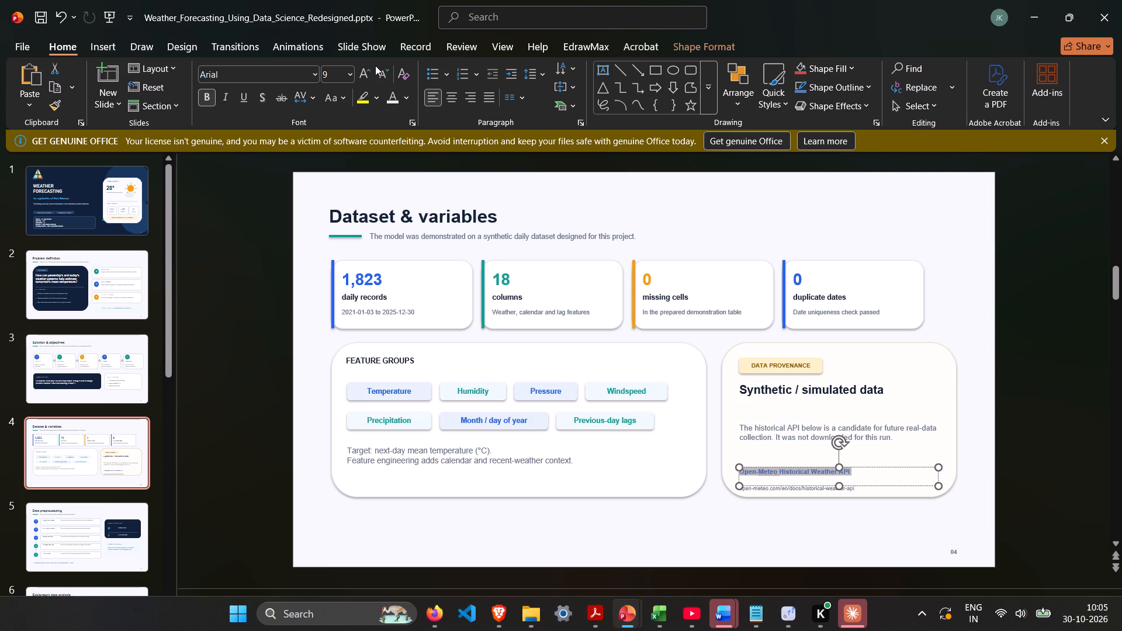
double_click(375, 65)
double_click(366, 67)
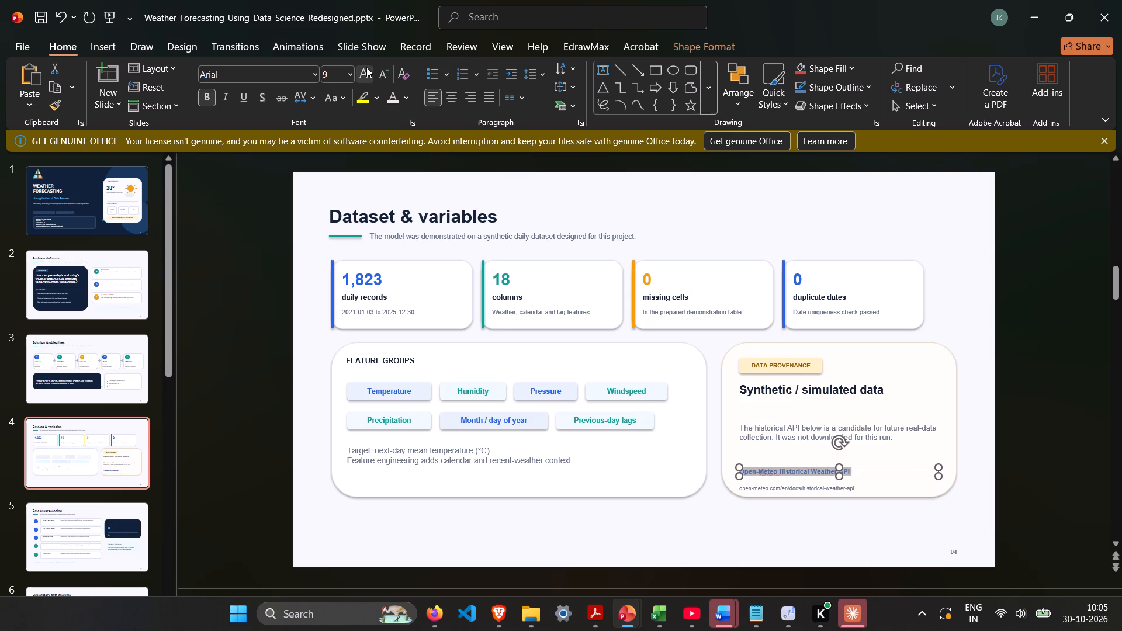
click(366, 67)
click(366, 67)
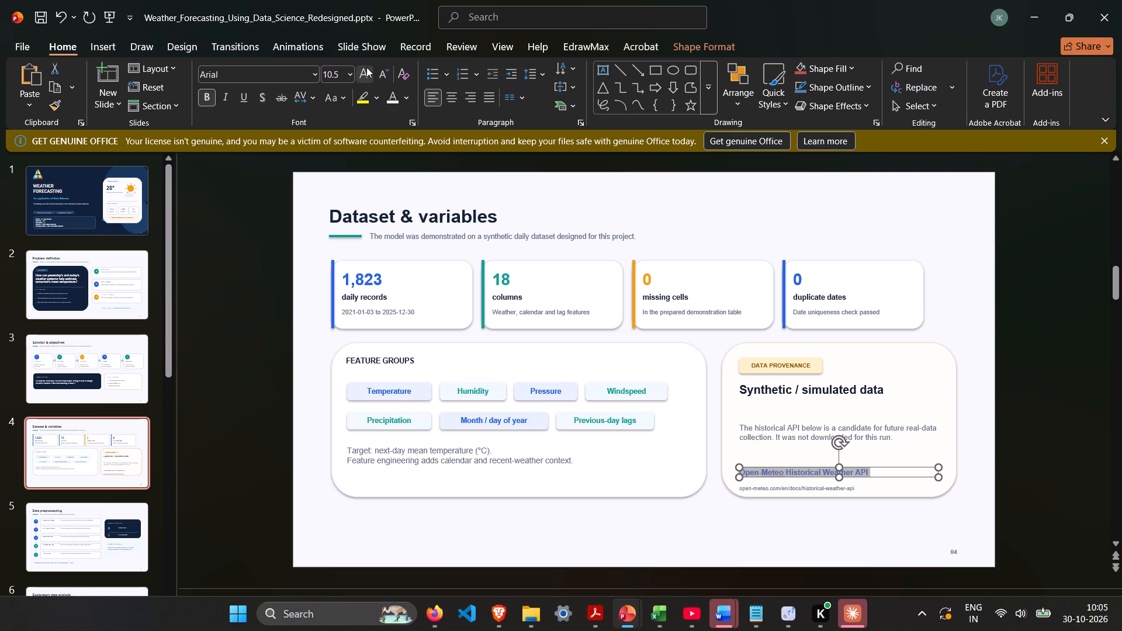
Enlarge the "Open-Meteo Historical Weather API" line in the Data provenance card to 11 pt.
click(366, 67)
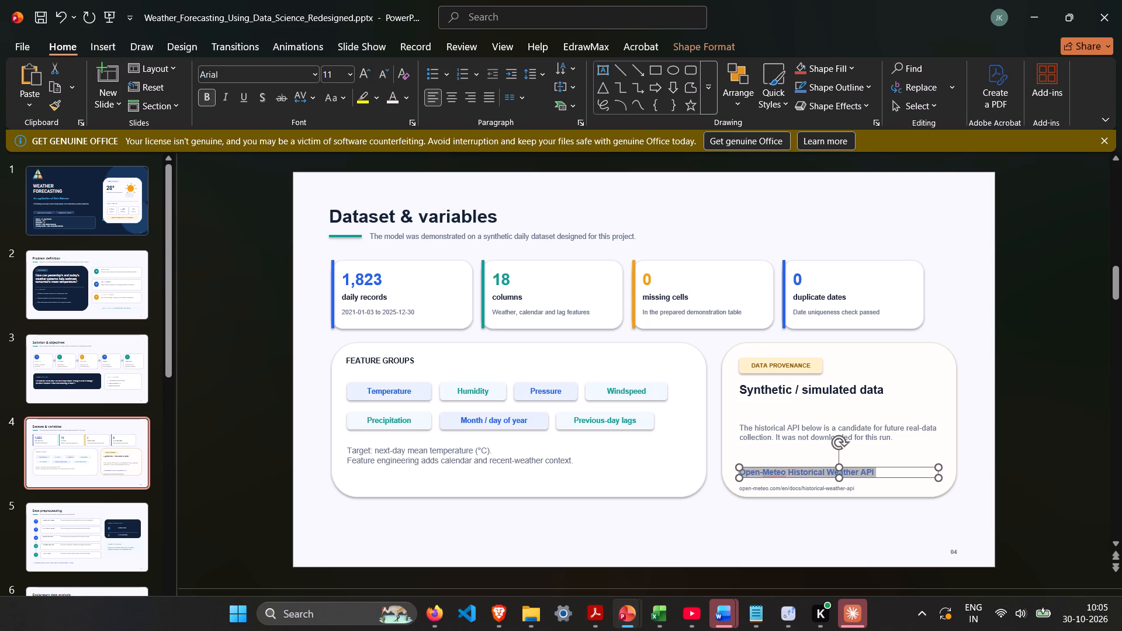
Enlarge the open-meteo.com web address at the bottom of the Data provenance card to 9 pt.
click(744, 487)
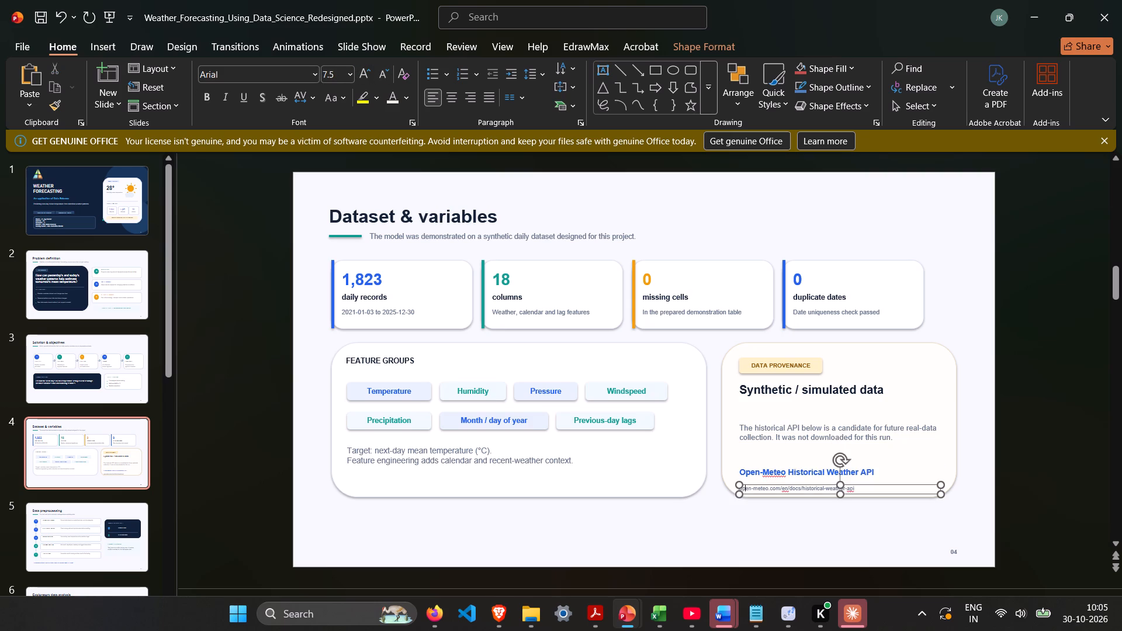
double_click(788, 490)
key(ctrl+a)
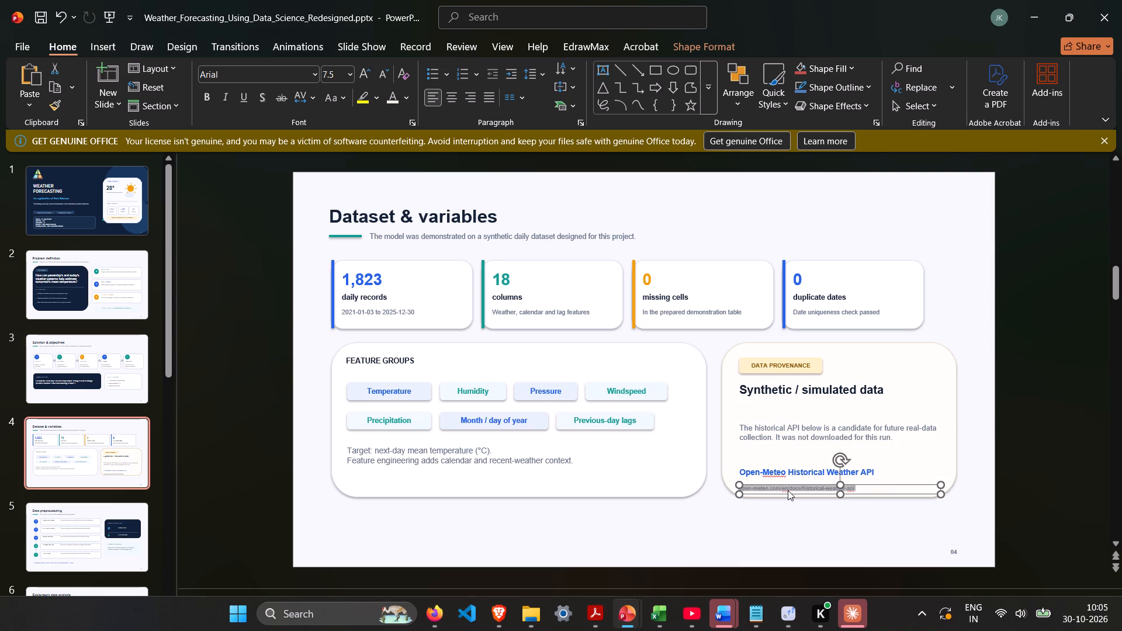
click(364, 75)
click(364, 75)
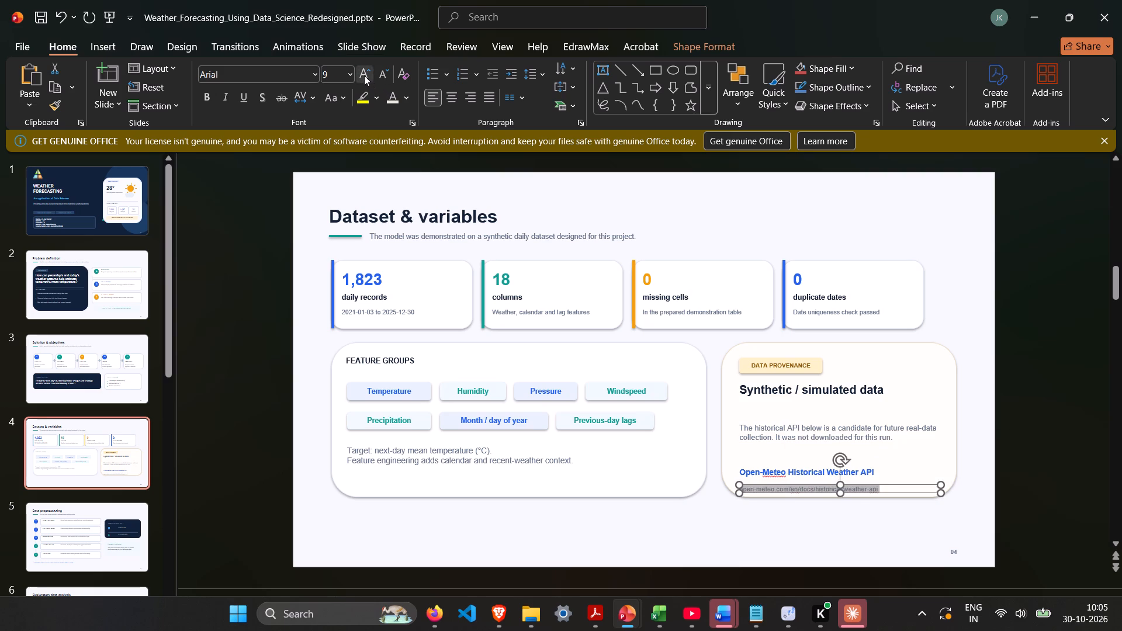
Recolour the open-meteo.com web address text to a medium blue theme colour.
click(378, 97)
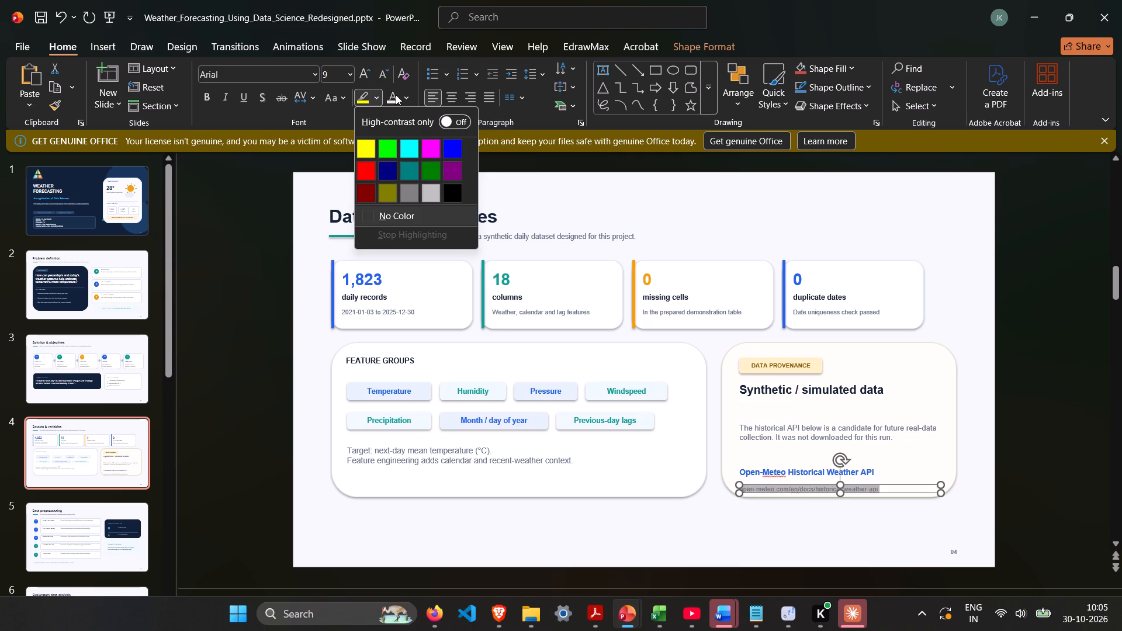
click(413, 95)
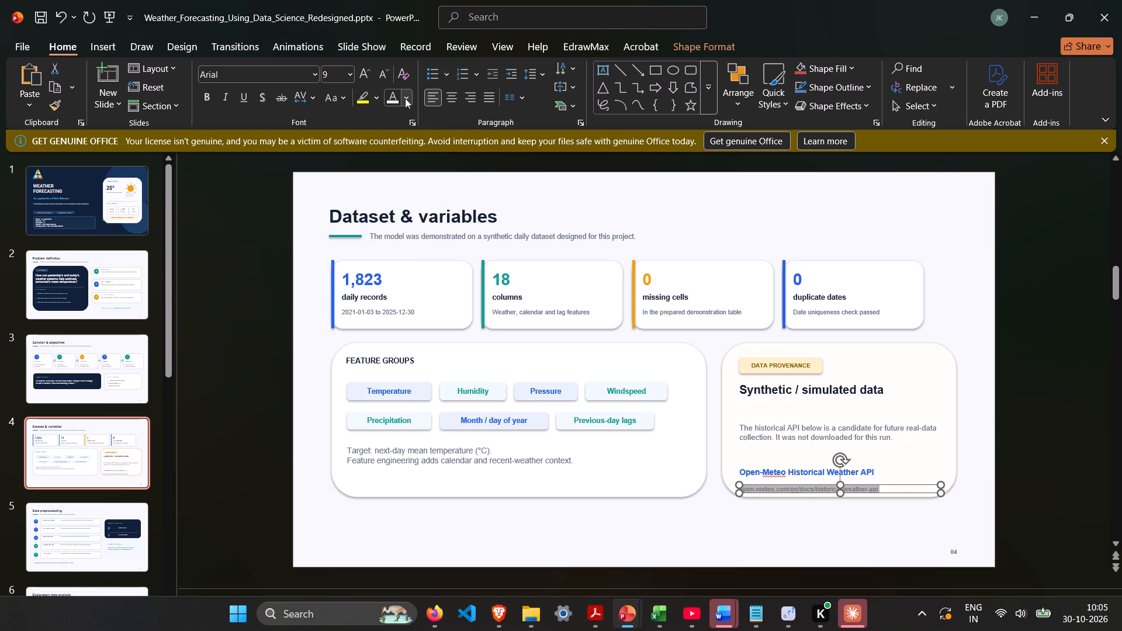
click(405, 98)
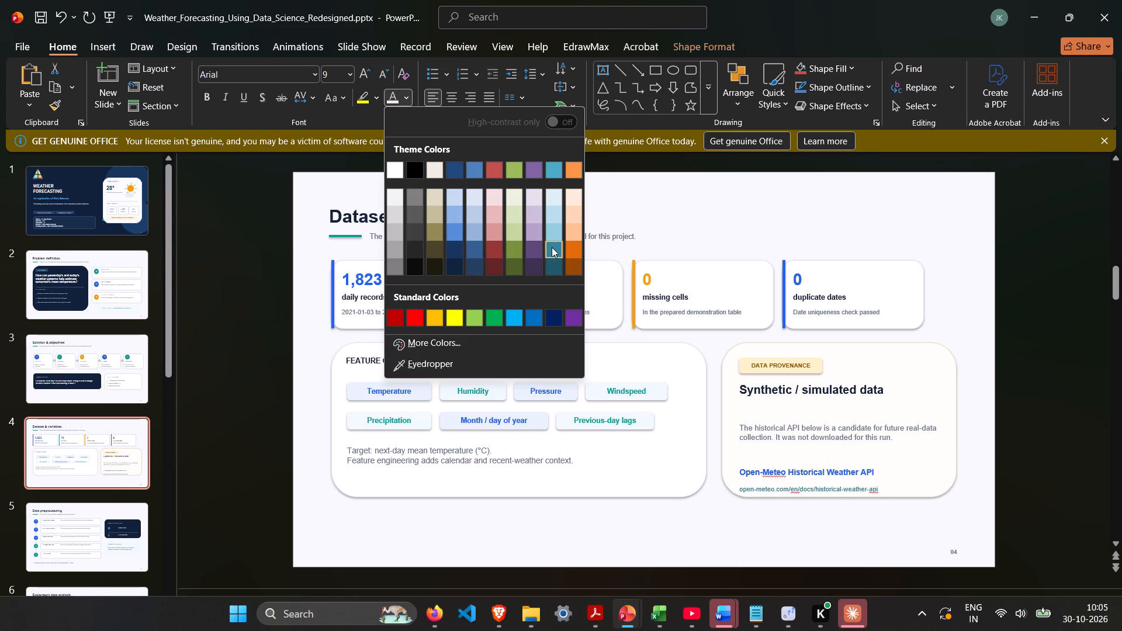
click(453, 228)
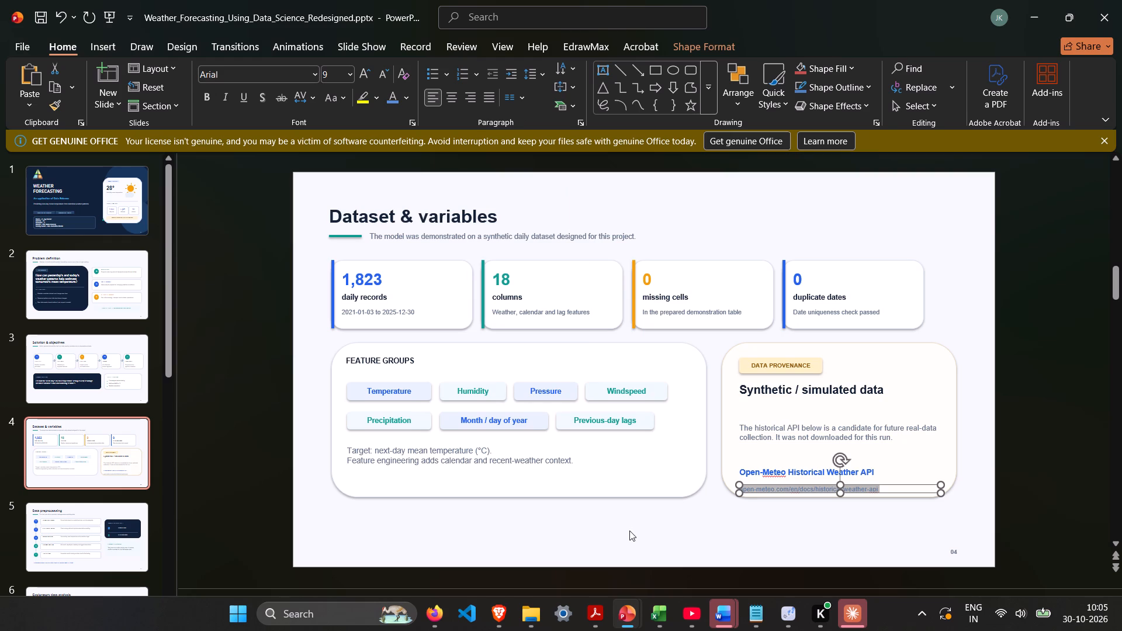
click(629, 531)
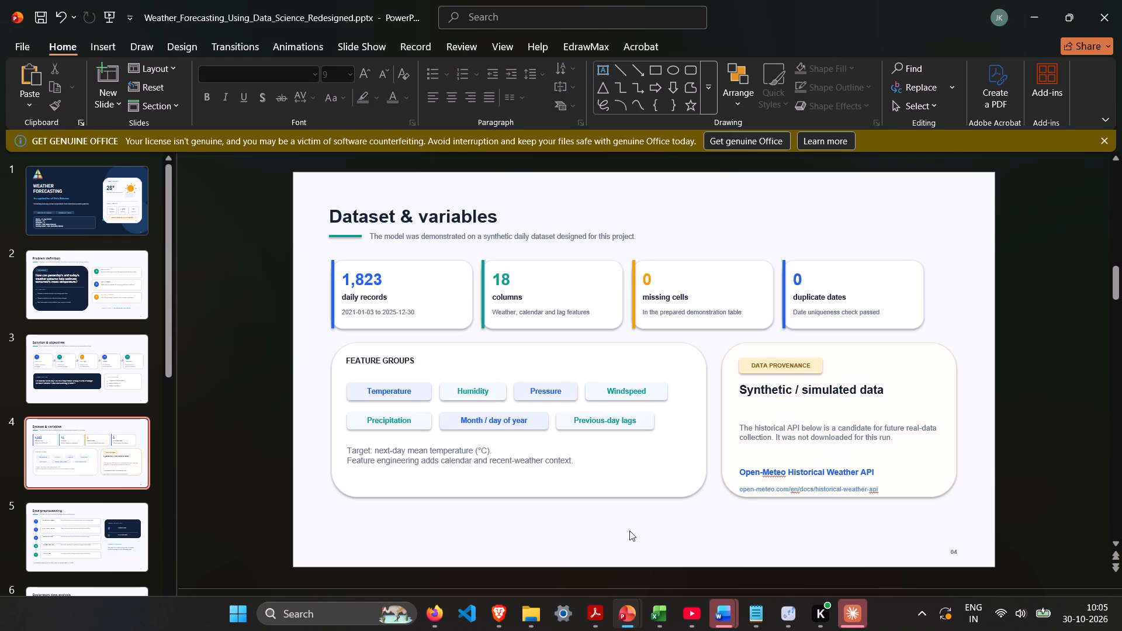
click(629, 531)
Nudge the Data provenance card's background shape slightly down.
click(739, 479)
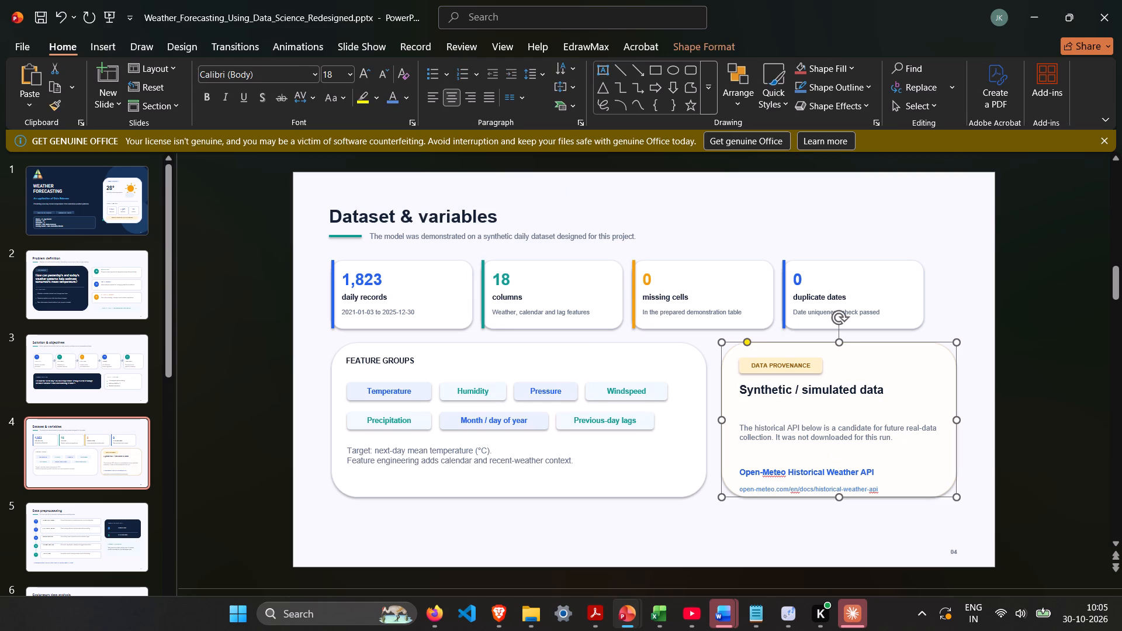
click(761, 490)
click(762, 447)
key(Down)
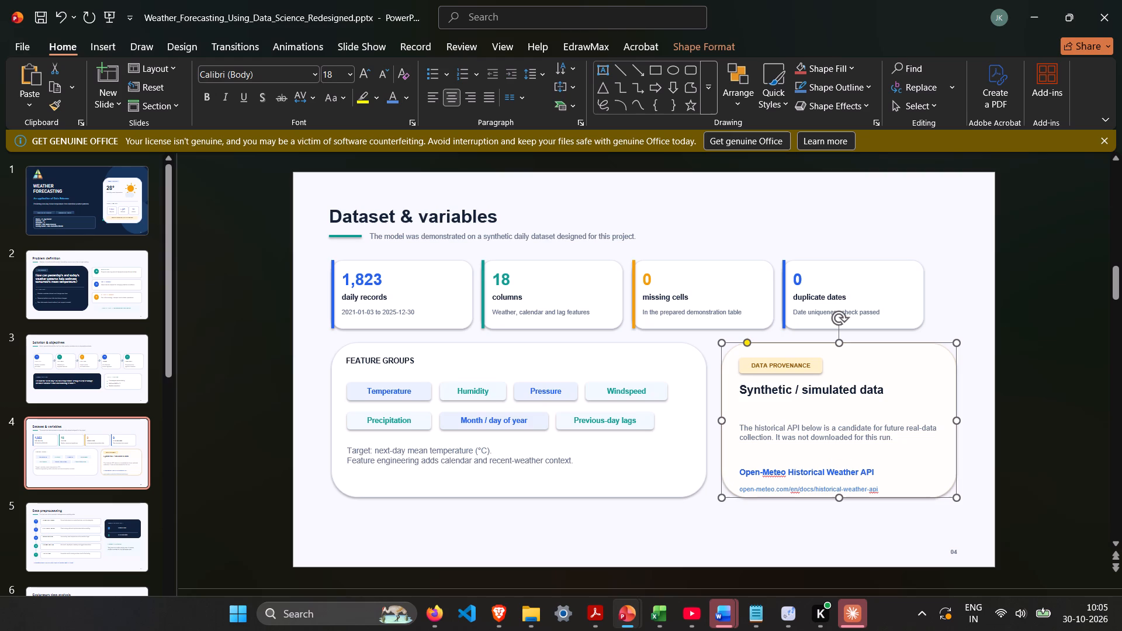
click(1065, 449)
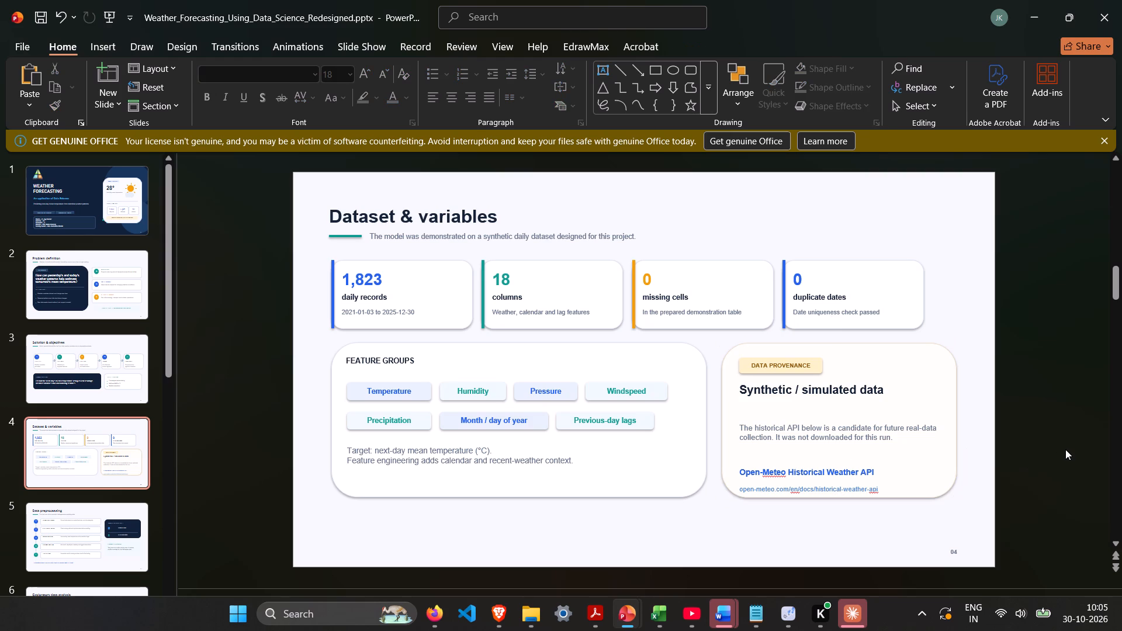
On the Data preprocessing slide, enlarge the Parse & sort dates description to 11 pt.
key(Down)
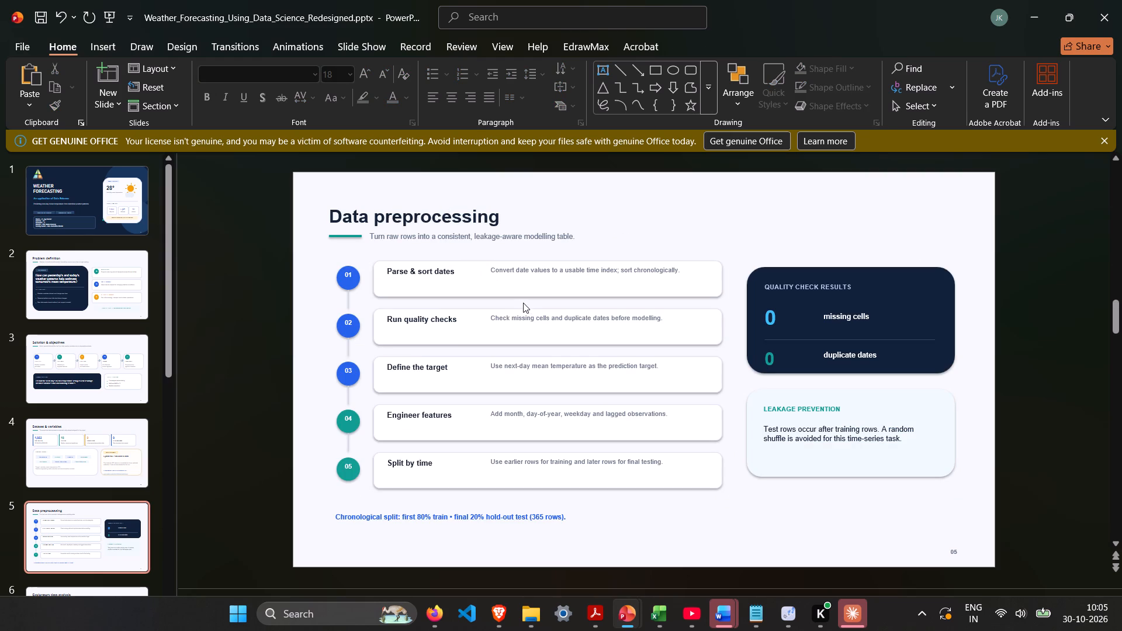
click(545, 290)
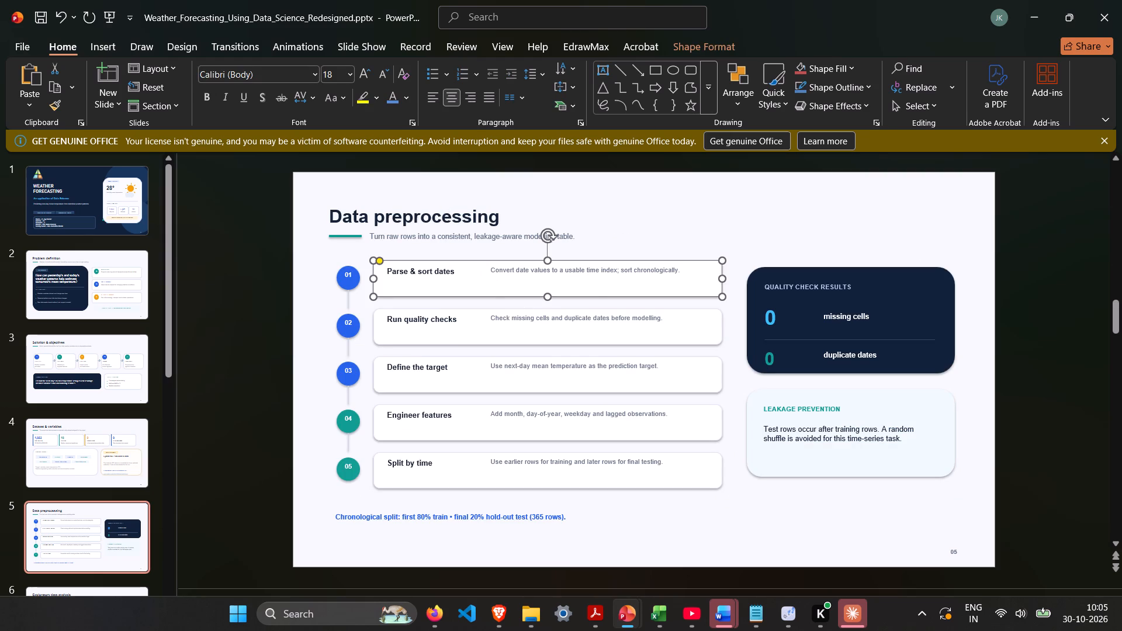
click(563, 271)
key(ctrl+a)
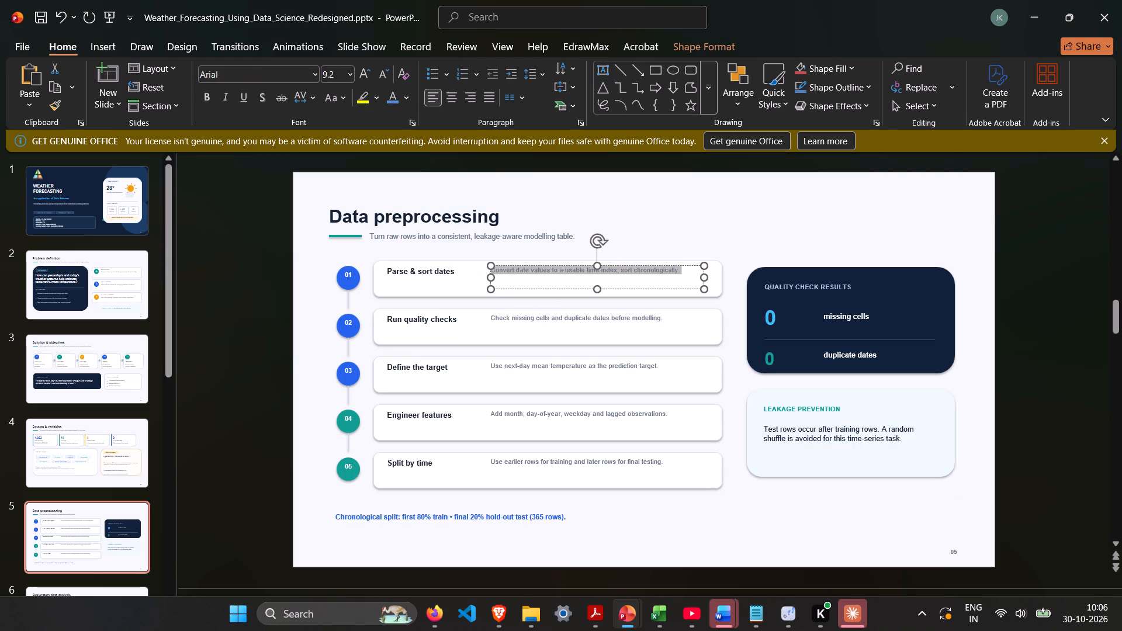
double_click(362, 71)
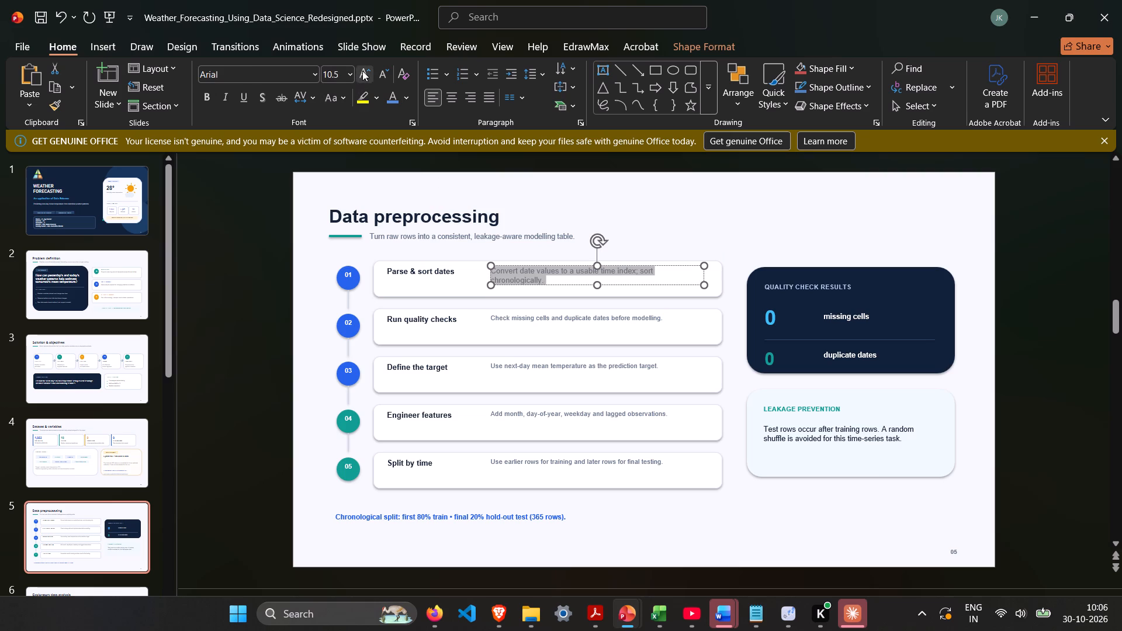
click(362, 71)
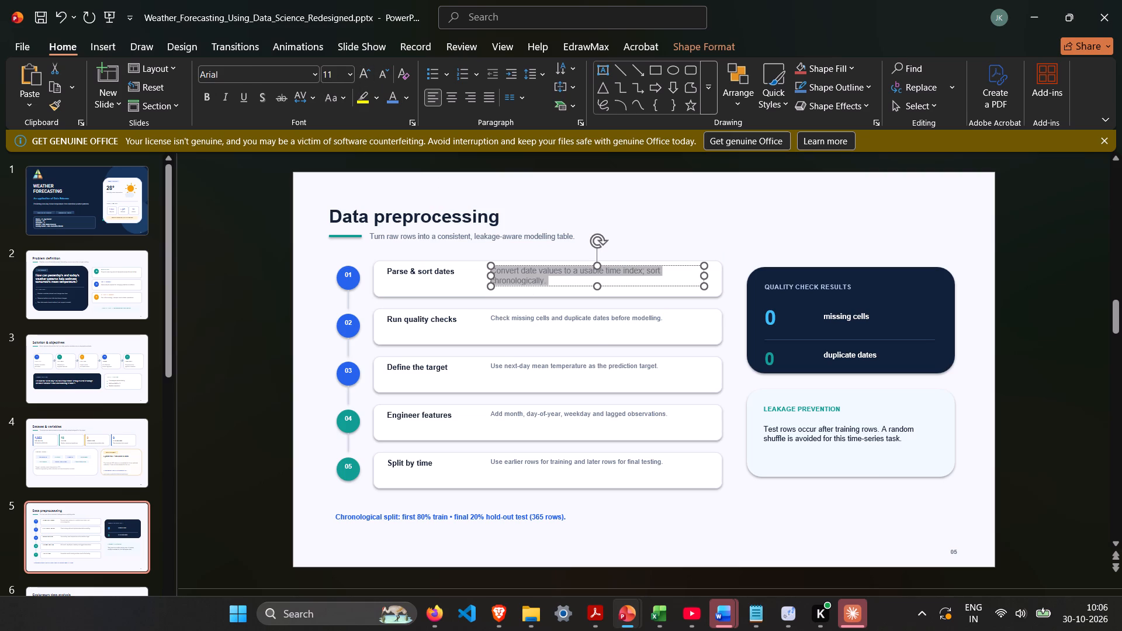
Enlarge the Run quality checks description on the Data preprocessing slide to 11 pt.
click(535, 317)
key(ctrl+a)
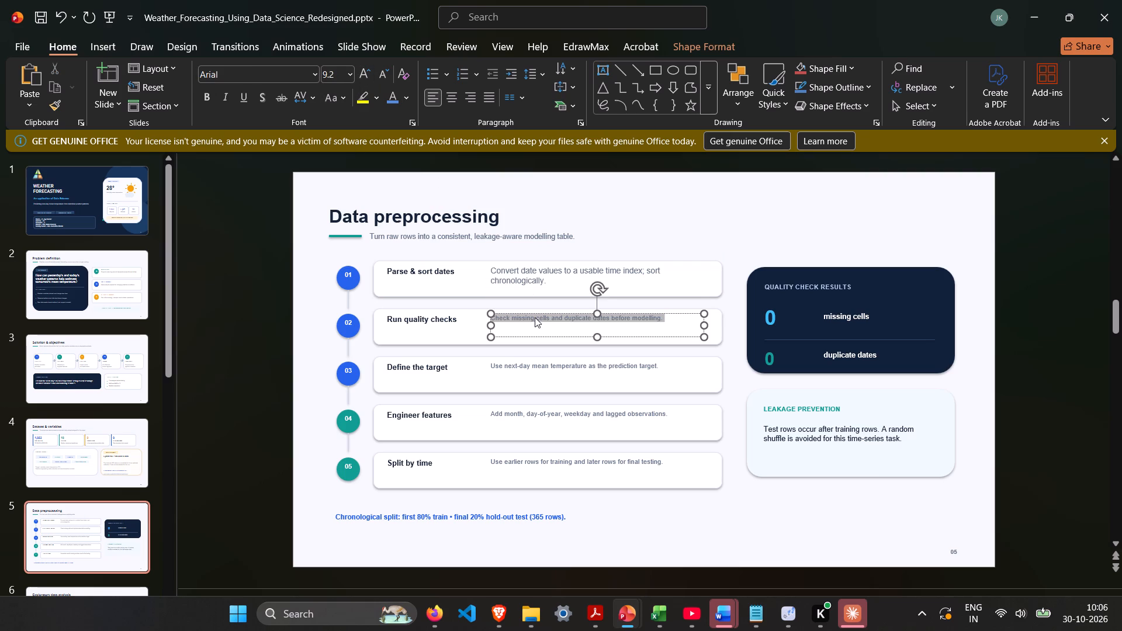
double_click(368, 68)
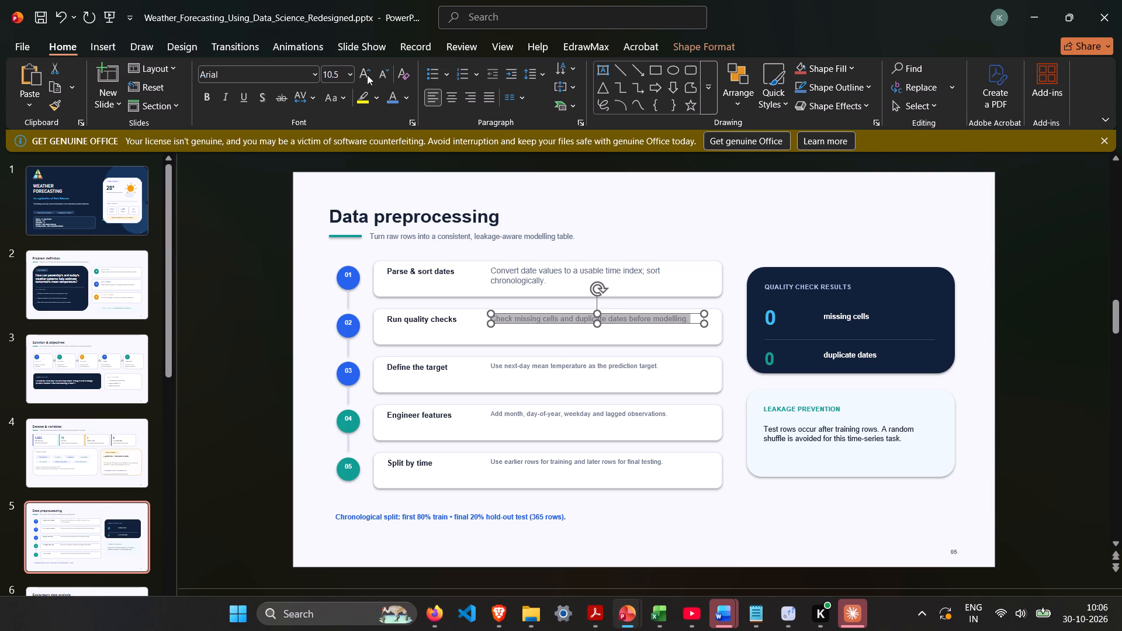
click(367, 75)
Enlarge the Define the target description on the Data preprocessing slide to 11 pt.
click(563, 373)
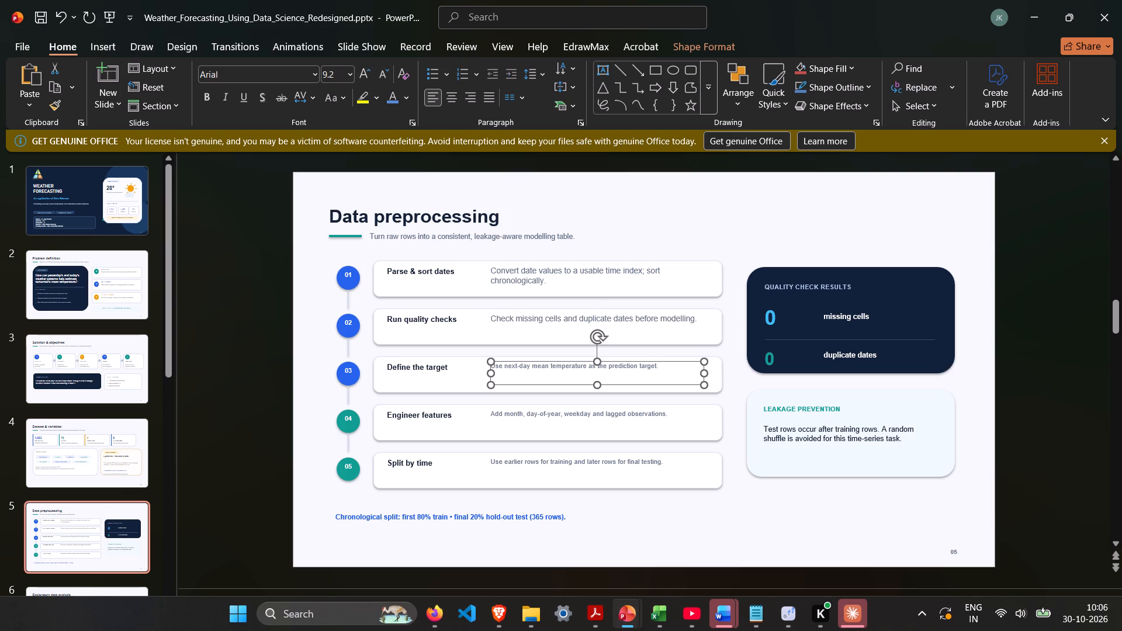
click(561, 367)
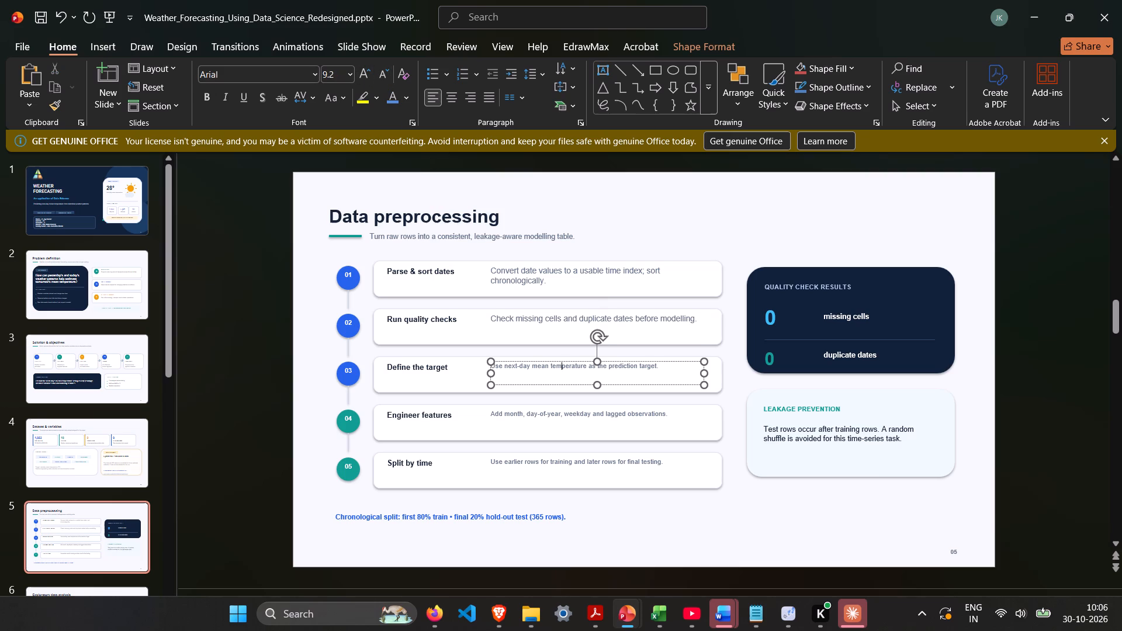
key(ctrl+a)
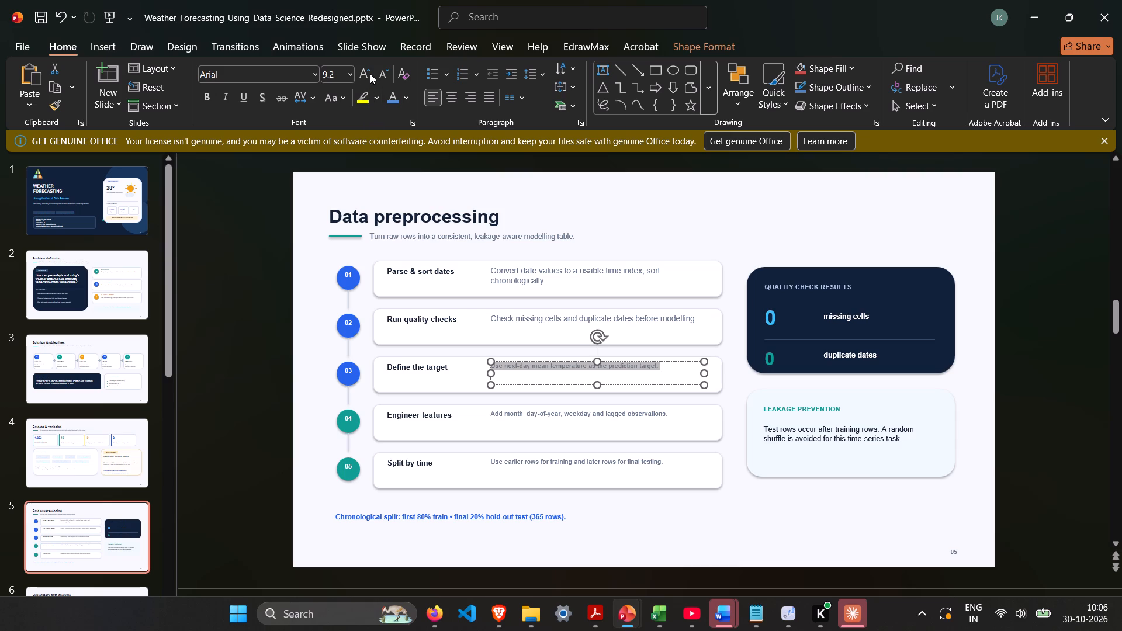
triple_click(370, 74)
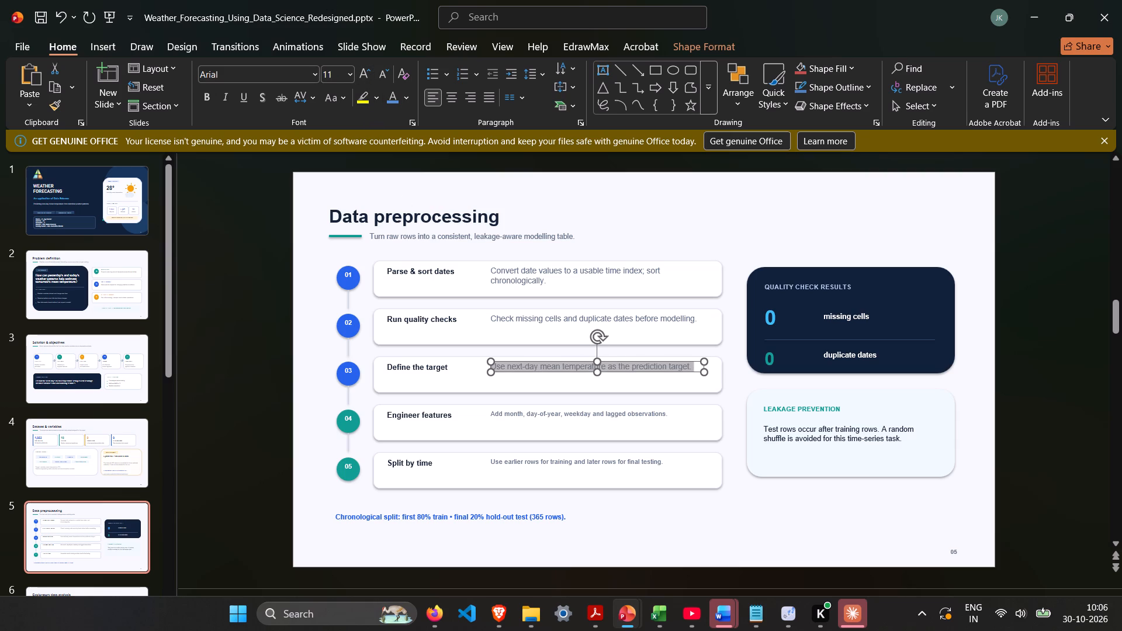
Enlarge the Engineer features description on the Data preprocessing slide to 11 pt.
click(549, 414)
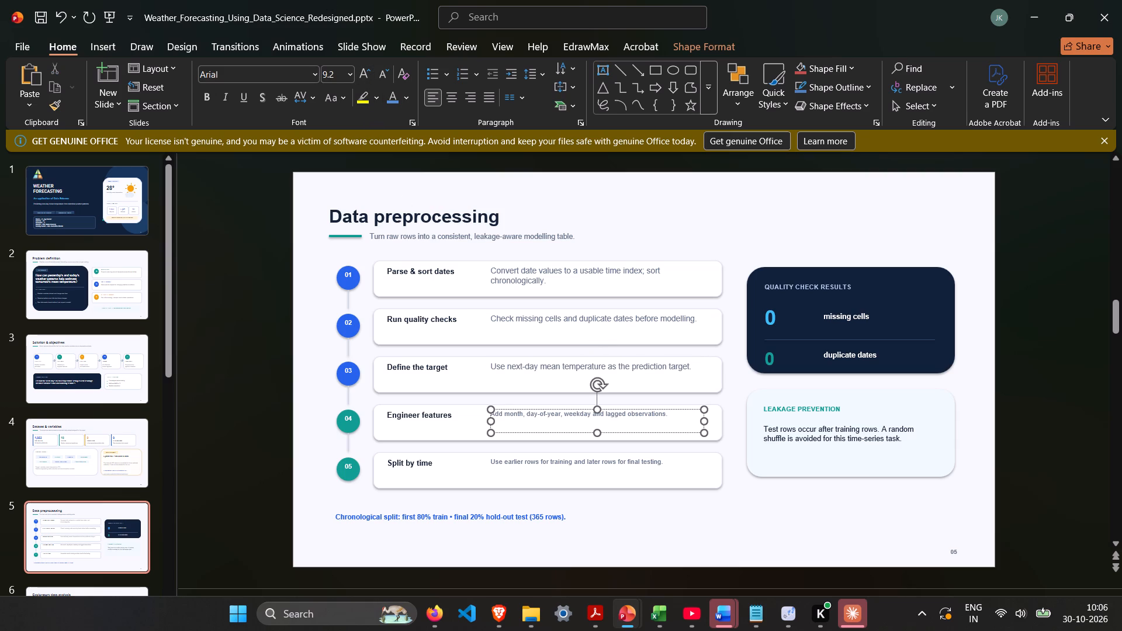
key(ctrl+a)
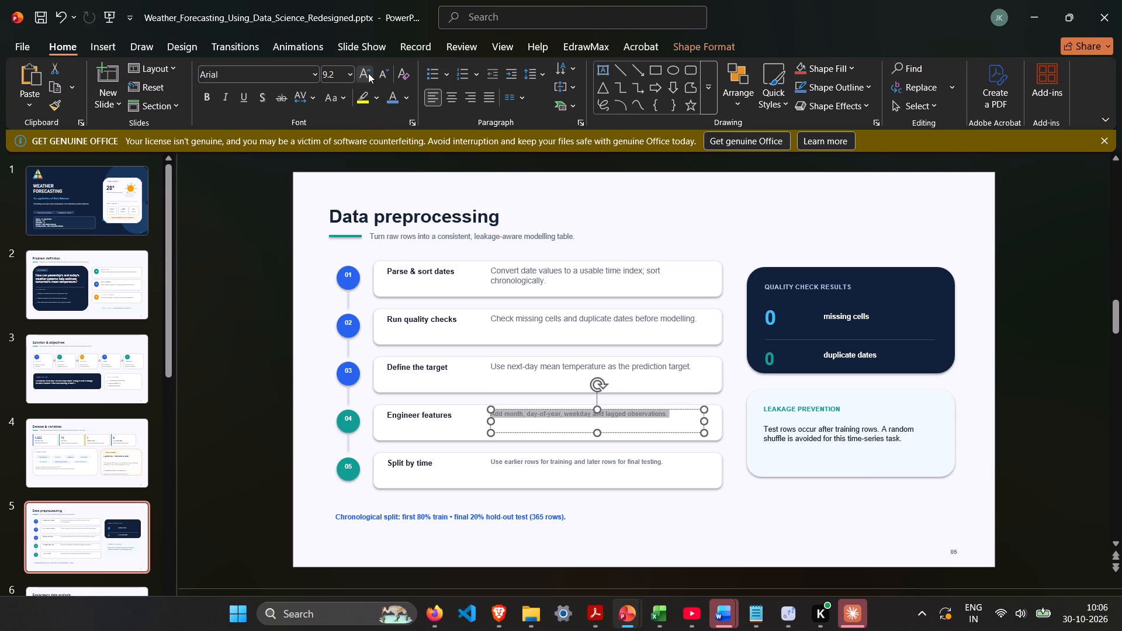
triple_click(368, 73)
click(368, 73)
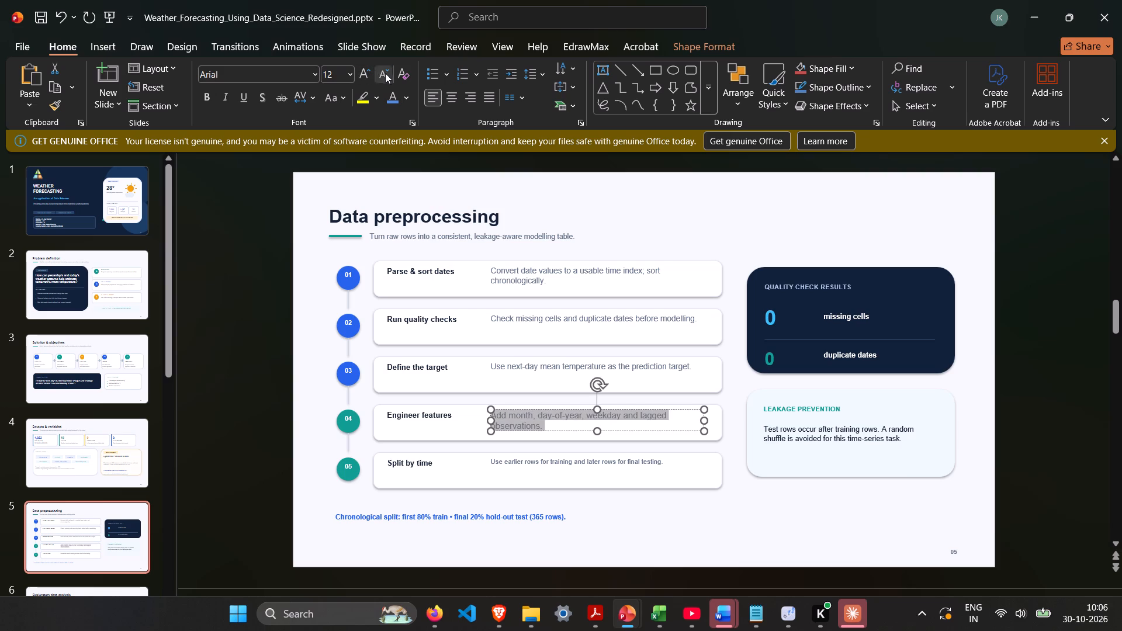
click(388, 74)
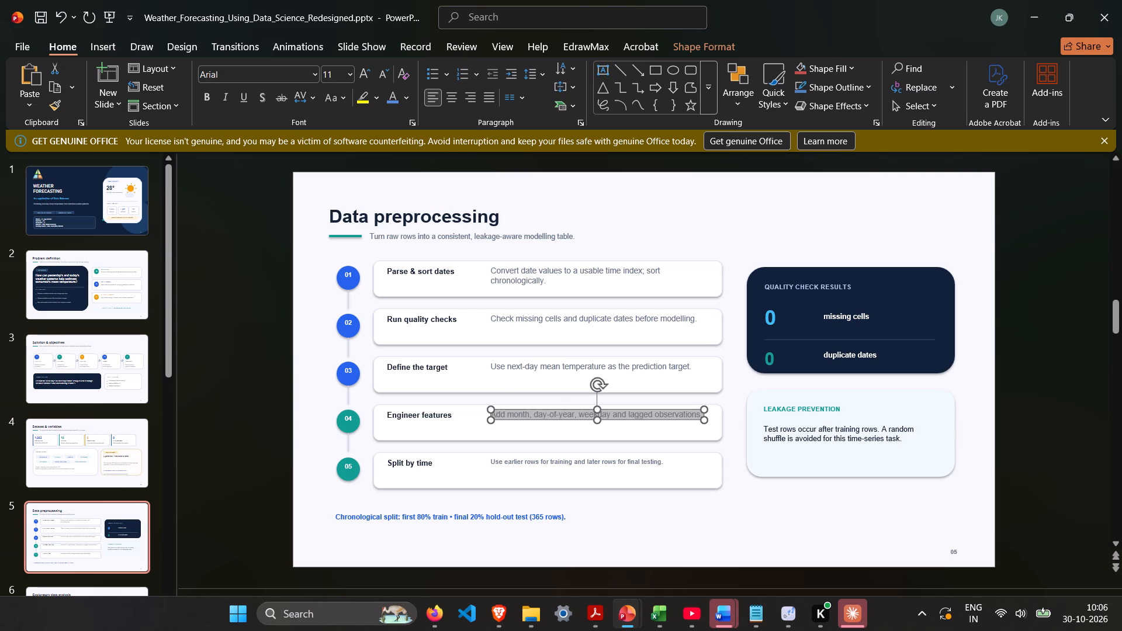
Enlarge the Split by time description on the Data preprocessing slide to 11 pt.
click(531, 459)
double_click(531, 459)
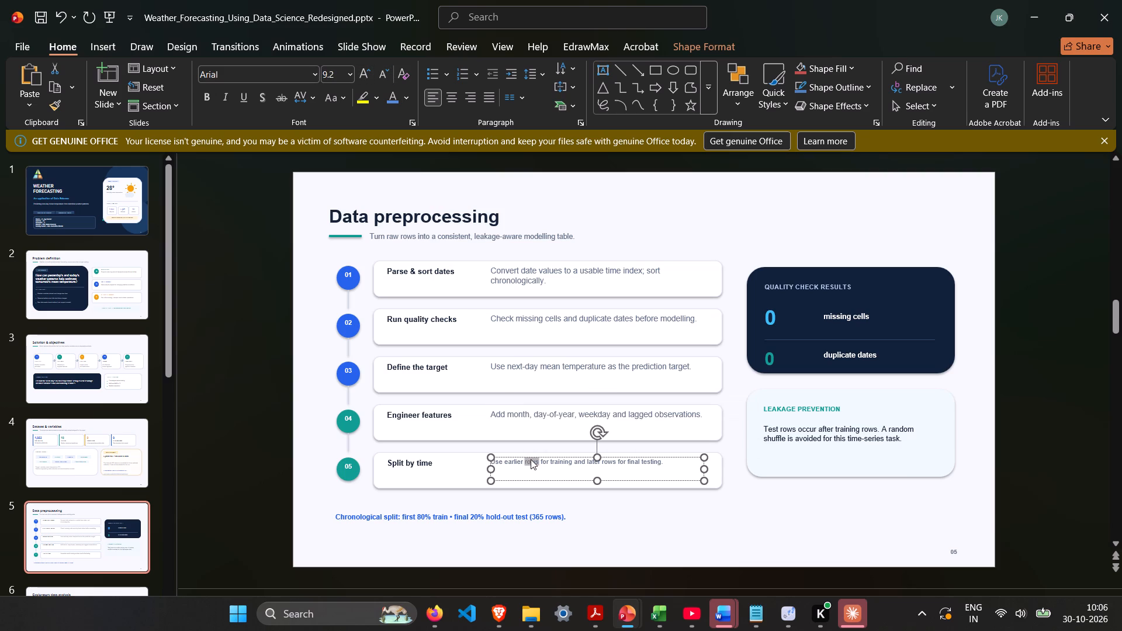
key(ctrl+a)
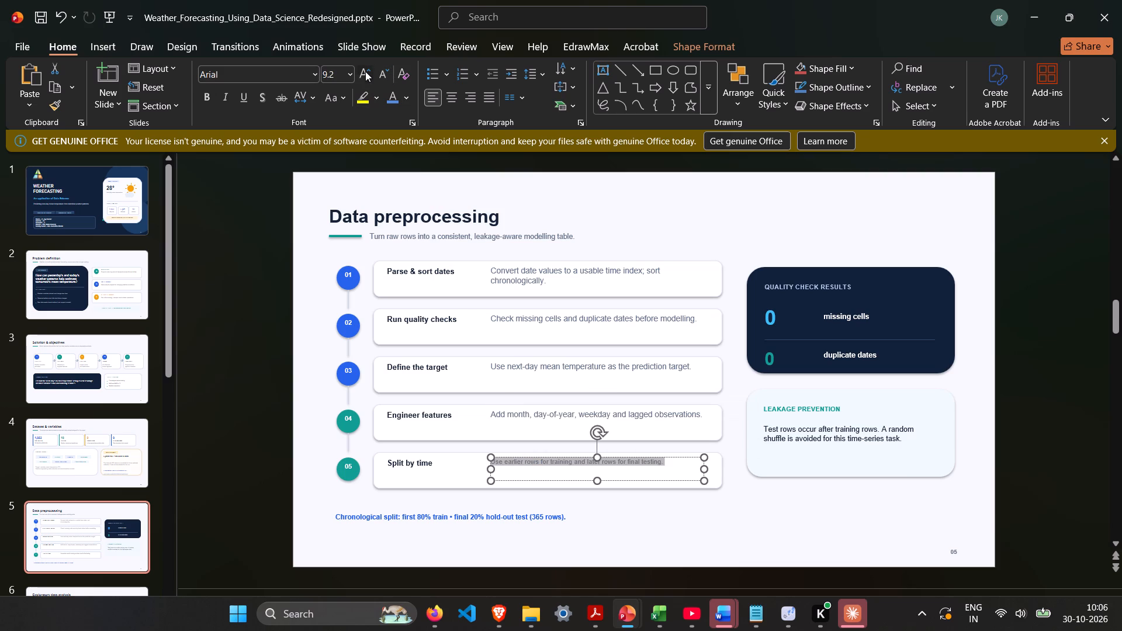
double_click(365, 71)
click(365, 71)
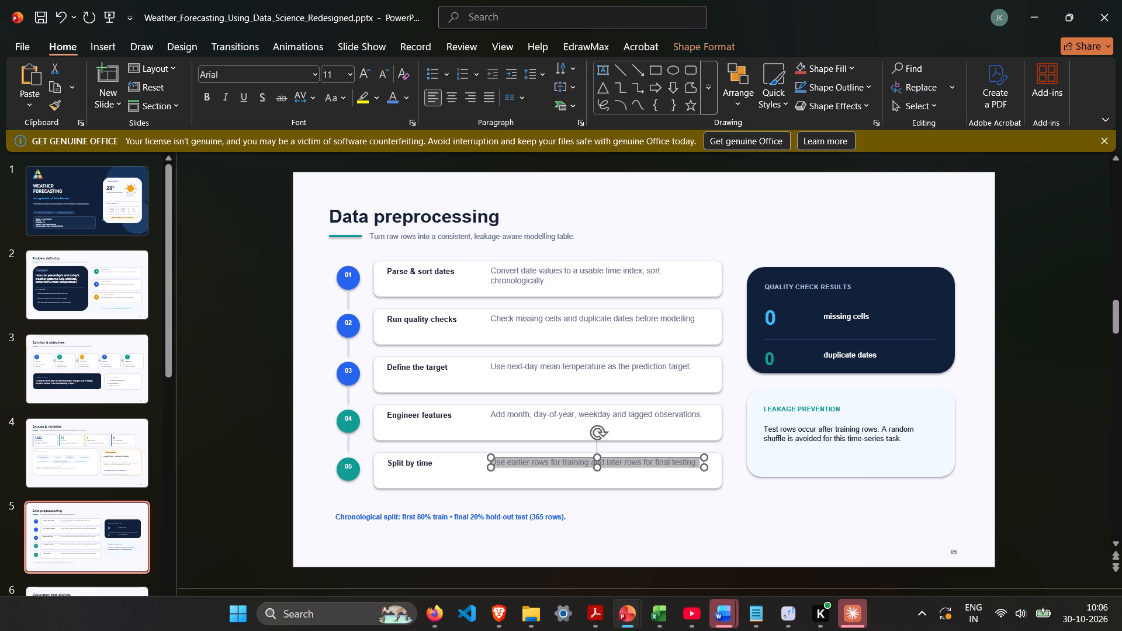
click(692, 502)
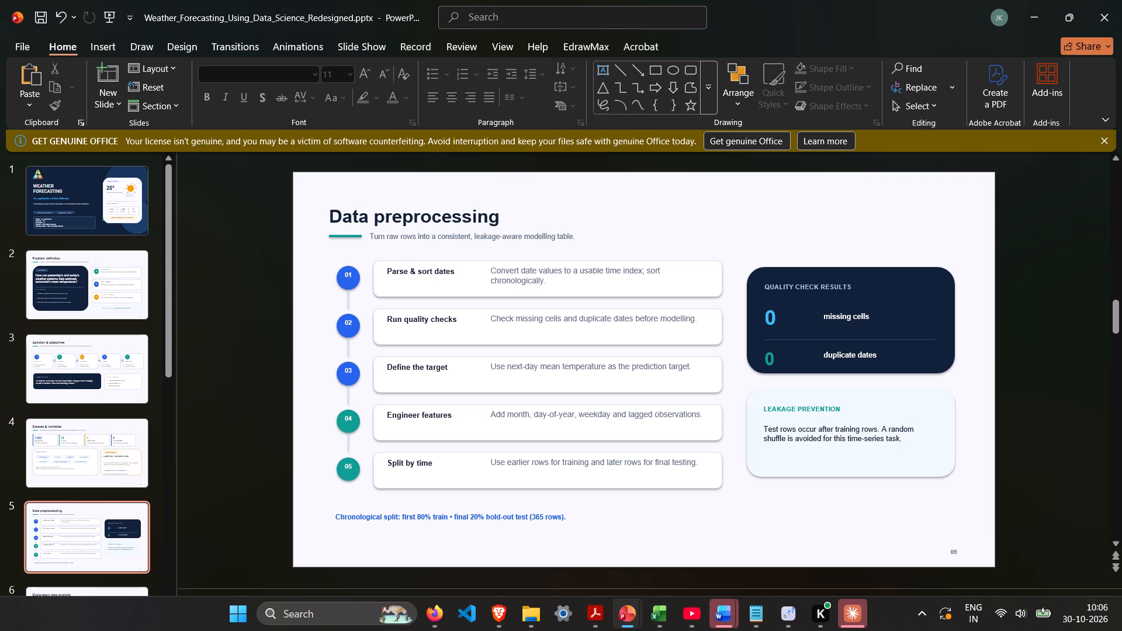
Change the missing cells figure in the Quality check results card on the Data preprocessing slide to 4.
click(784, 320)
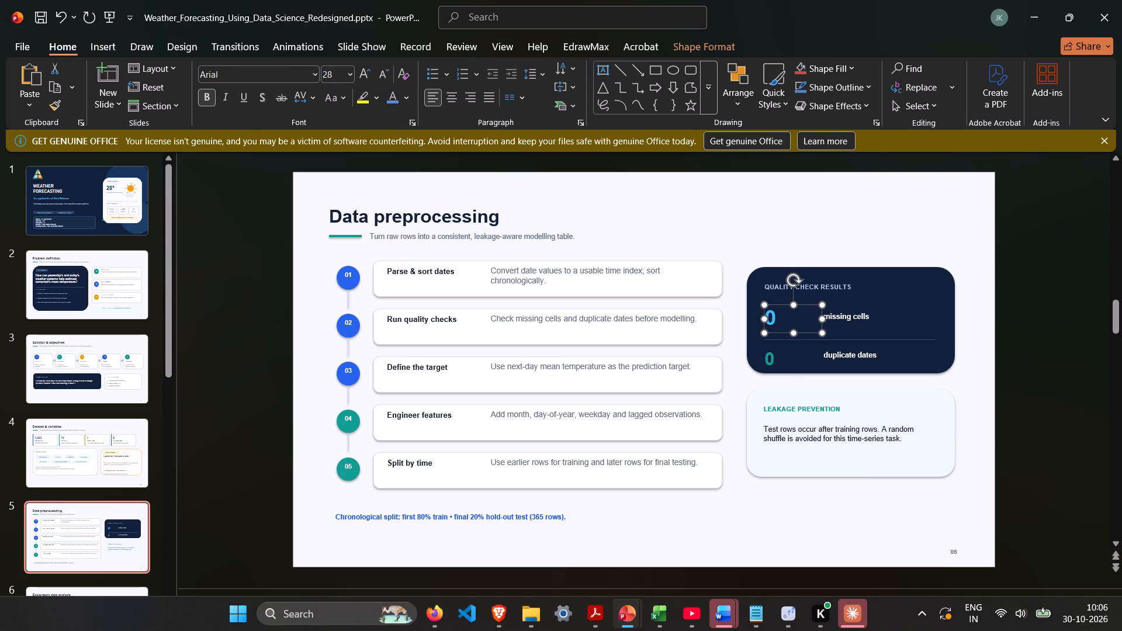
click(781, 319)
click(771, 317)
key(BackSpace)
key(4)
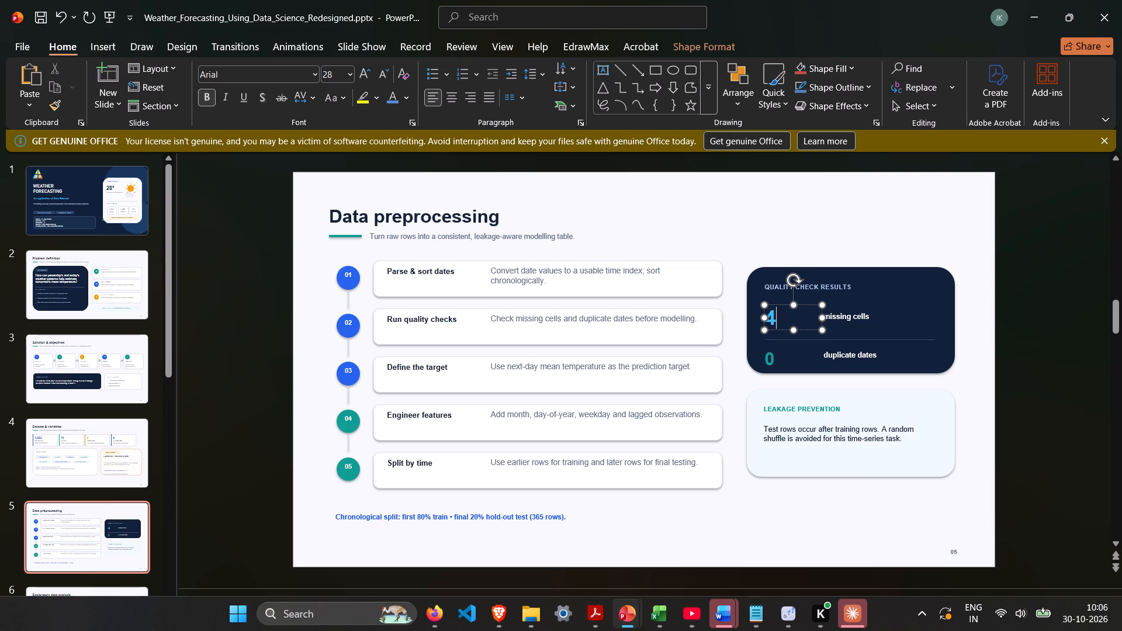
Change the duplicate dates figure in the Quality check results card on the Data preprocessing slide to 5.
click(802, 353)
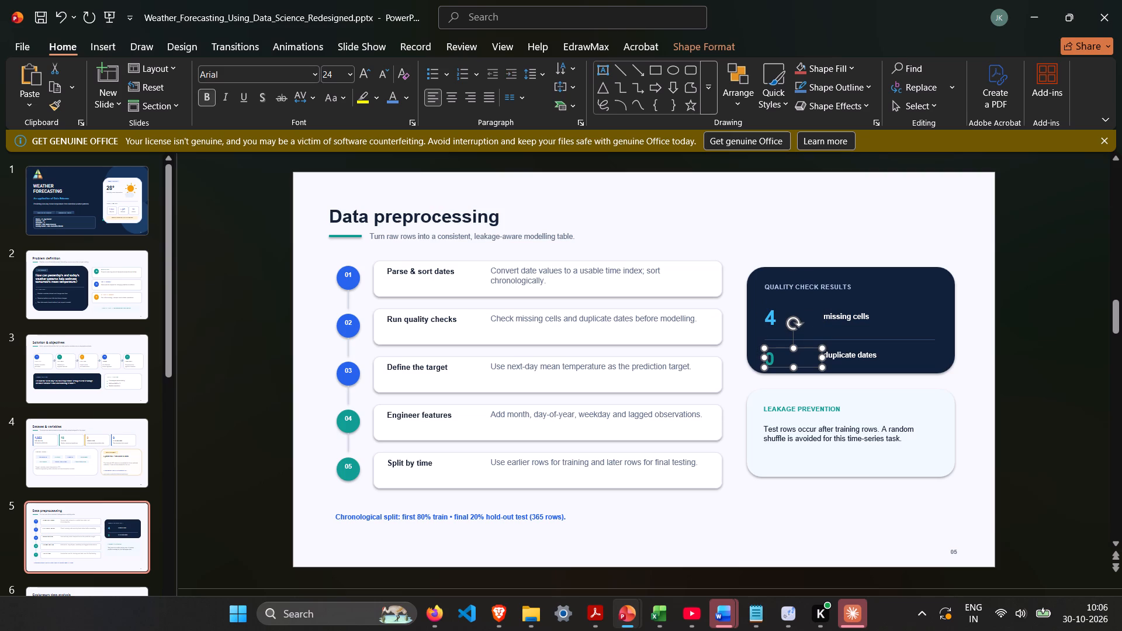
click(773, 362)
key(BackSpace)
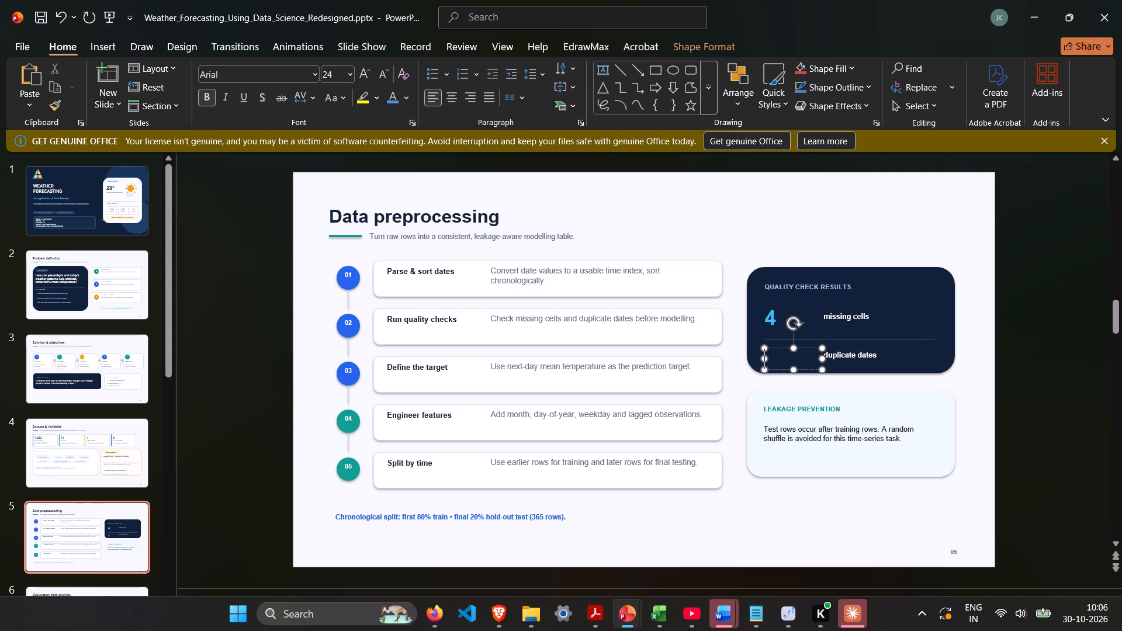
key(5)
click(1060, 397)
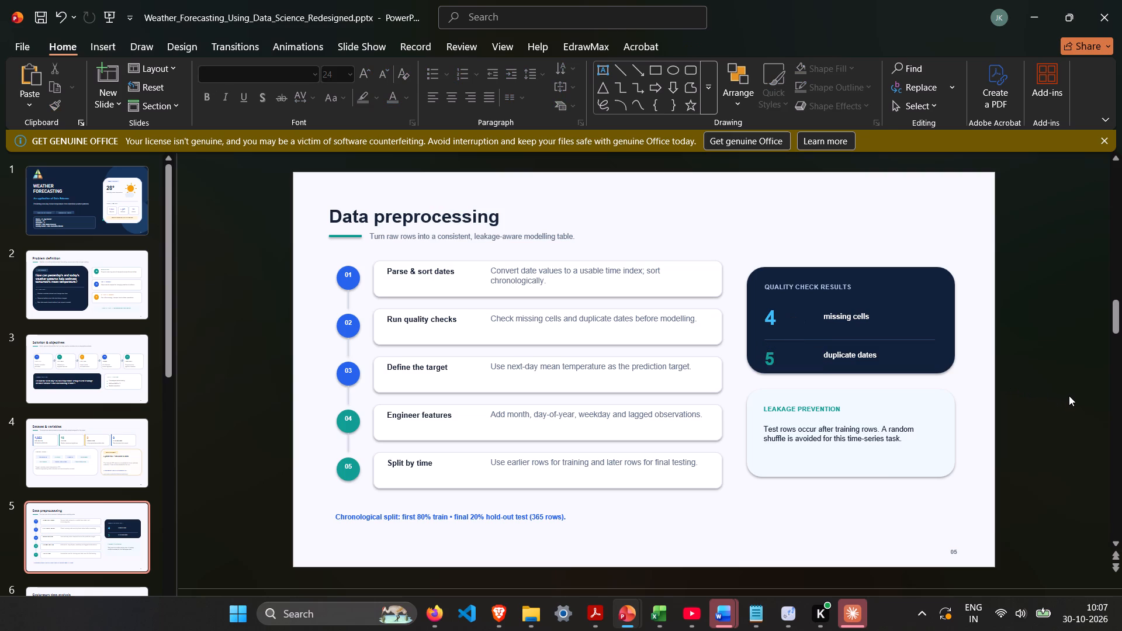
Change the missing cells figure on the Dataset & variables slide to 4.
key(Up)
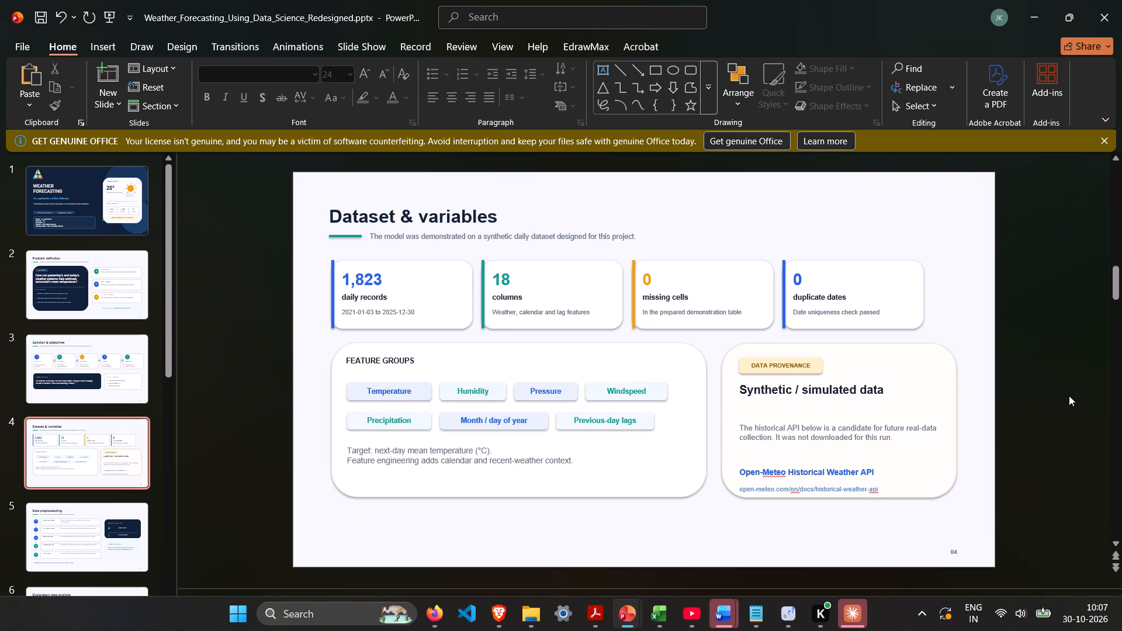
click(662, 278)
click(655, 280)
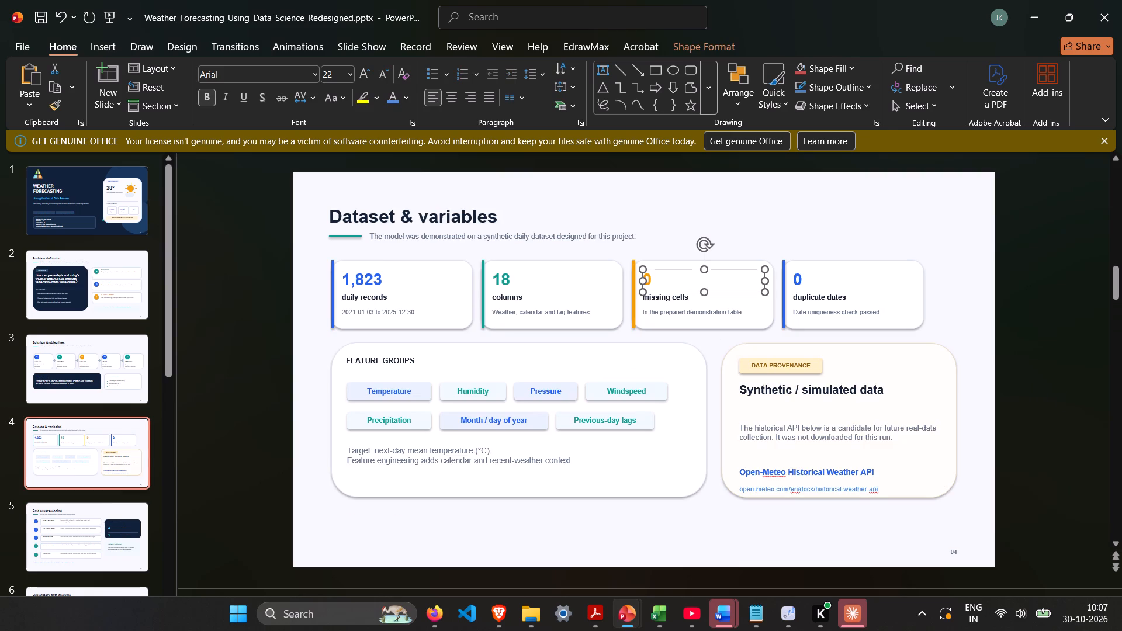
click(648, 283)
key(BackSpace)
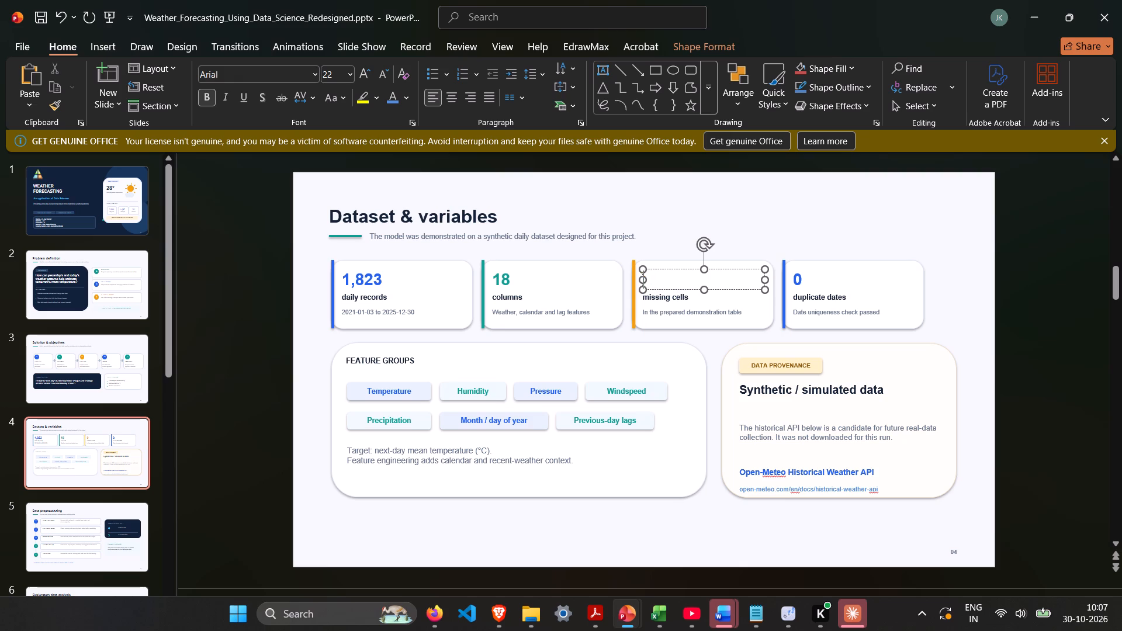
key(4)
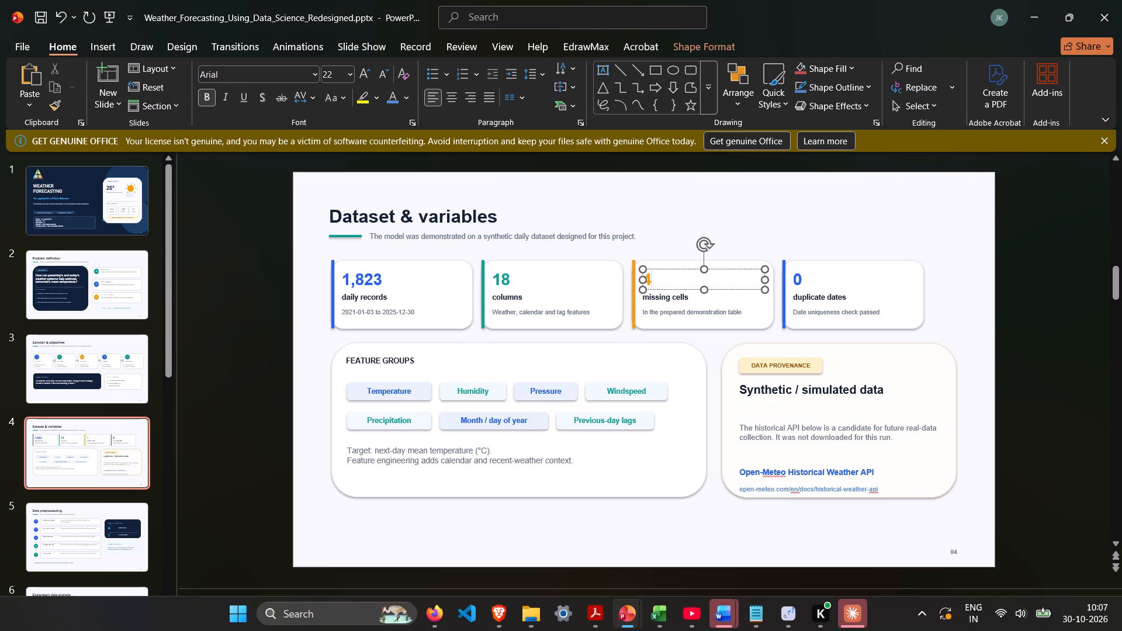
Change the duplicate dates figure on the Dataset & variables slide to 5.
click(809, 282)
click(802, 281)
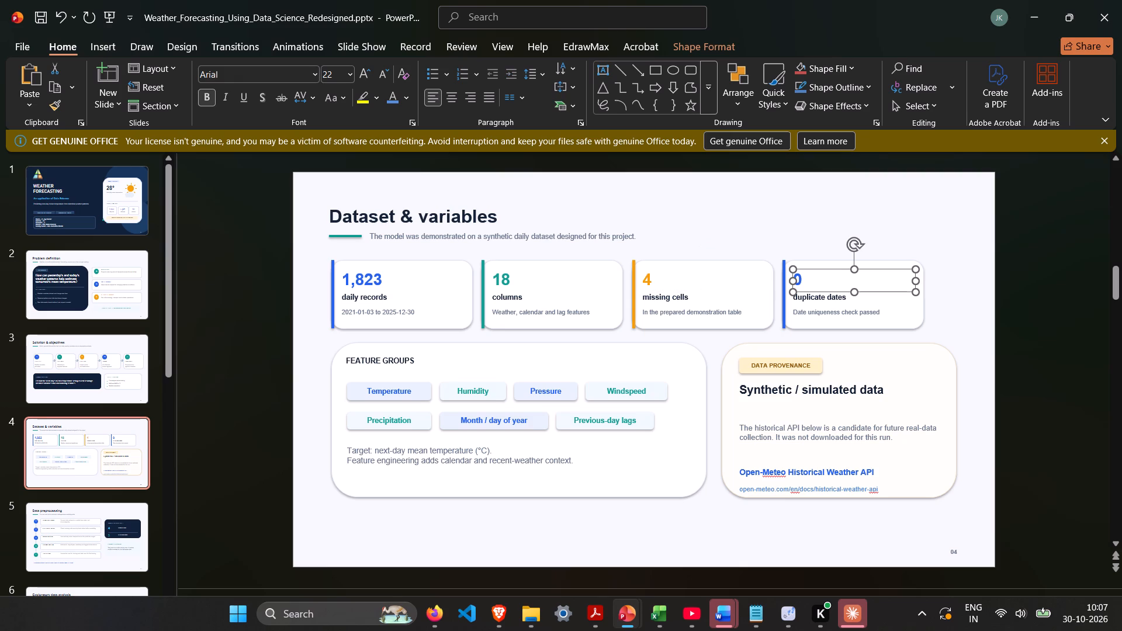
click(799, 280)
key(BackSpace)
key(5)
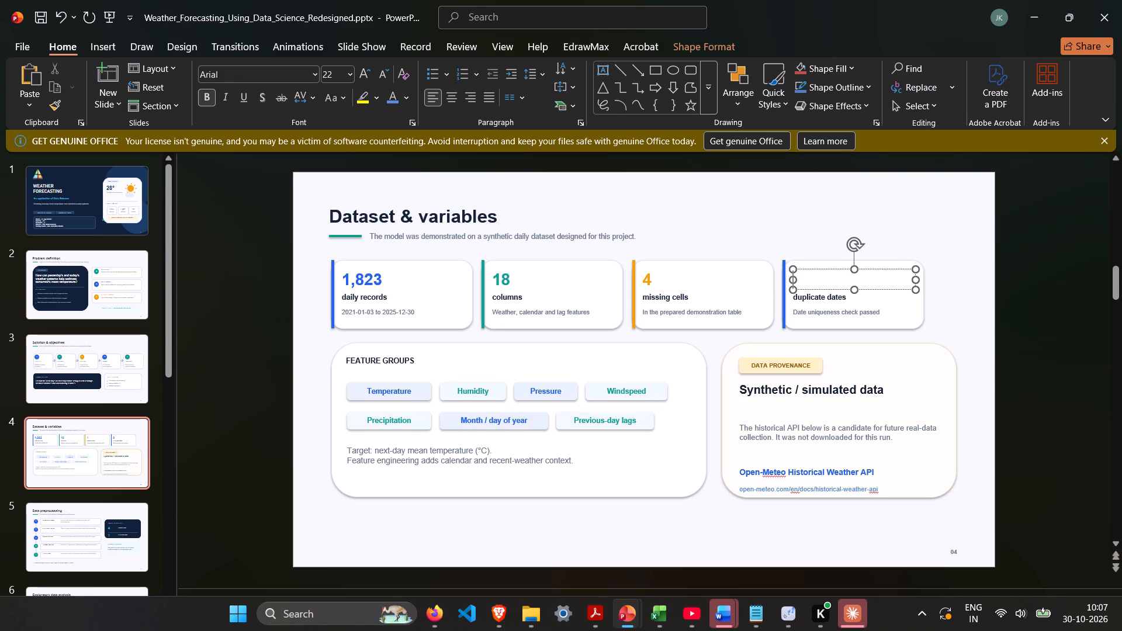
click(1026, 446)
Review the slides from Data preprocessing through Model evaluation for content and text that still need editing.
key(Down)
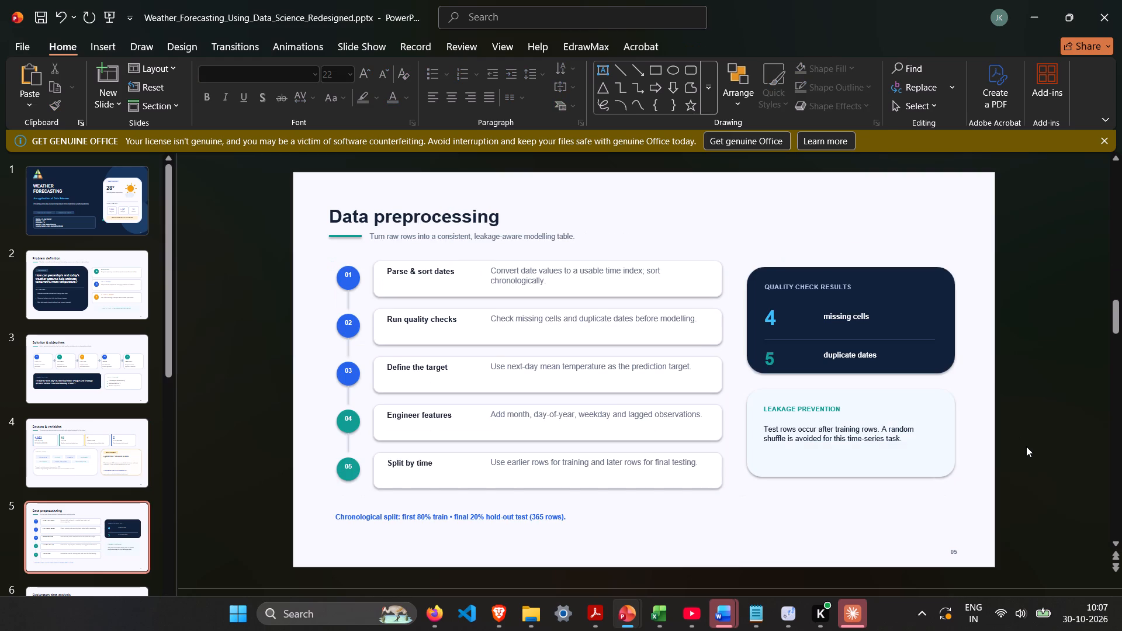
key(Down)
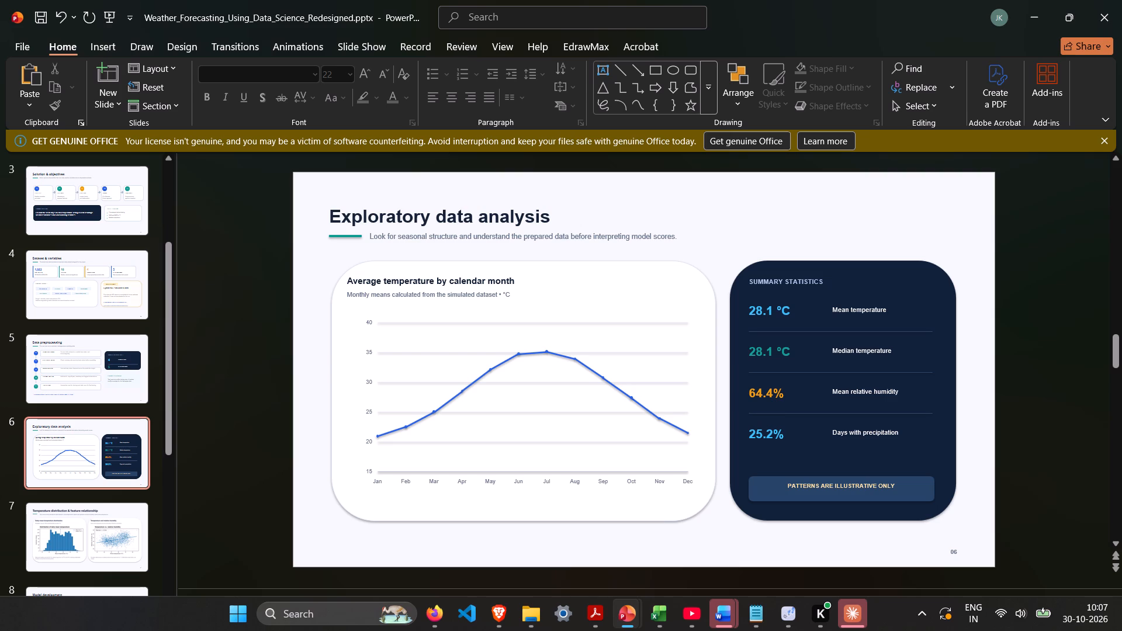
key(Down)
key(Down)
key(Up)
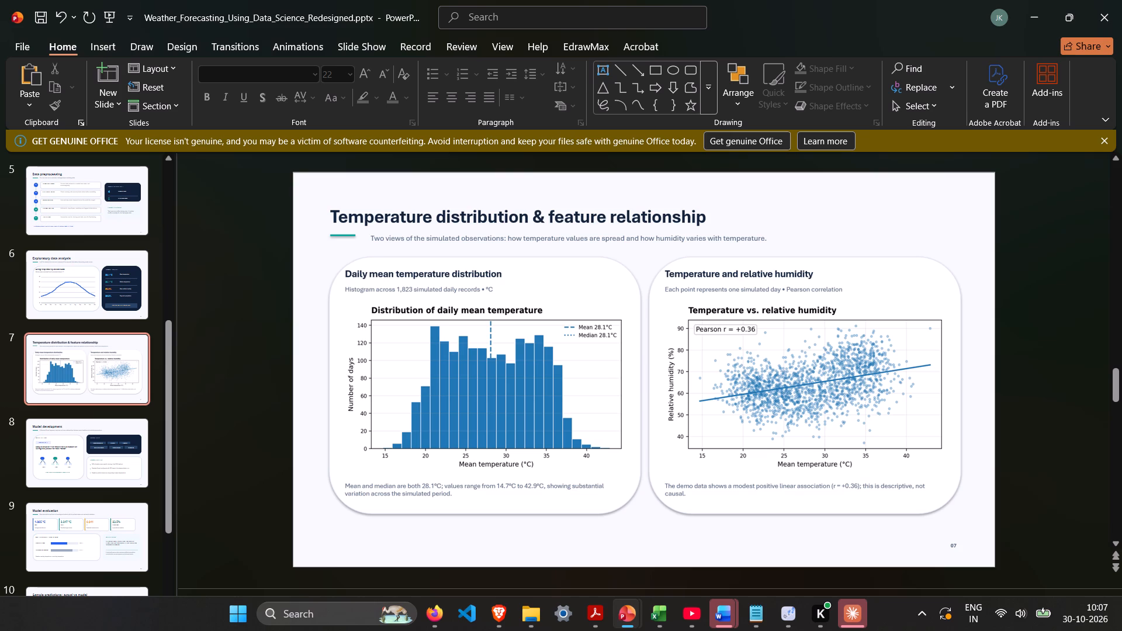
key(Down)
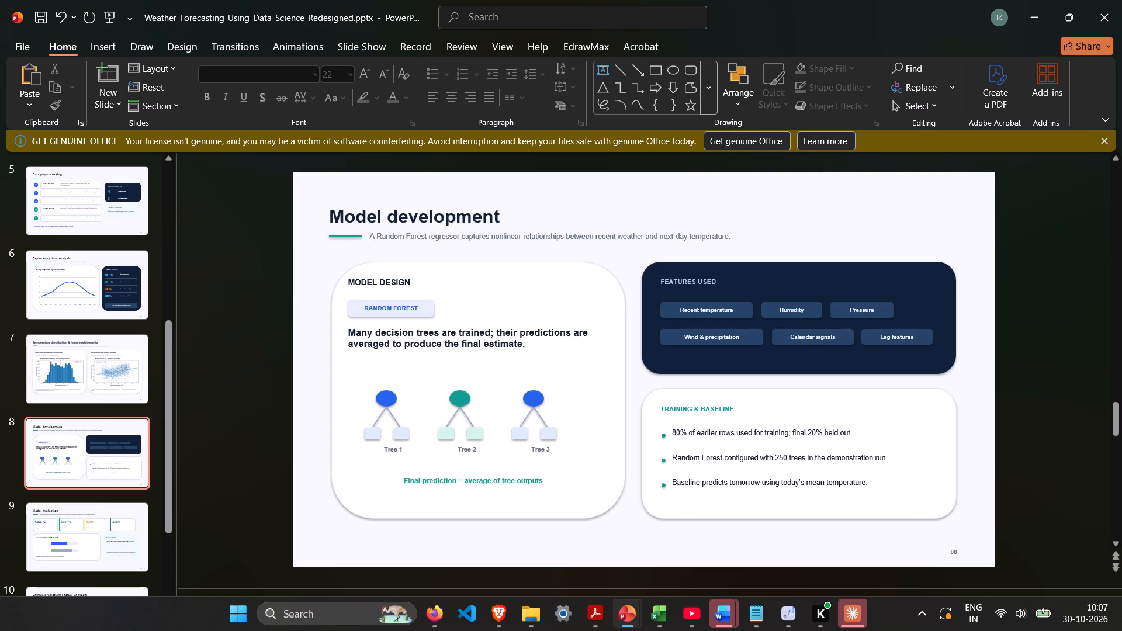
key(Down)
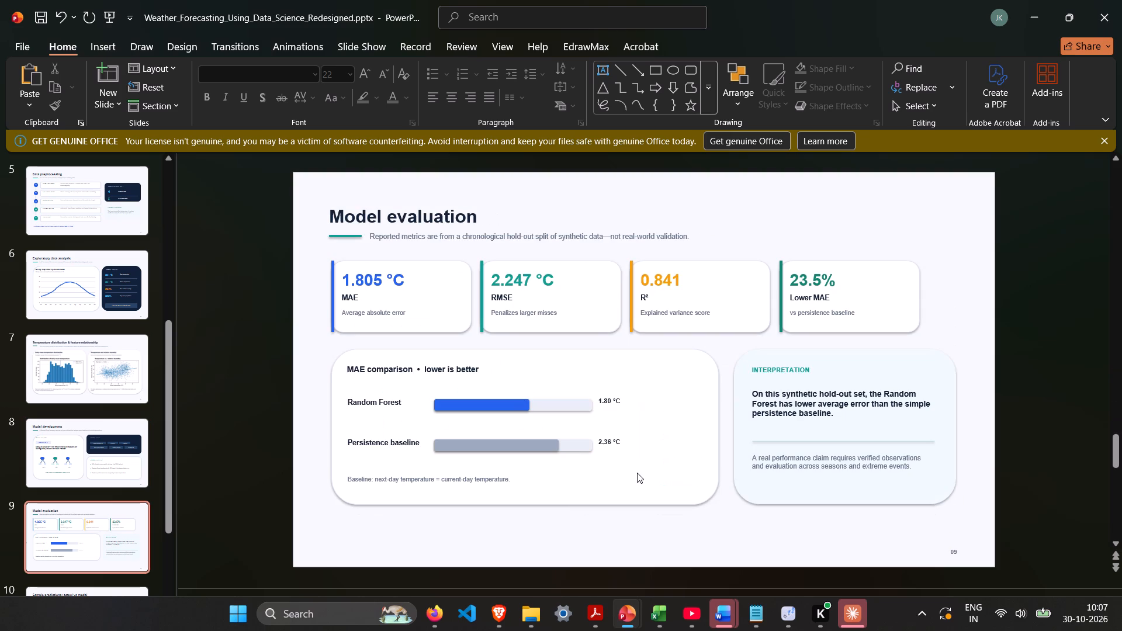
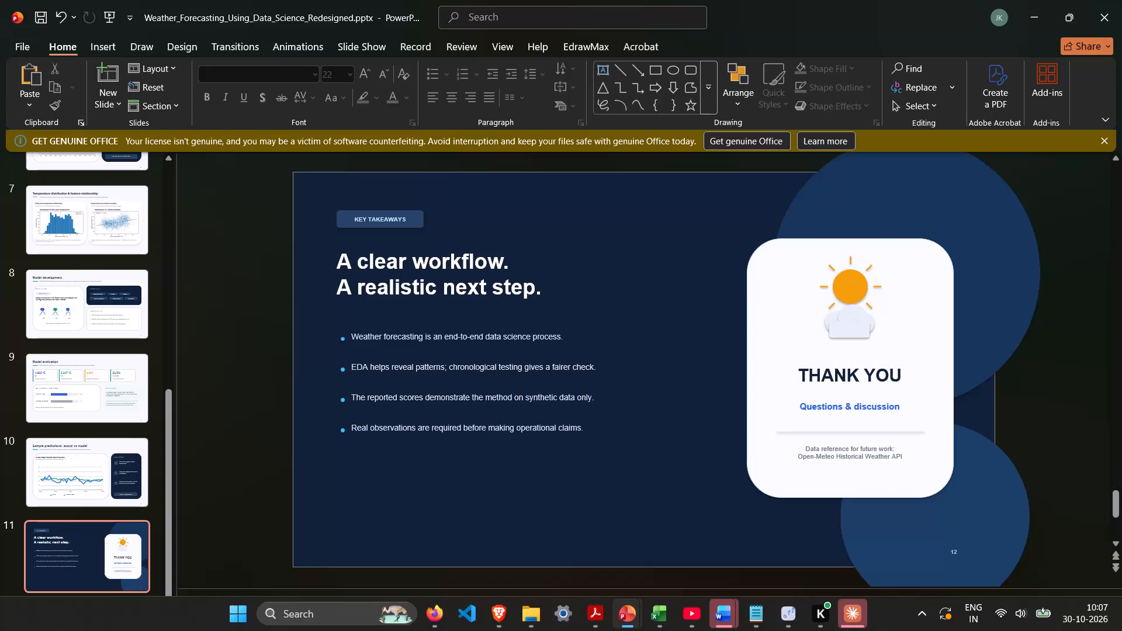
Go back through the weather forecasting deck from the closing Thank You slide to the title slide.
key(Up)
key(Up)
key(Up)
key(Up)
key(Up)
key(Up)
key(Up)
key(Up)
key(Up)
key(Up)
key(Up)
key(Up)
key(Up)
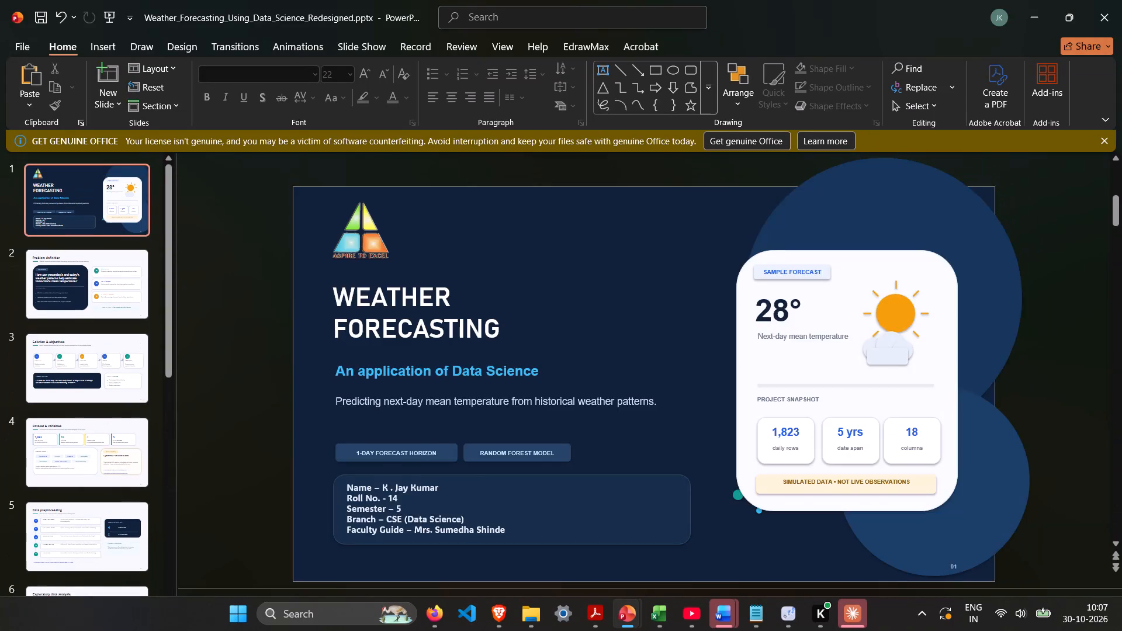
Review the slides in order from the title slide through to the closing key takeaways slide.
key(Down)
key(Down)
key(Down)
key(Down)
key(Down)
key(Down)
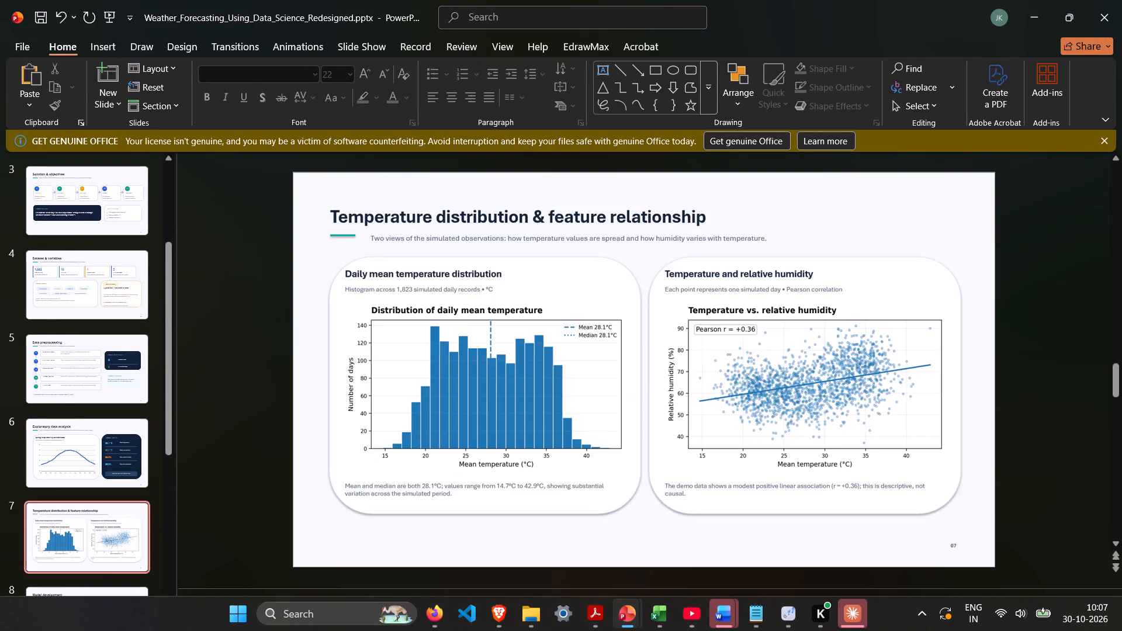
key(Down)
key(Down)
key(Down)
key(Down)
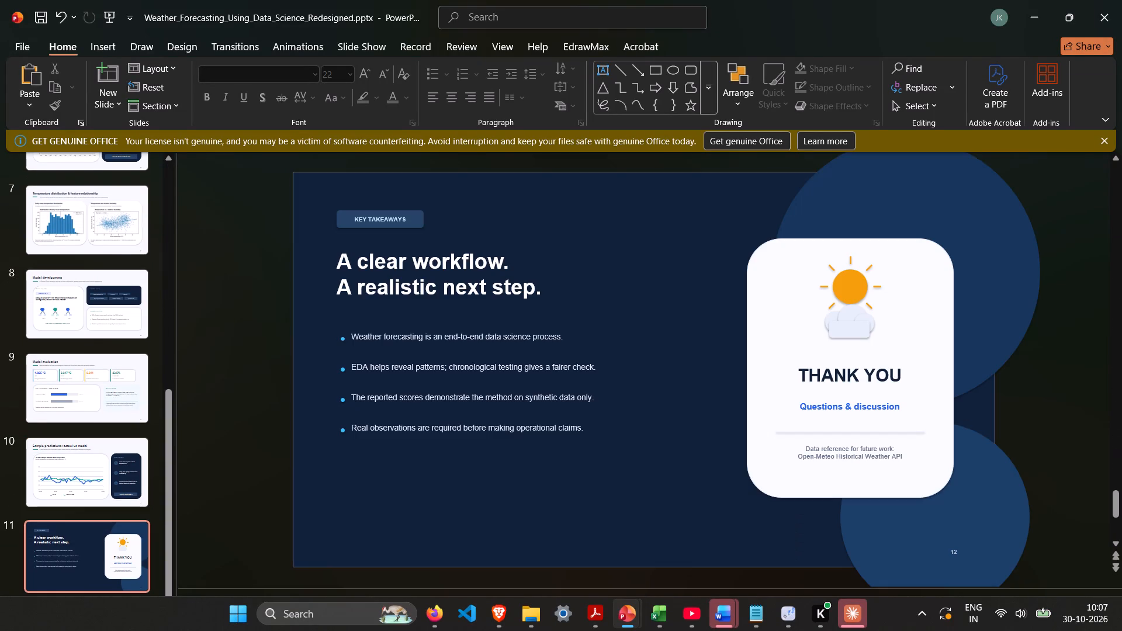
Look back through the slides from the closing slide toward the start, checking the model, evaluation and temperature chart slides.
key(Up)
key(Up)
key(Up)
key(Up)
key(Up)
key(Up)
key(Up)
key(Up)
key(Up)
key(Up)
key(Up)
key(Up)
key(Up)
key(Up)
key(Up)
key(Up)
key(Up)
key(Up)
key(Up)
key(Up)
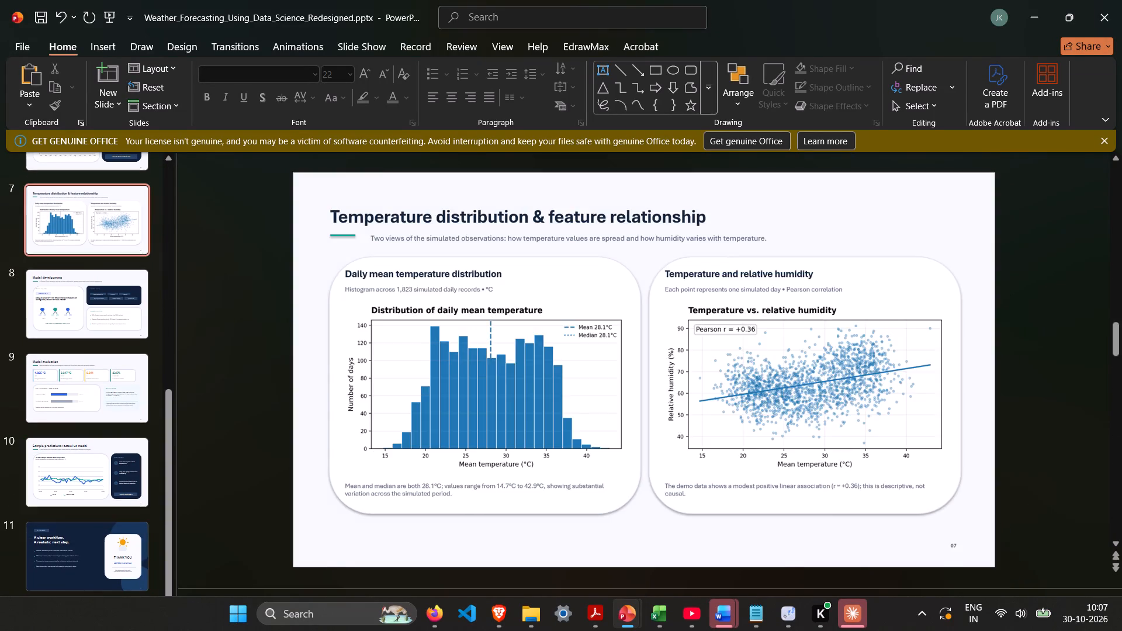
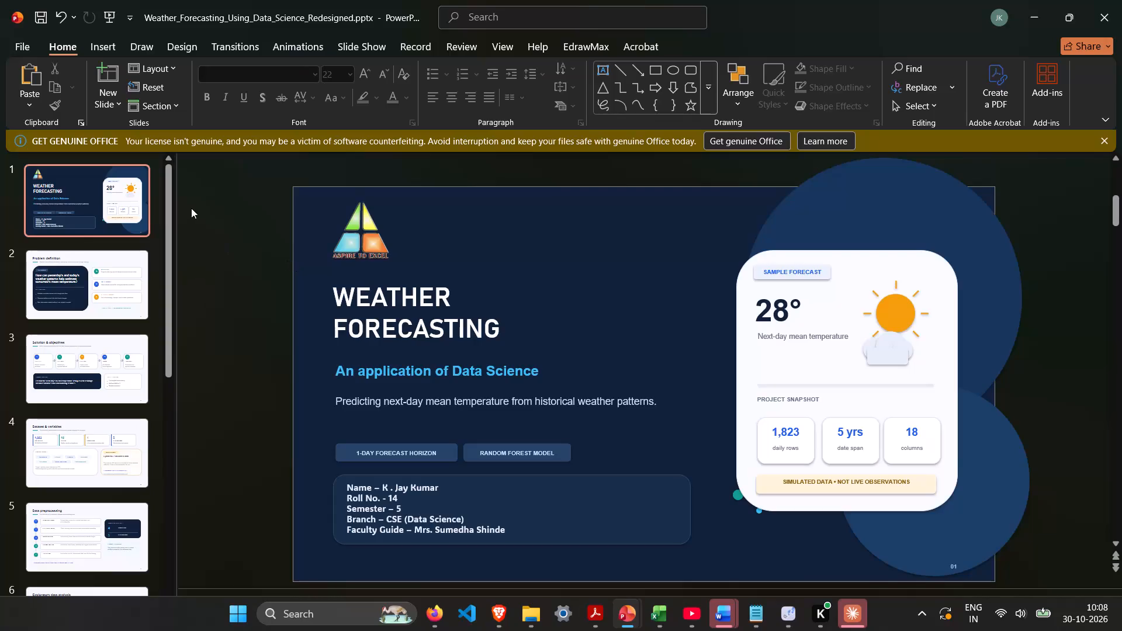
Save the Weather_Forecasting_Using_Data_Science_Redesigned presentation under its existing name.
click(13, 41)
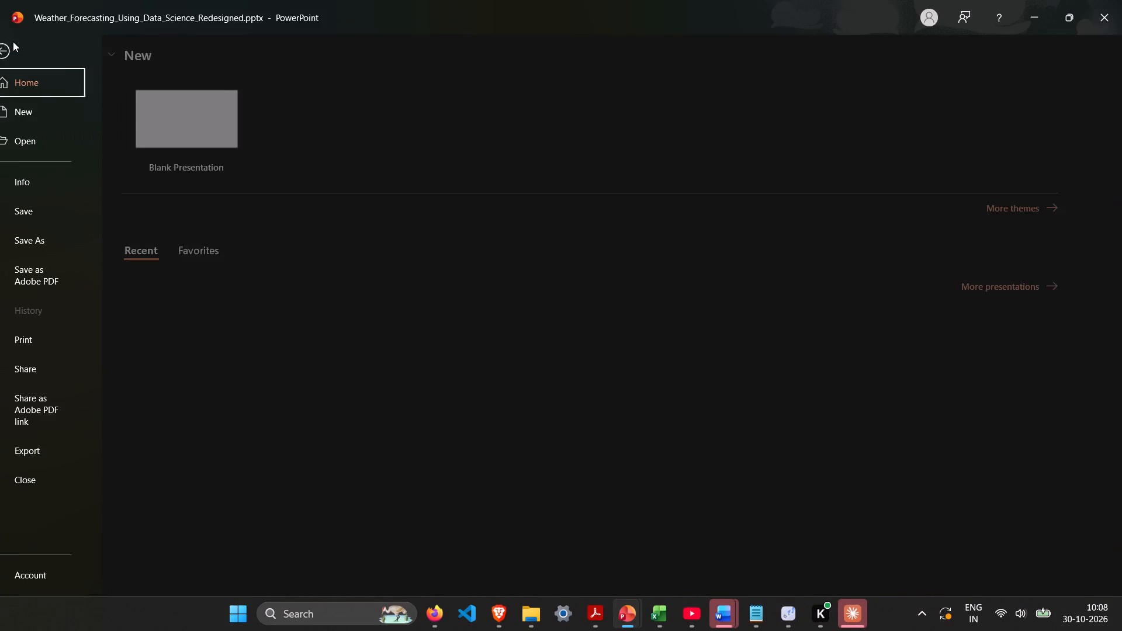